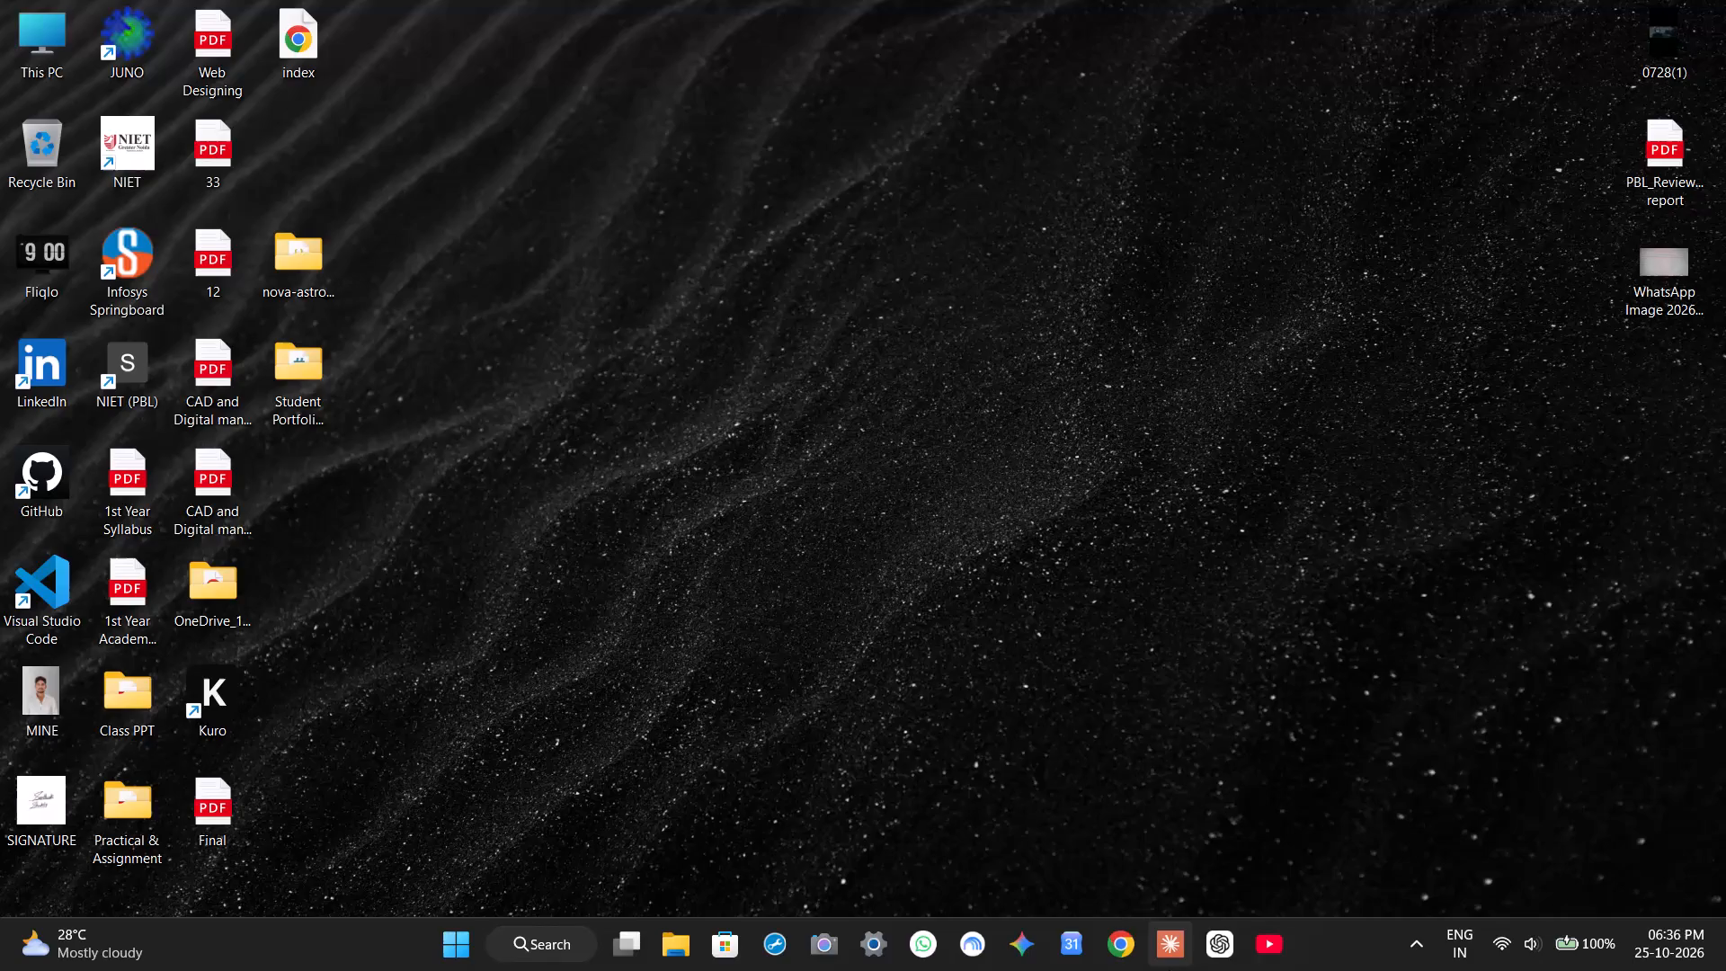
Open Google Docs in Chrome.
left_click(1111, 941)
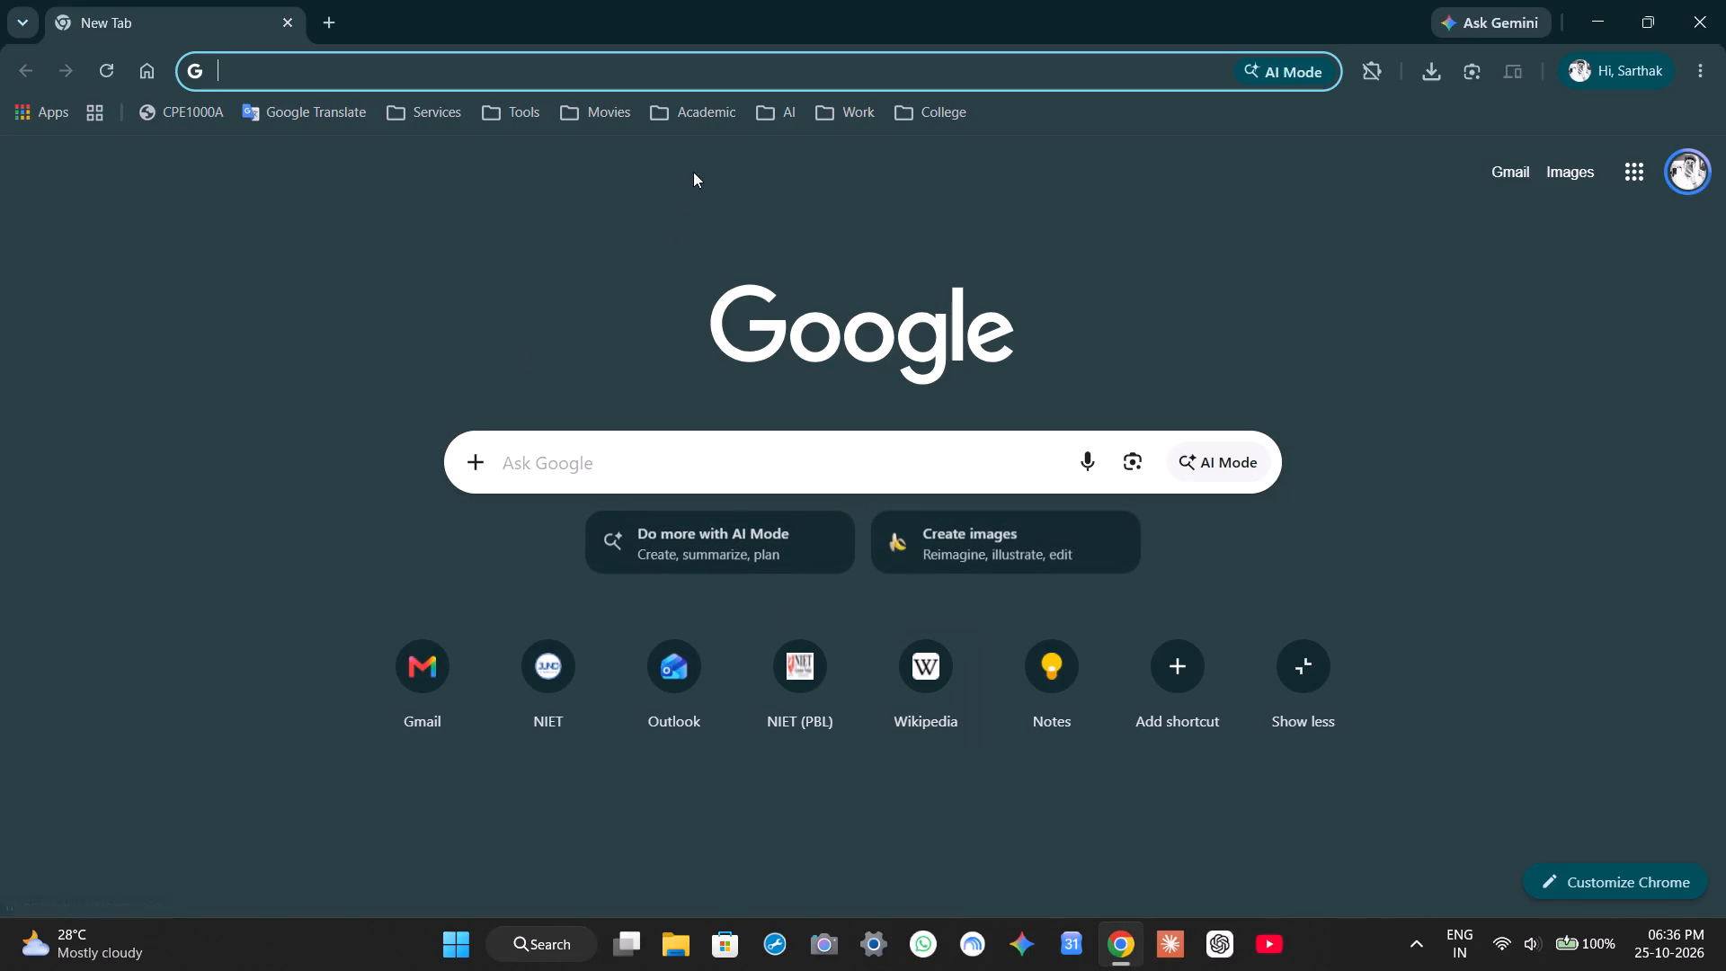
left_click(1639, 171)
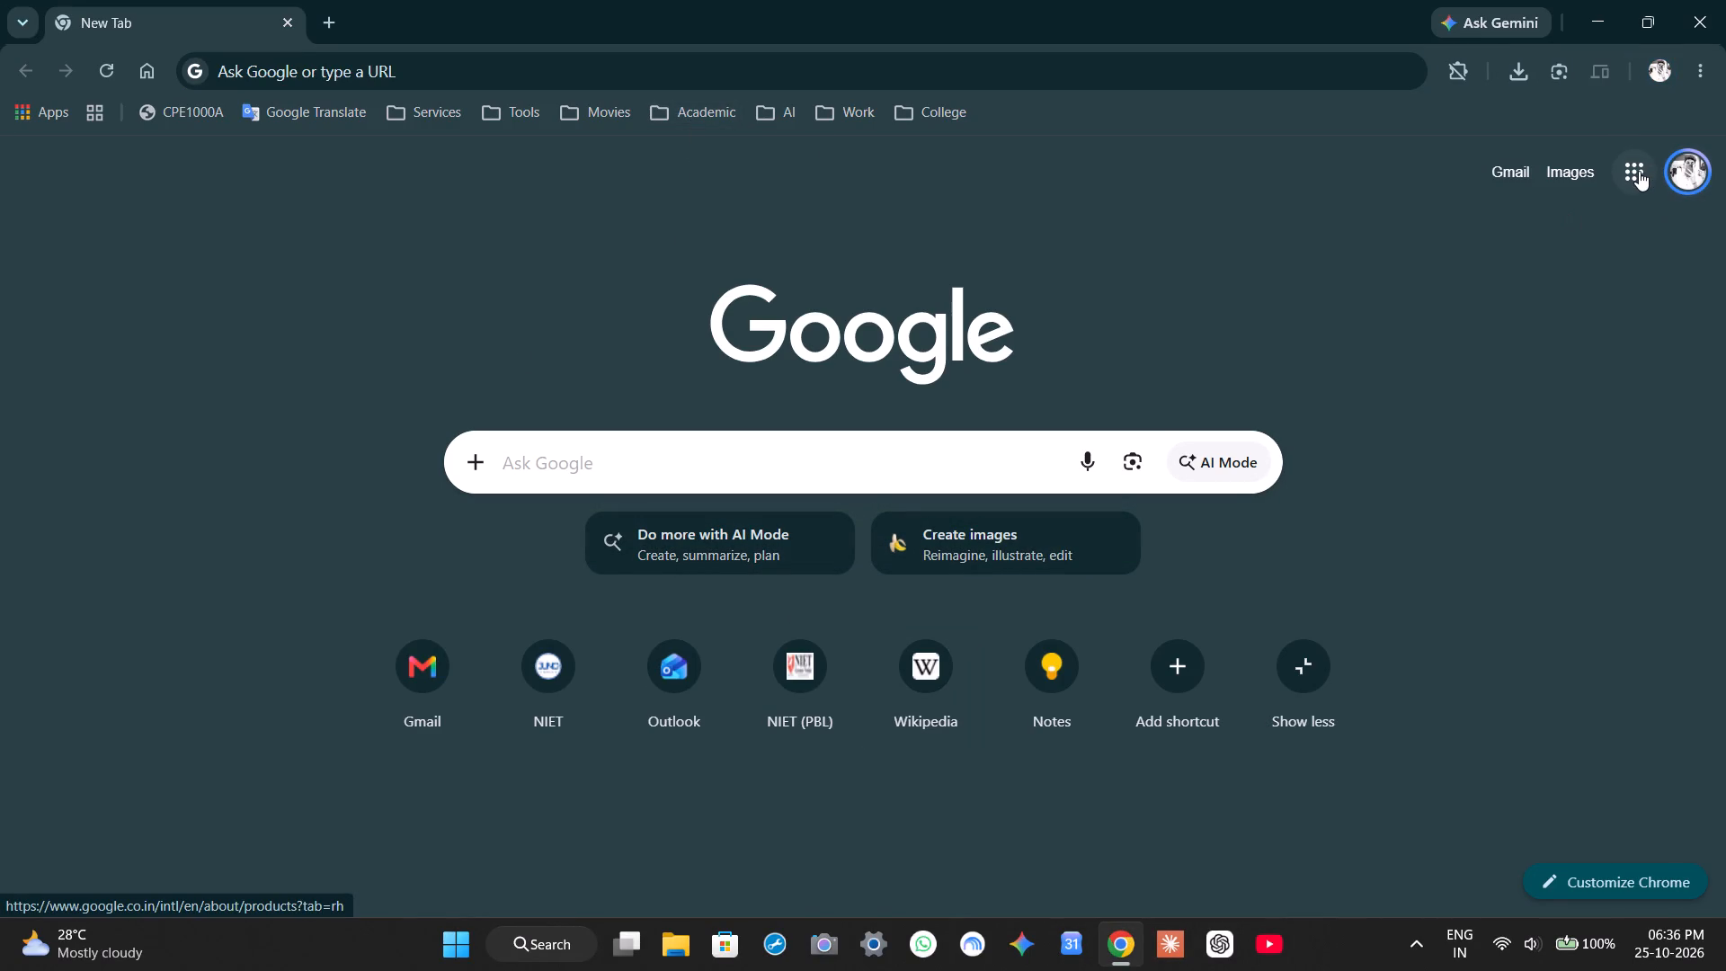
scroll(1517, 449, "down", 3)
left_click(1557, 585)
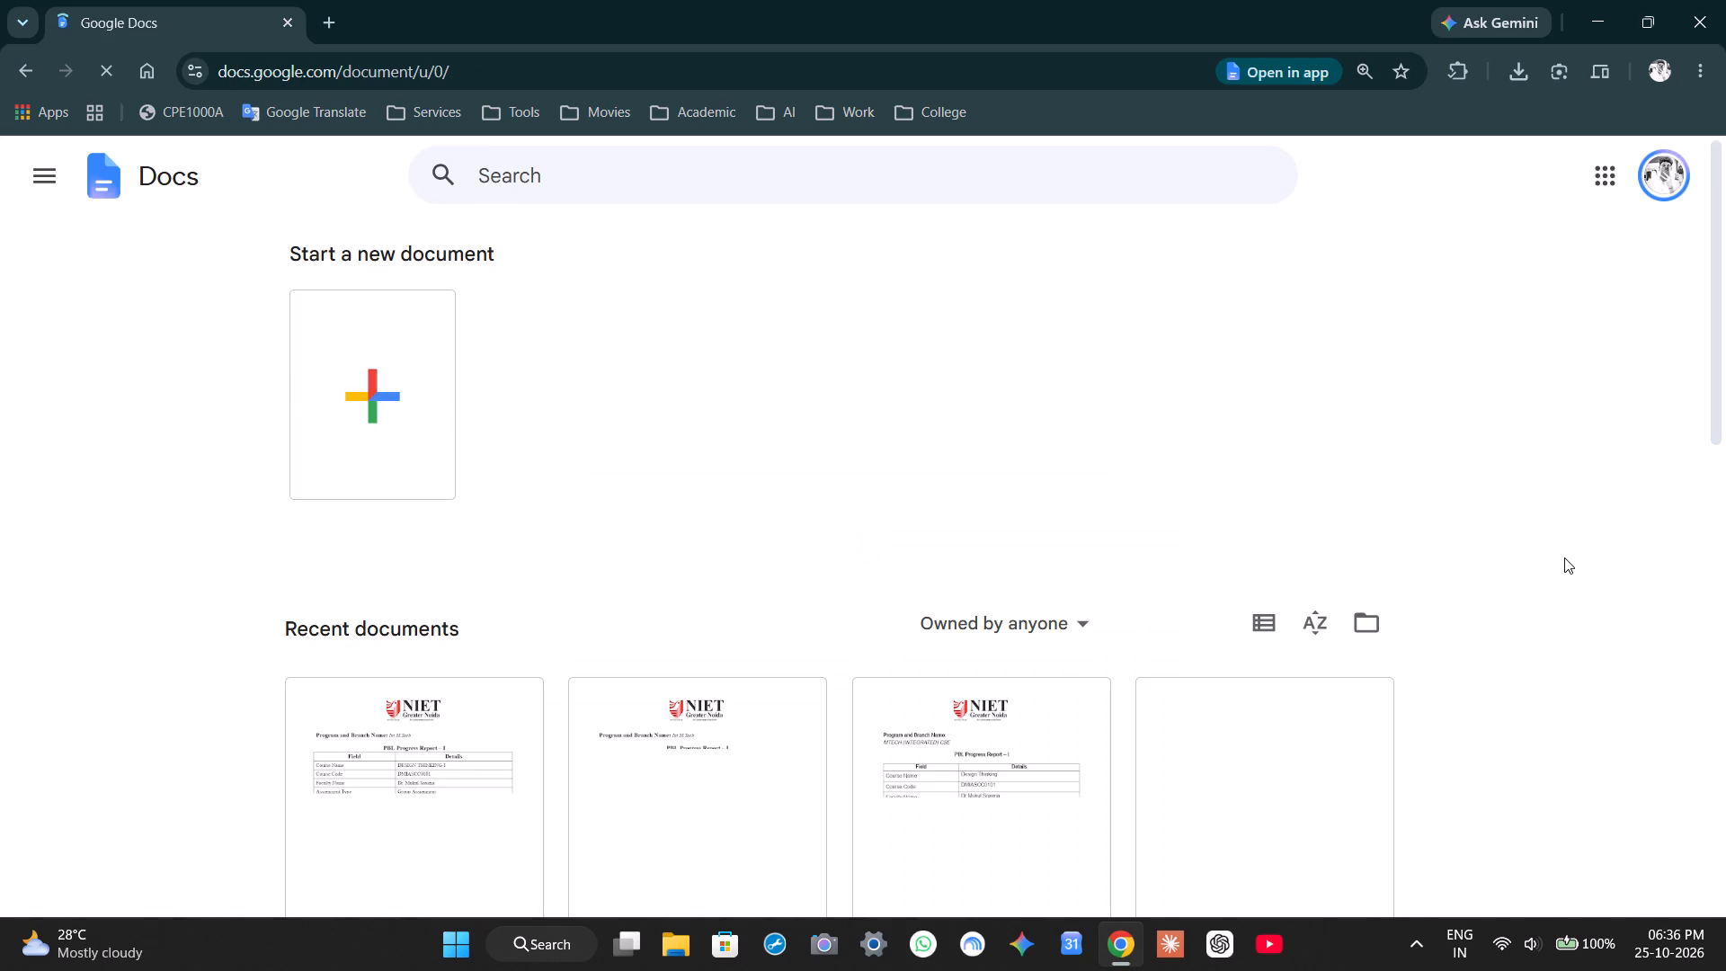
Open the "Web Designing PBL Progress Report – I" document from the recent documents.
scroll(1285, 575, "down", 3)
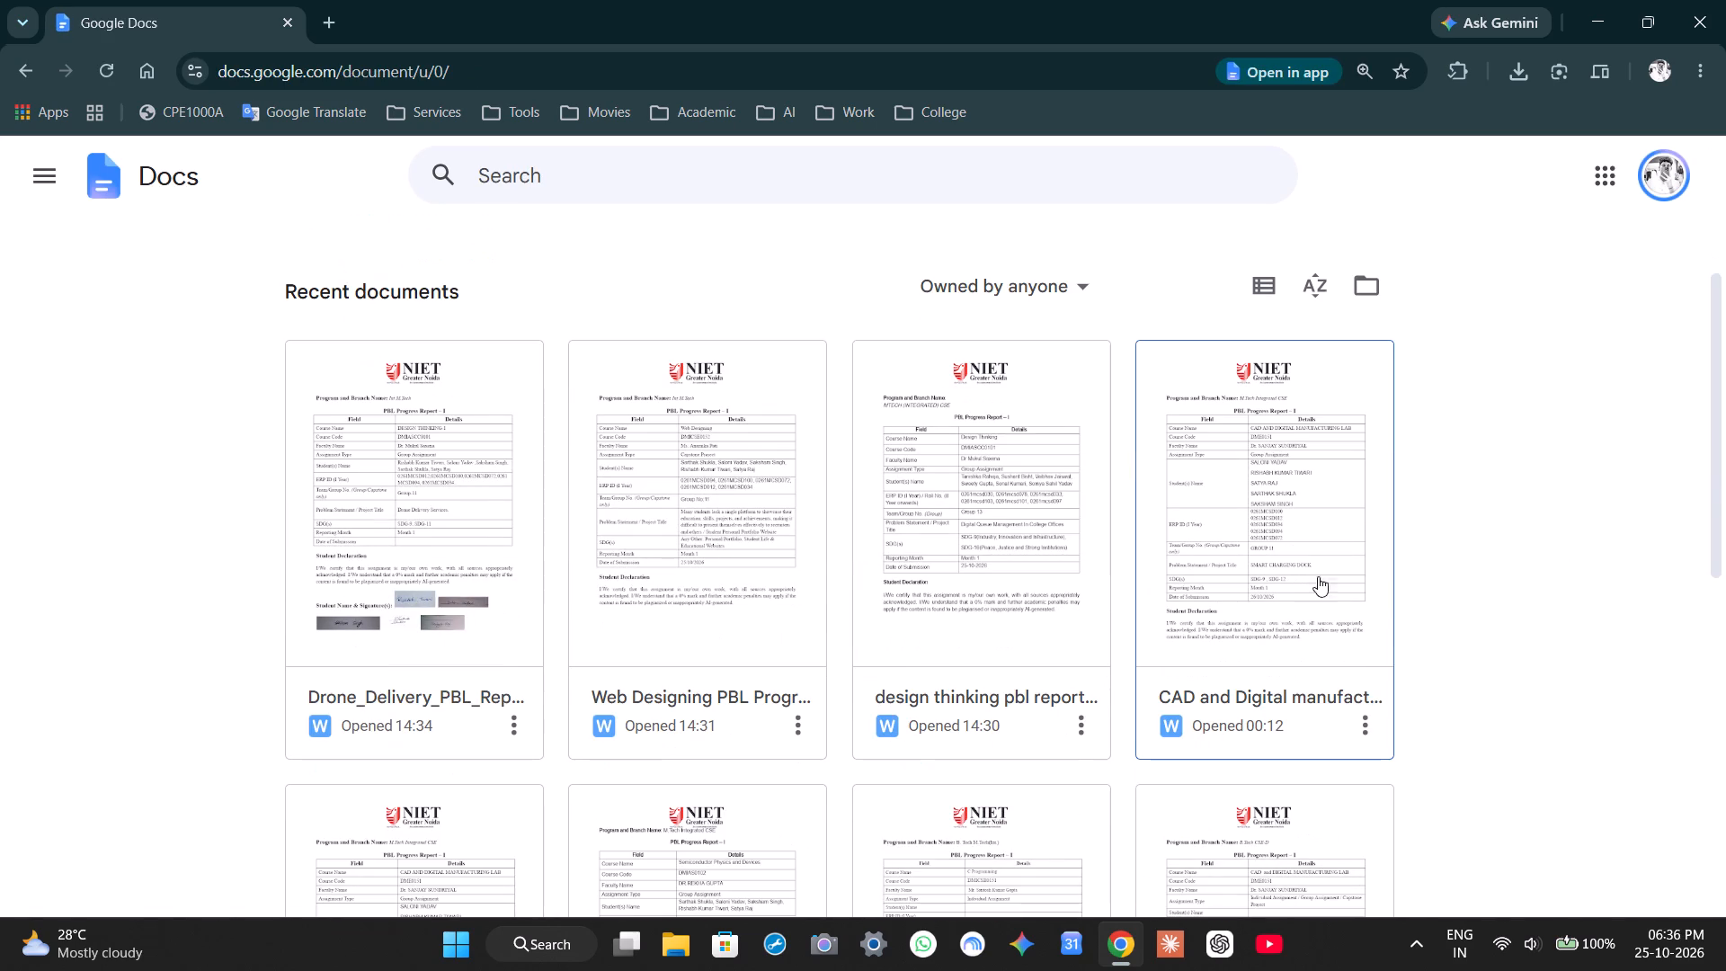
scroll(728, 558, "down", 3)
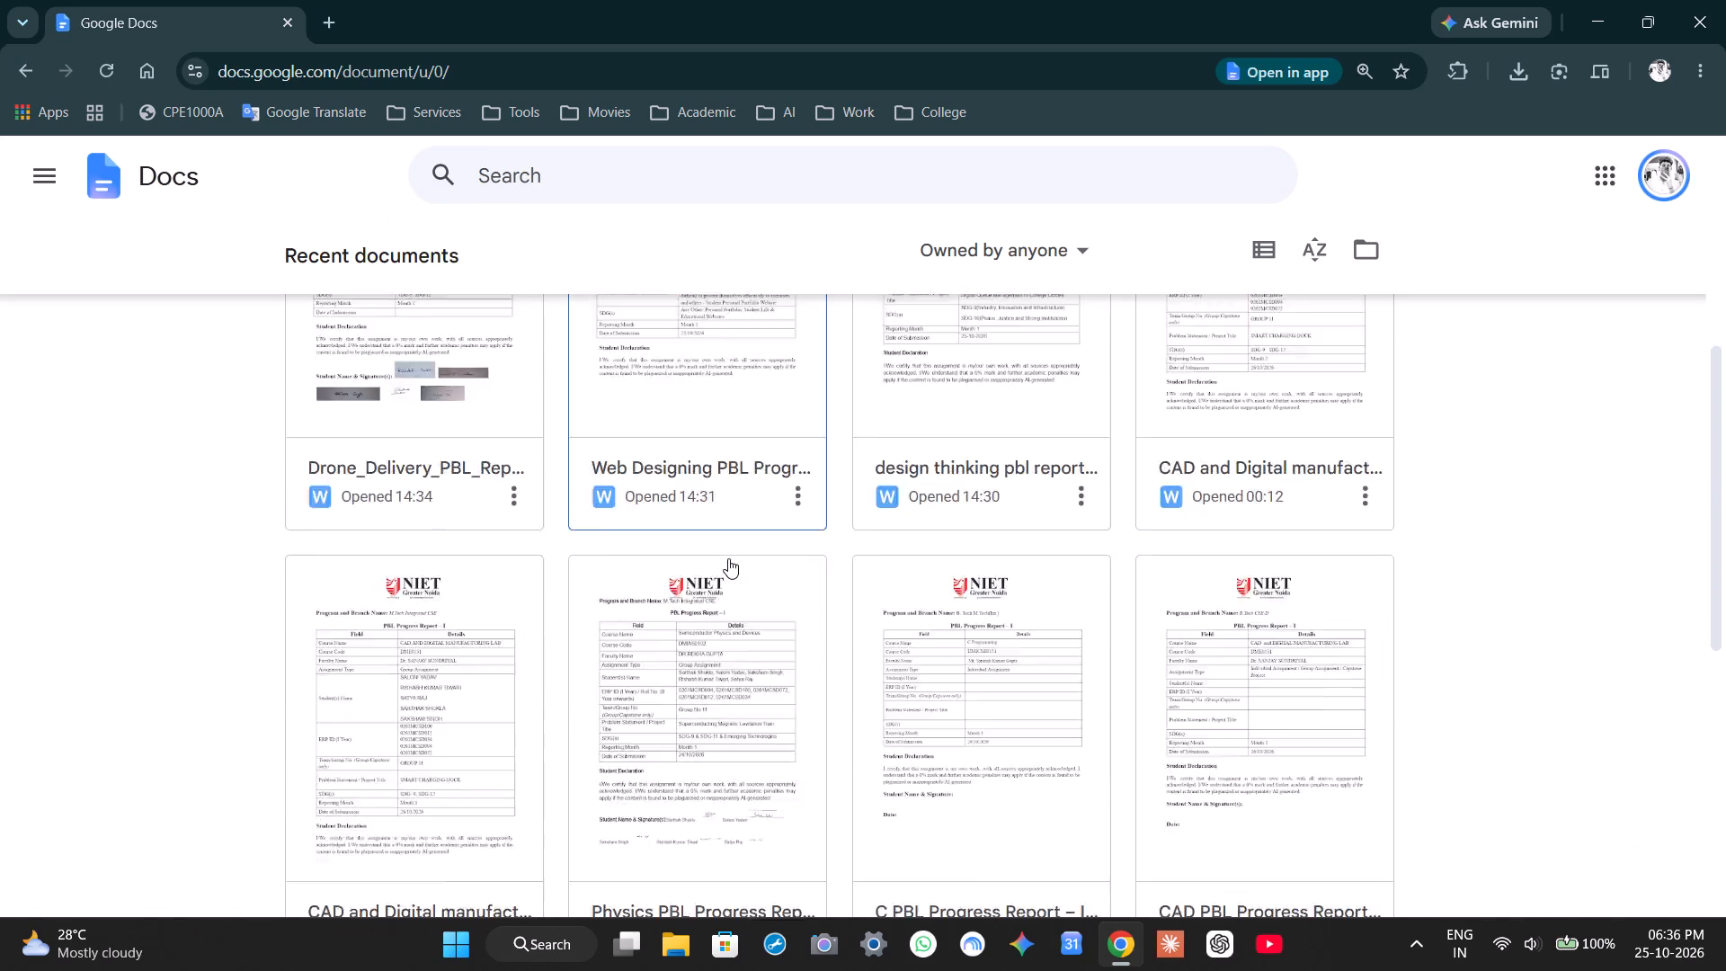
scroll(728, 558, "up", 3)
left_click(728, 558)
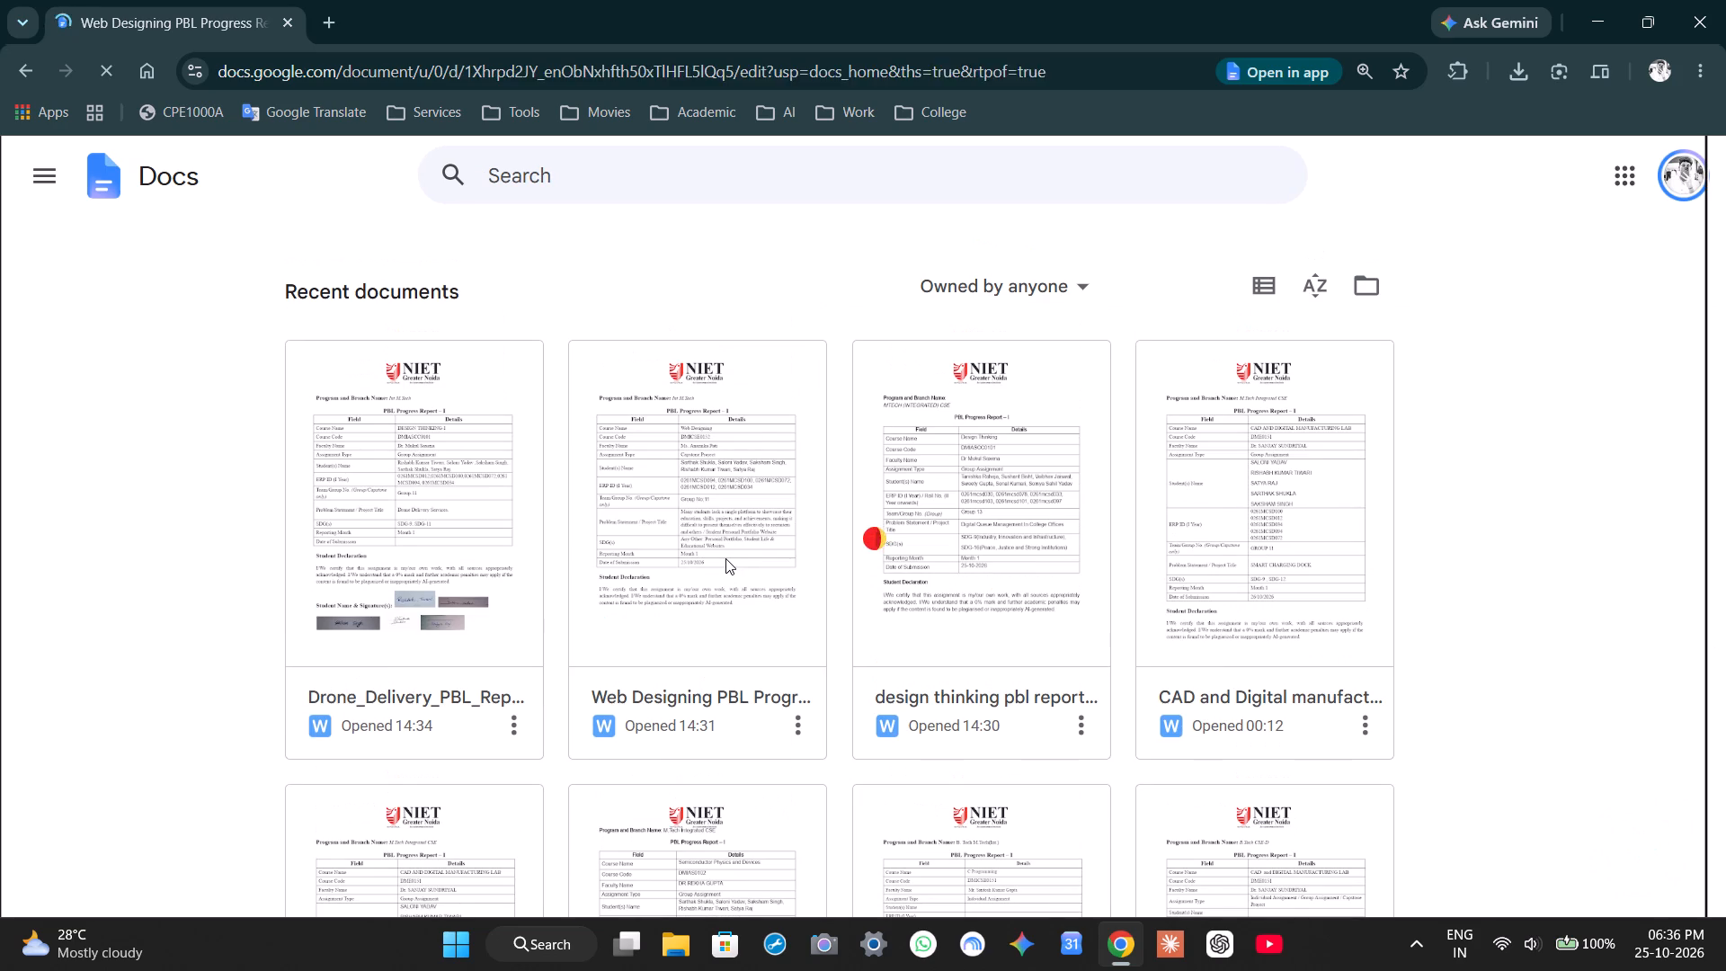
Add a new empty line after the last paragraph of Module 2, at the end of the report.
scroll(809, 548, "down", 12)
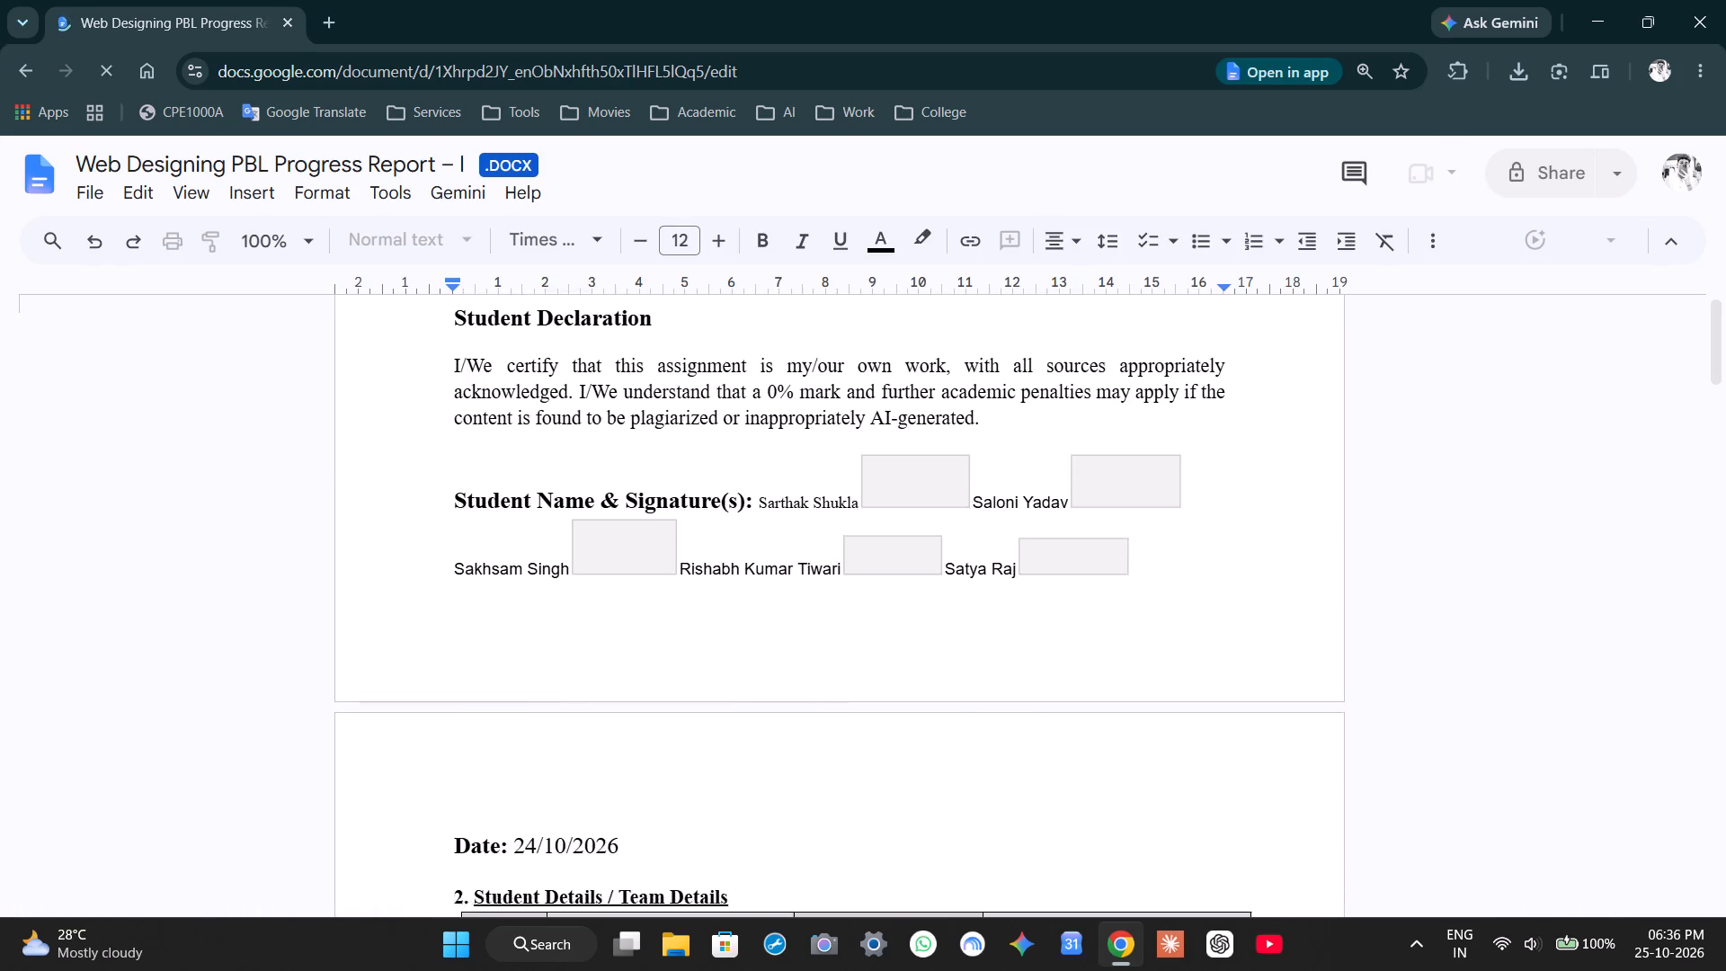
scroll(813, 554, "down", 20)
scroll(813, 554, "down", 2)
scroll(823, 544, "up", 12)
scroll(823, 544, "down", 7)
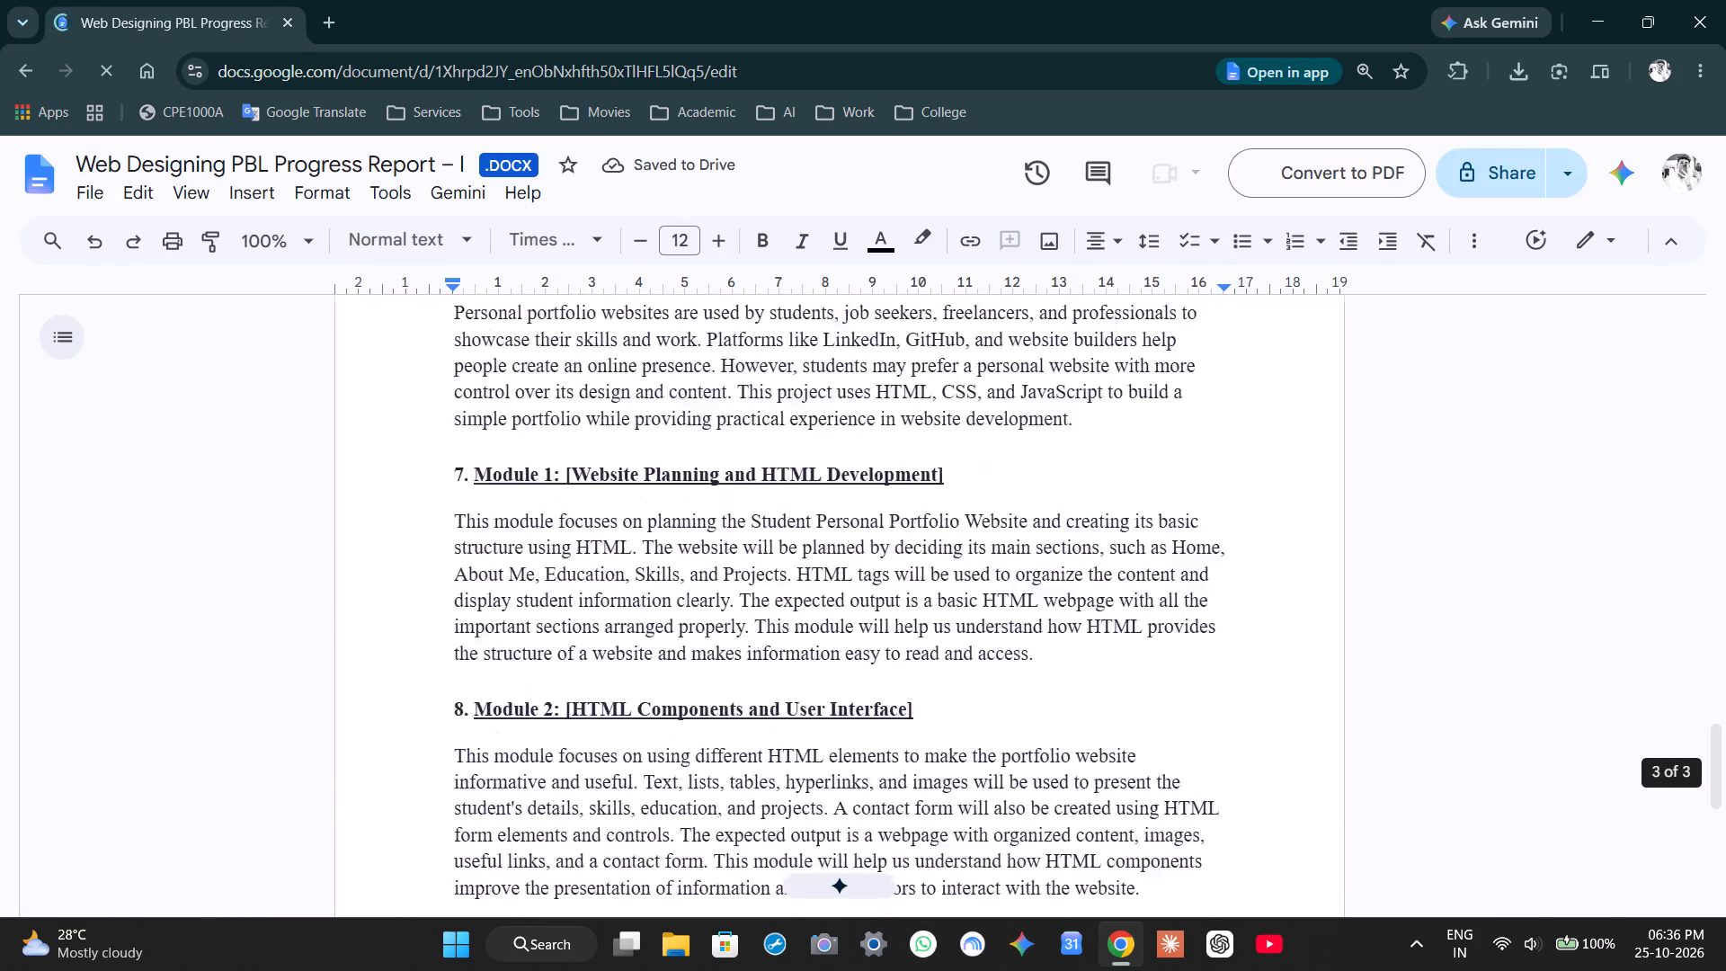
scroll(825, 543, "down", 6)
scroll(825, 543, "up", 3)
scroll(825, 543, "down", 12)
scroll(825, 543, "up", 6)
scroll(825, 543, "down", 4)
left_click(791, 600)
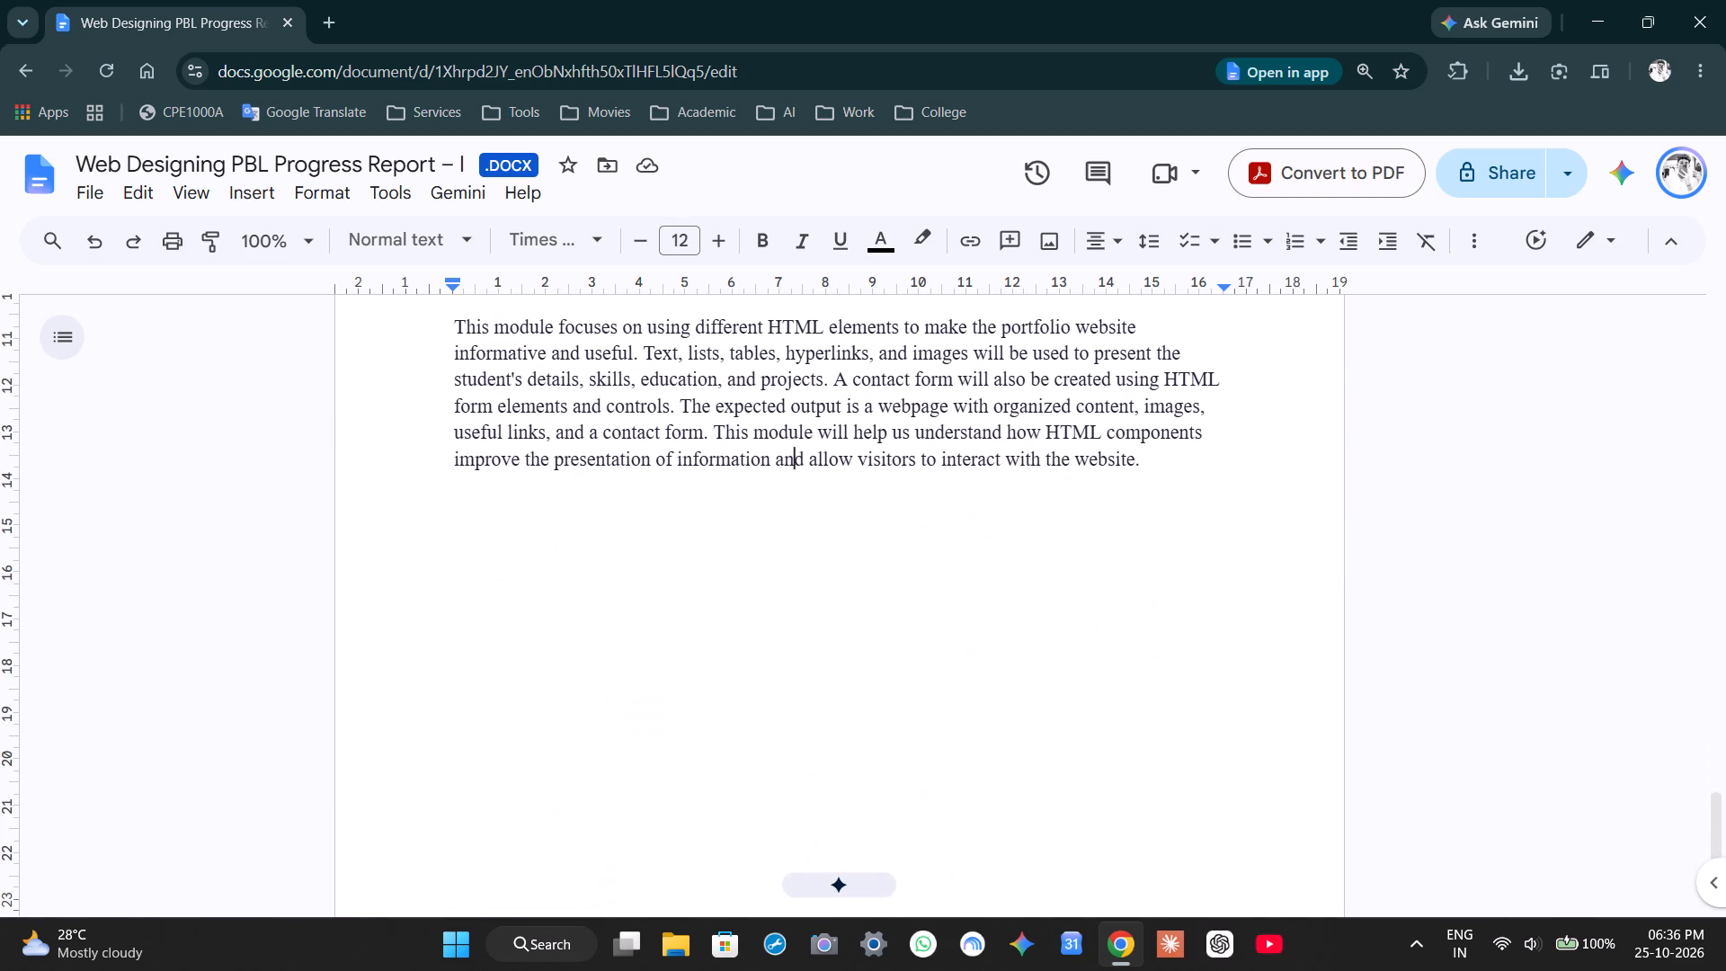
left_click(1203, 463)
key("Return")
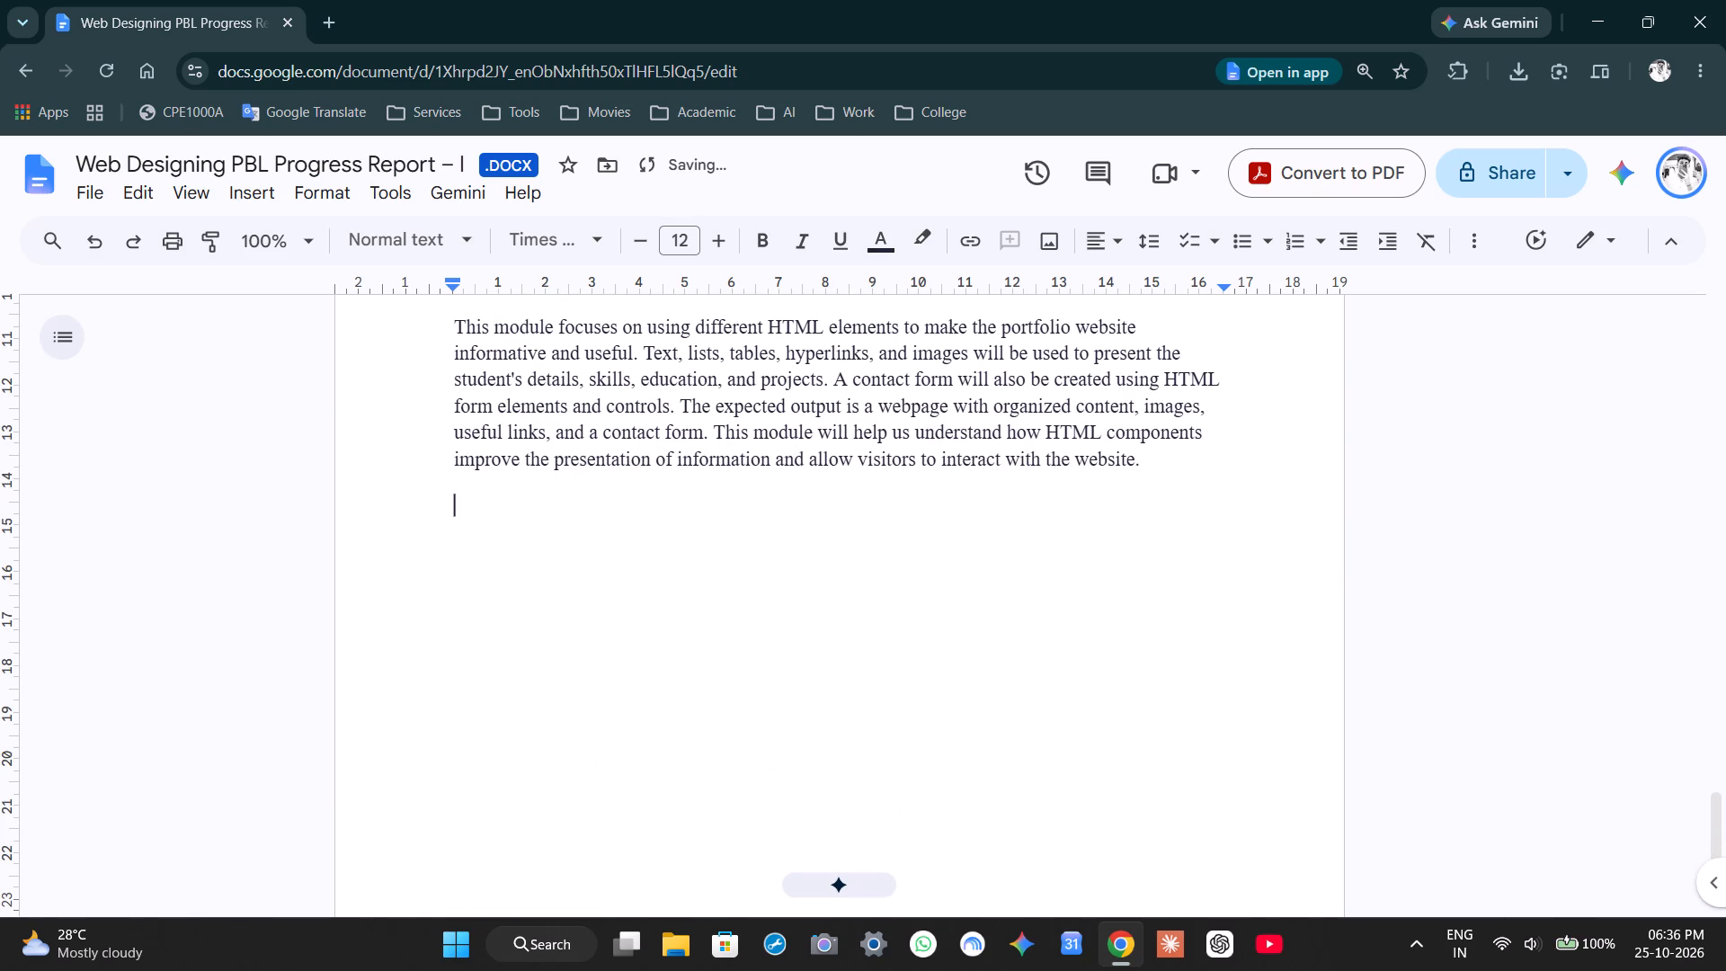
left_click(247, 189)
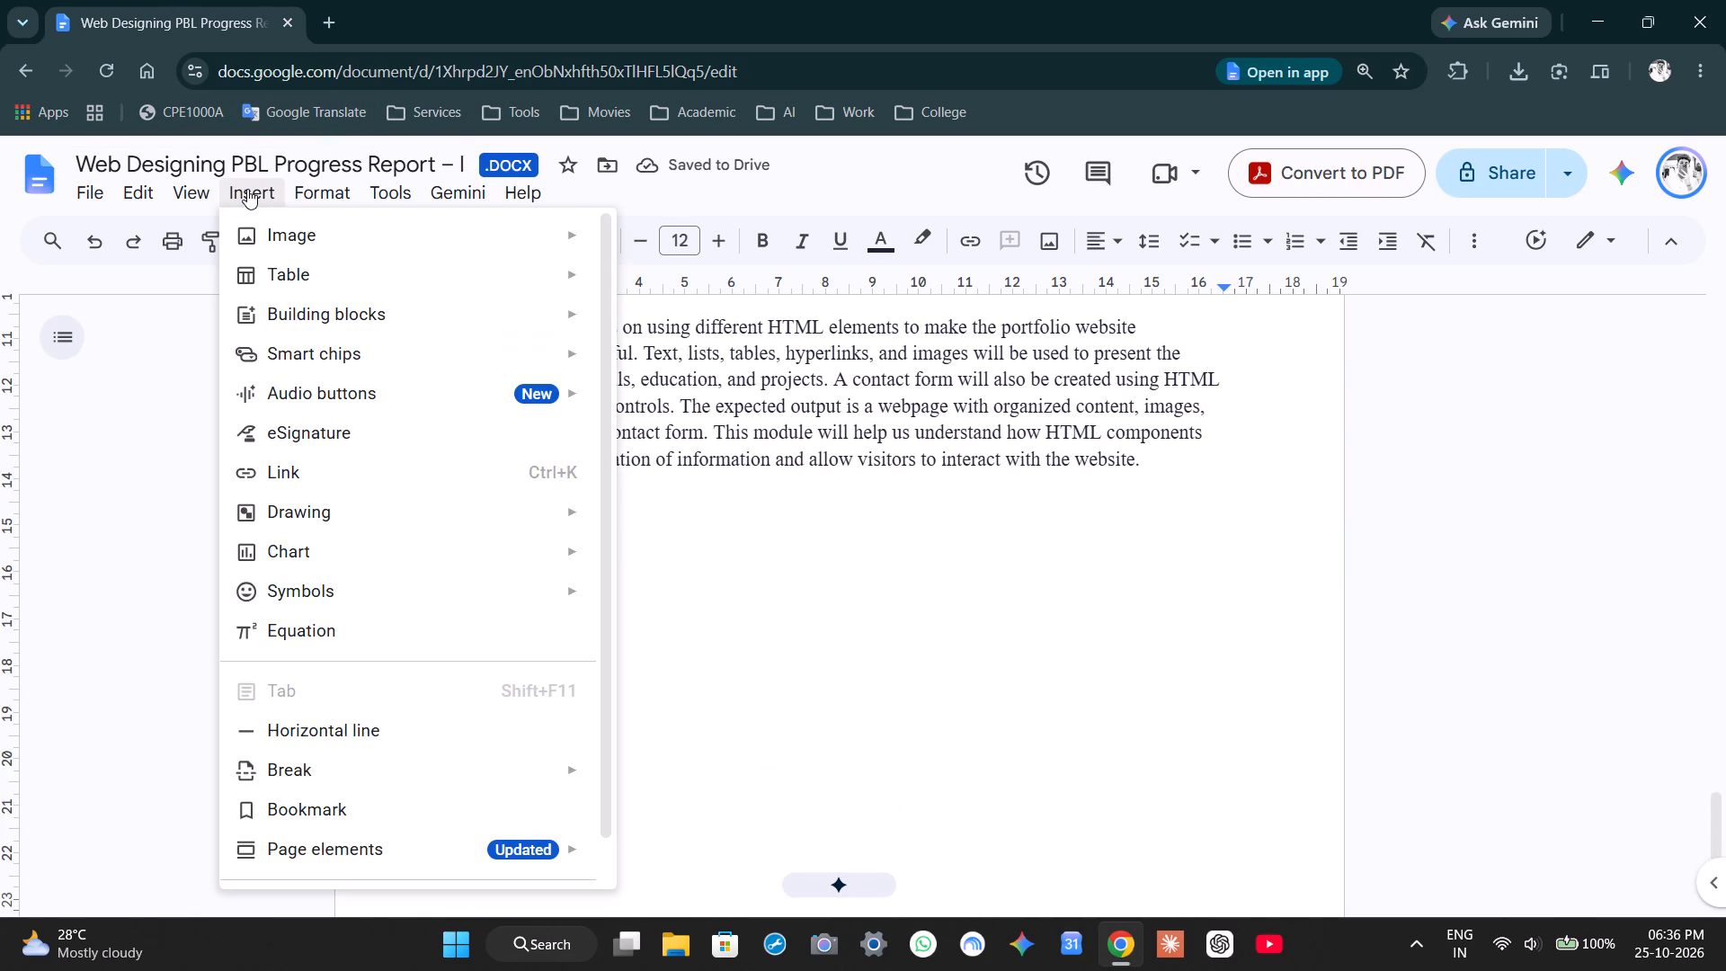
left_click(281, 223)
left_click(671, 303)
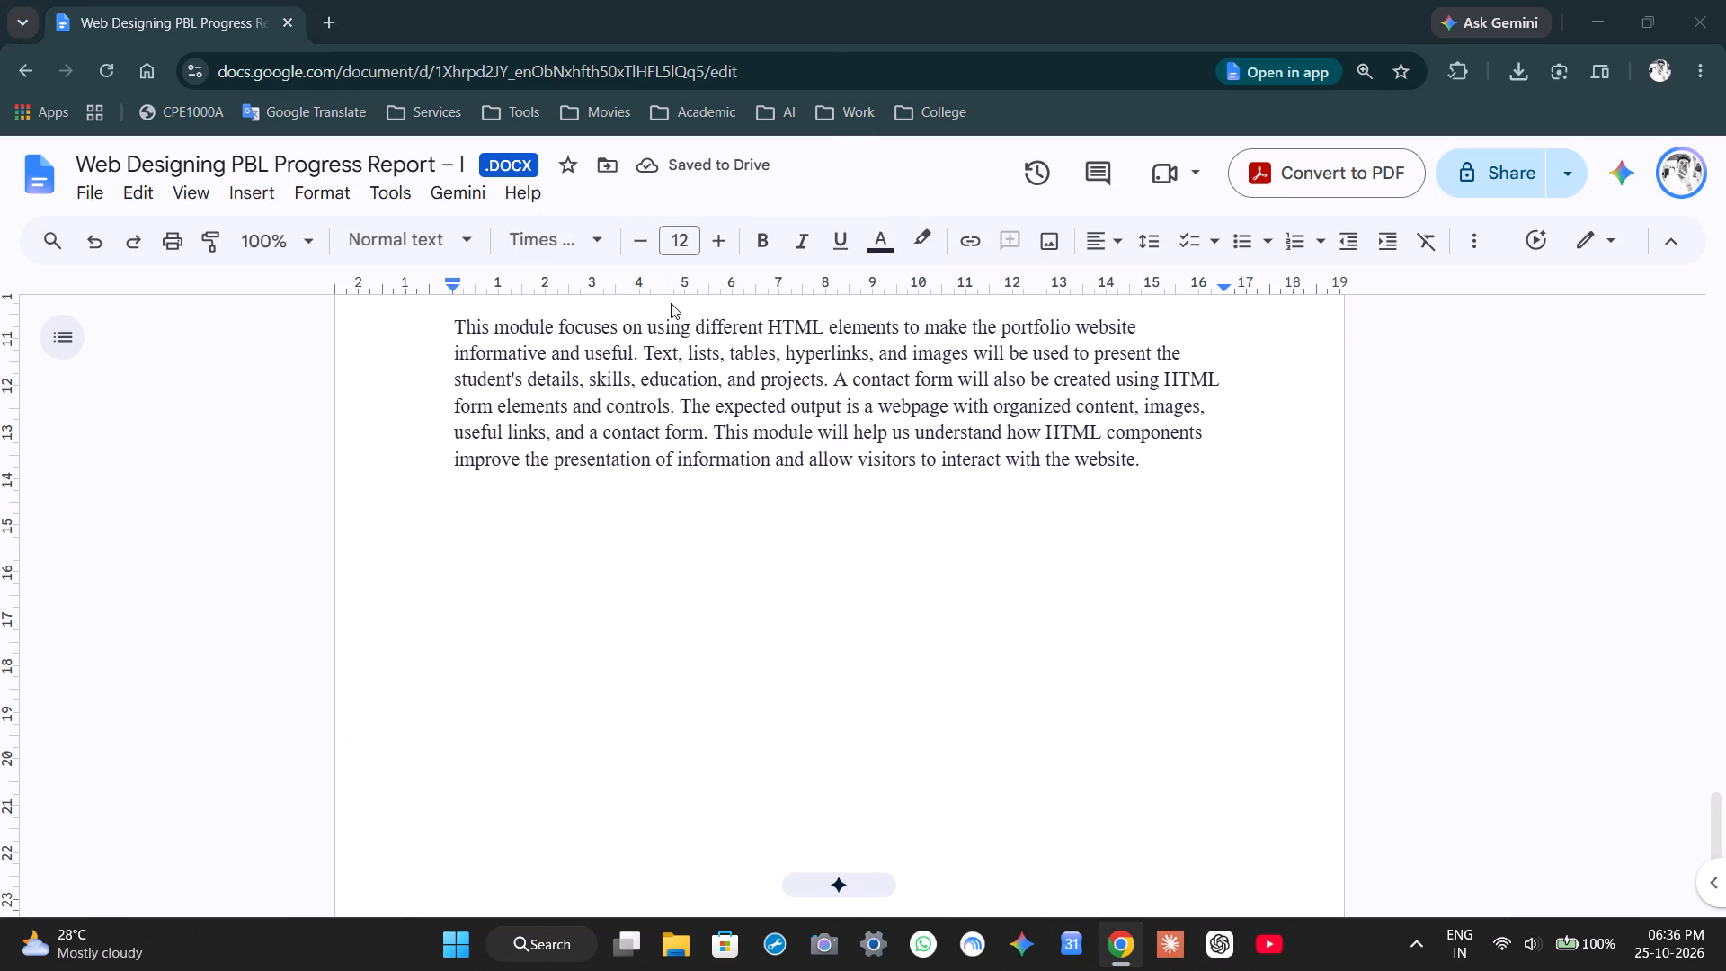
scroll(476, 300, "down", 19)
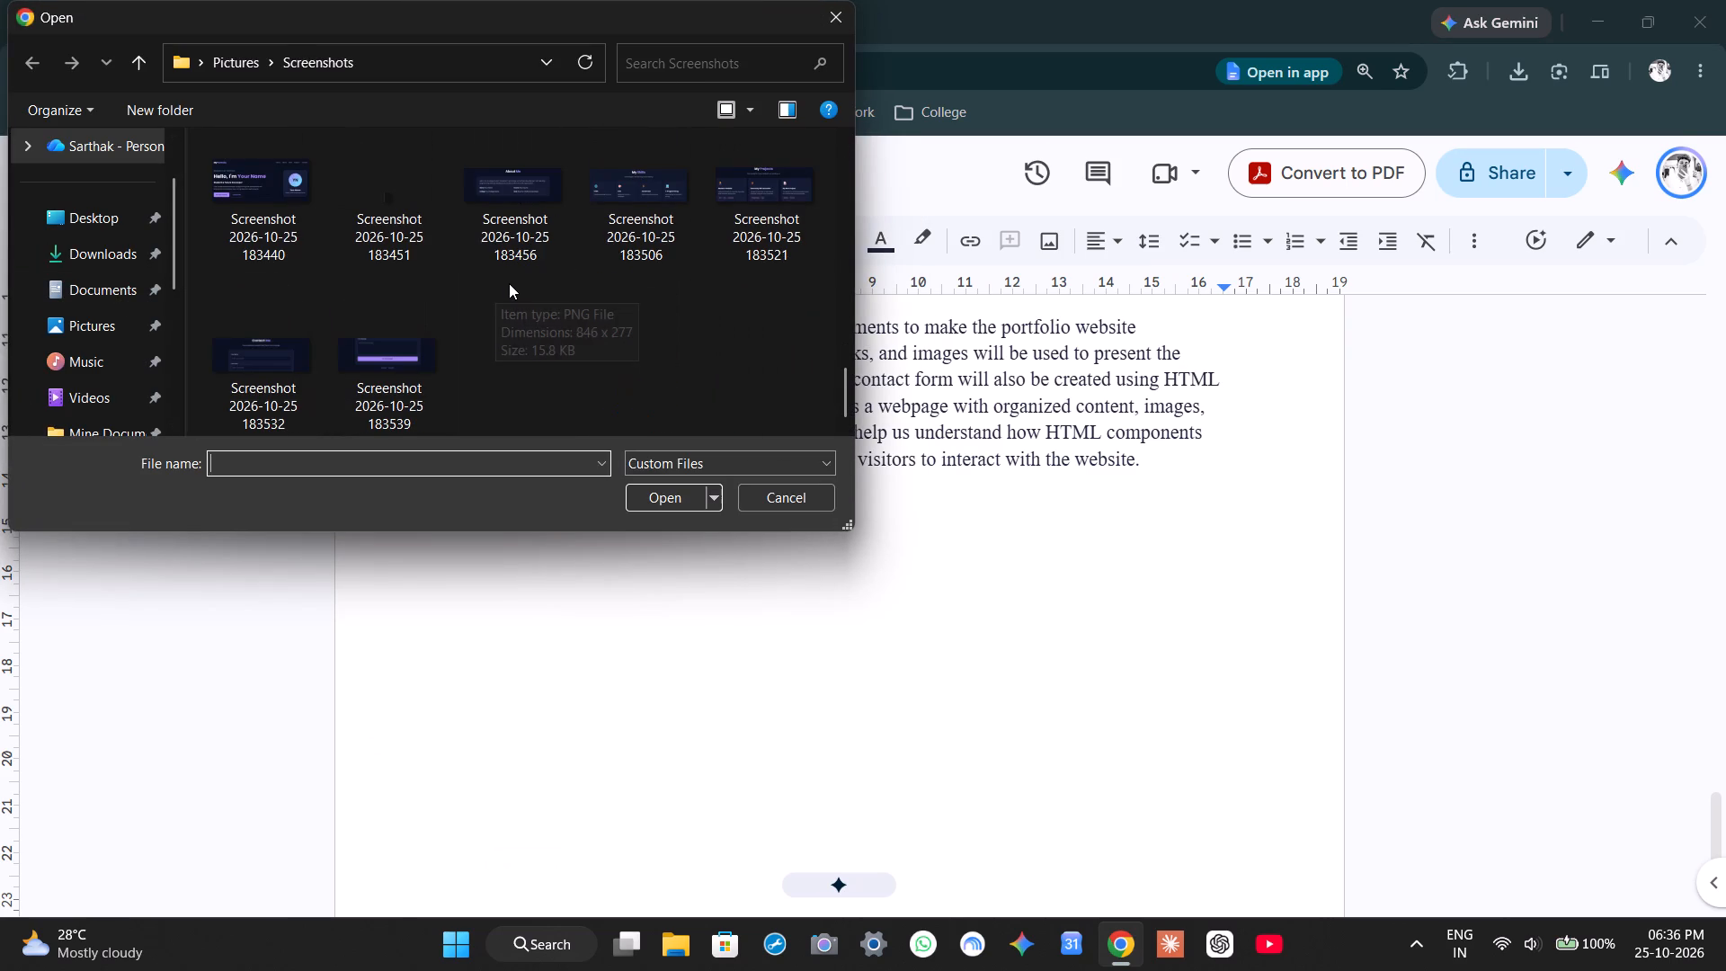
scroll(595, 298, "up", 2)
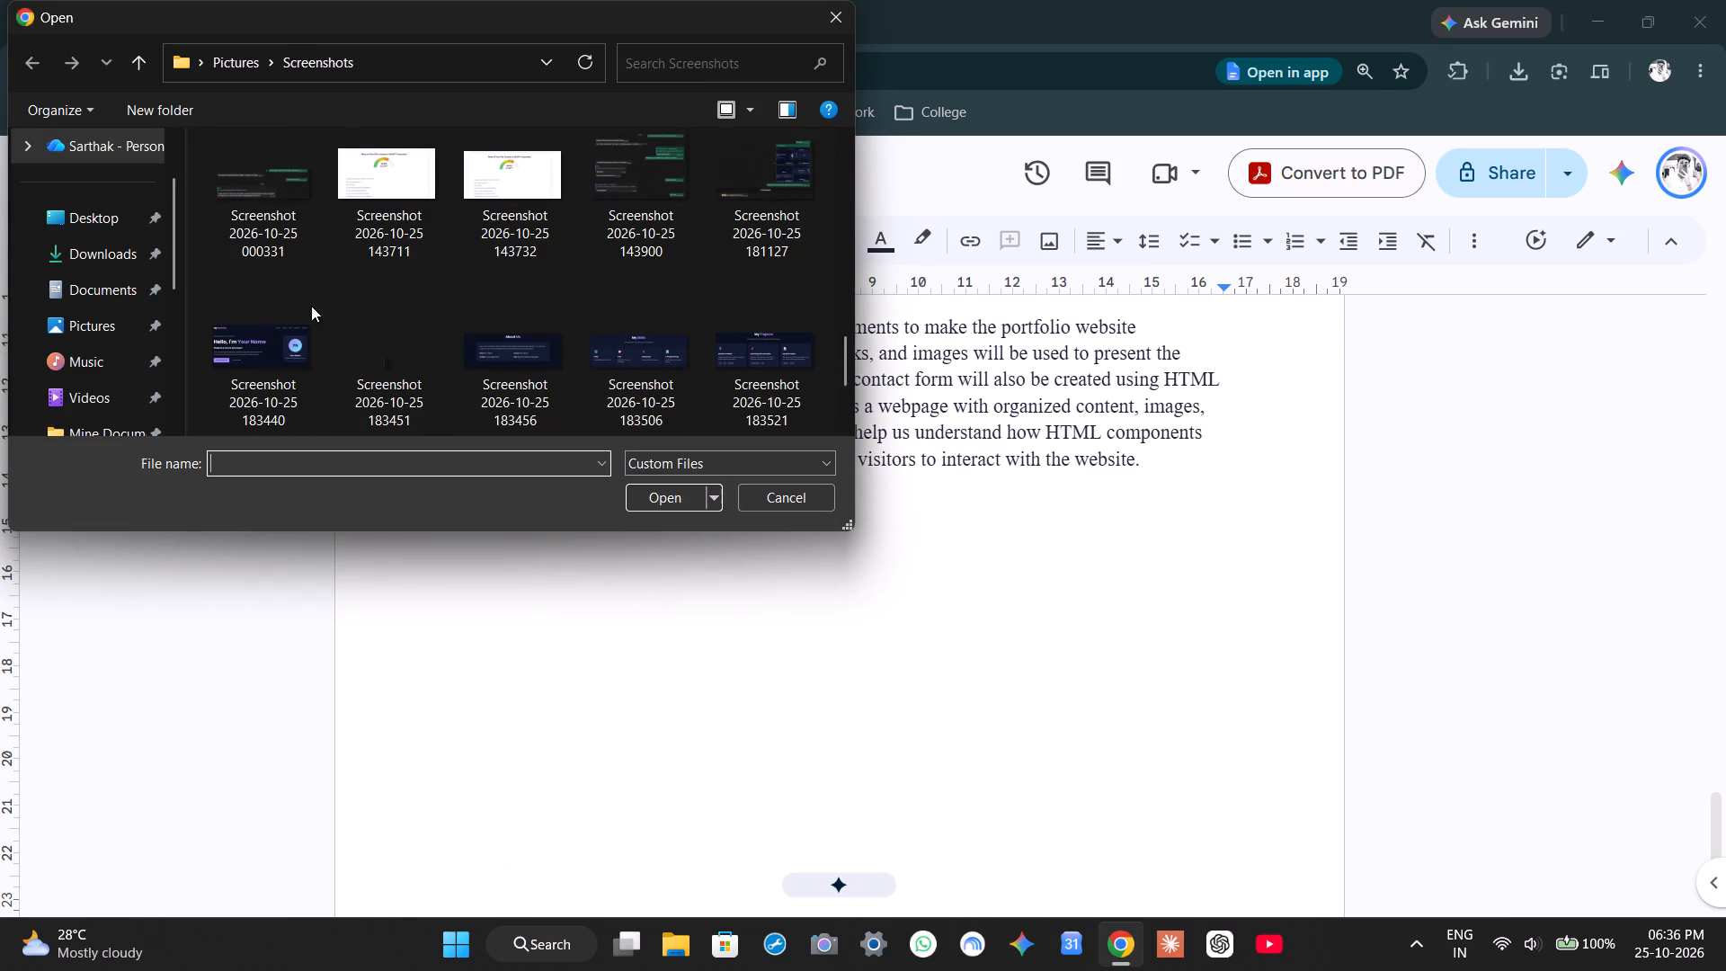
left_click(265, 310)
left_click(689, 492)
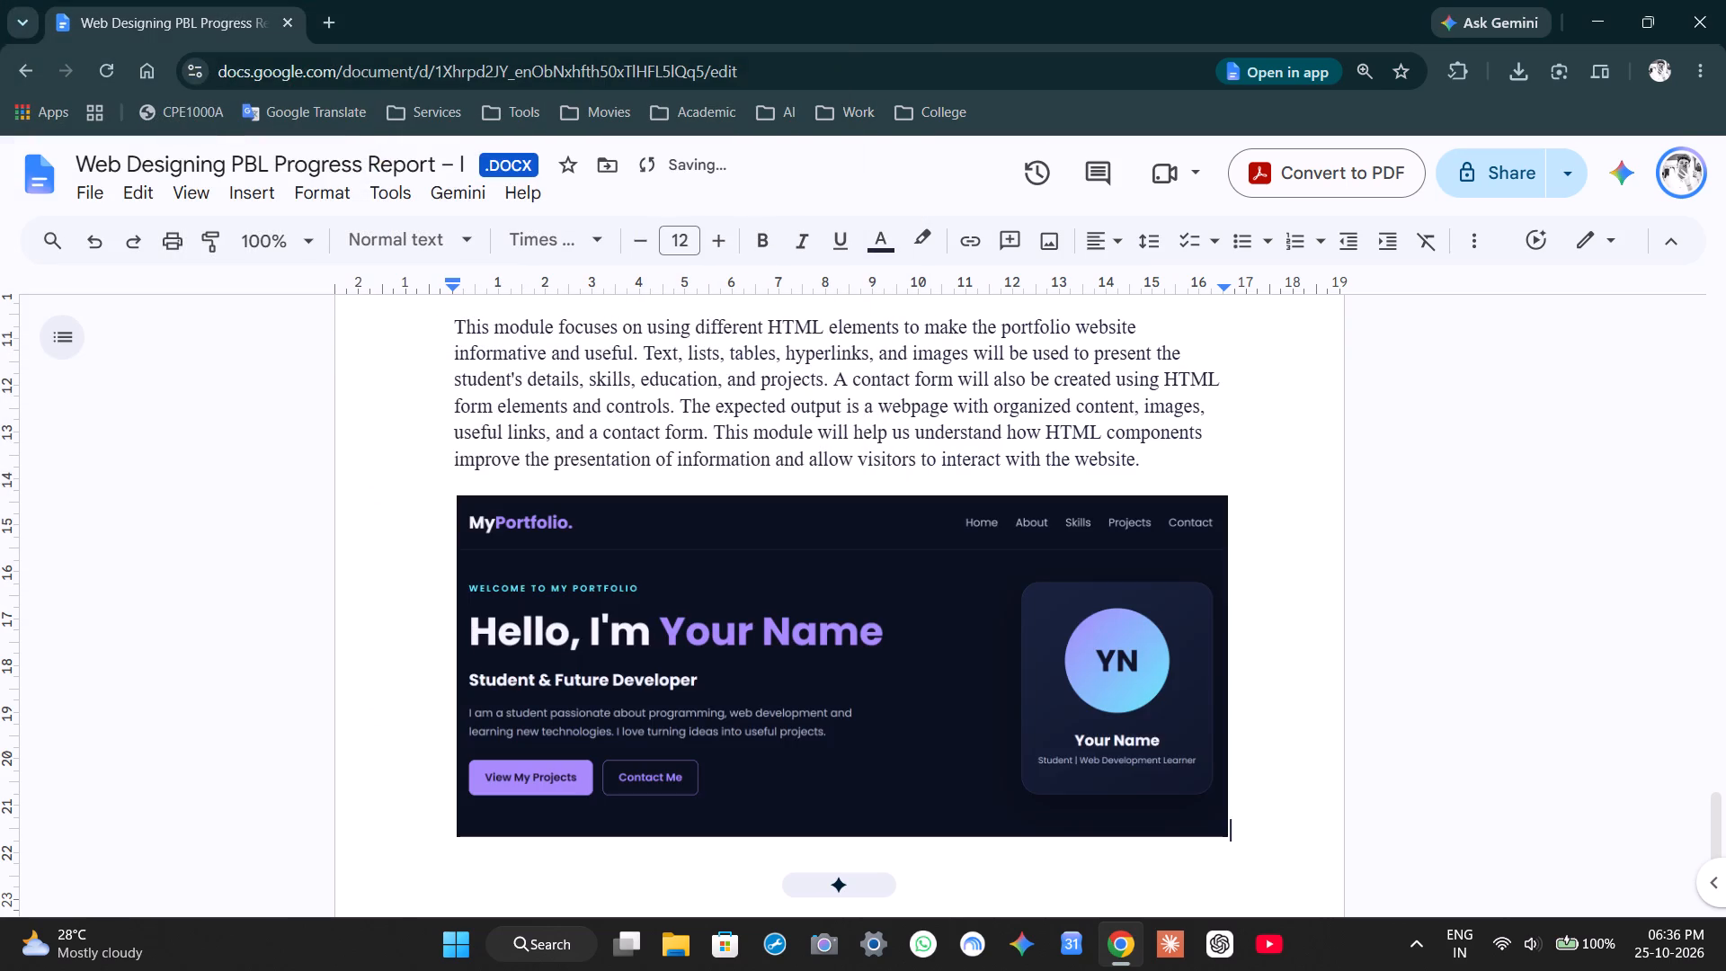
Shrink the MyPortfolio home page screenshot proportionally to about 9 cm wide.
left_click(1004, 786)
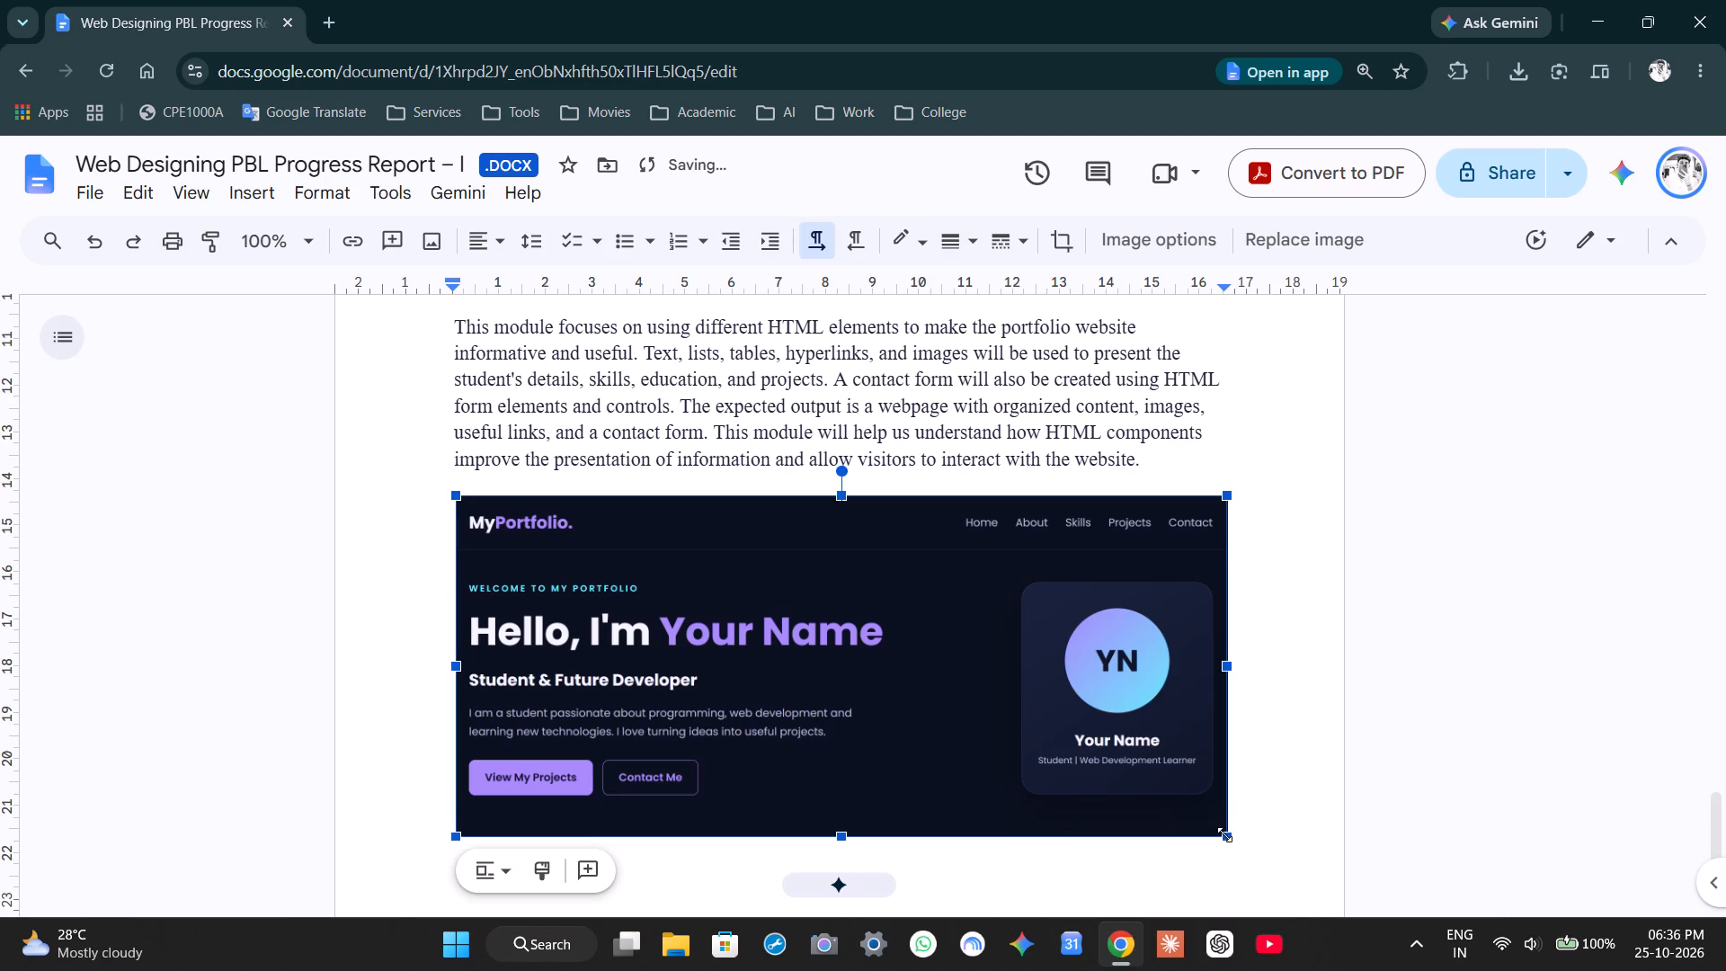
left_click_drag(1231, 840, 1024, 716)
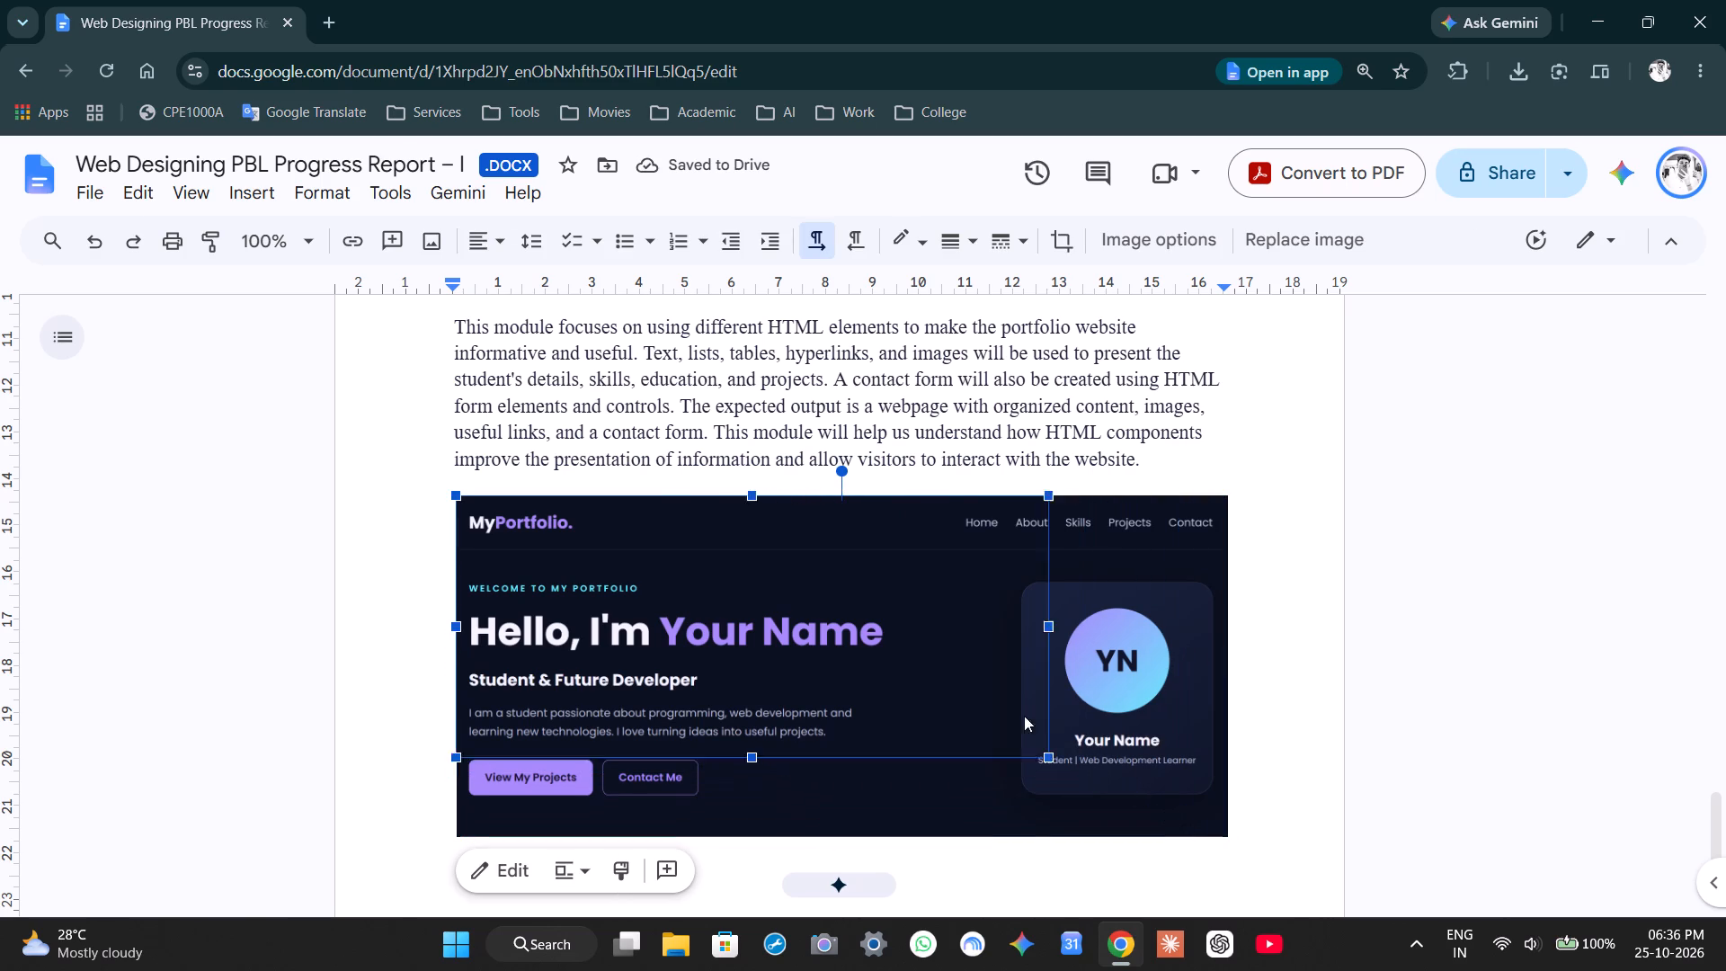
left_click_drag(1024, 716, 788, 685)
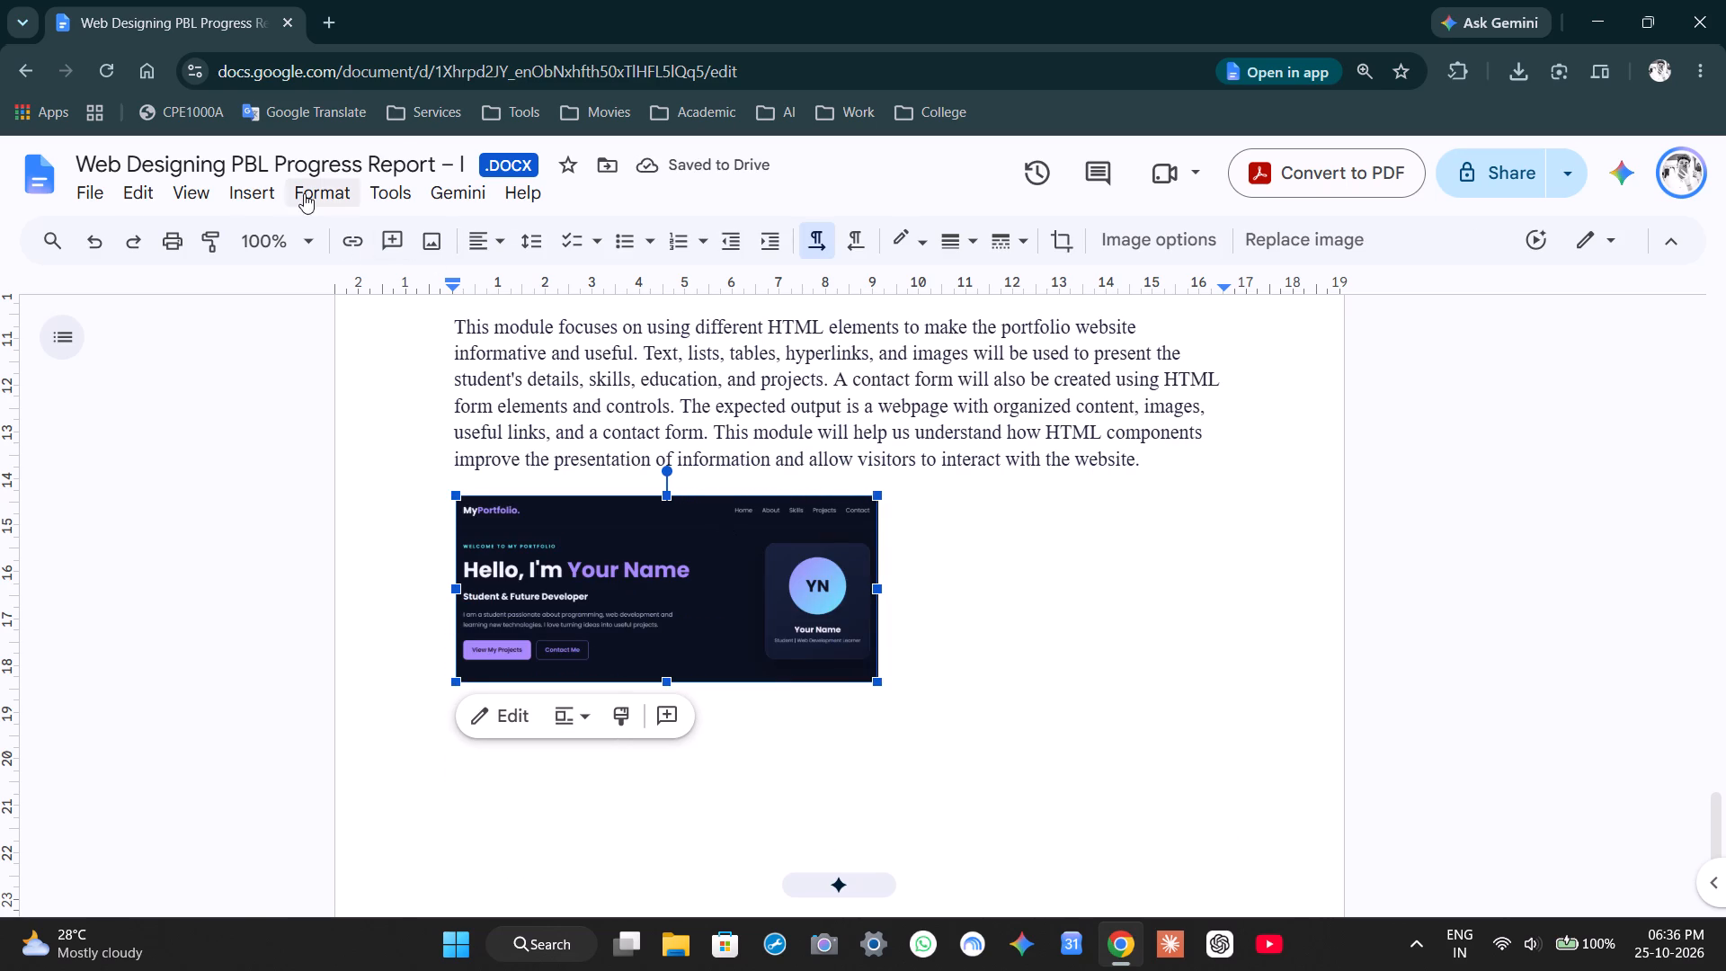
left_click(946, 662)
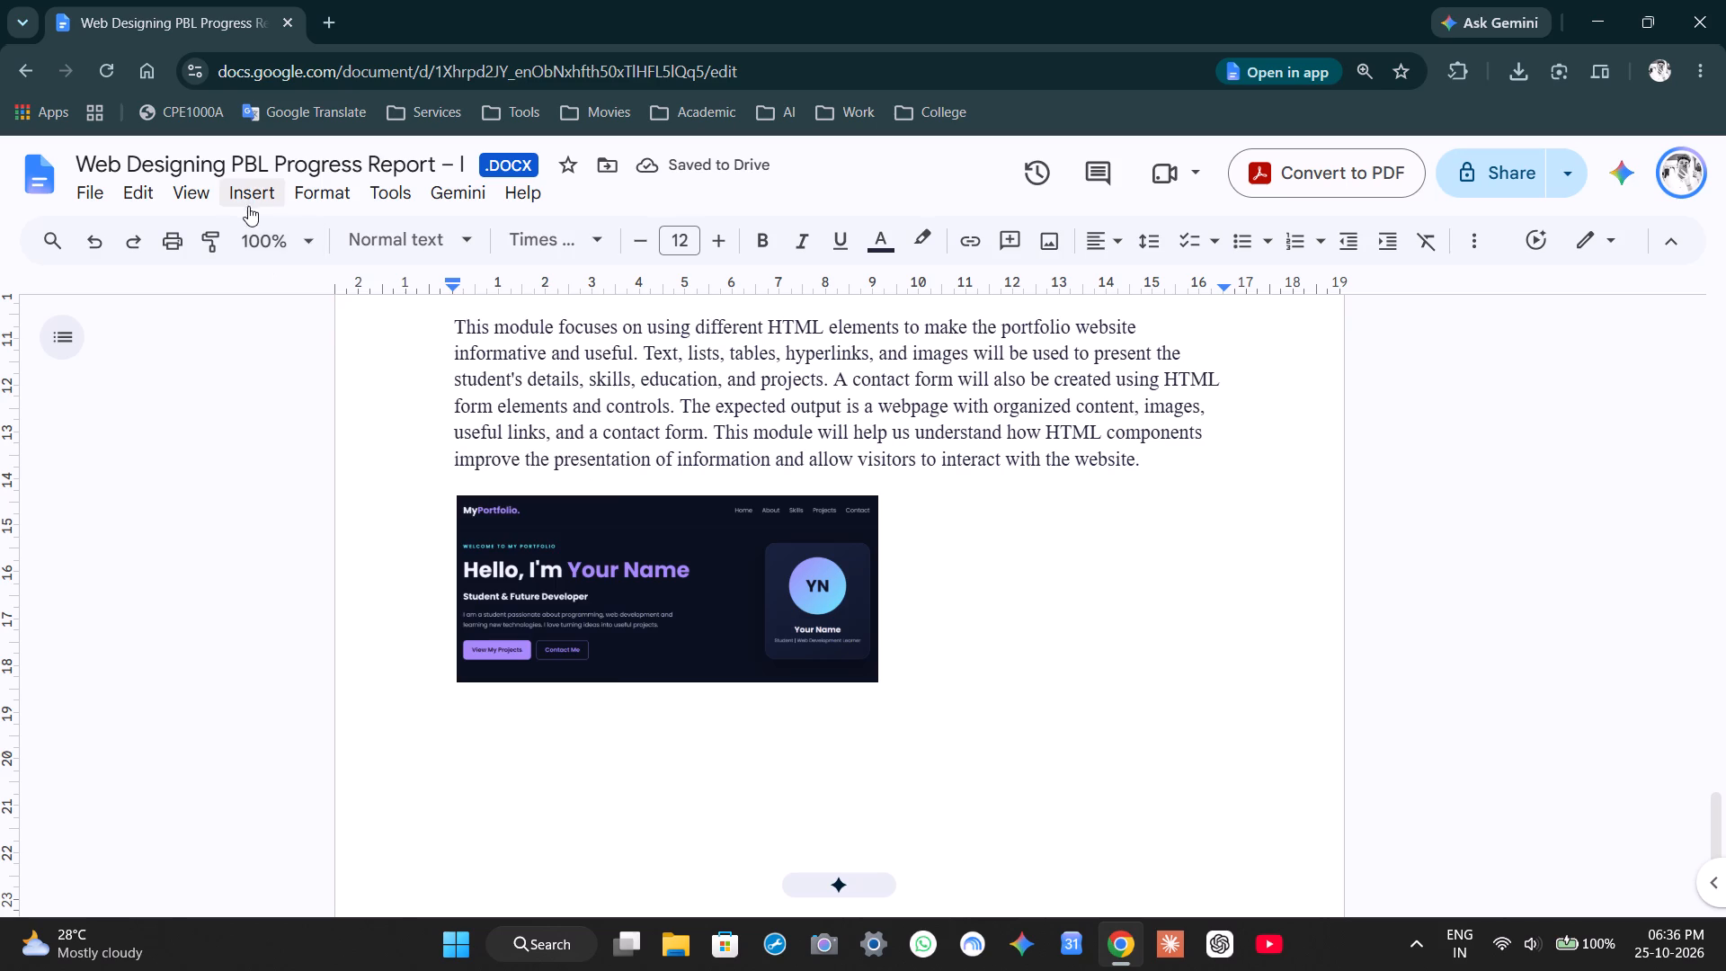
left_click(248, 204)
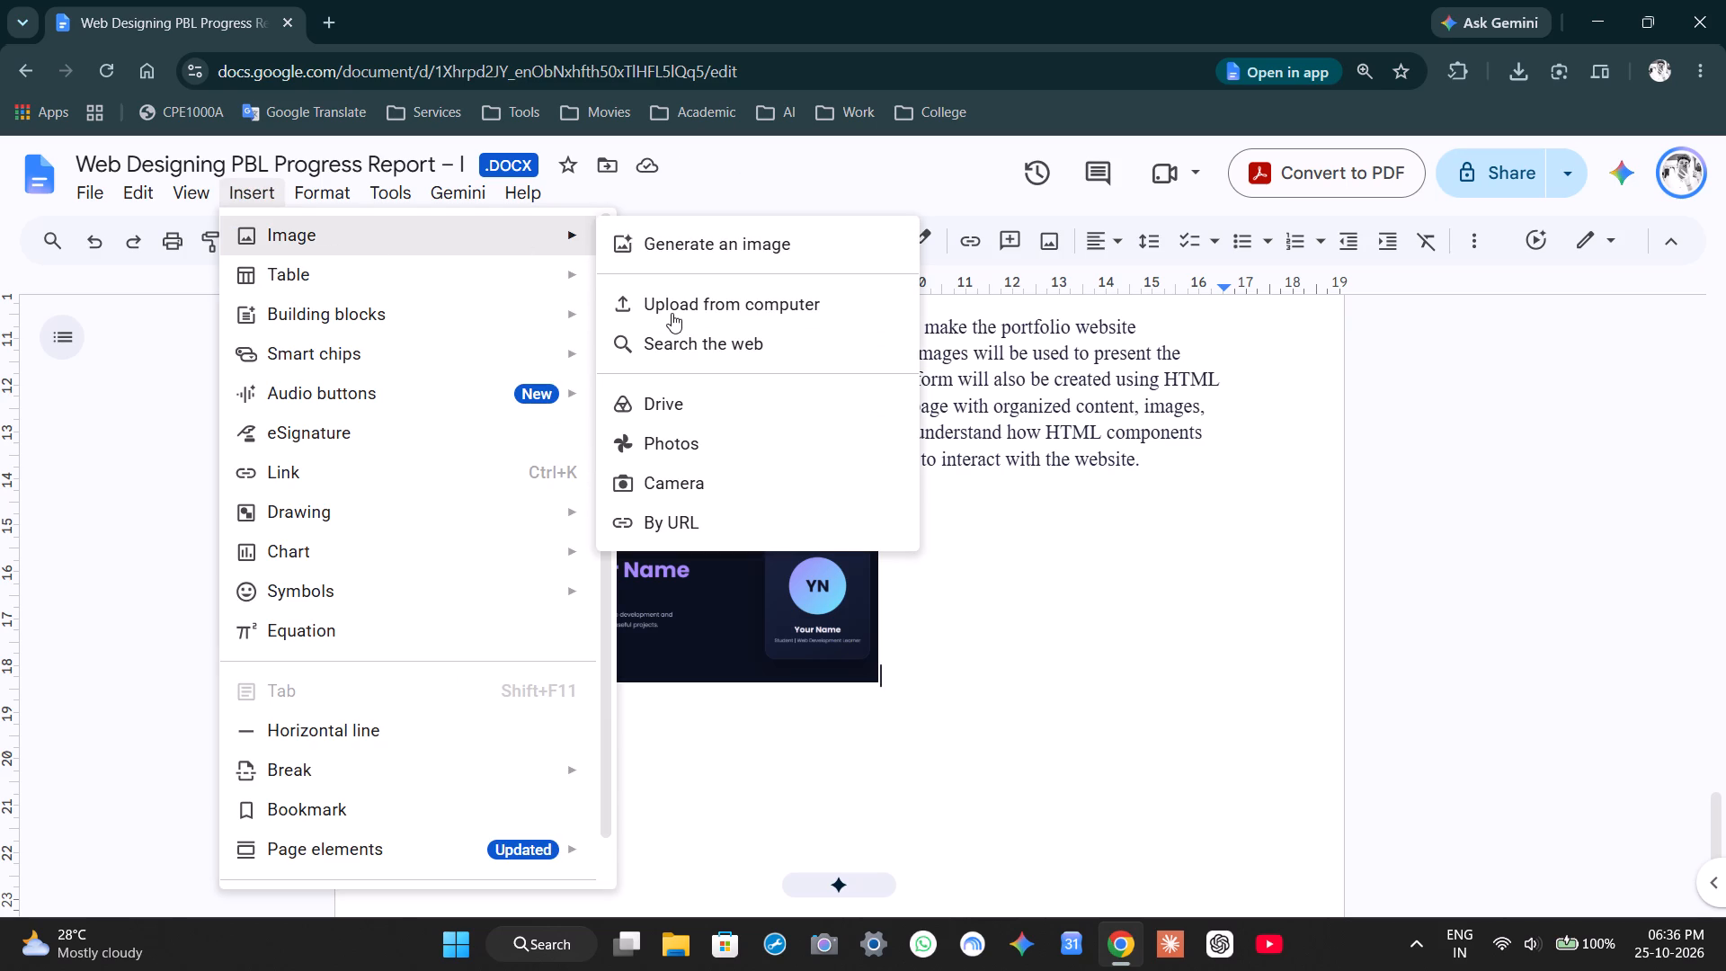
left_click(672, 308)
scroll(351, 303, "down", 12)
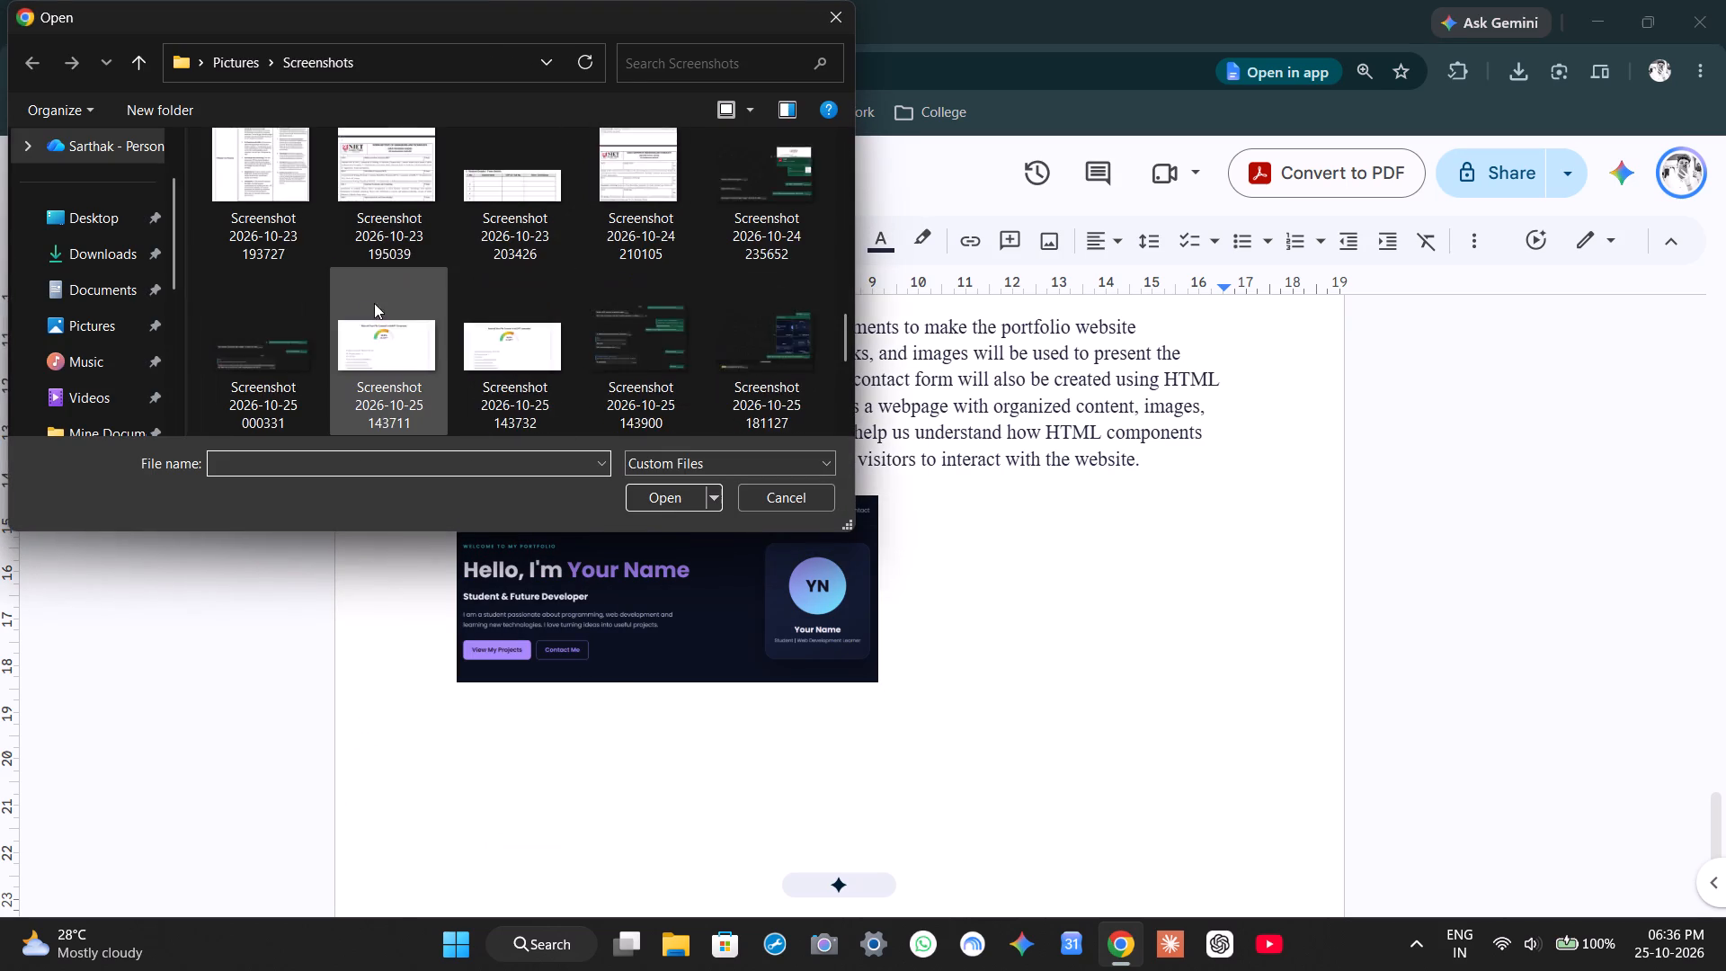
scroll(374, 303, "down", 6)
left_click(492, 217)
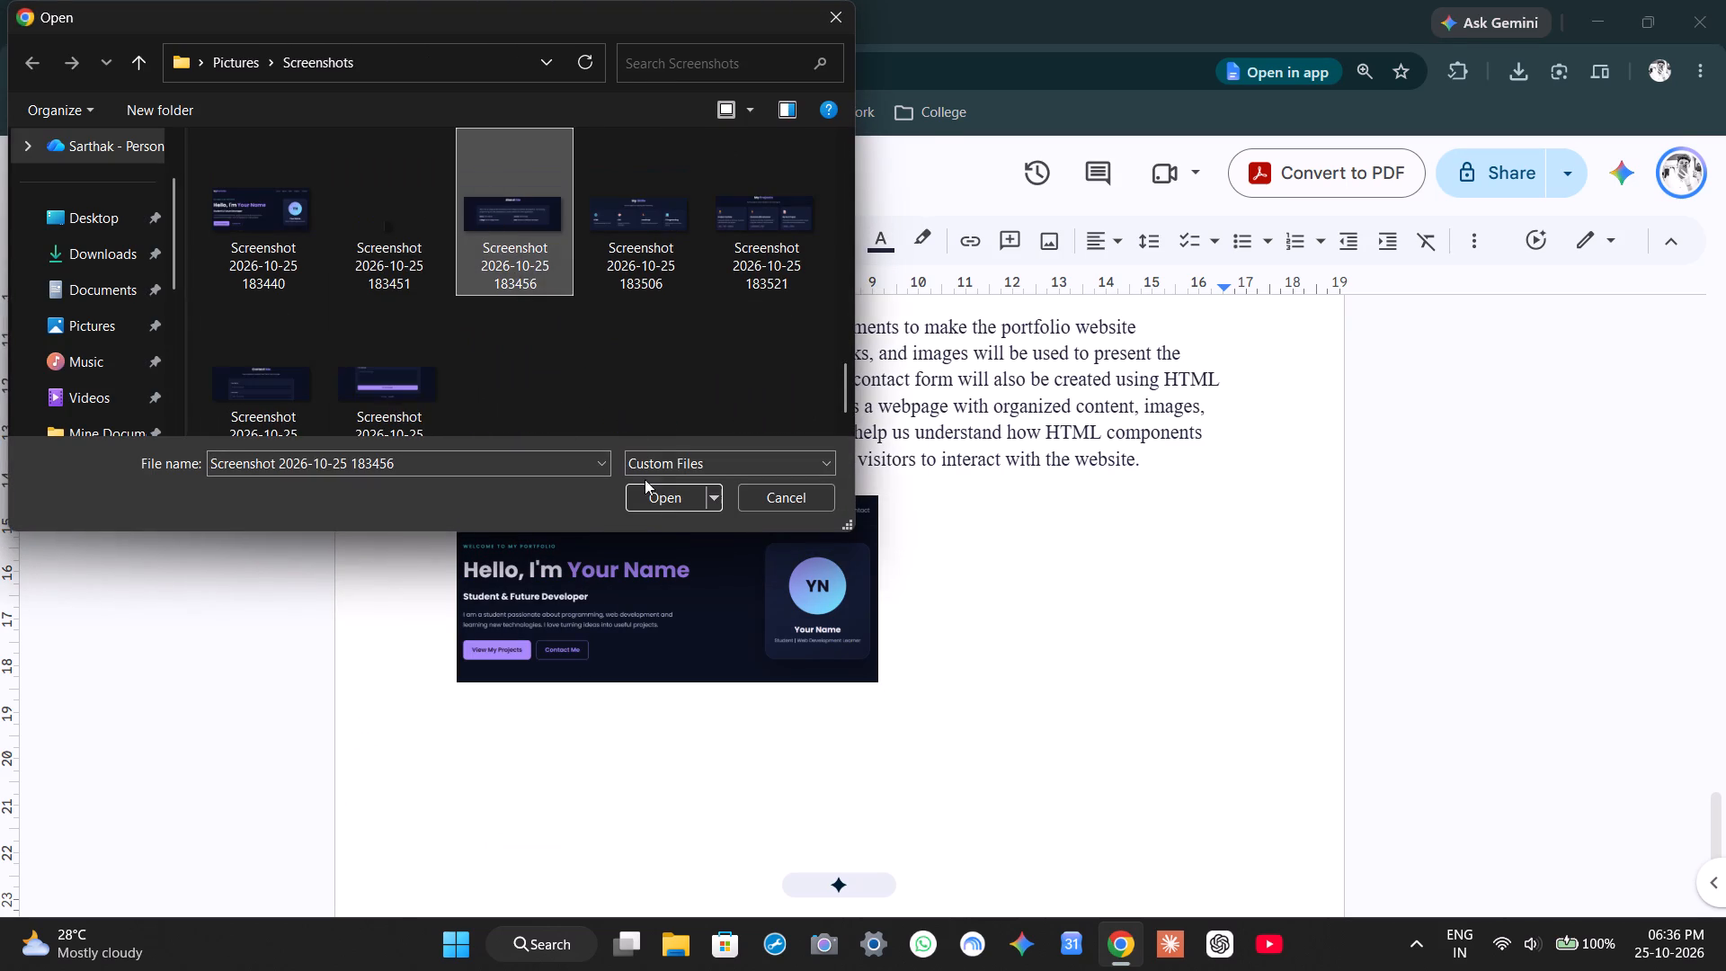
left_click(660, 494)
Shrink the About Me screenshot proportionally to about 7.8 cm wide and try to move it beside the home page screenshot.
left_click(936, 653)
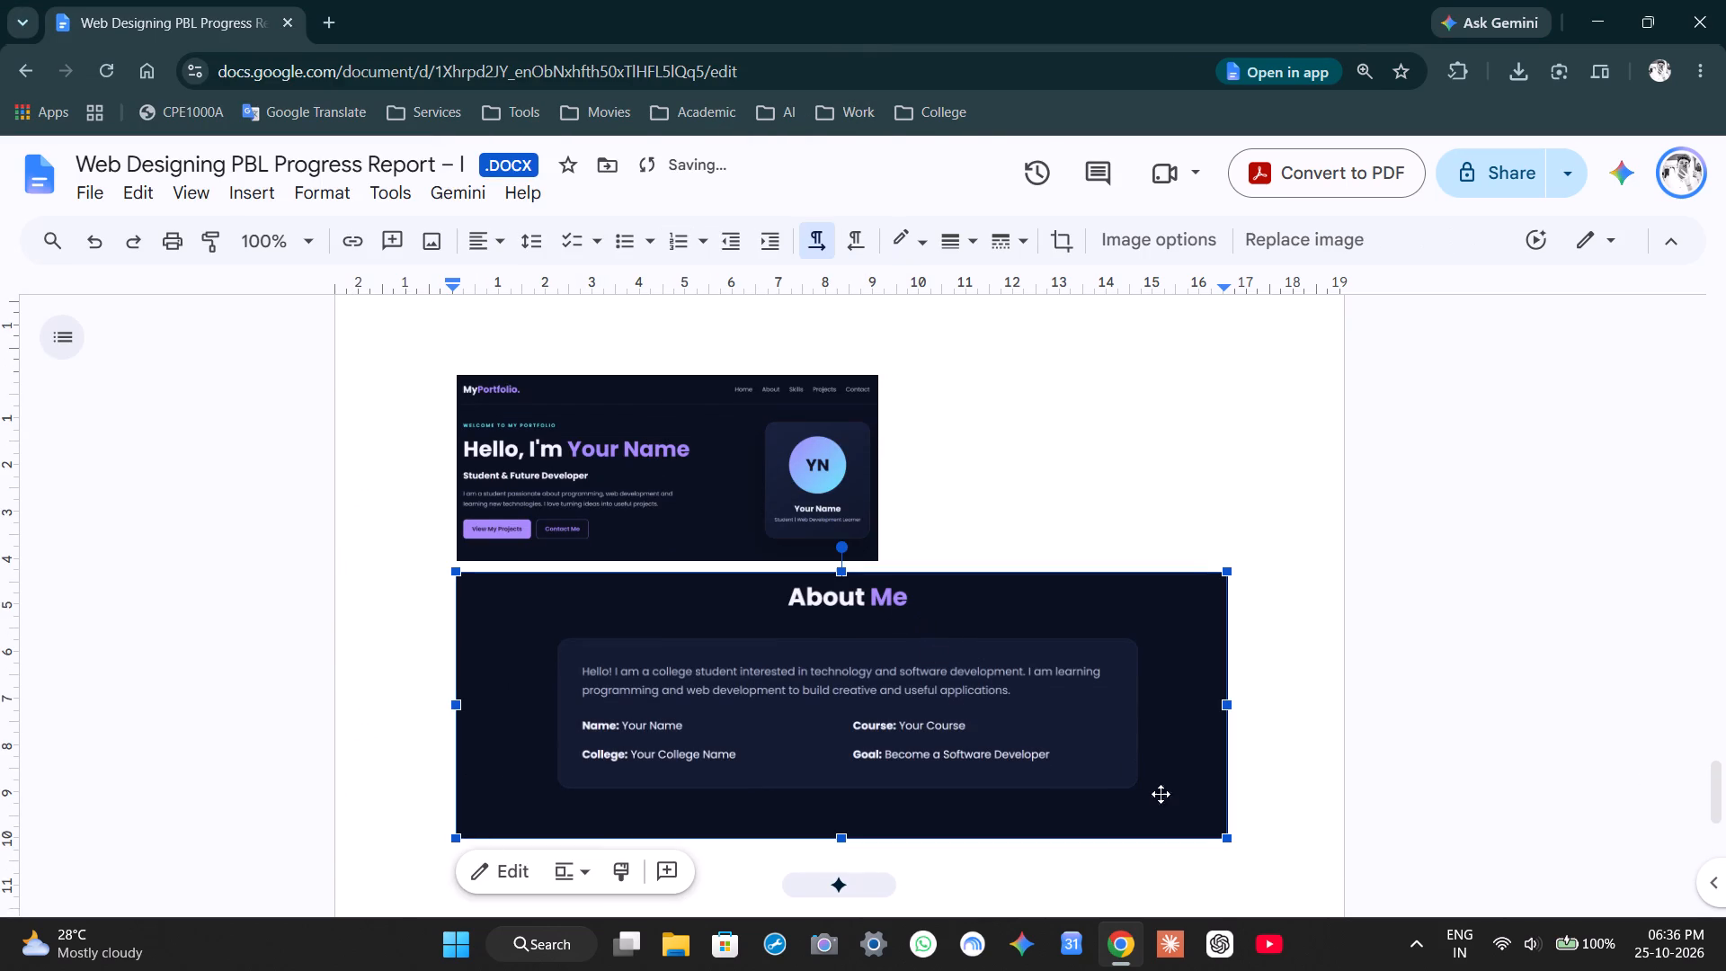
left_click_drag(1227, 842, 818, 697)
left_click_drag(673, 535, 866, 515)
Narrow the home page screenshot to about 7.7 cm wide so the About Me screenshot fits beside it.
scroll(872, 507, "up", 2)
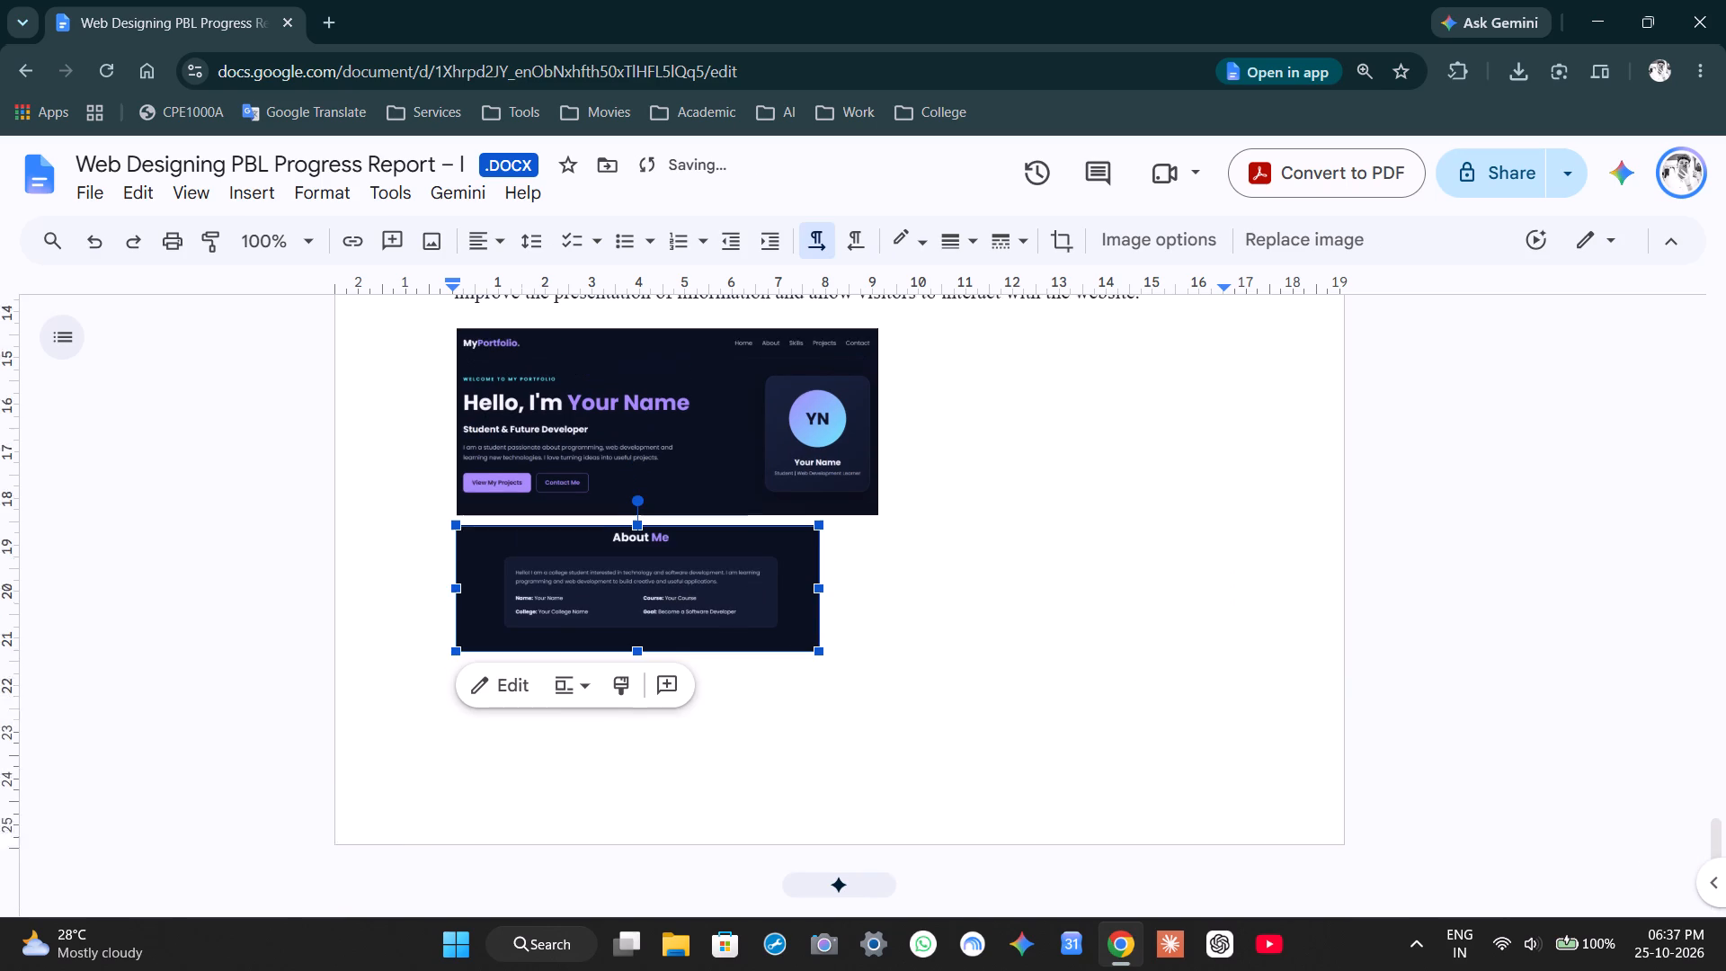
left_click(686, 532)
left_click_drag(878, 588, 822, 588)
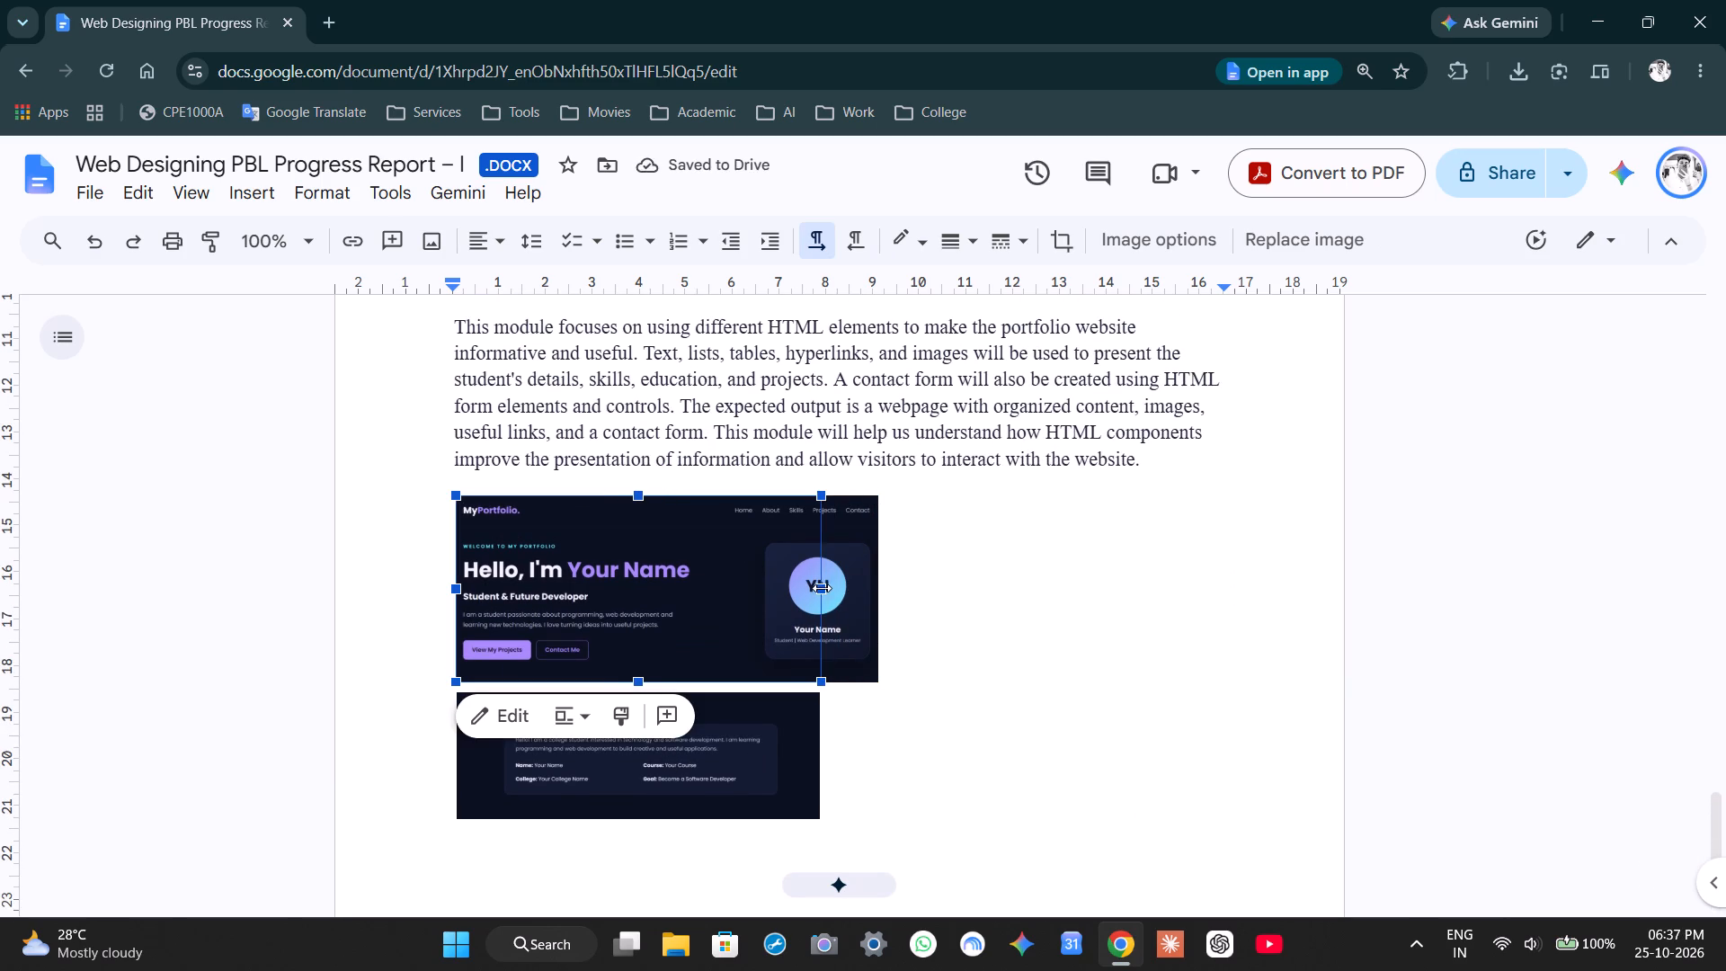
left_click_drag(822, 588, 813, 588)
Stretch the About Me screenshot upward to nearly the height of the home page screenshot, about 3.9 cm.
left_click(943, 595)
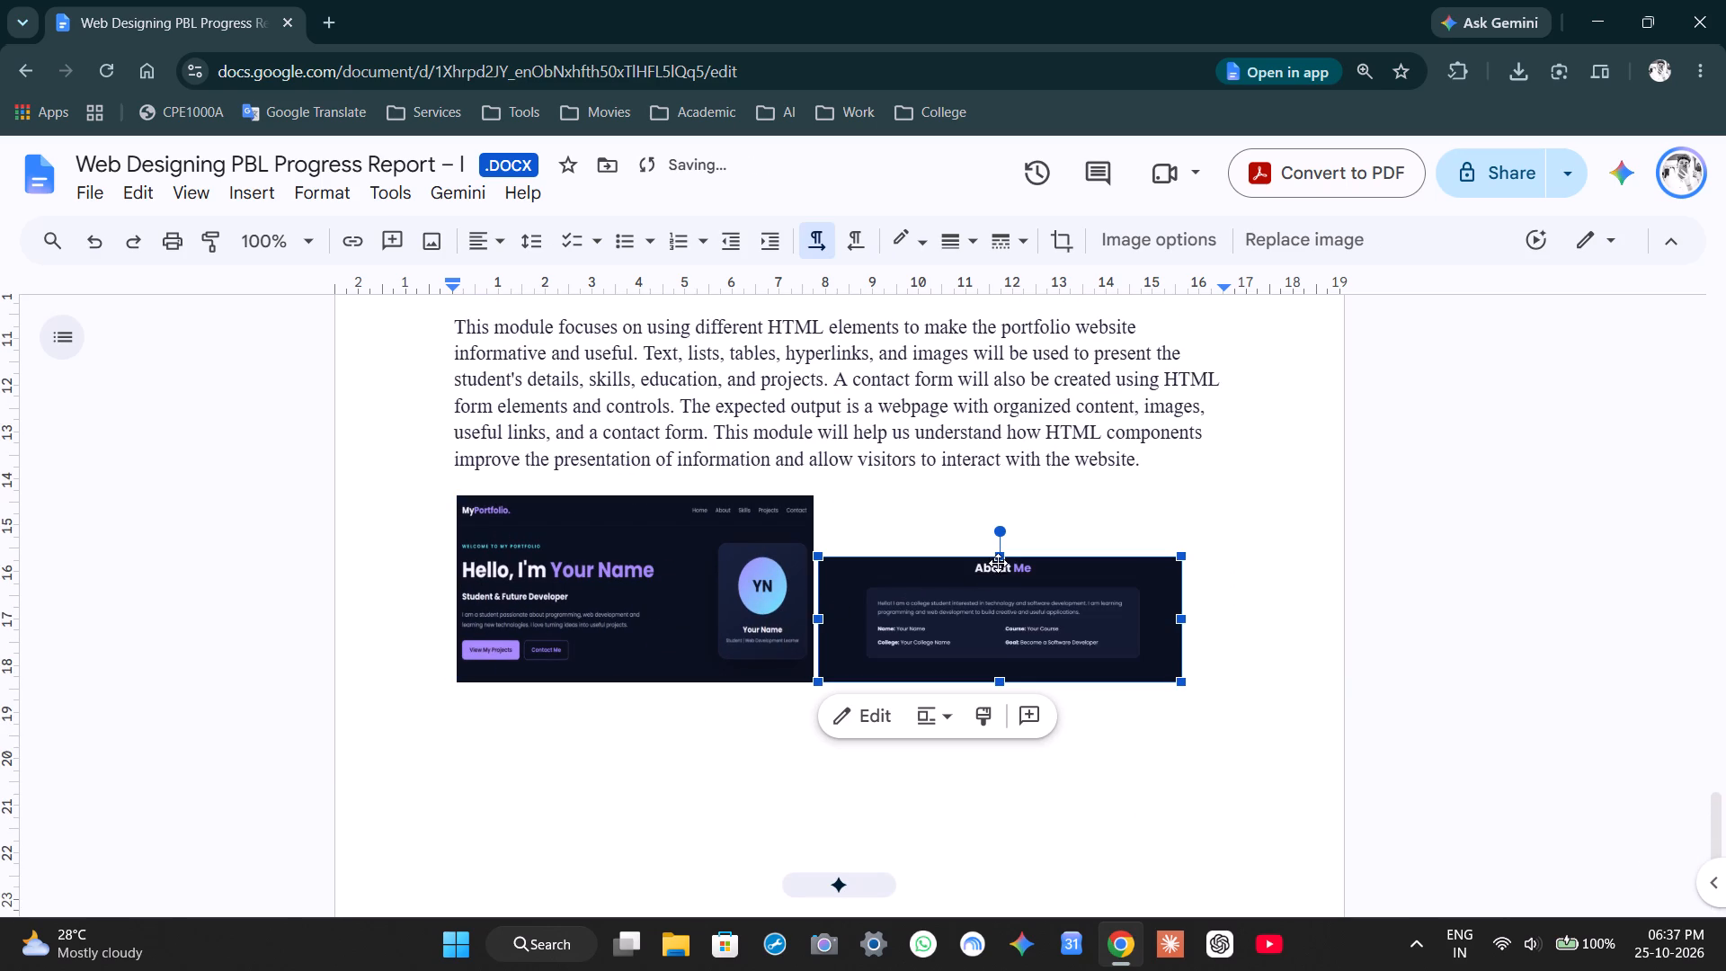
left_click_drag(998, 557, 997, 503)
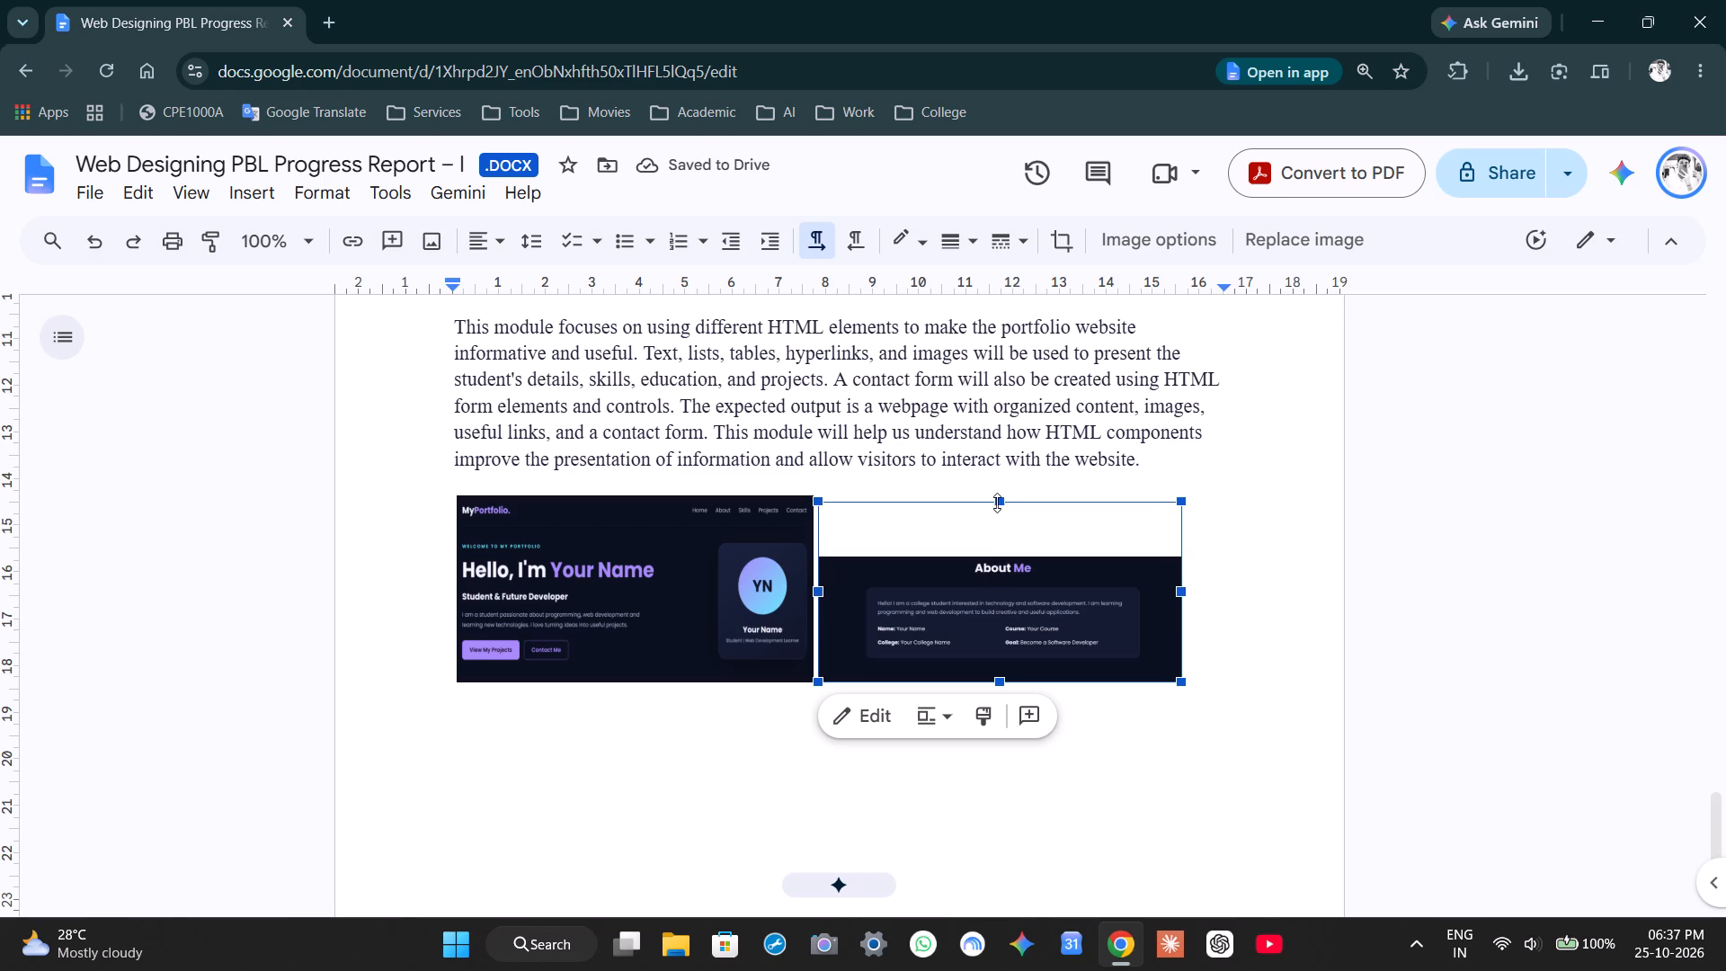
left_click_drag(997, 503, 994, 500)
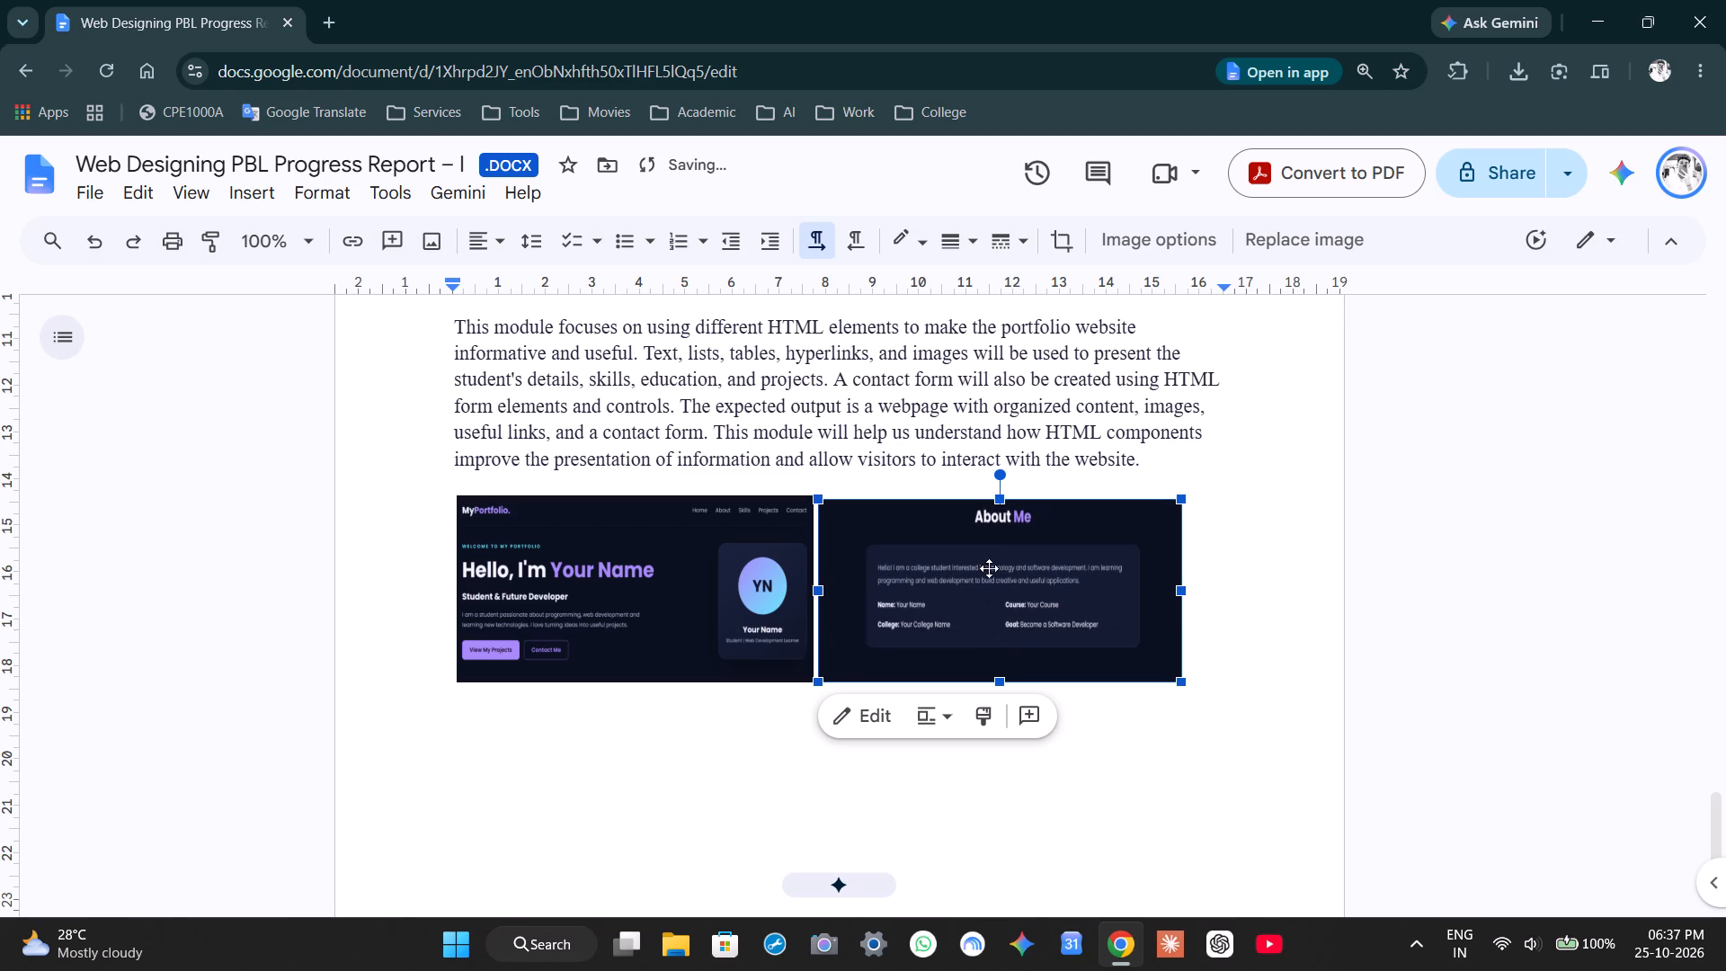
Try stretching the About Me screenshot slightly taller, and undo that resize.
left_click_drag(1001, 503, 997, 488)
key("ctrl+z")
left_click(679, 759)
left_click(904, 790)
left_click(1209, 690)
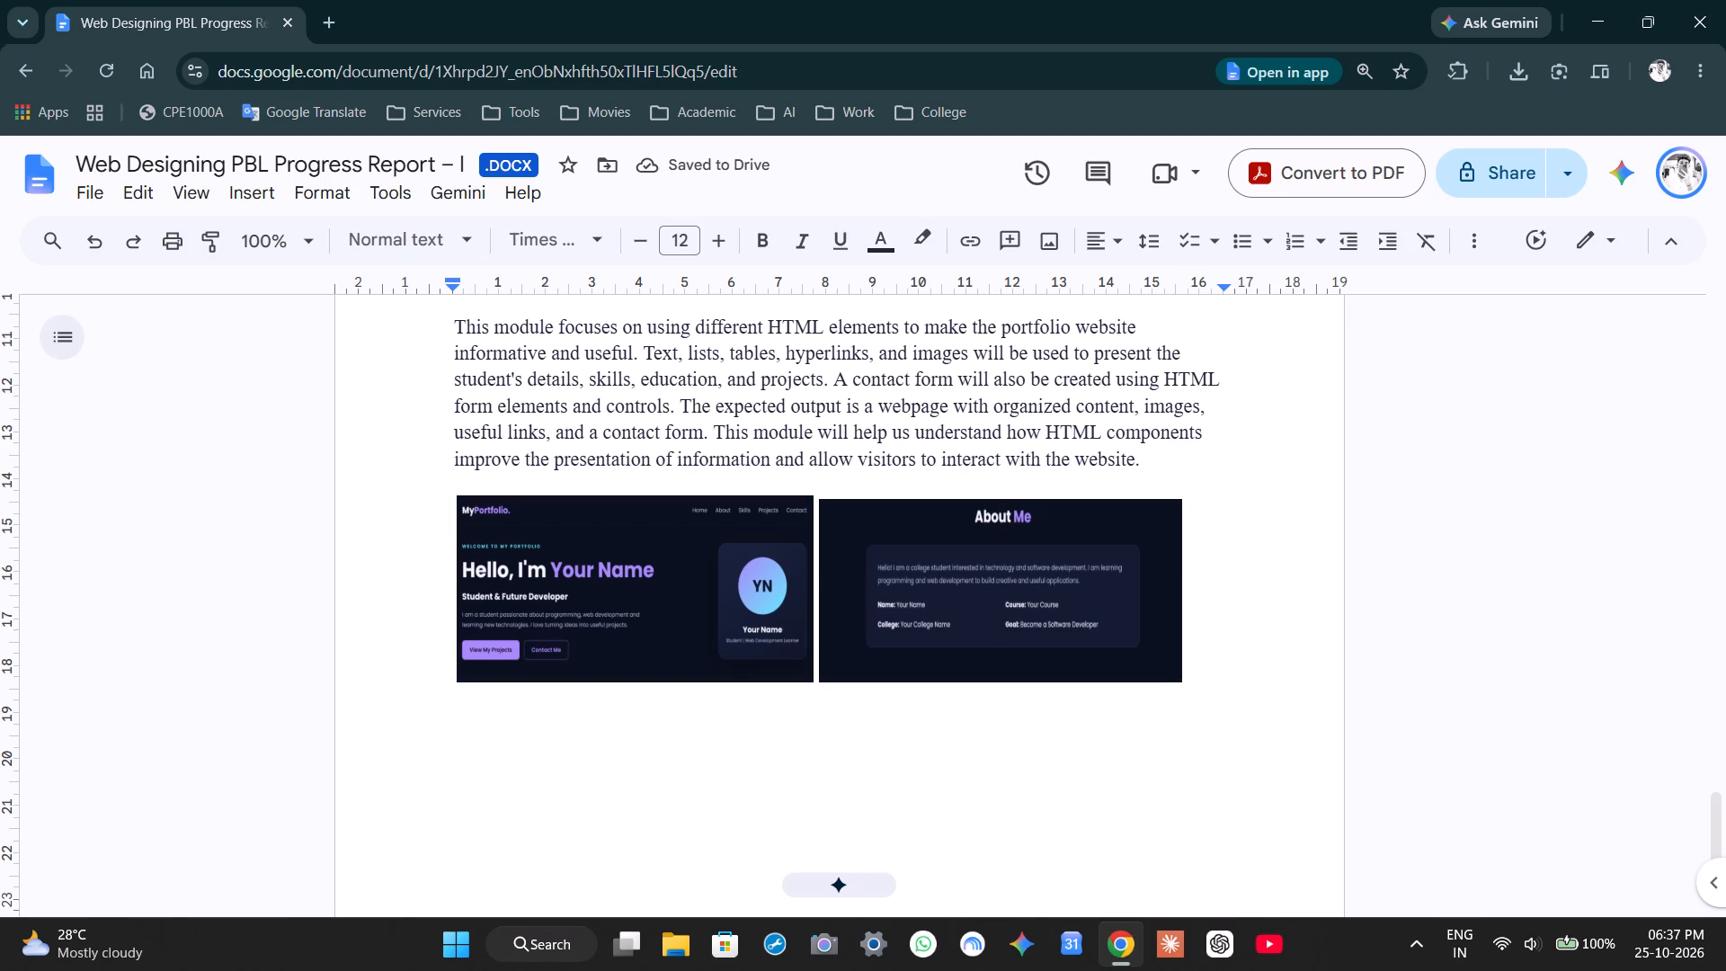
Fine-tune the About Me screenshot's height to about 4 cm, level with the home page screenshot's top edge.
left_click(1032, 607)
left_click(998, 681)
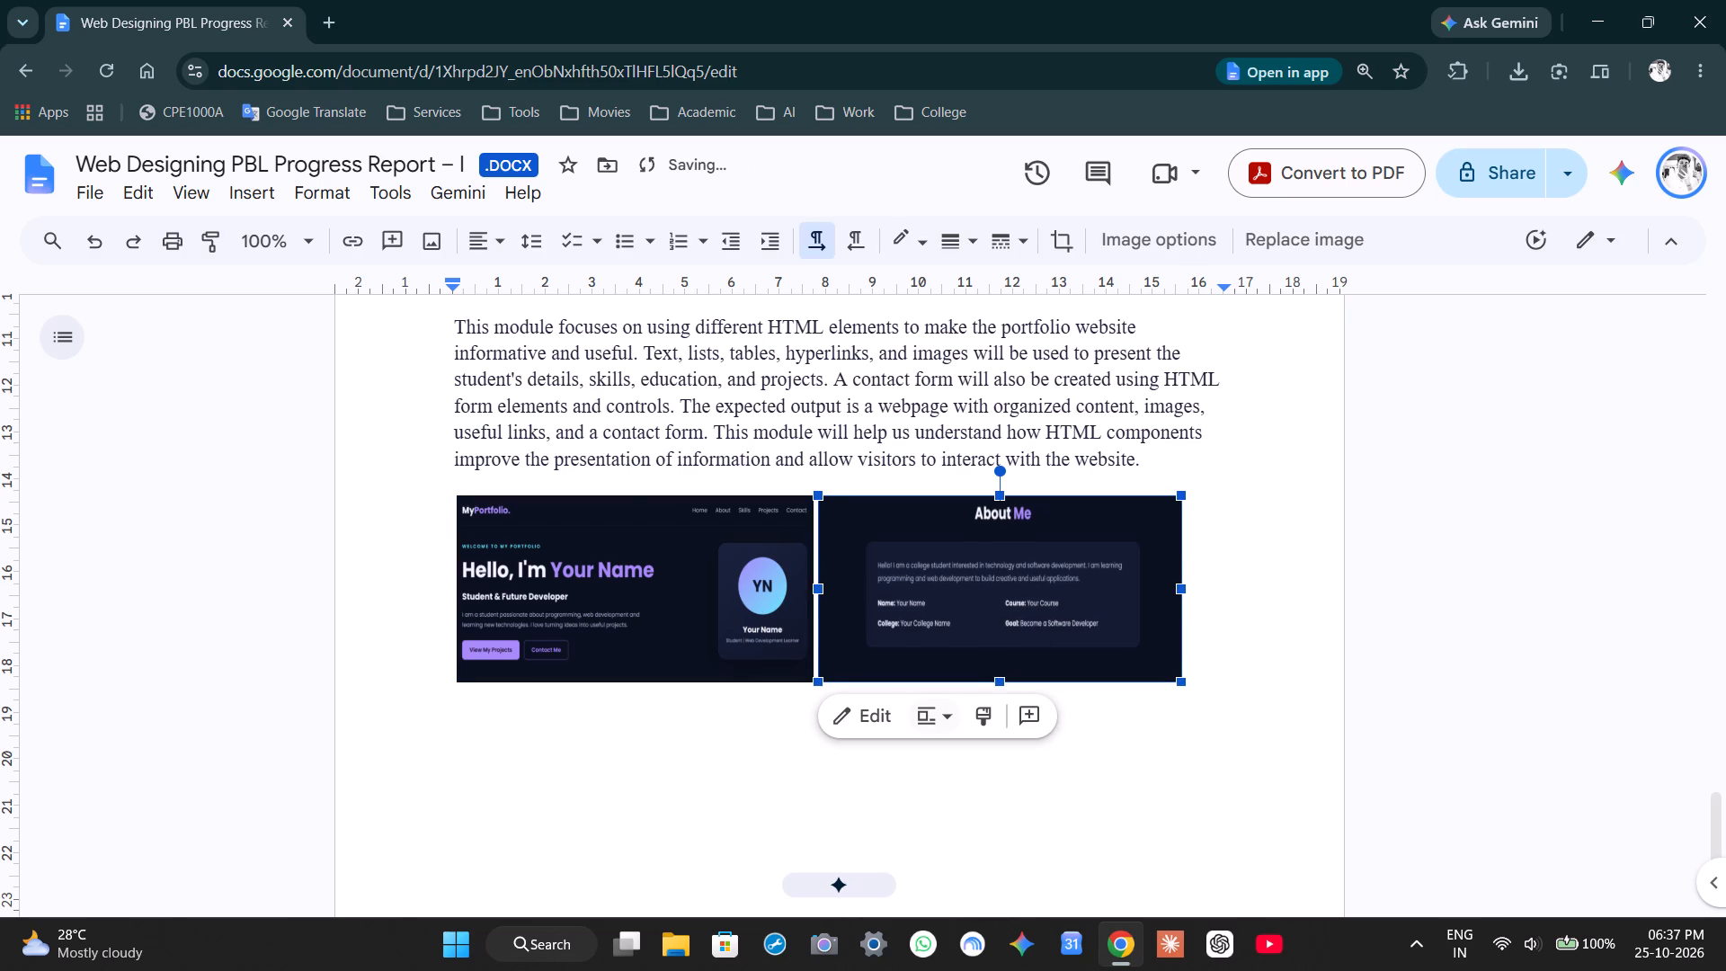
left_click(694, 784)
left_click(1070, 771)
left_click(1235, 699)
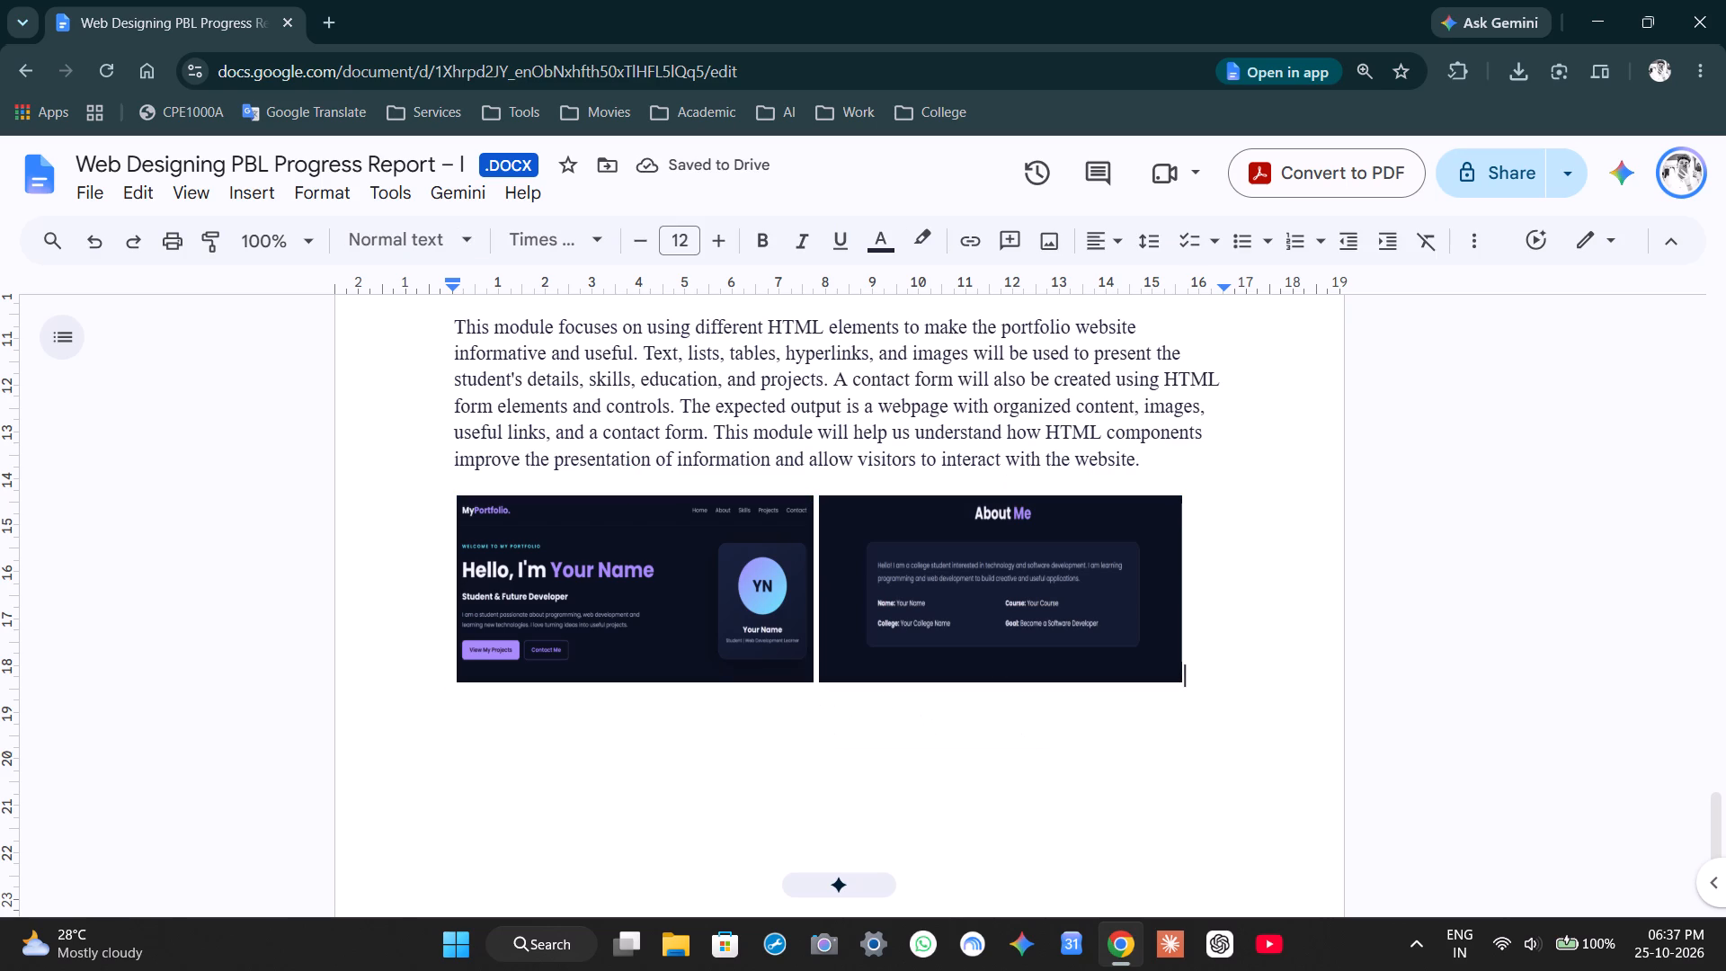
key("Return")
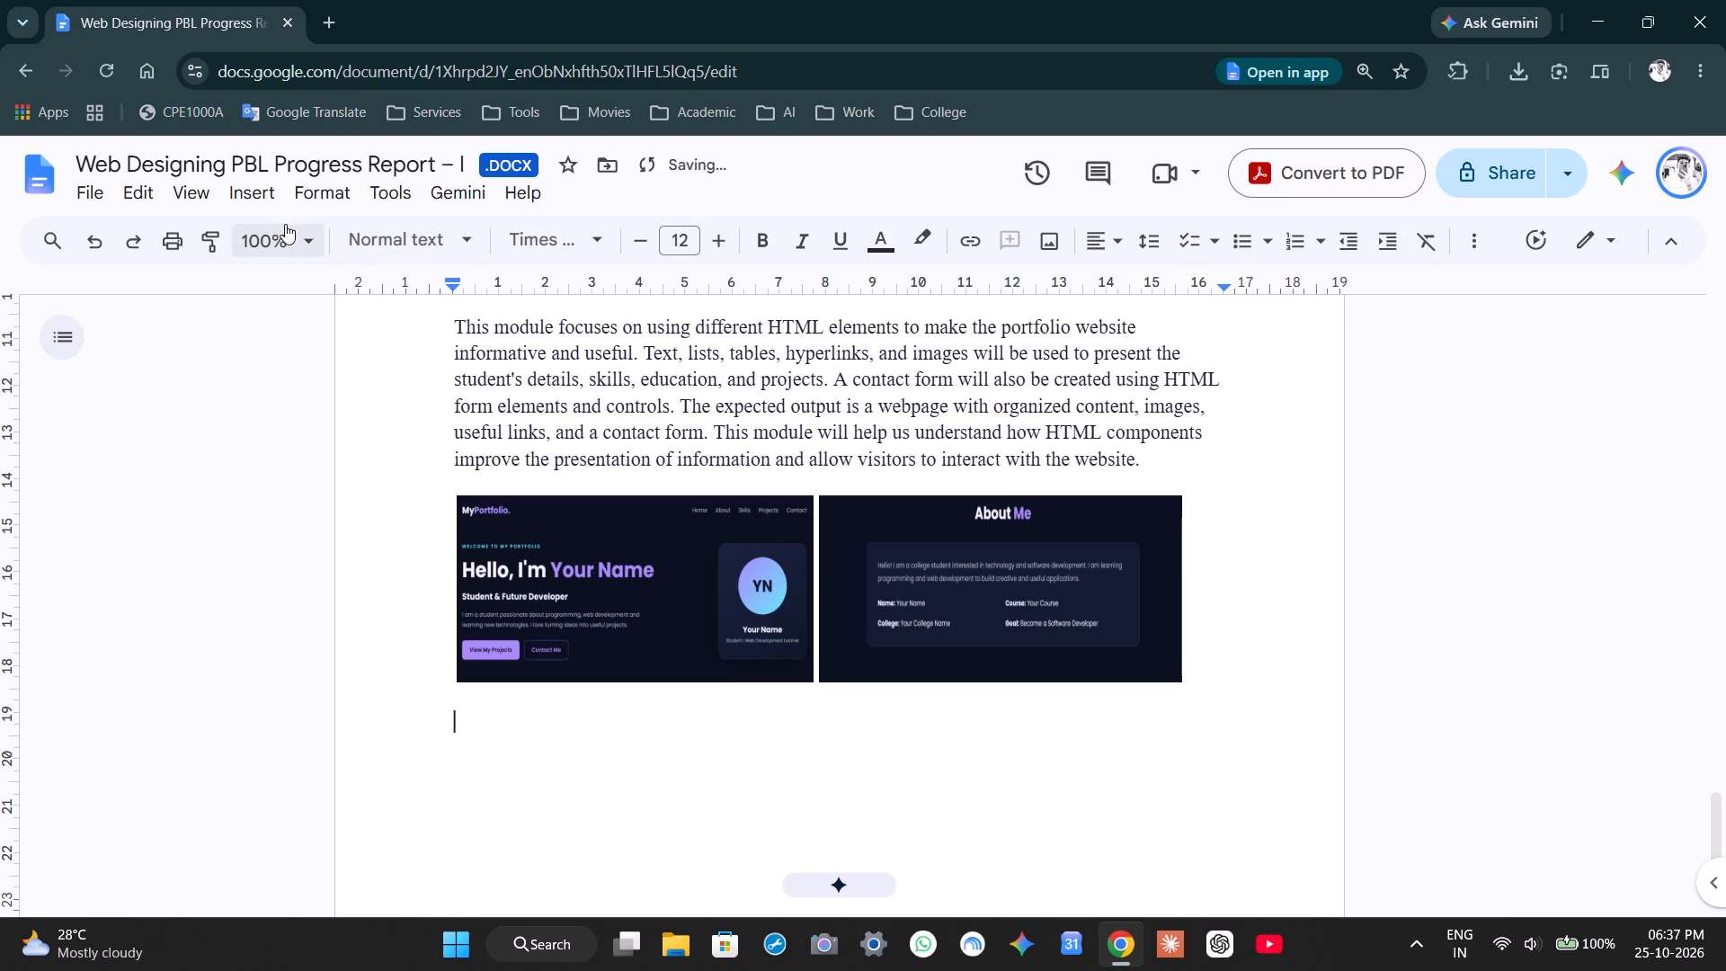
left_click(252, 195)
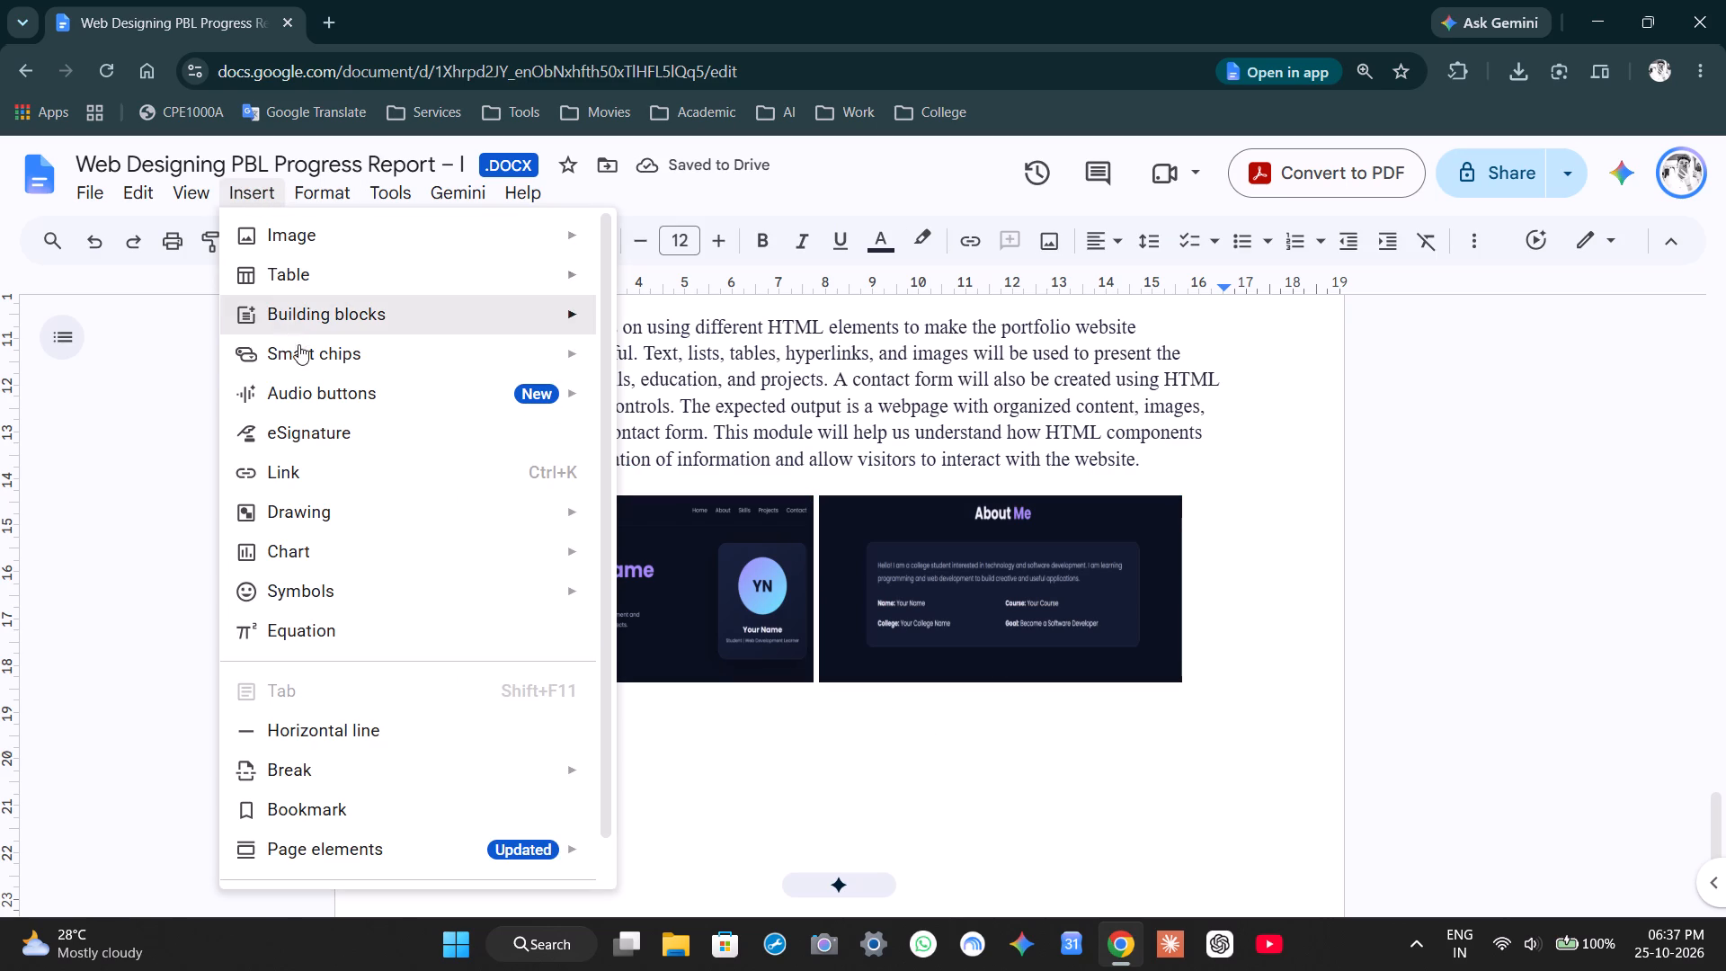
left_click(360, 239)
left_click(672, 309)
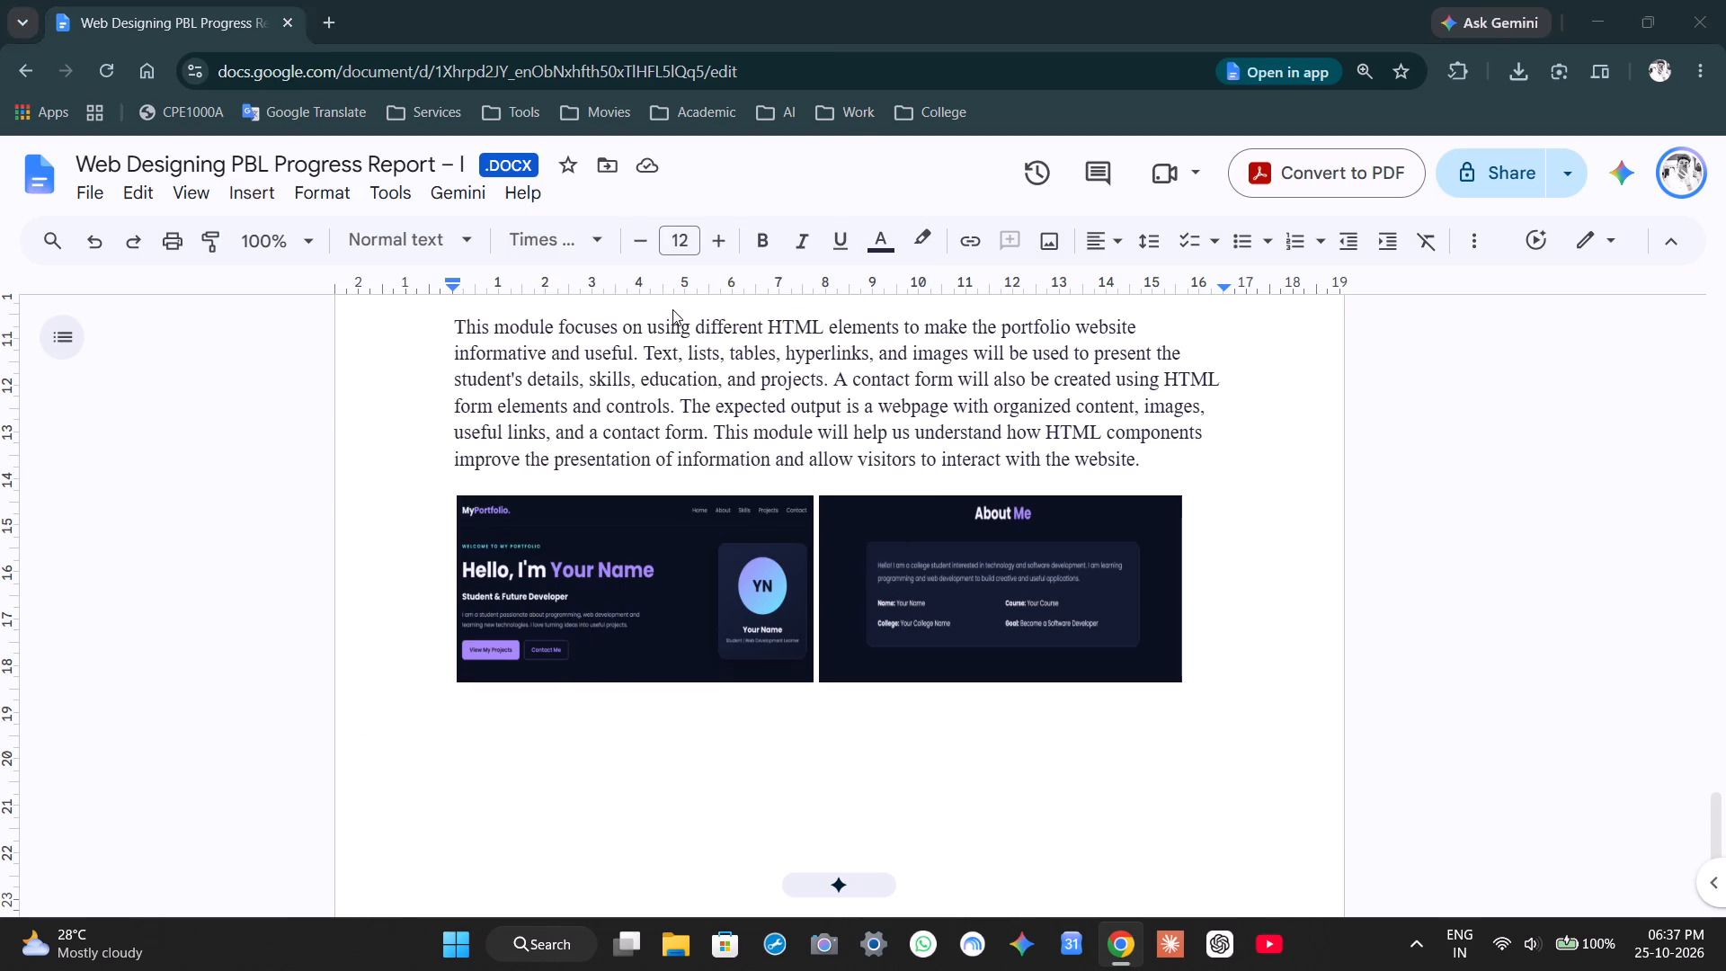
scroll(387, 292, "down", 18)
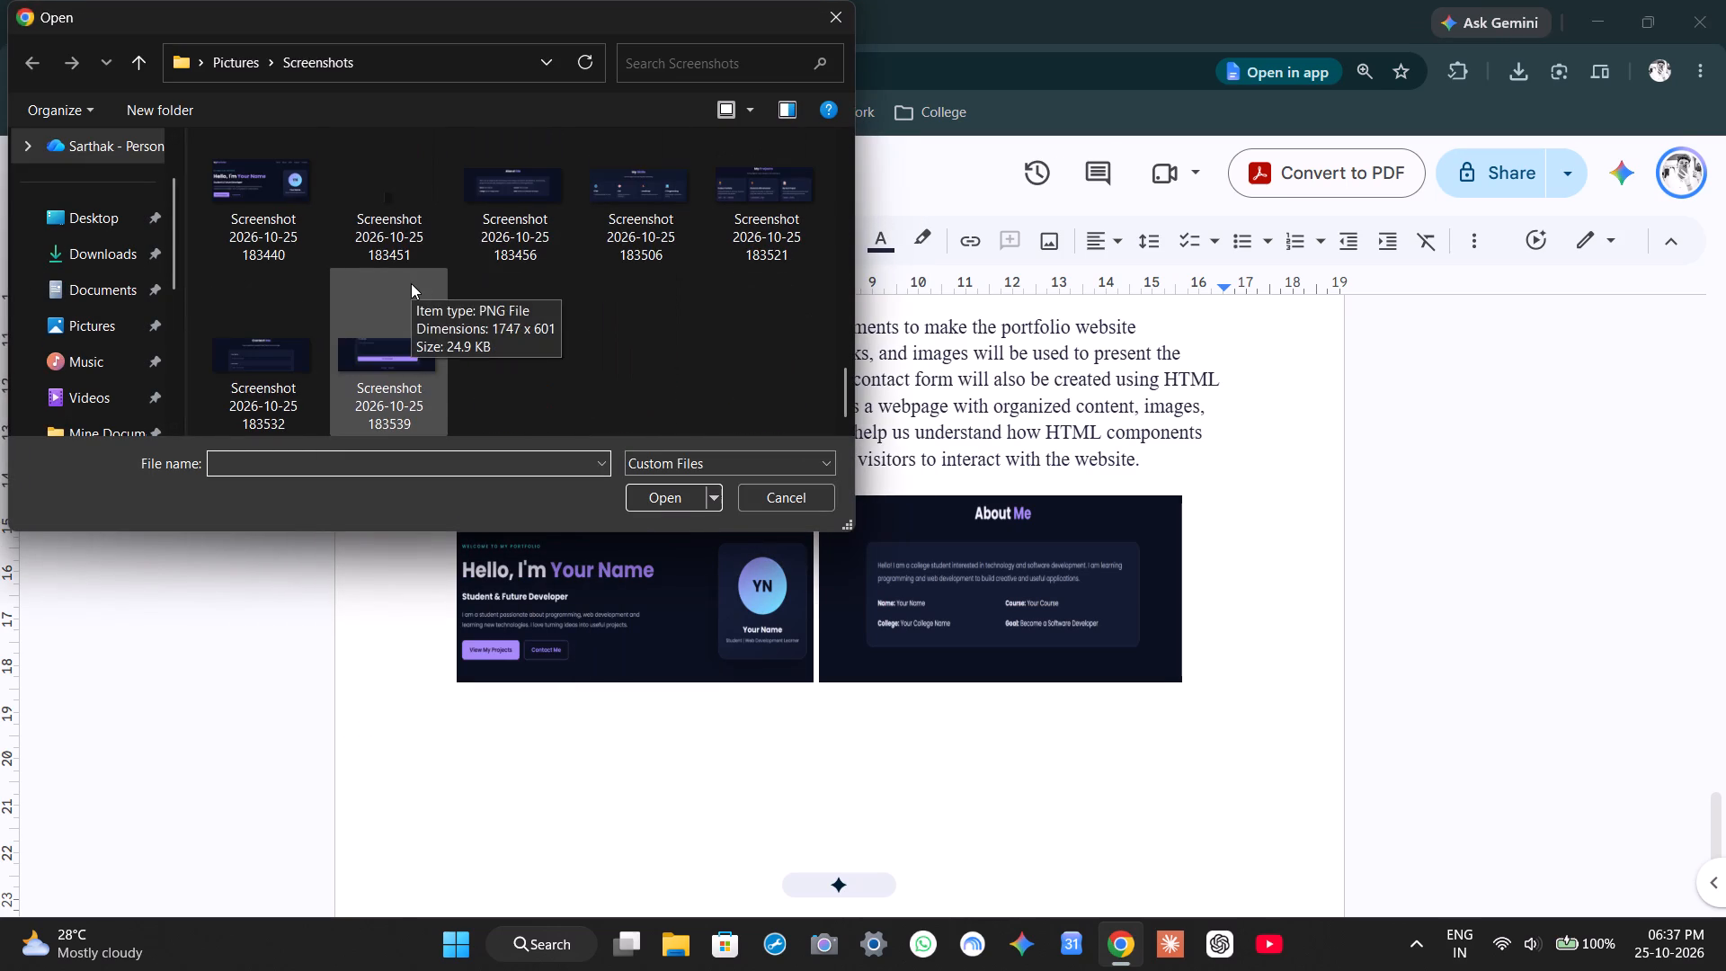
left_click(645, 191)
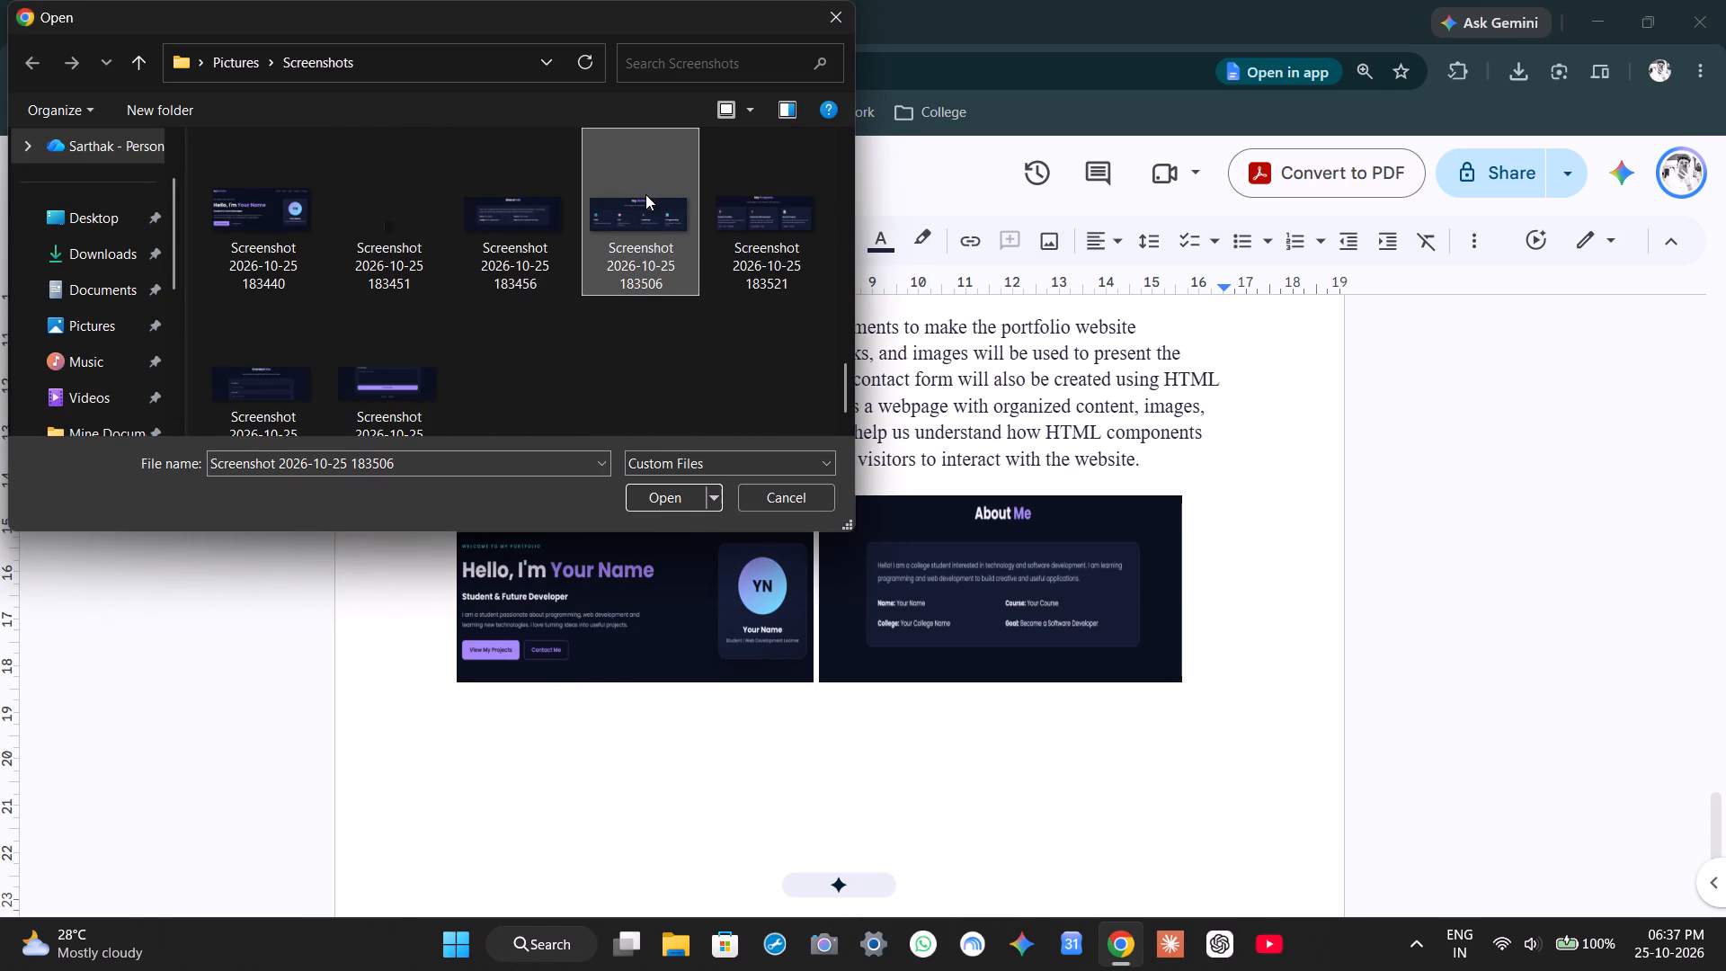
left_click(659, 500)
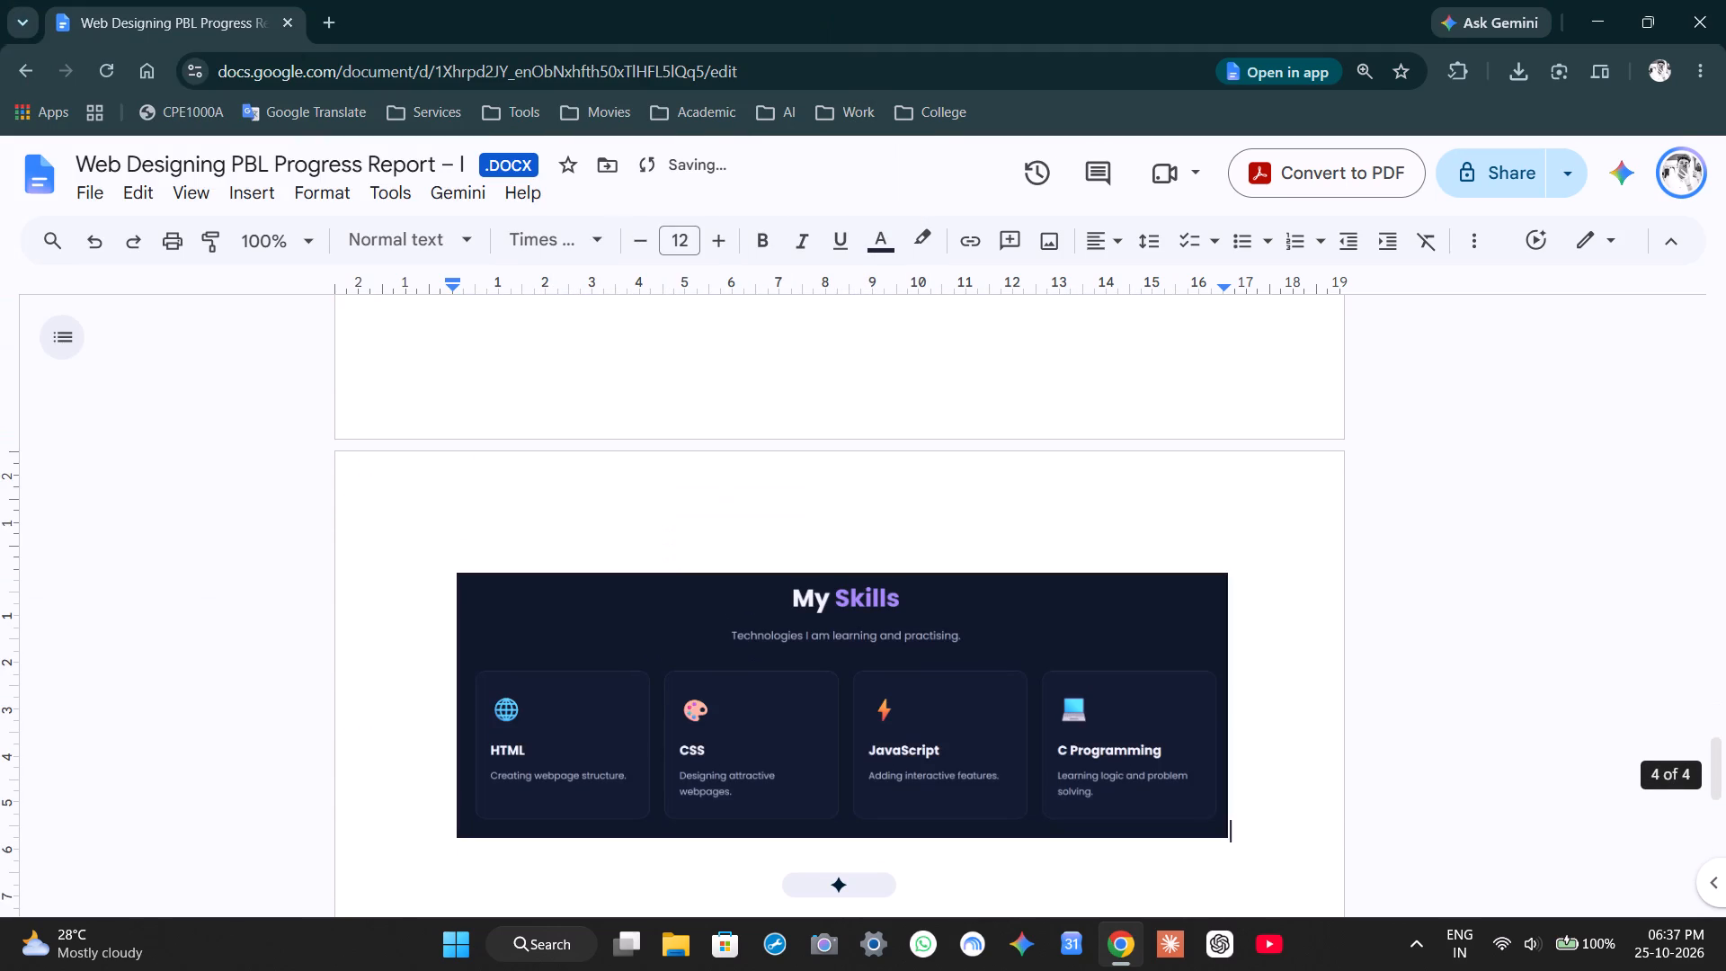
Shrink the My Skills screenshot to about 7.7 cm wide and 3.7 cm high, matching the width of the home page screenshot.
left_click(947, 671)
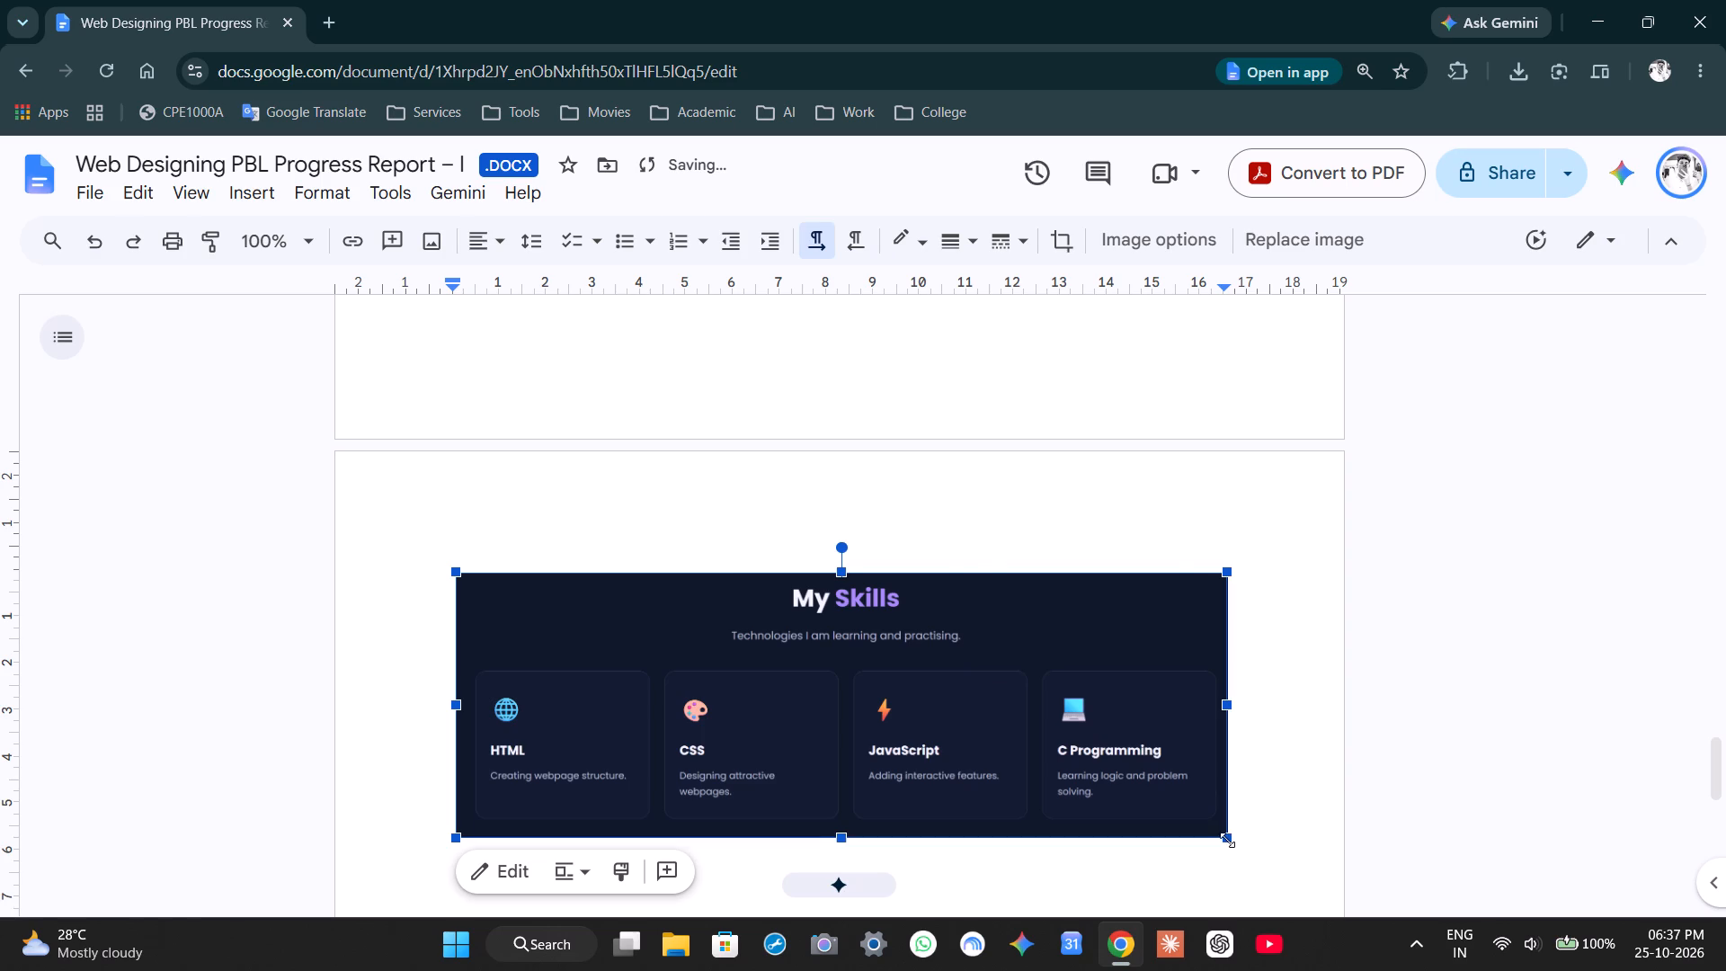
left_click_drag(1227, 840, 749, 745)
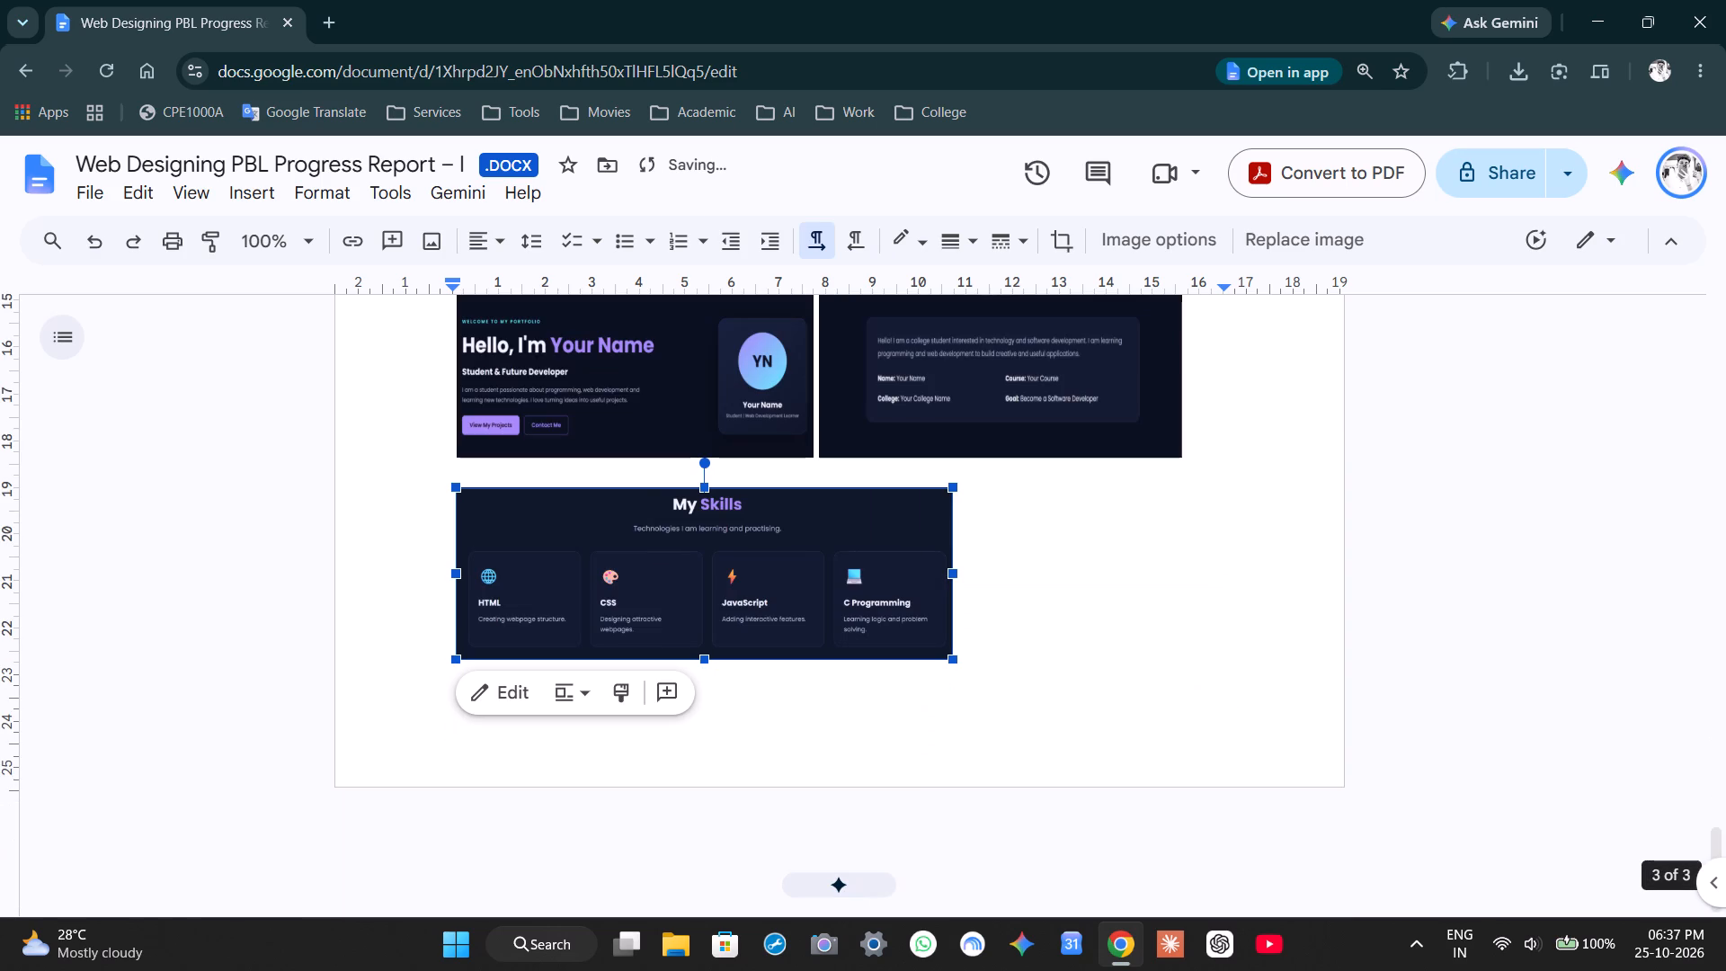
left_click_drag(951, 576, 814, 578)
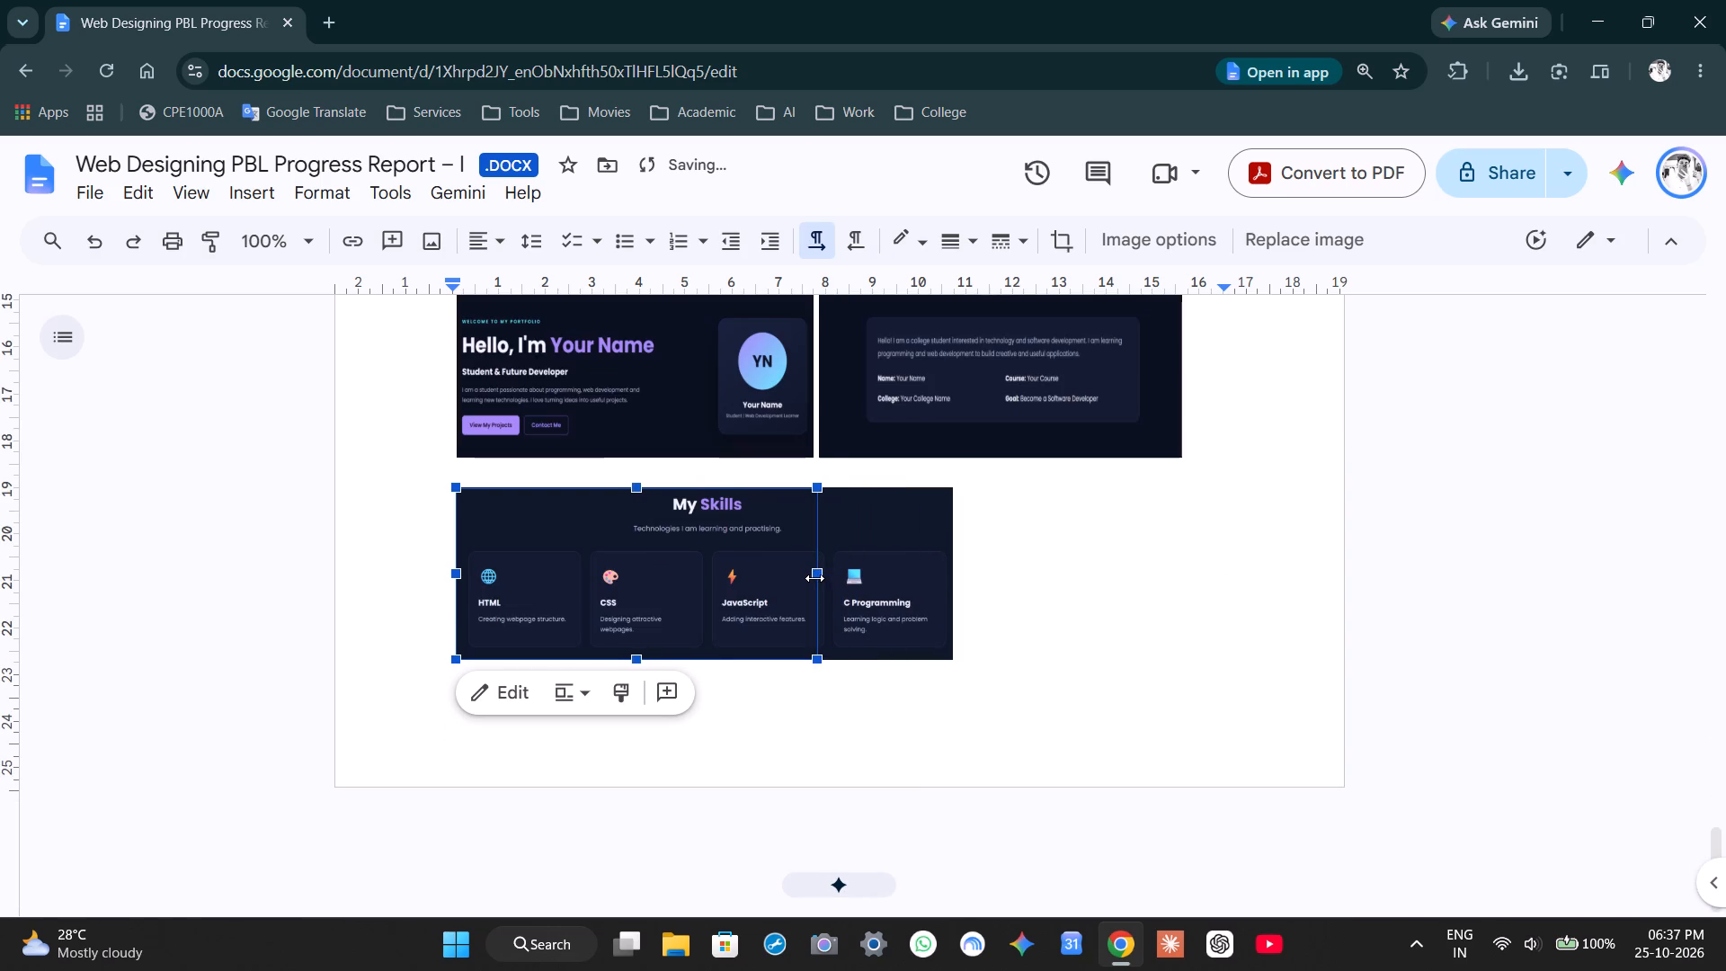
left_click_drag(814, 578, 810, 578)
left_click(884, 582)
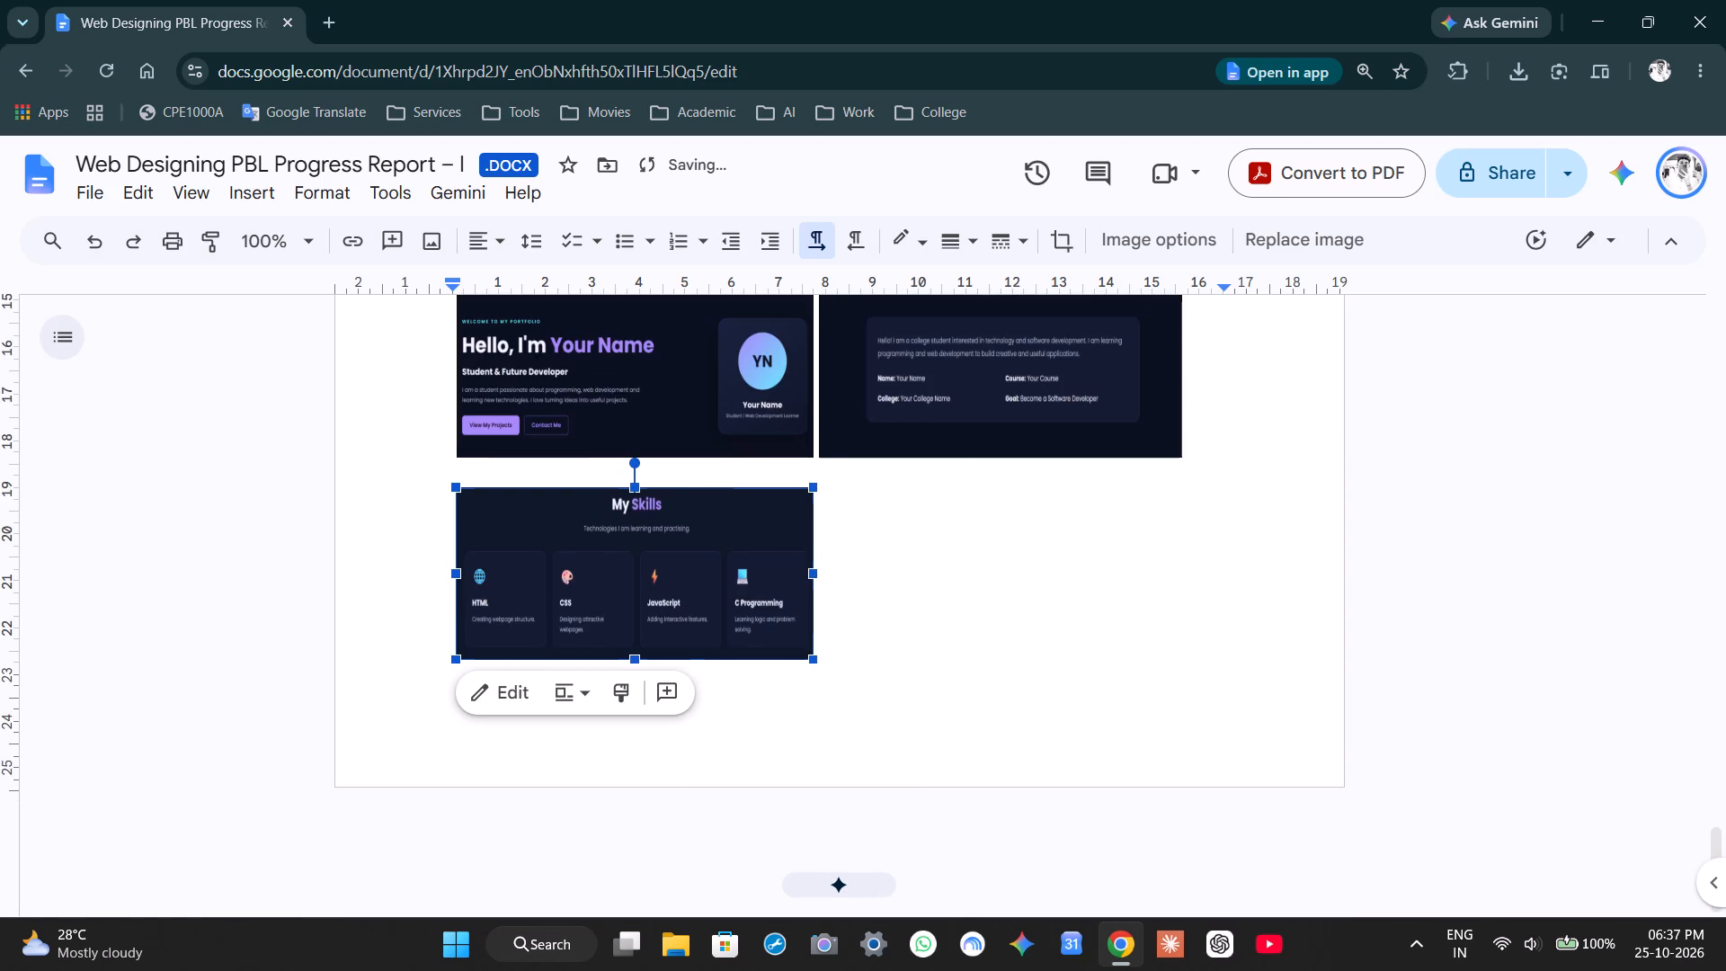
left_click(331, 200)
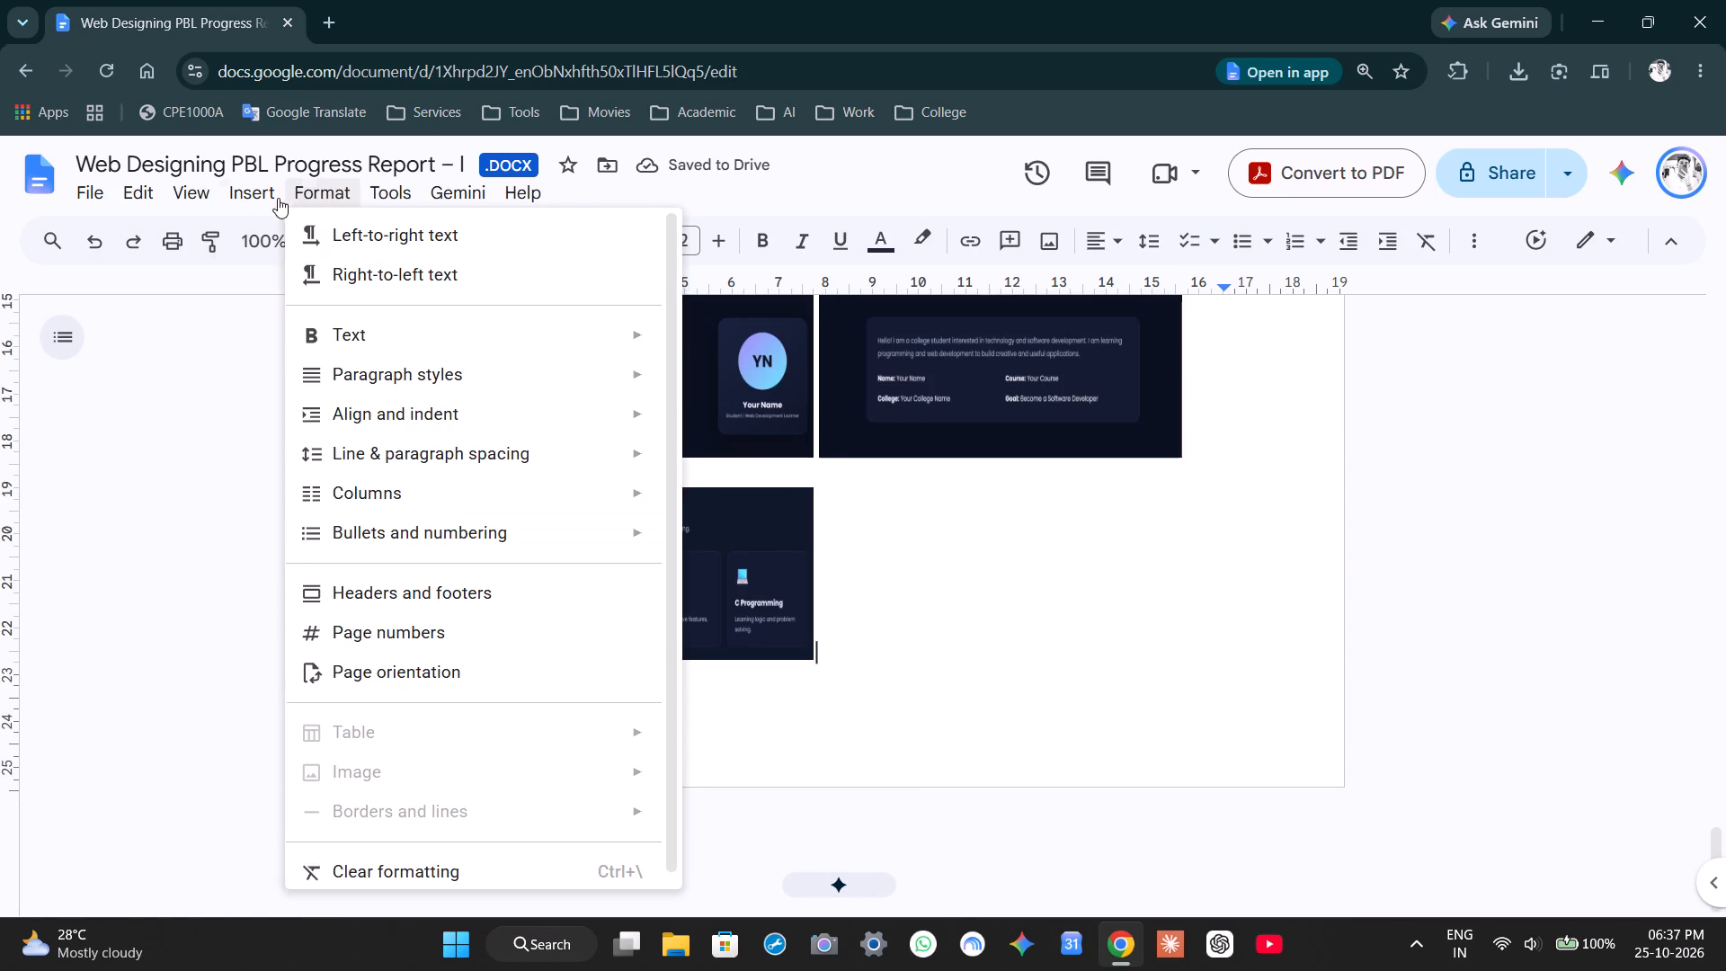
double_click(270, 198)
left_click(286, 246)
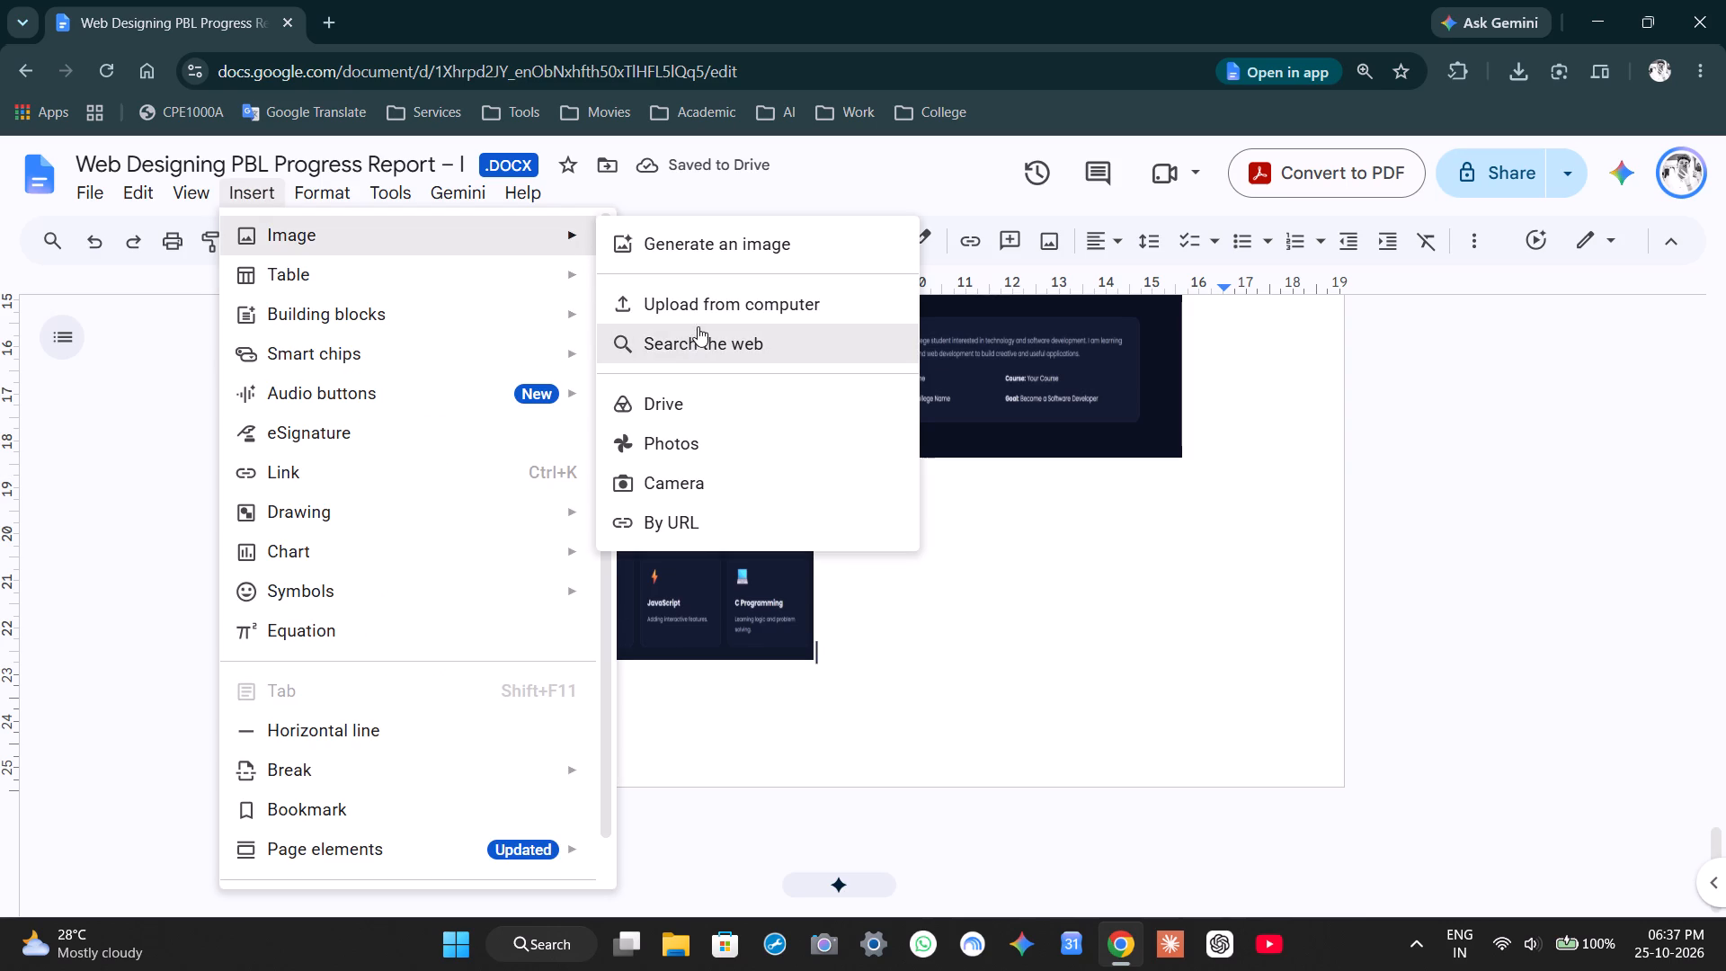
left_click(700, 304)
scroll(338, 279, "down", 10)
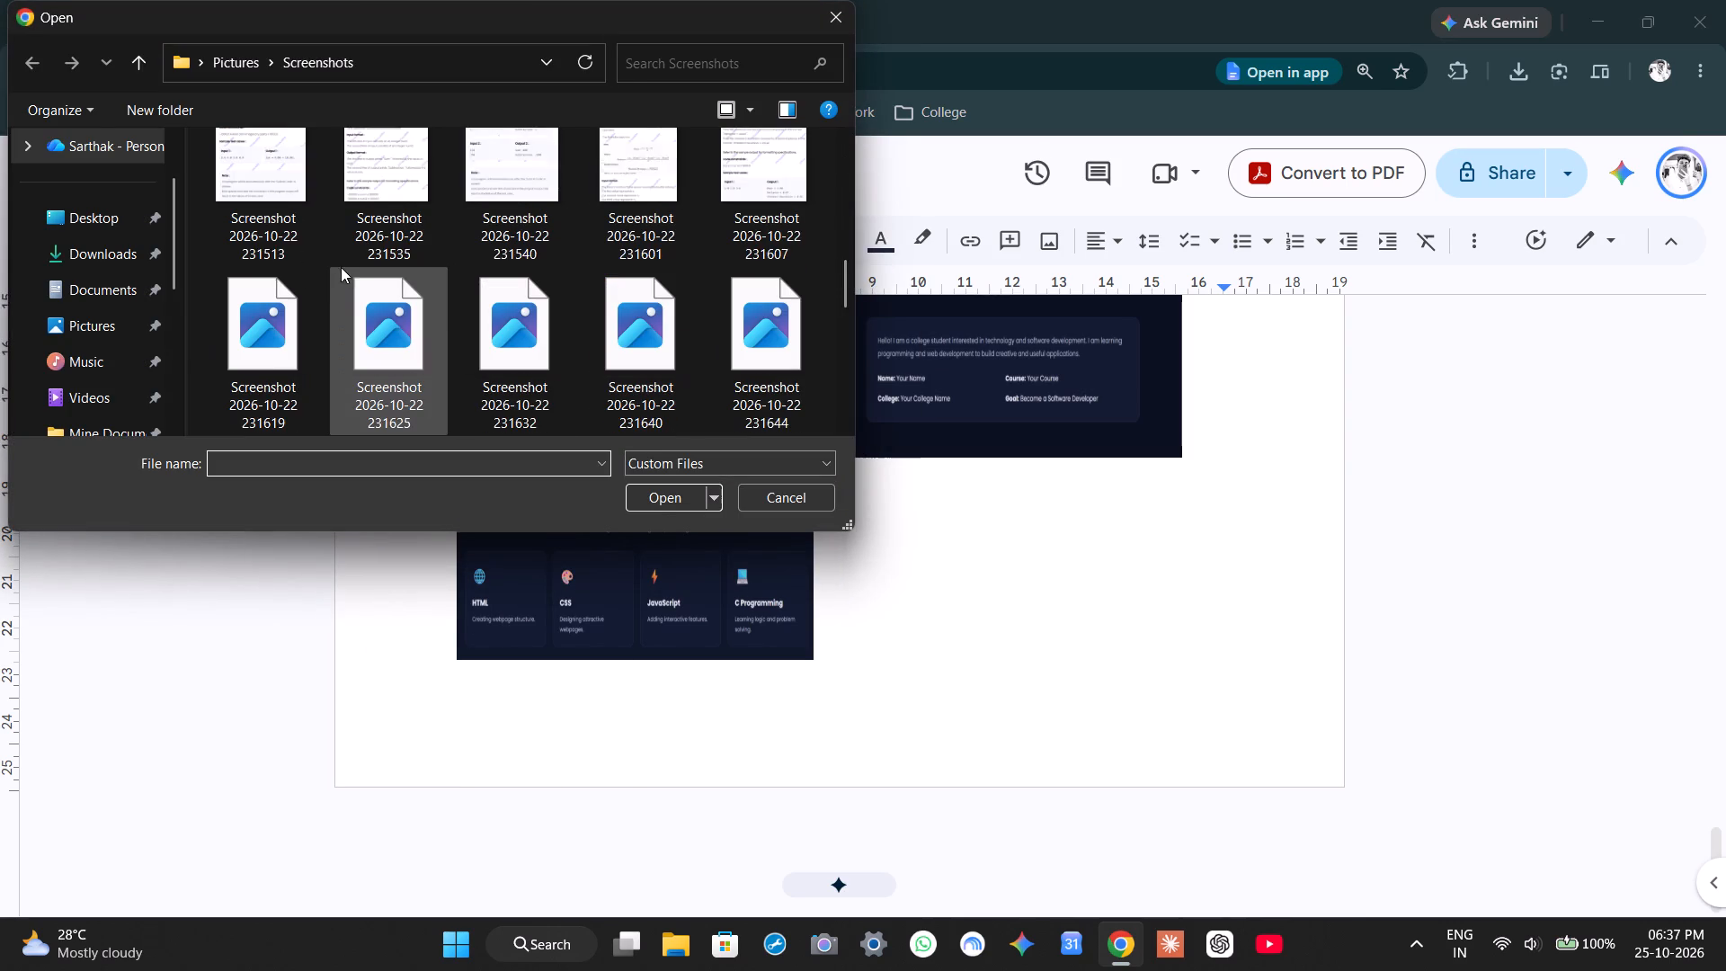
scroll(341, 267, "down", 8)
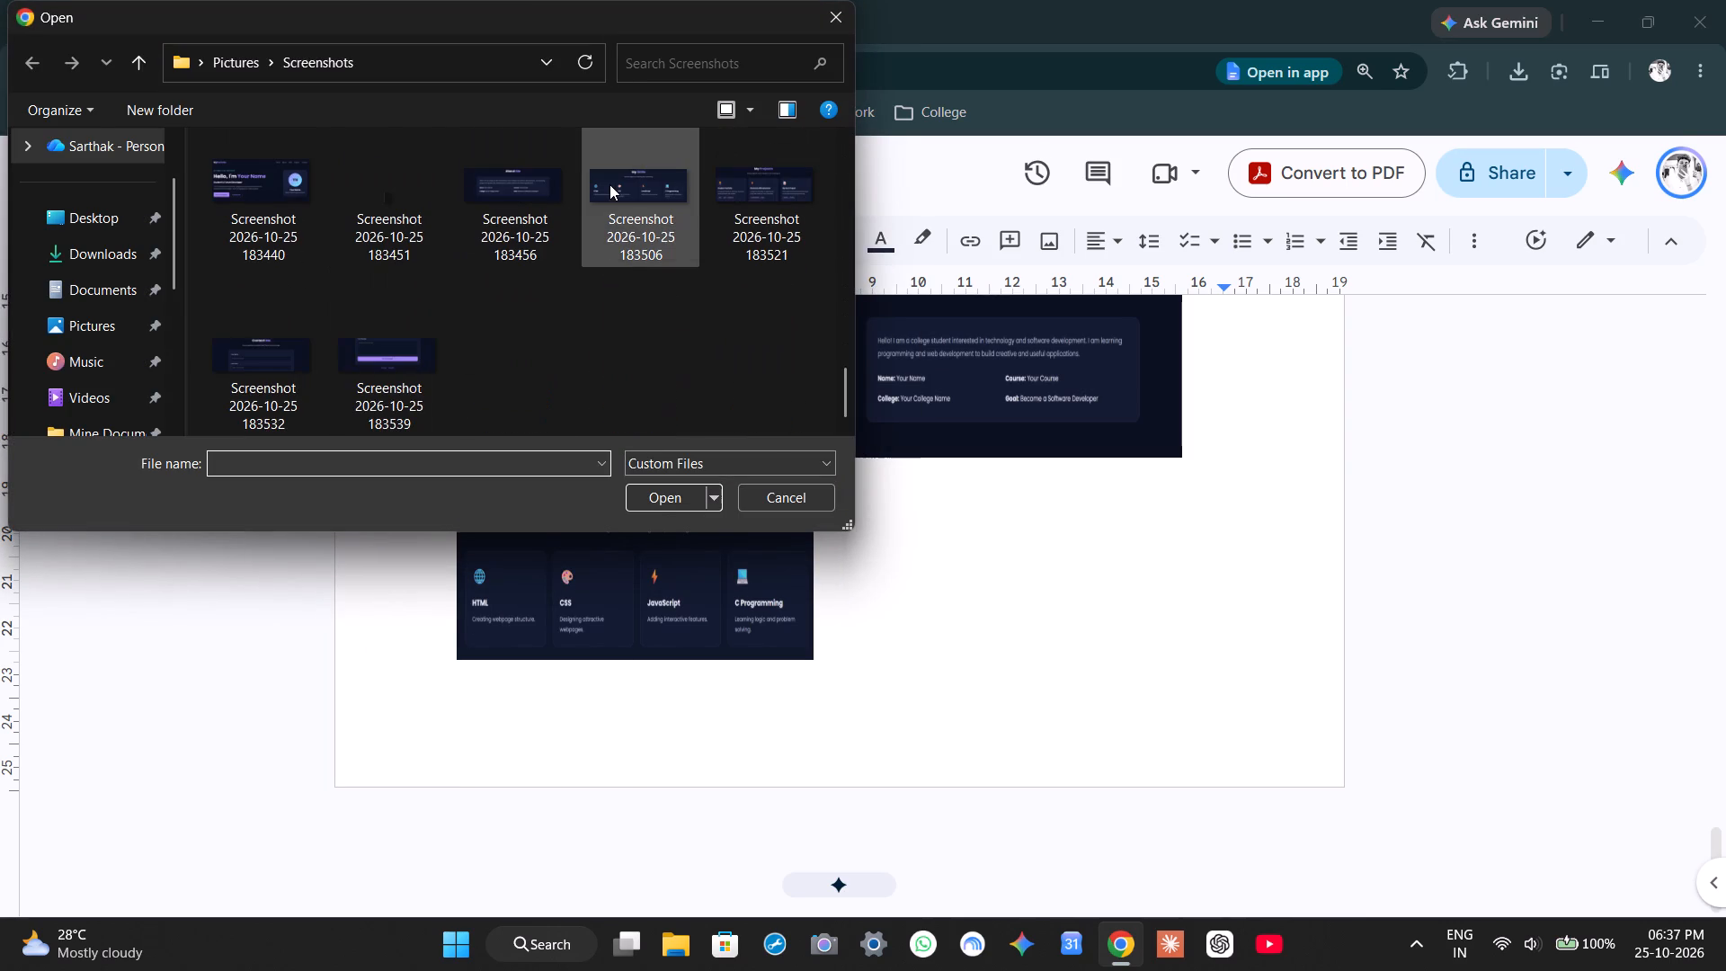
left_click(767, 200)
left_click(661, 494)
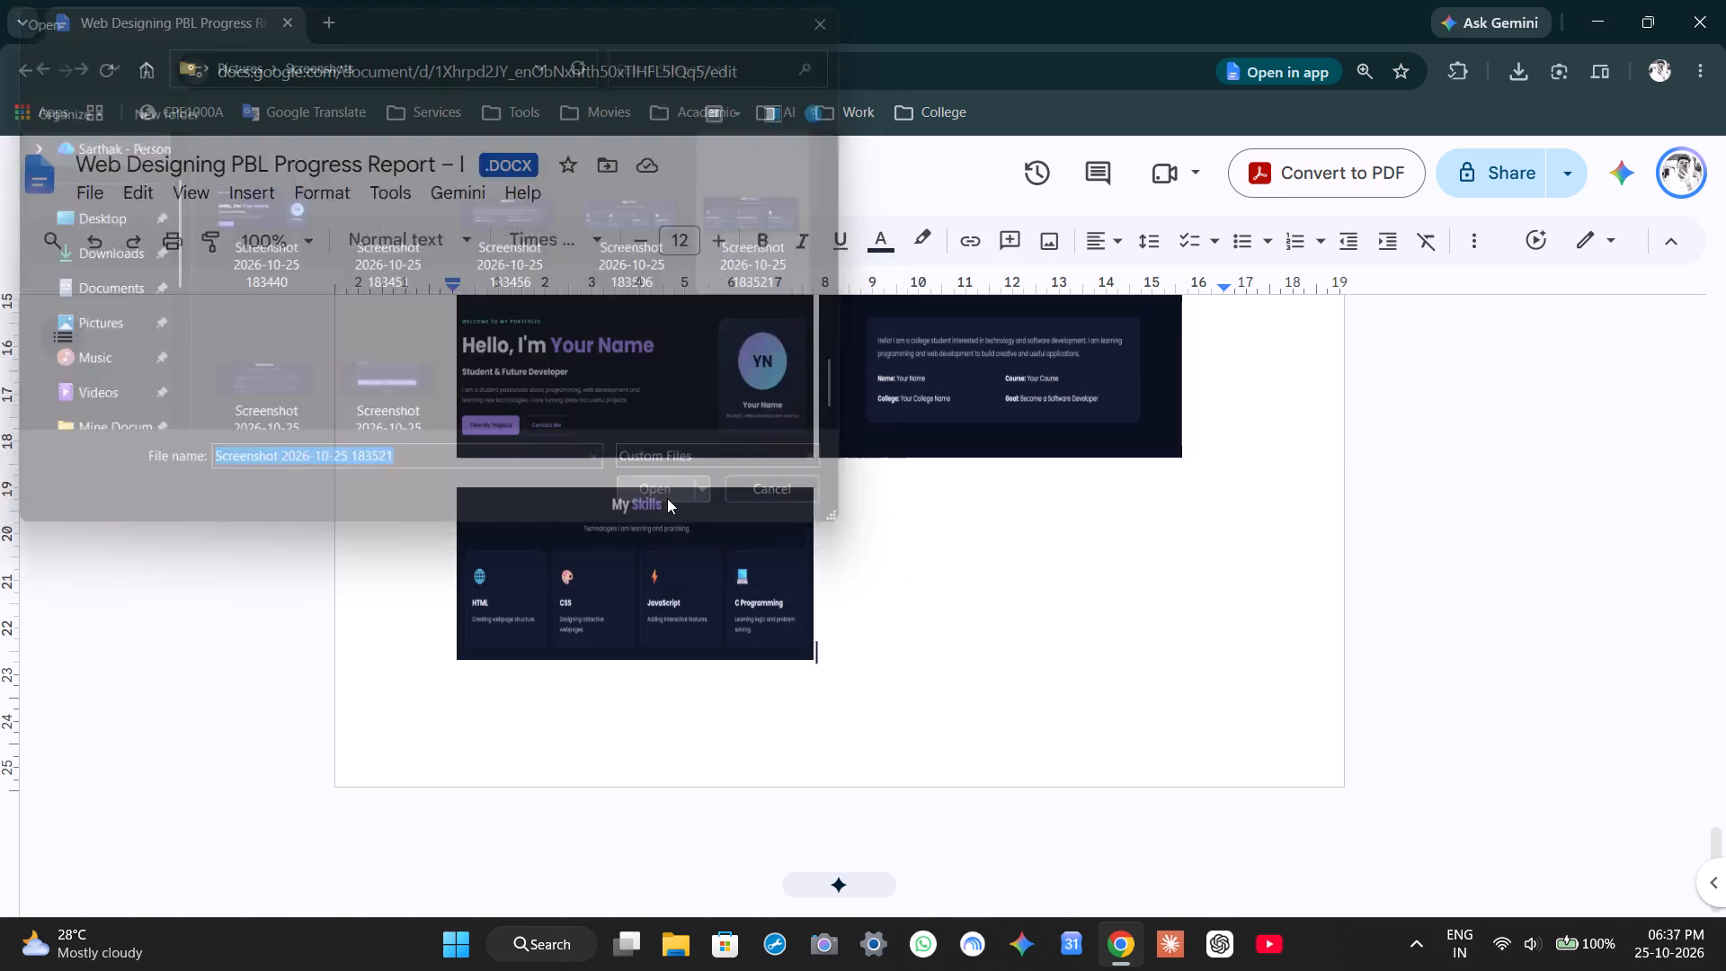
Scale down the My Projects screenshot to about 7.6 cm wide so it fits beside the My Skills screenshot.
left_click(913, 724)
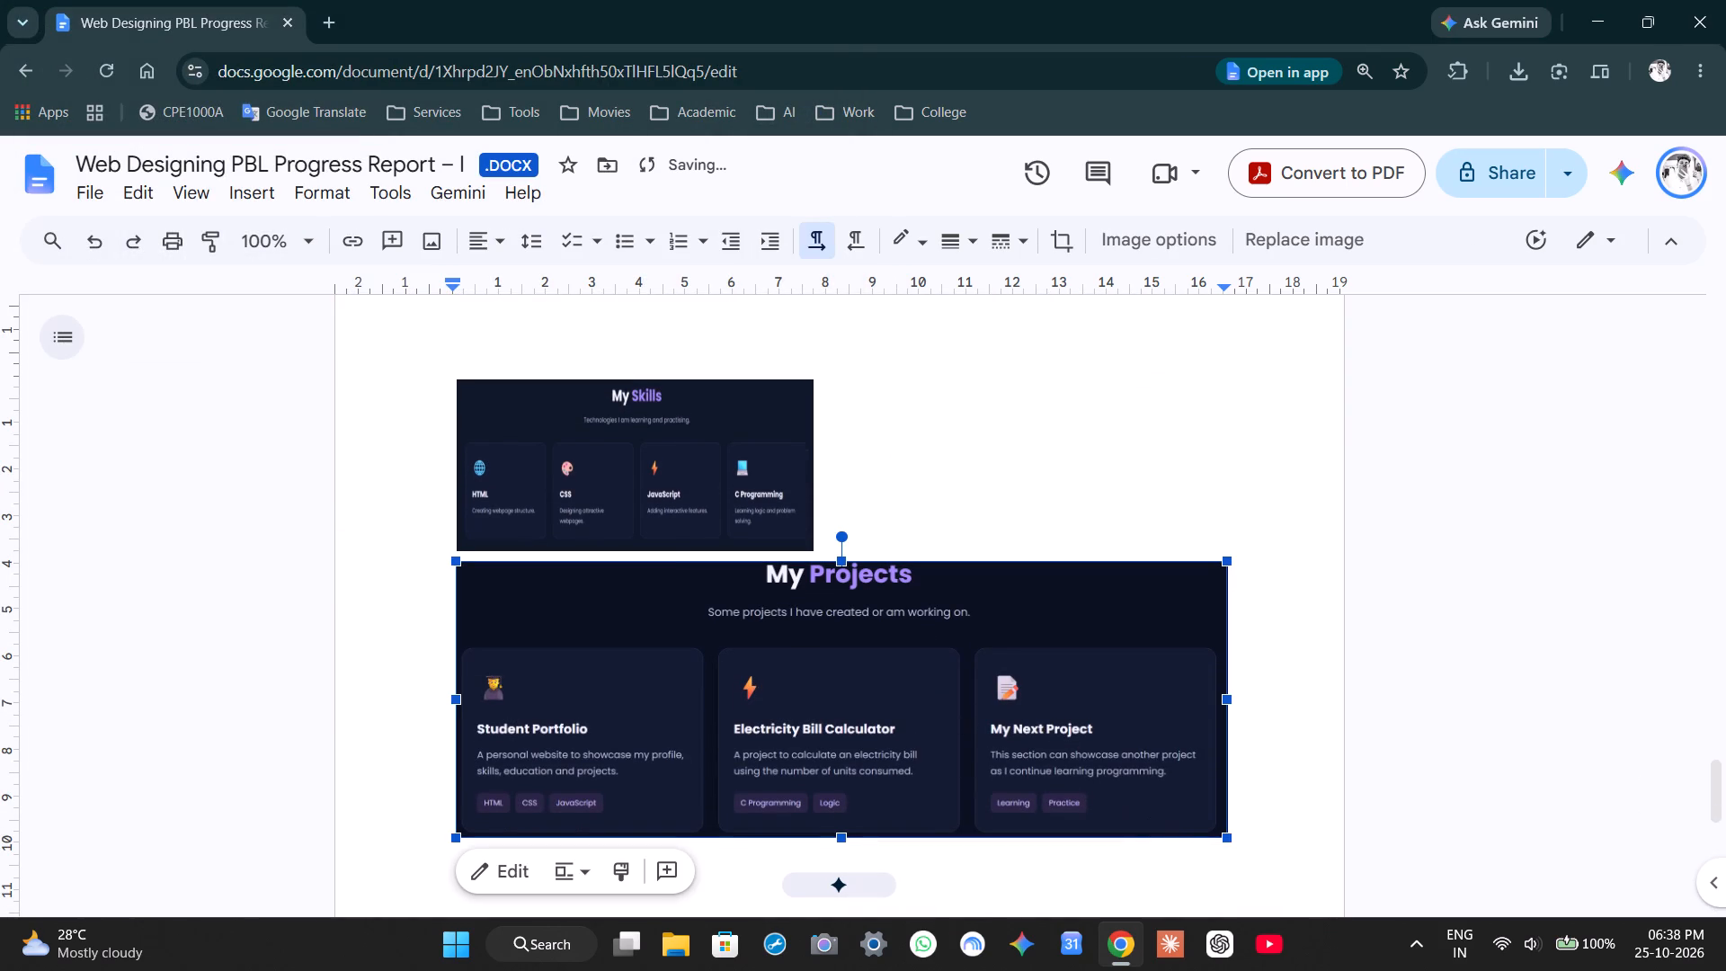
left_click_drag(1224, 840, 697, 697)
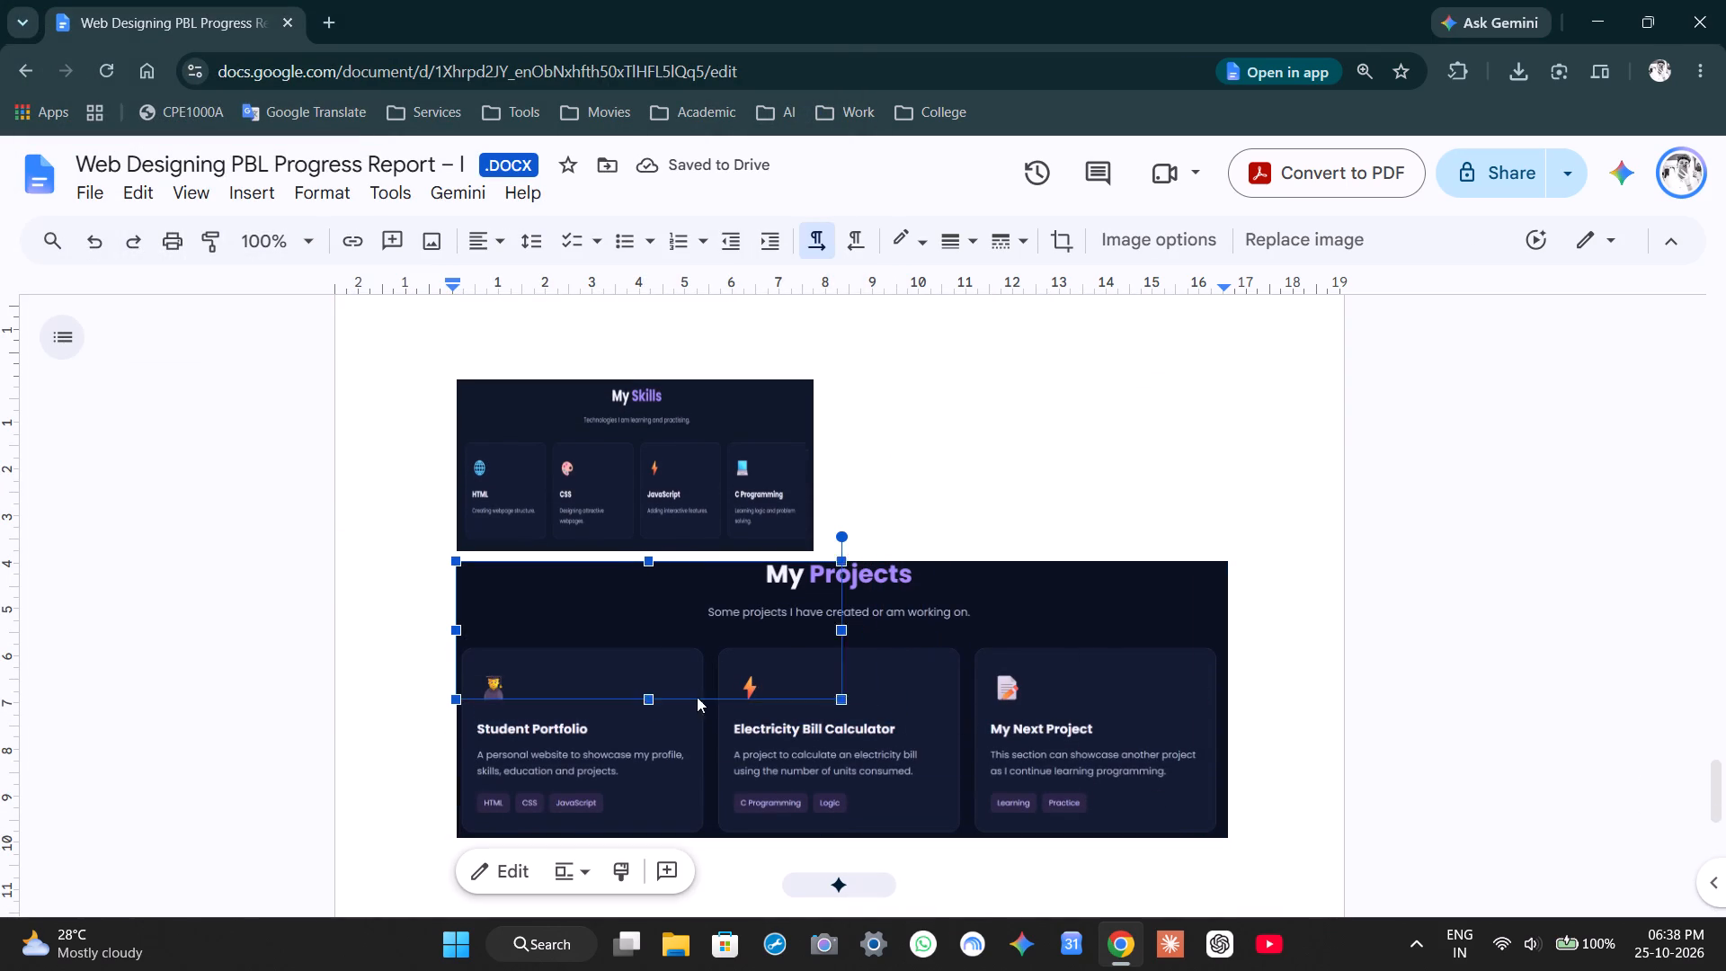
left_click_drag(697, 697, 680, 690)
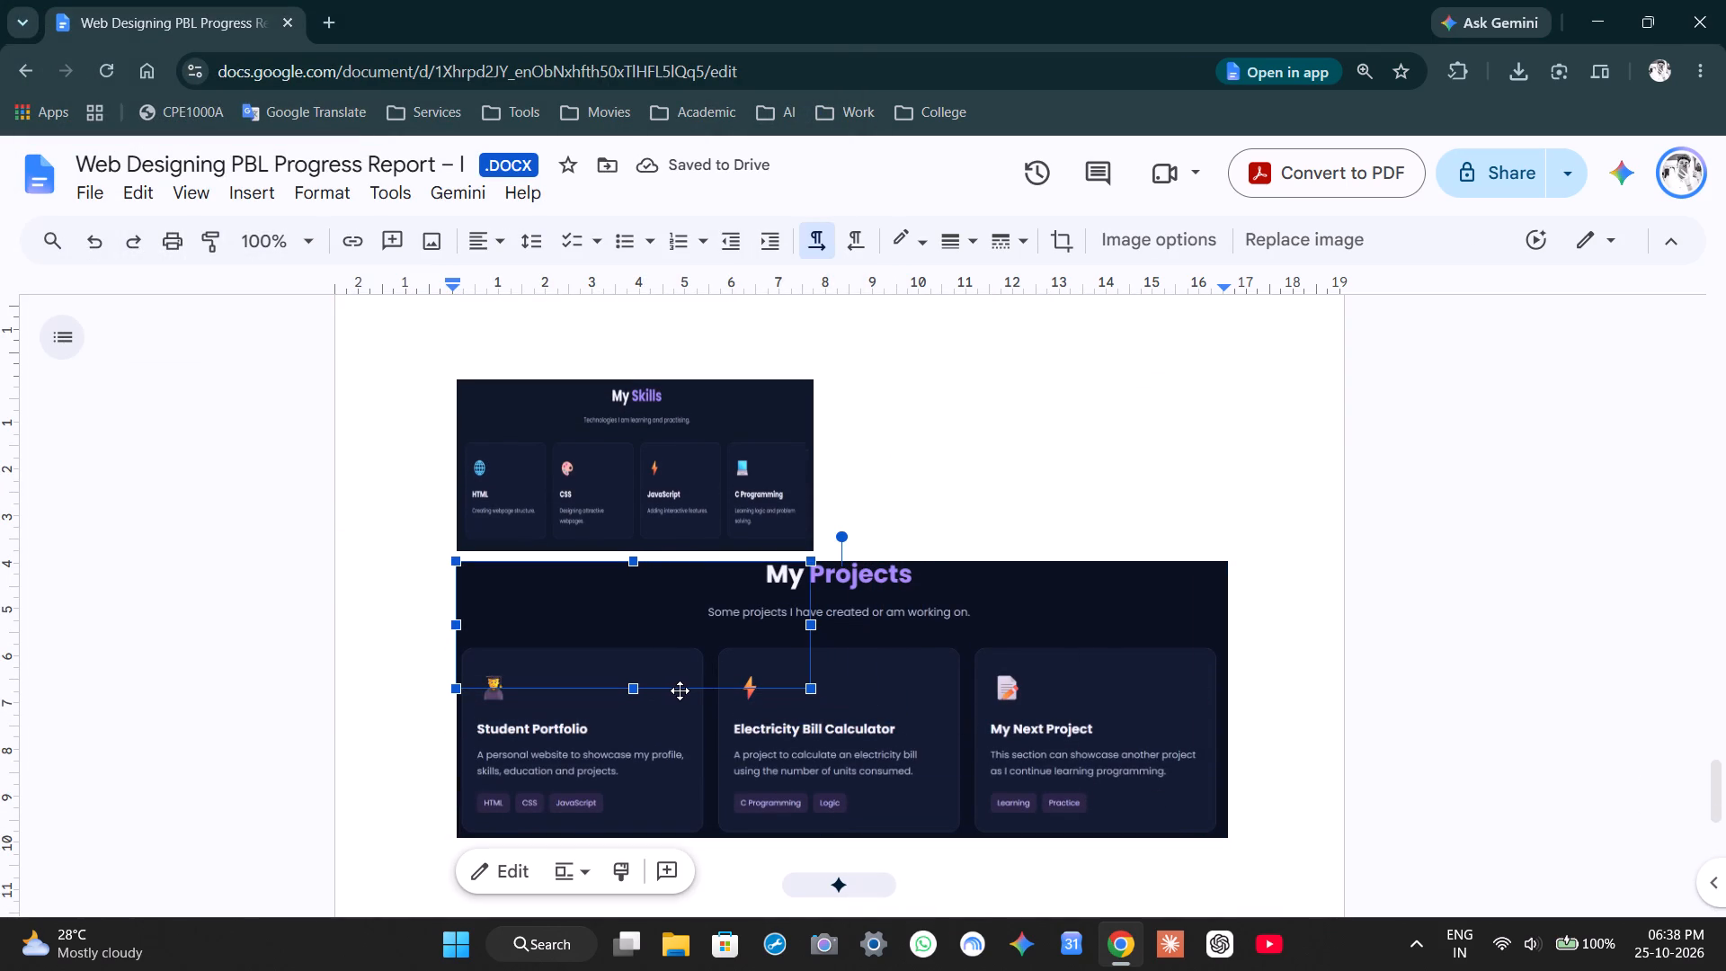
left_click_drag(680, 690, 688, 690)
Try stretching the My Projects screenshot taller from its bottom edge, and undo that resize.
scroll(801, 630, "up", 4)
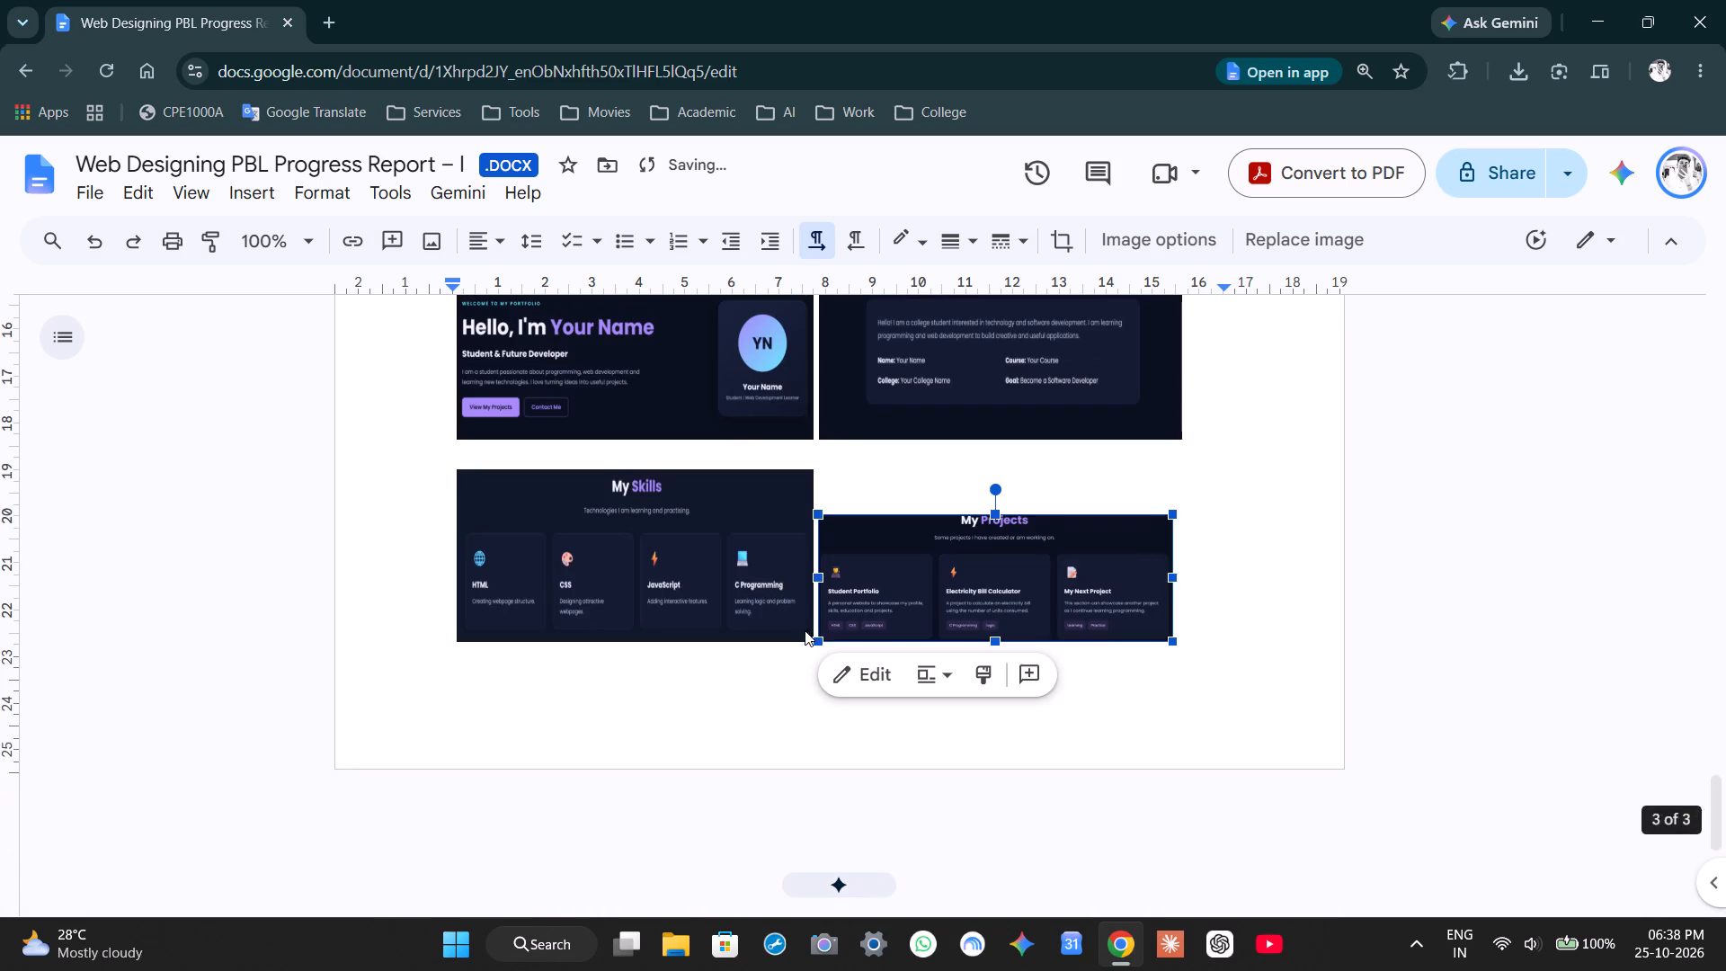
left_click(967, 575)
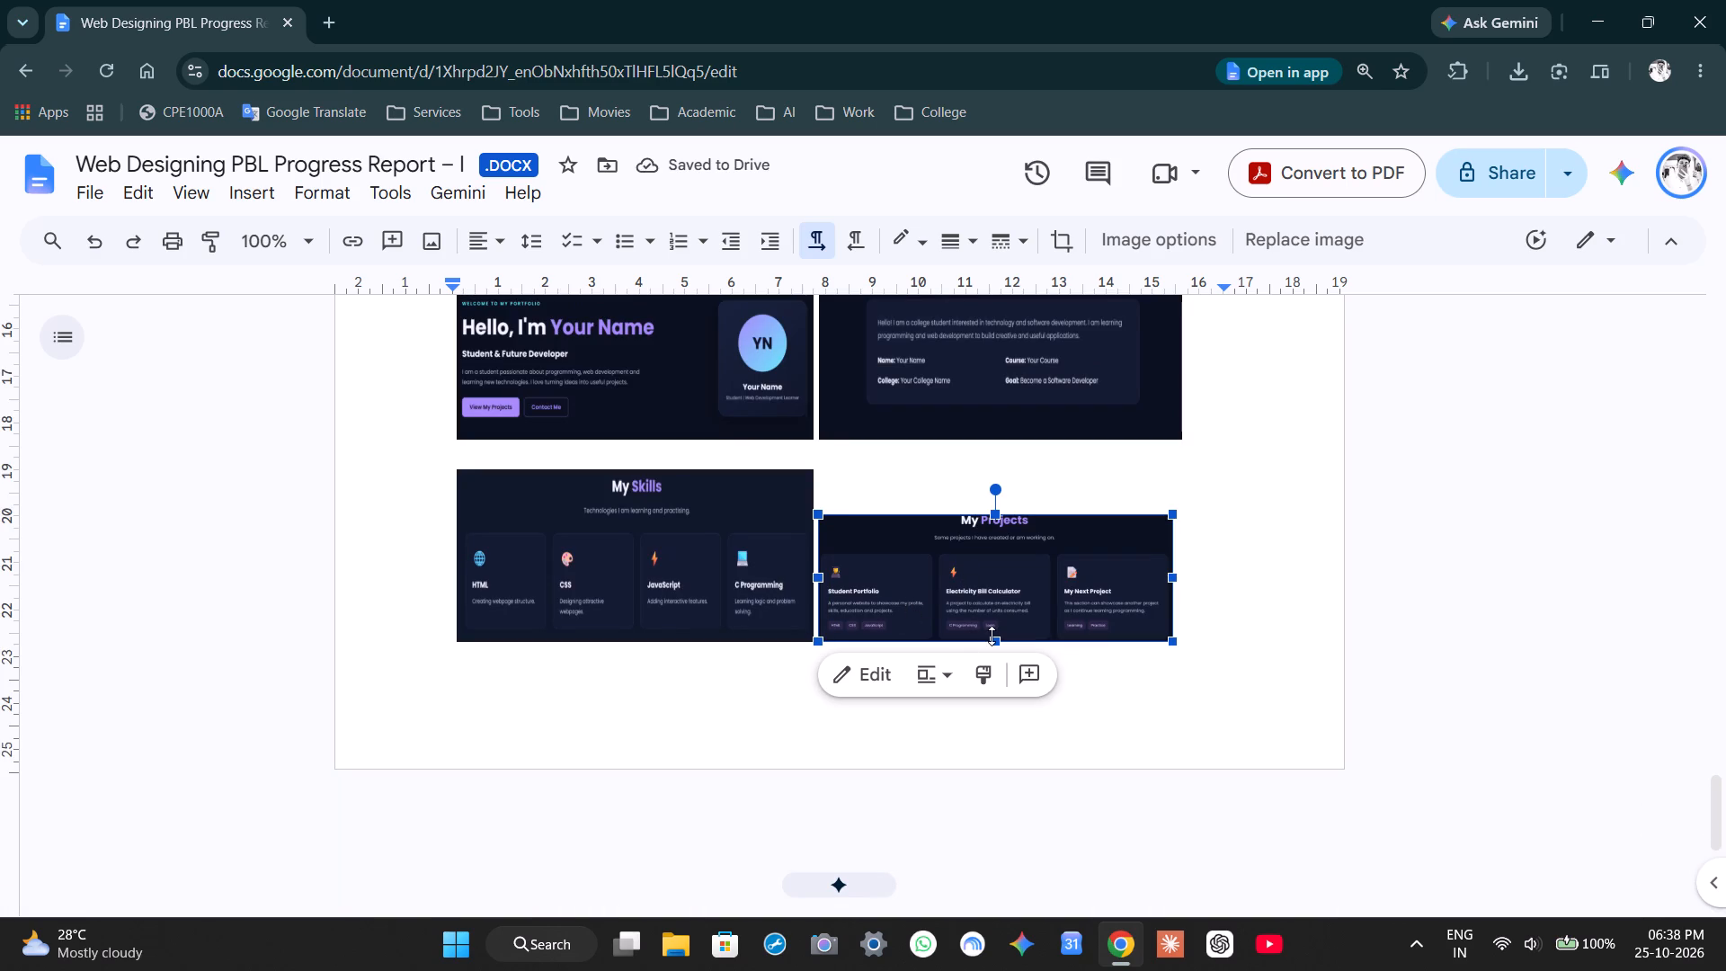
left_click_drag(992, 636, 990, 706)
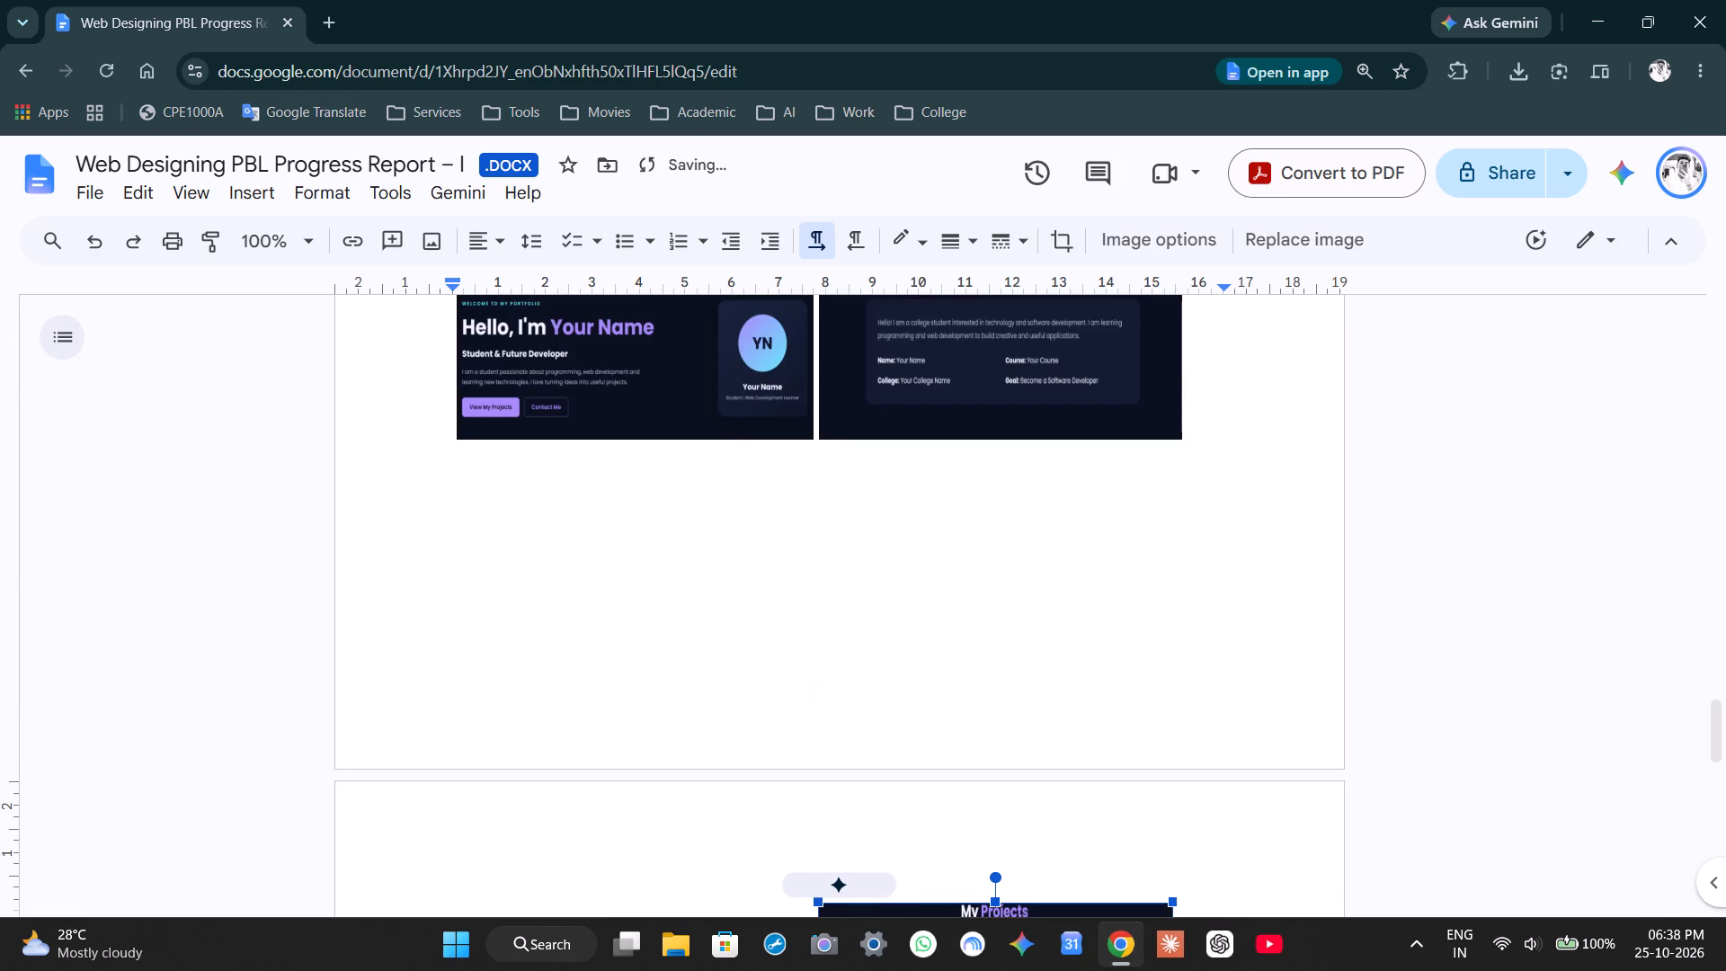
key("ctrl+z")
Stretch the My Projects screenshot upward to about 3.7 cm high, level with the My Skills screenshot's top edge.
left_click_drag(993, 513, 997, 473)
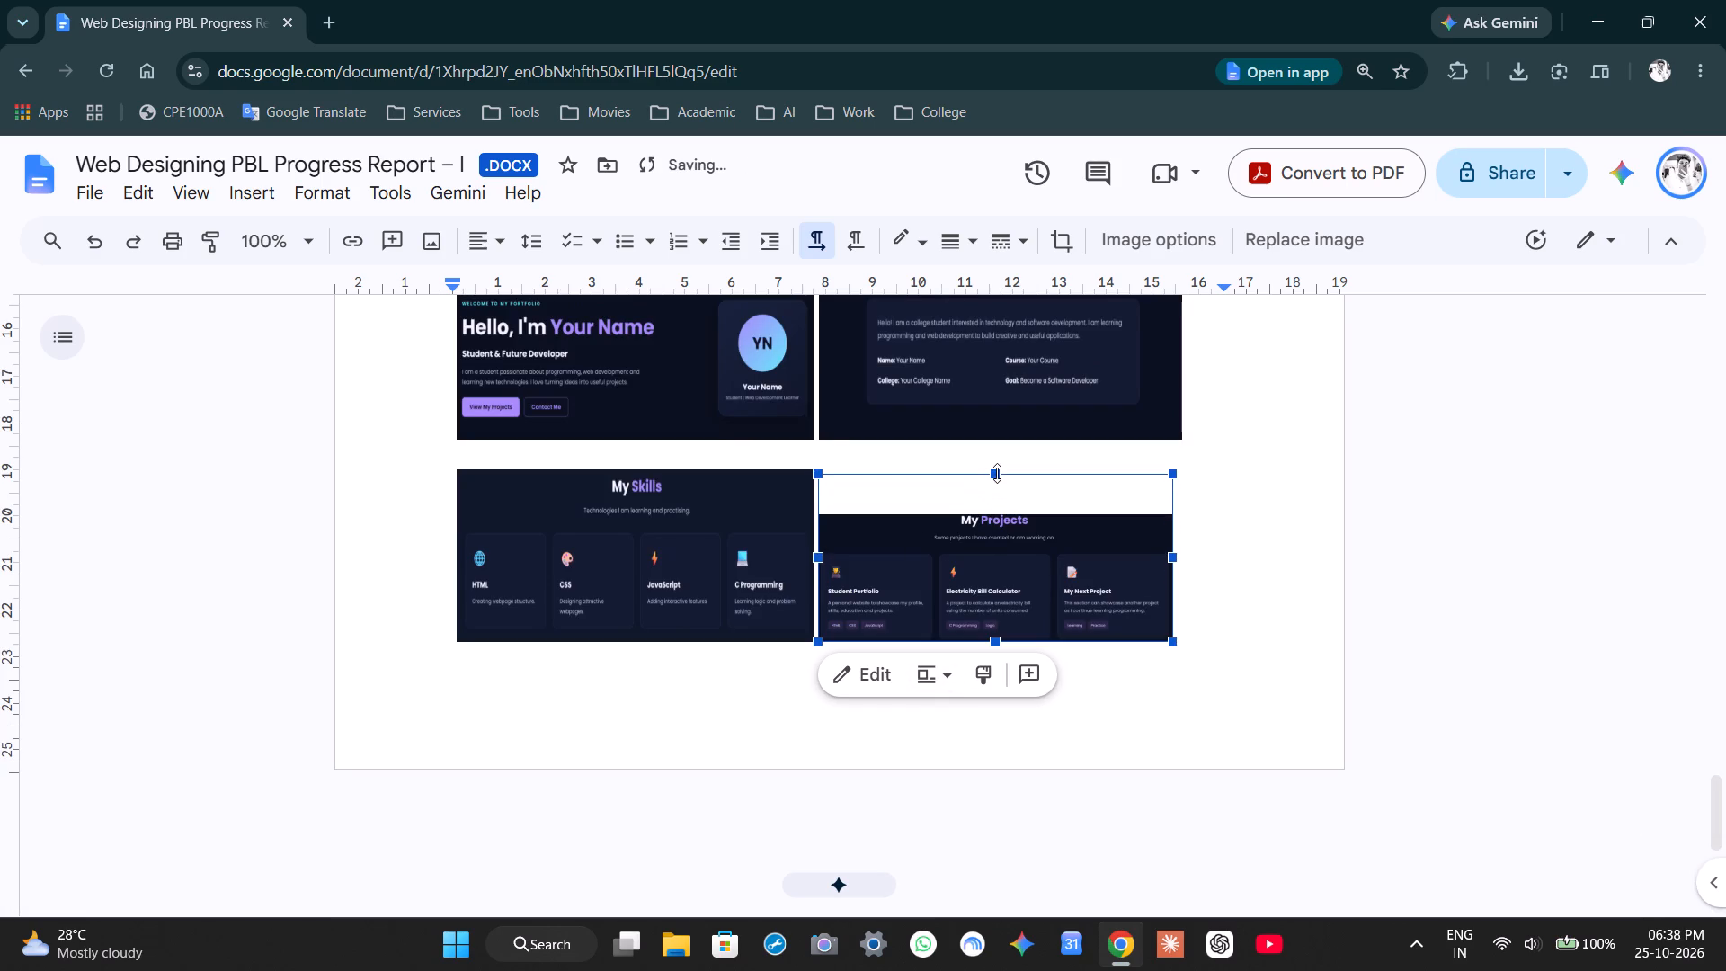
left_click_drag(997, 473, 997, 469)
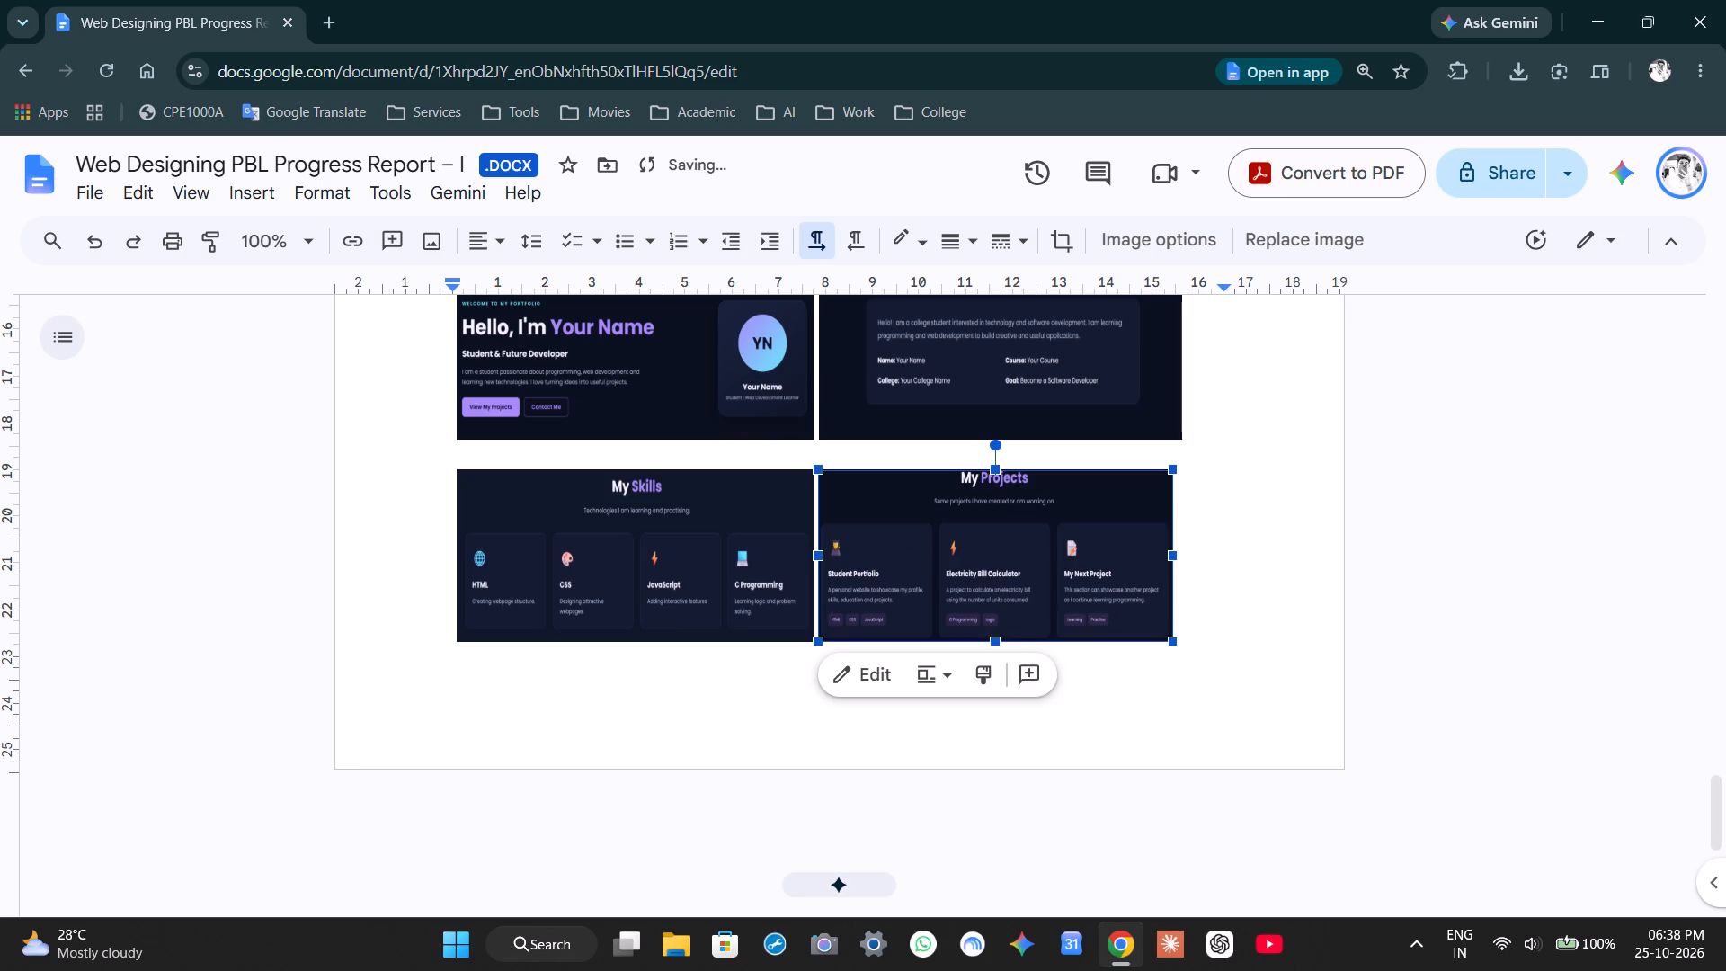
left_click(1107, 728)
left_click(1236, 504)
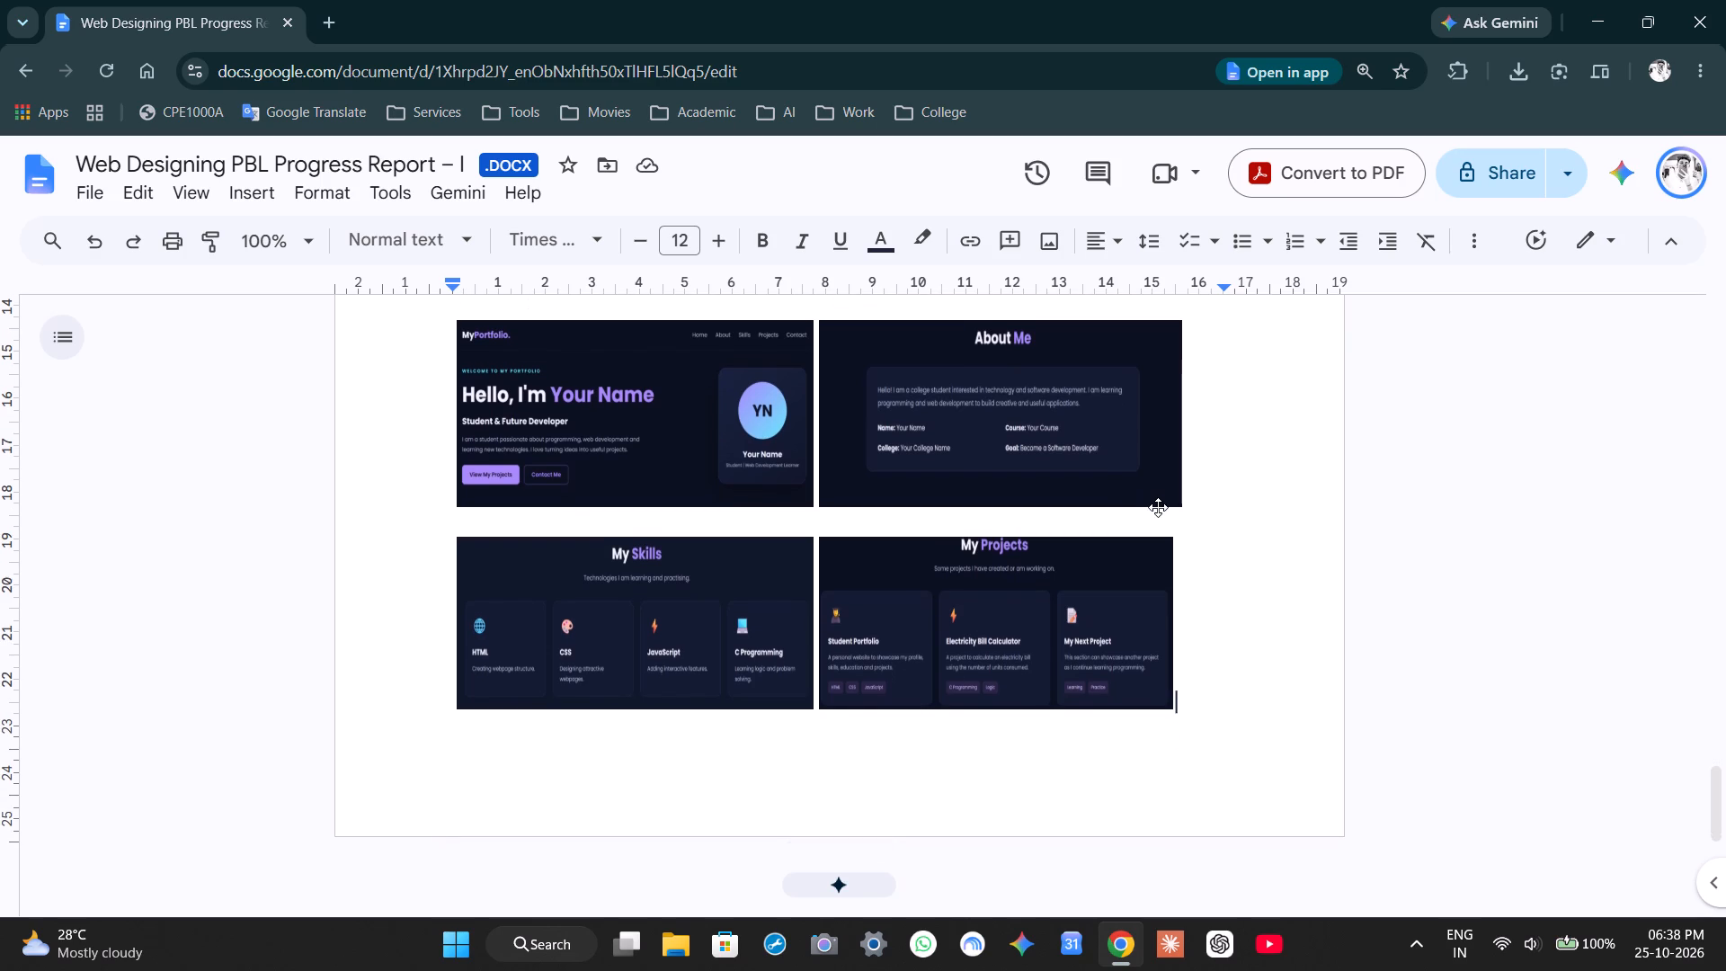
Widen the My Projects screenshot to about 7.8 cm so its right edge lines up with the About Me screenshot.
left_click(1096, 644)
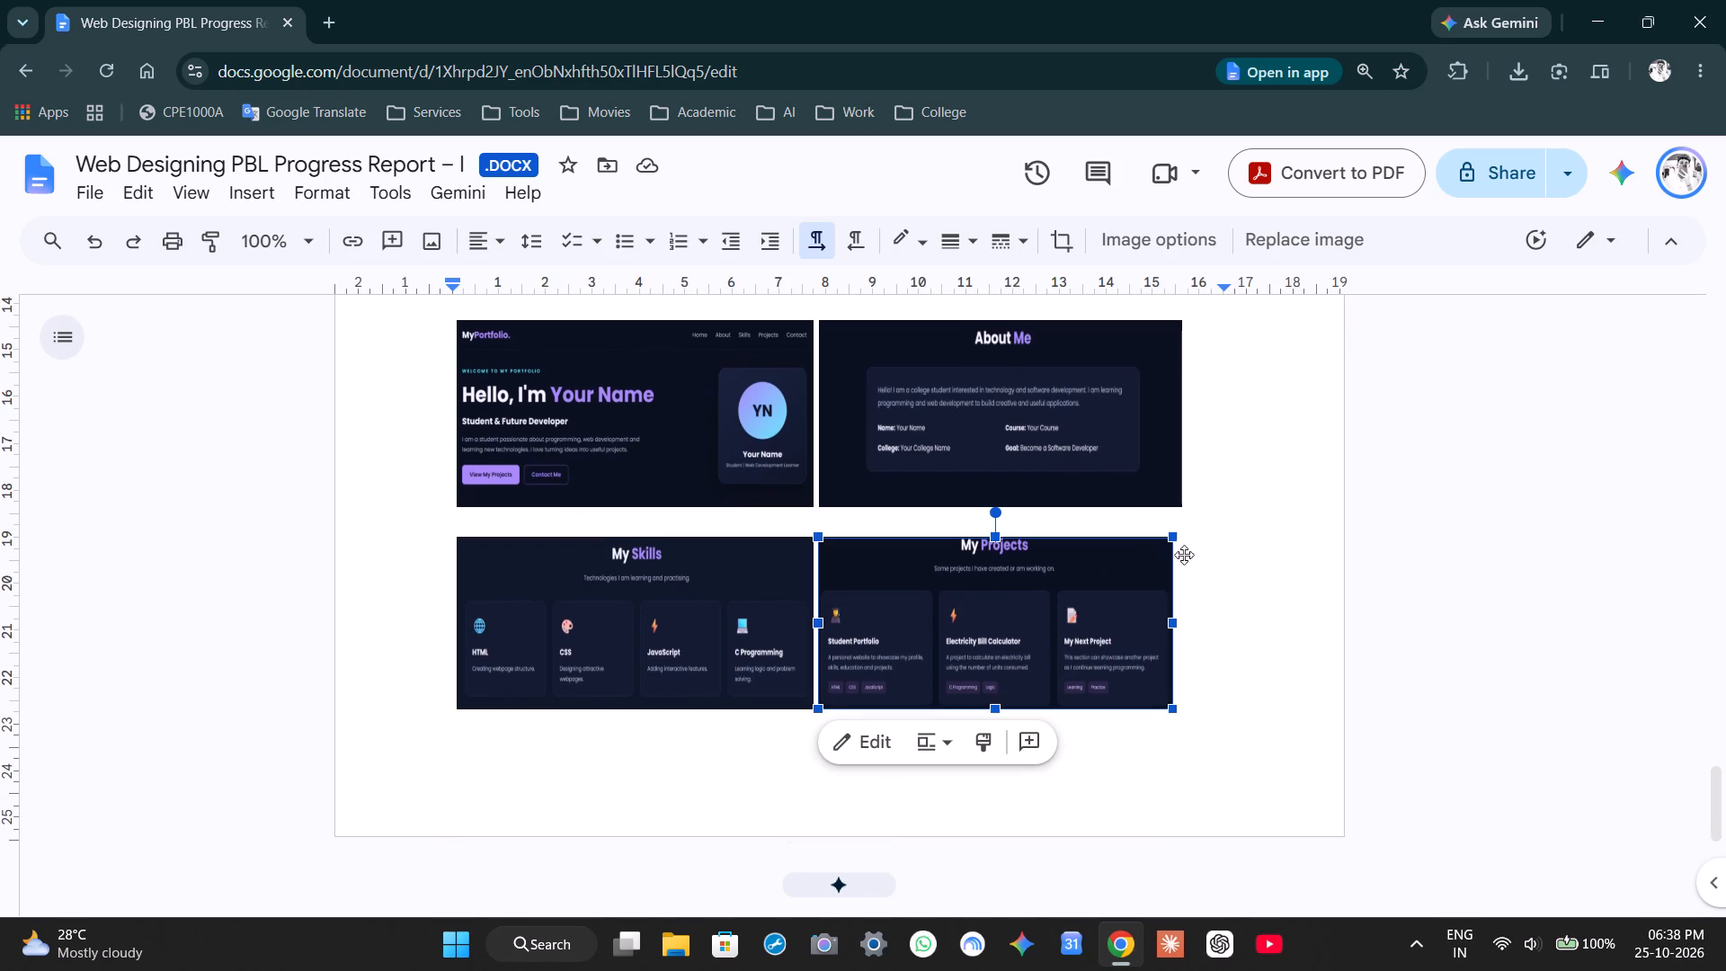
left_click(747, 622)
left_click(1018, 593)
left_click_drag(1178, 624, 1186, 624)
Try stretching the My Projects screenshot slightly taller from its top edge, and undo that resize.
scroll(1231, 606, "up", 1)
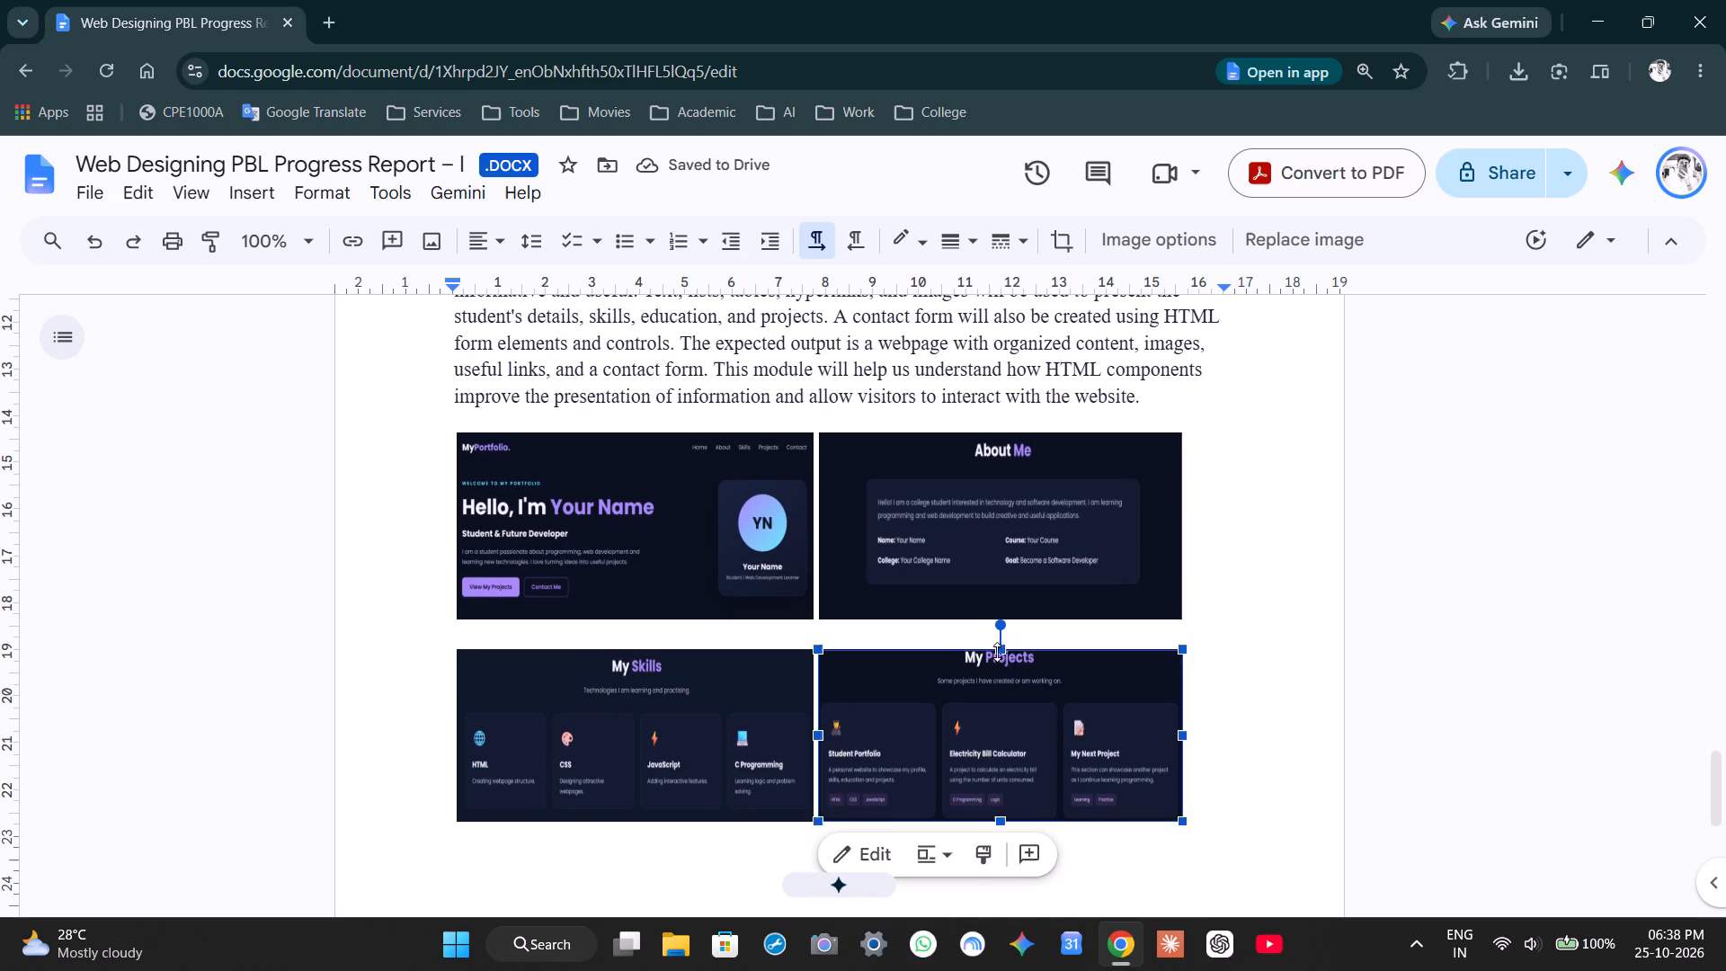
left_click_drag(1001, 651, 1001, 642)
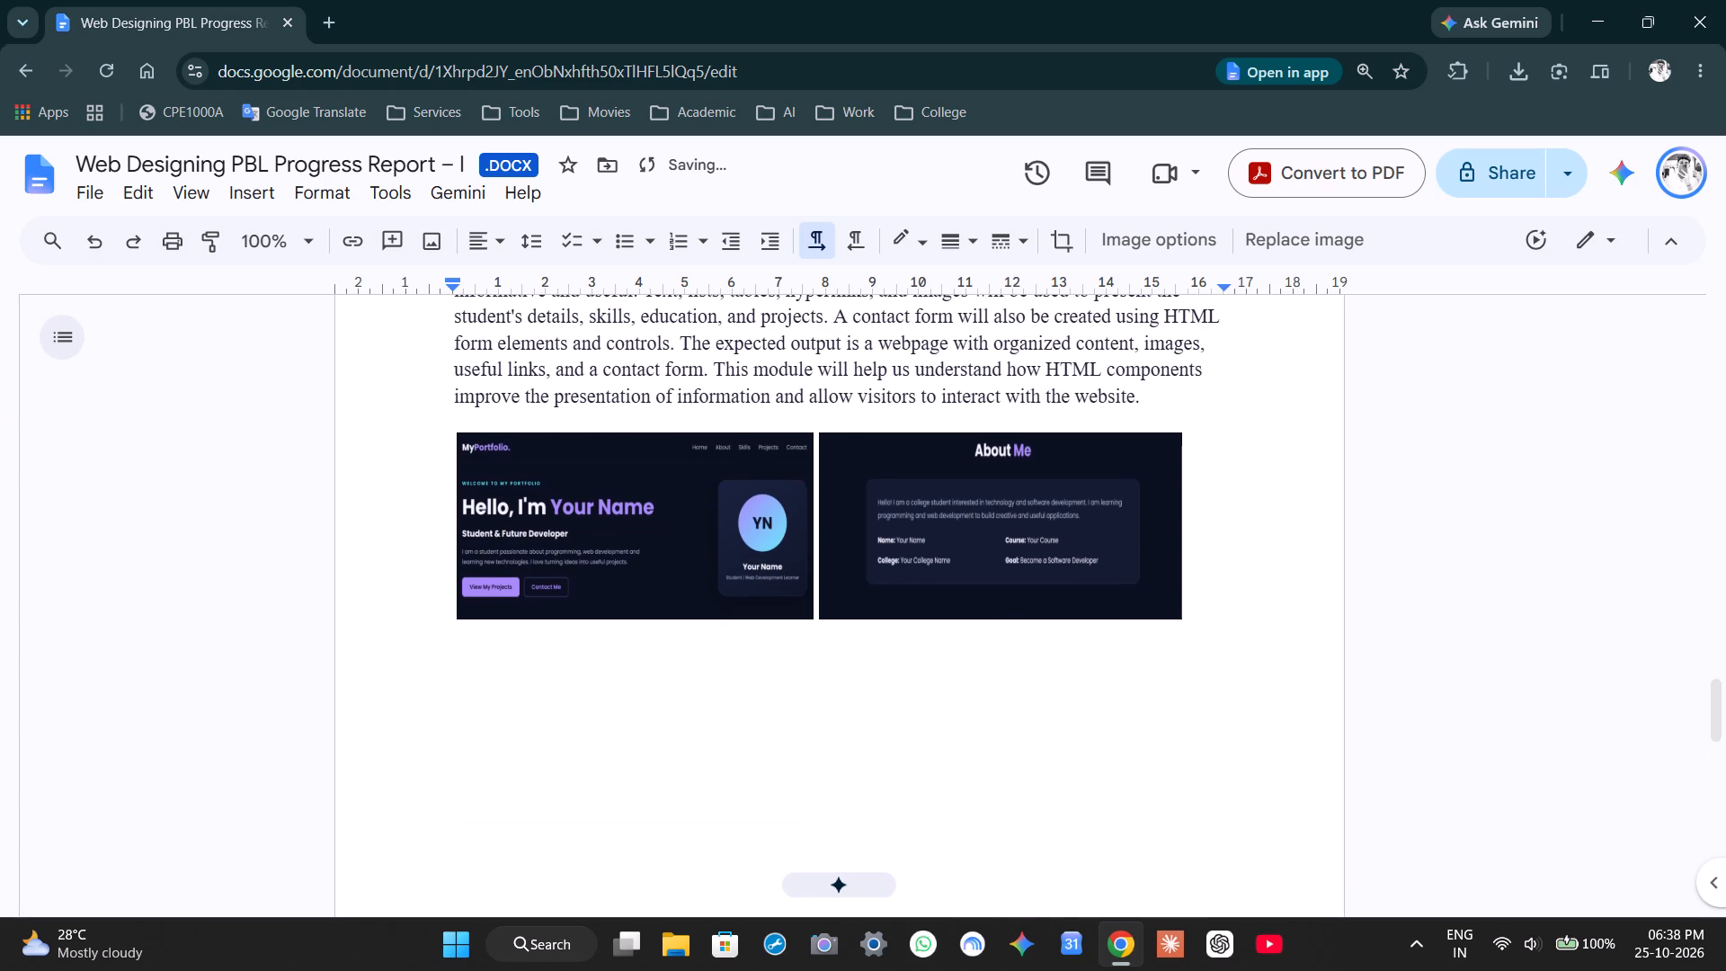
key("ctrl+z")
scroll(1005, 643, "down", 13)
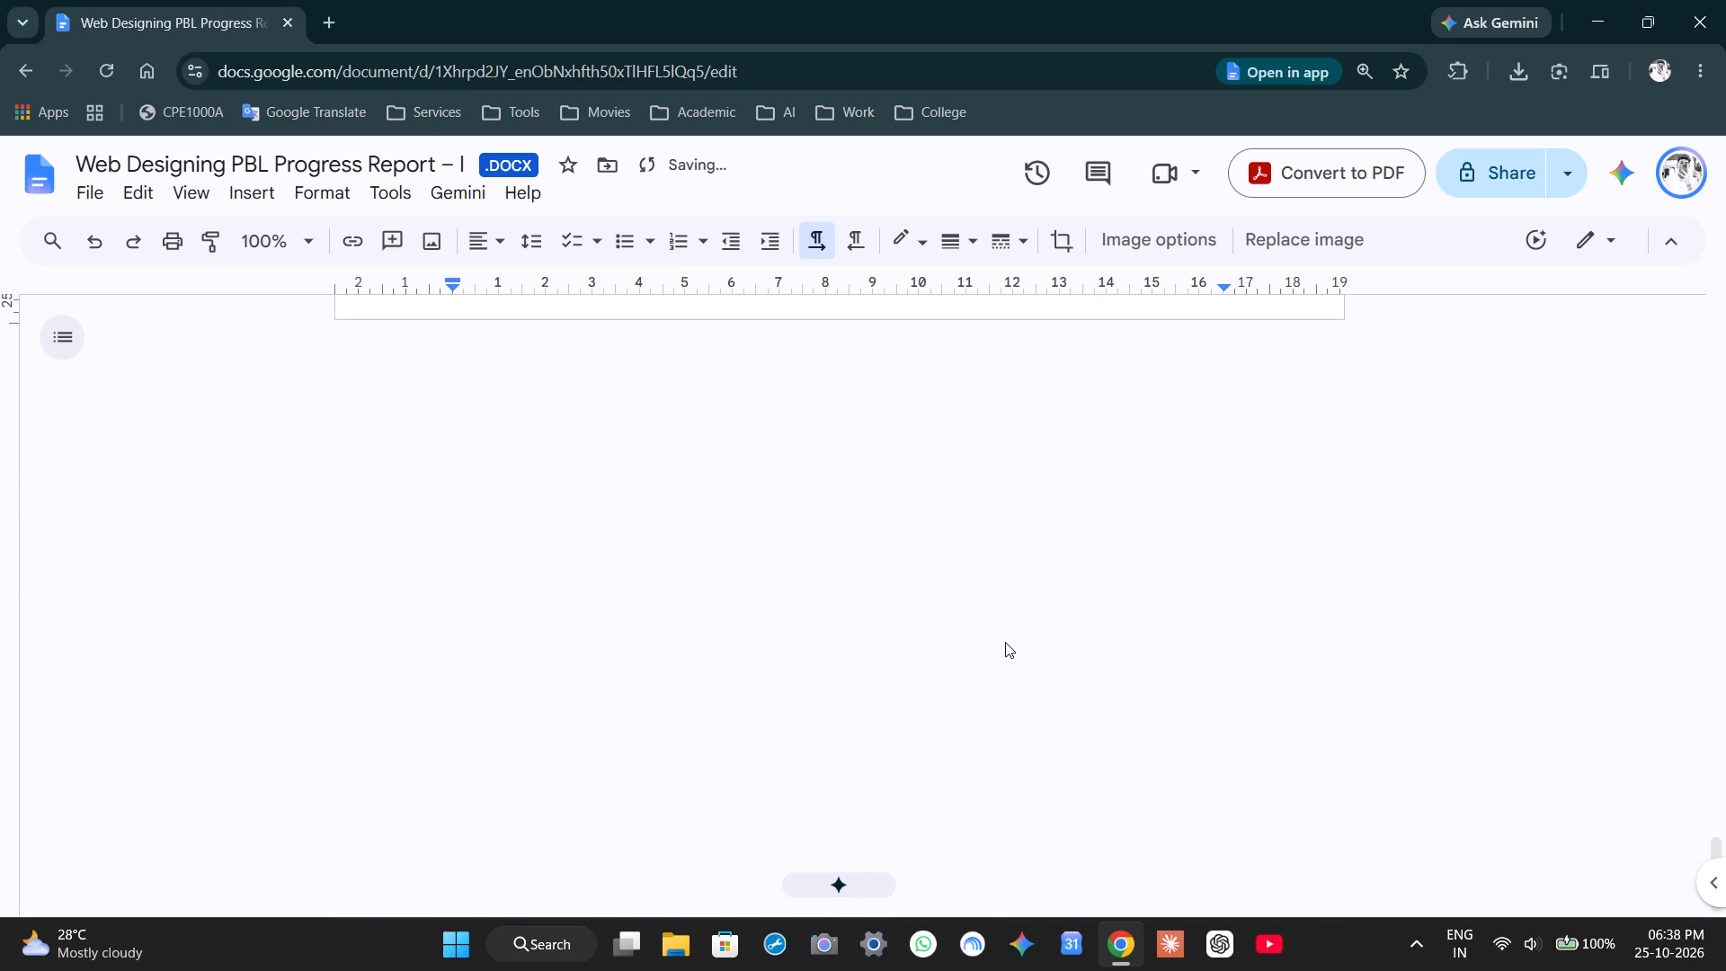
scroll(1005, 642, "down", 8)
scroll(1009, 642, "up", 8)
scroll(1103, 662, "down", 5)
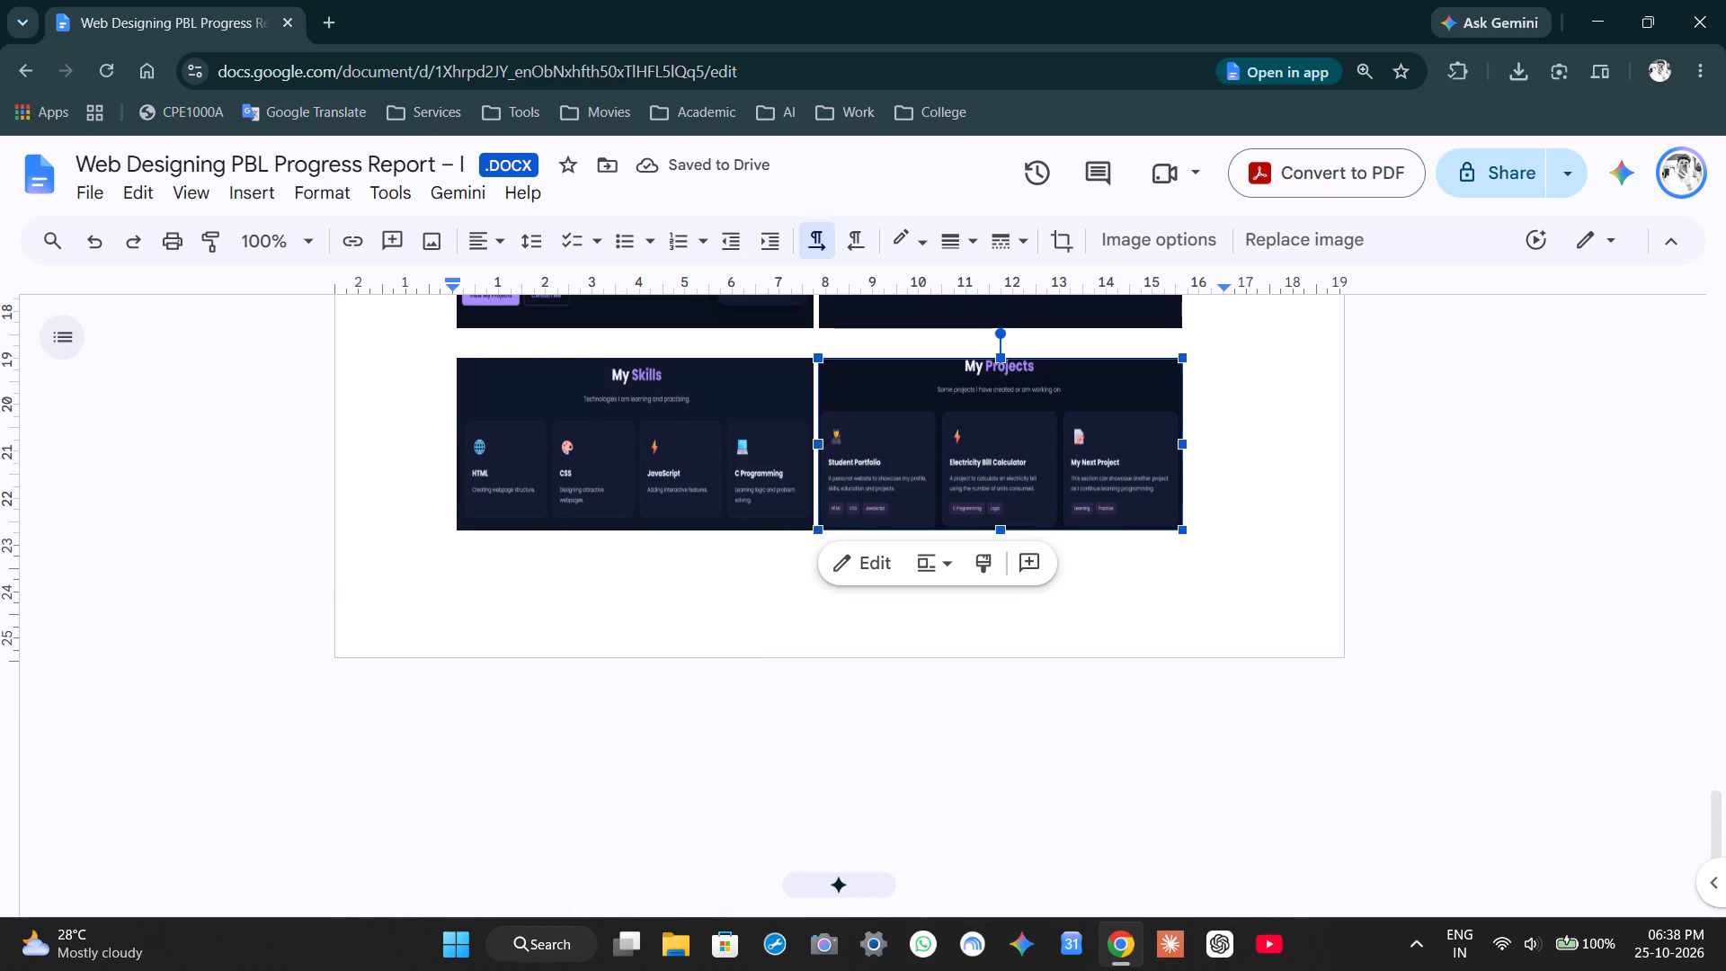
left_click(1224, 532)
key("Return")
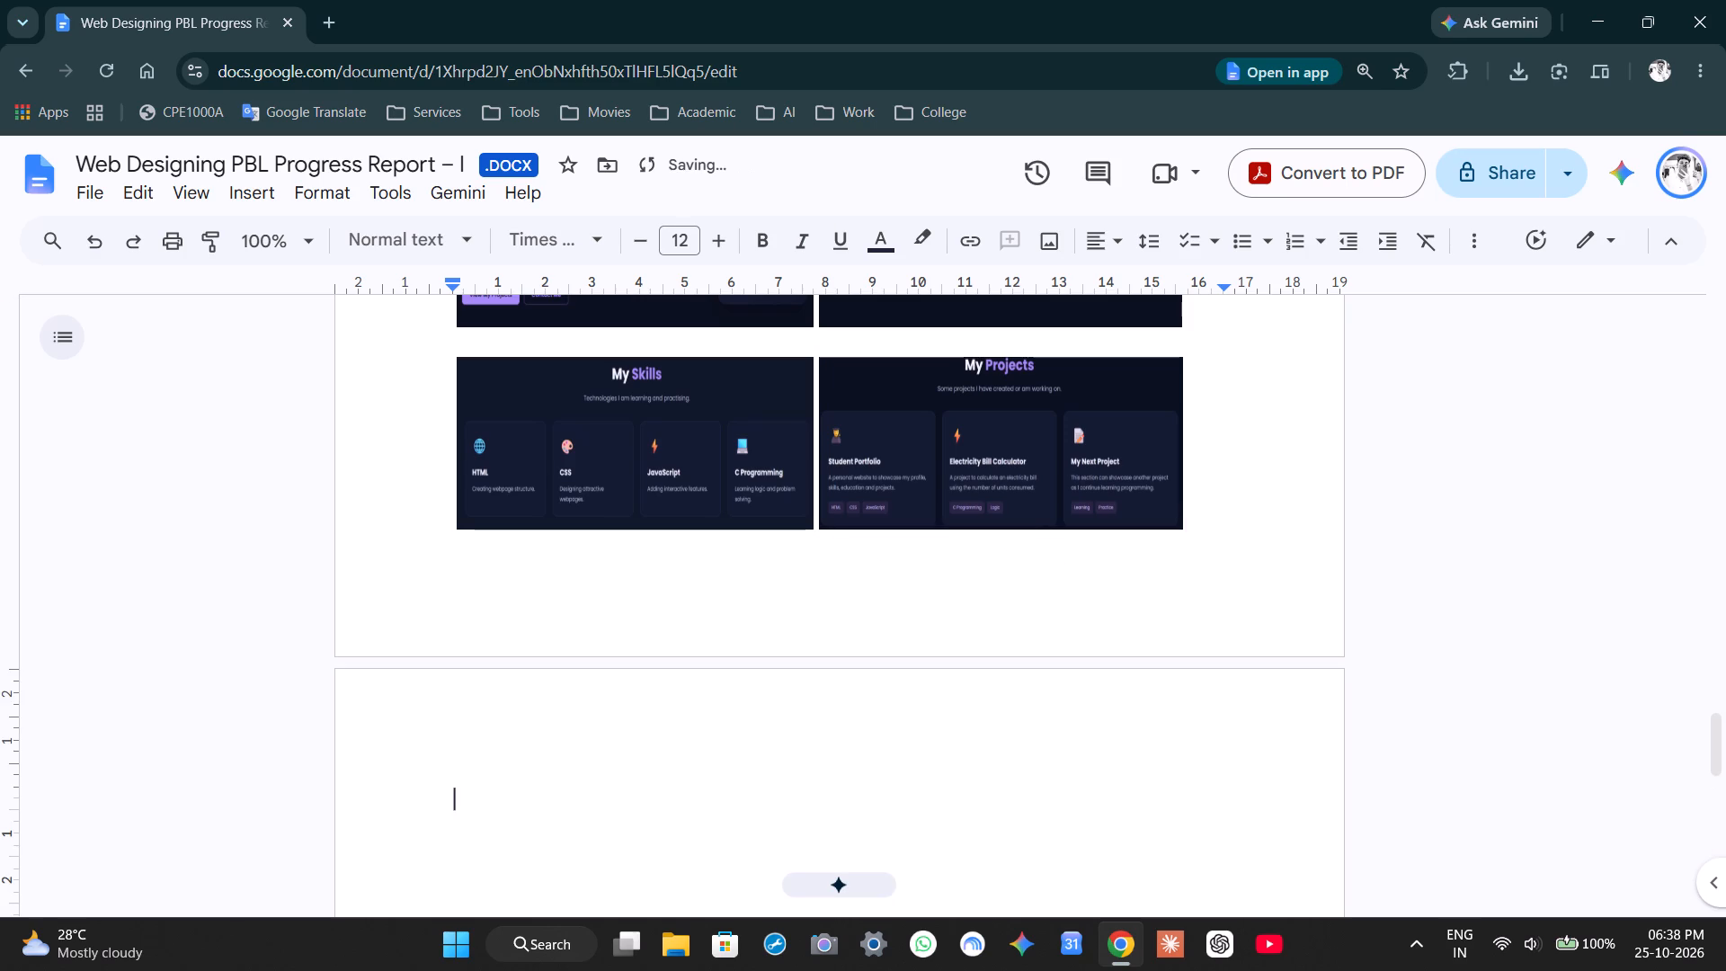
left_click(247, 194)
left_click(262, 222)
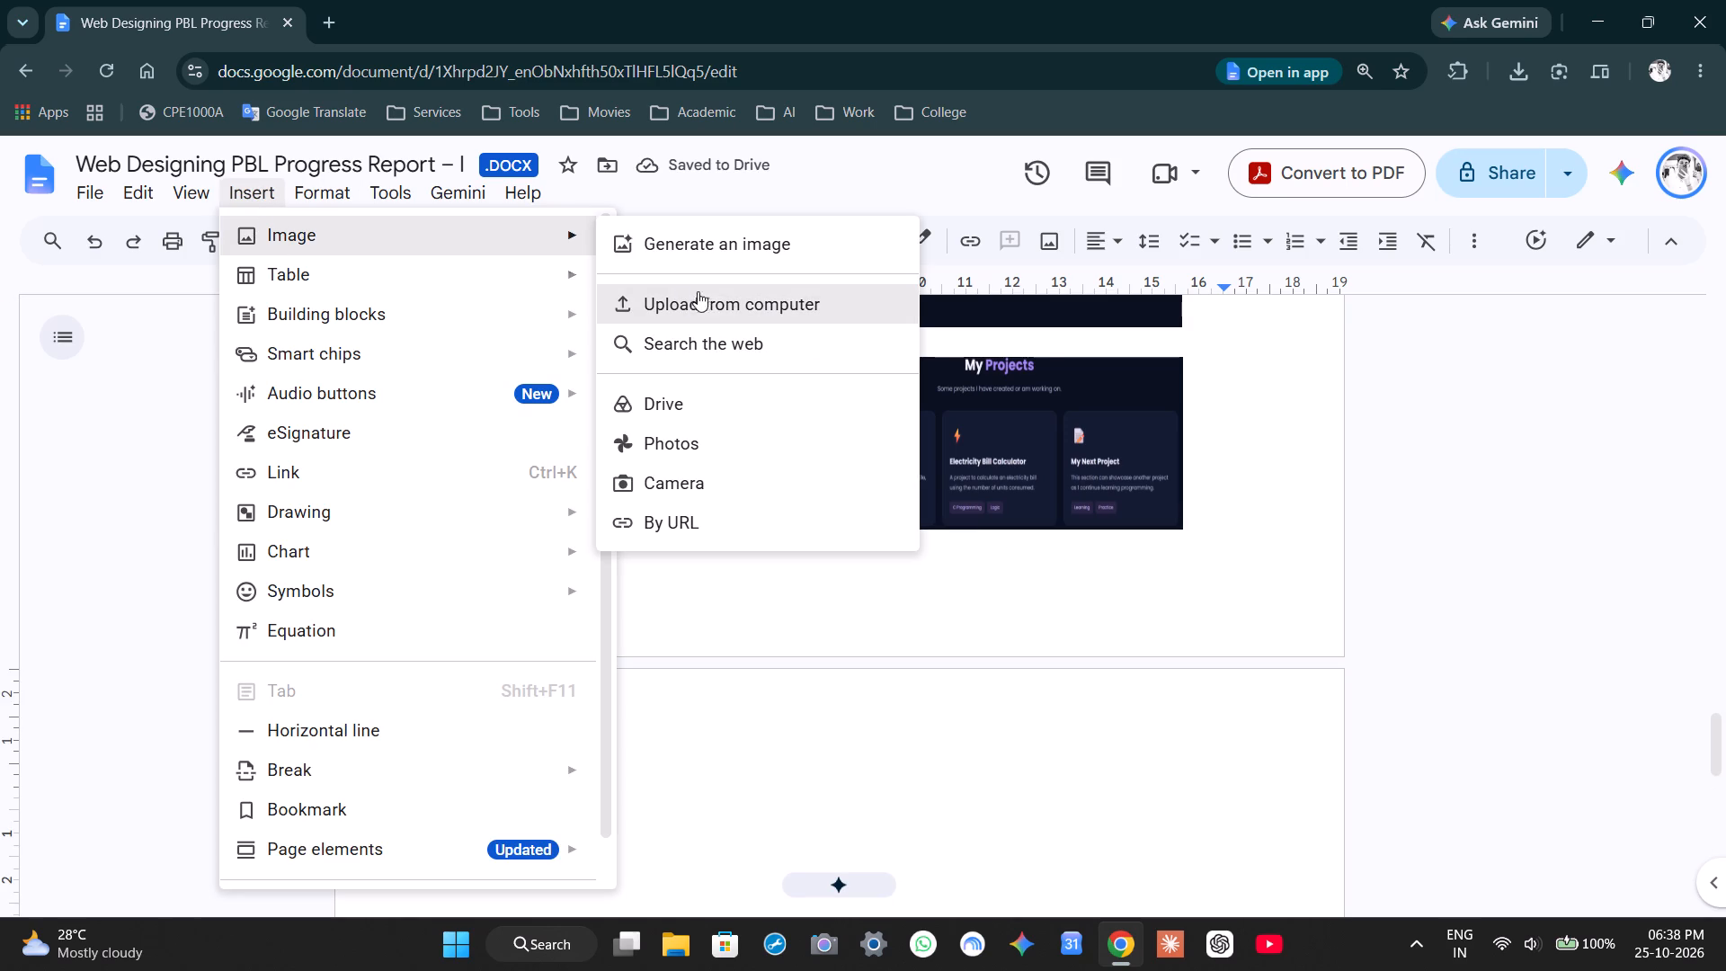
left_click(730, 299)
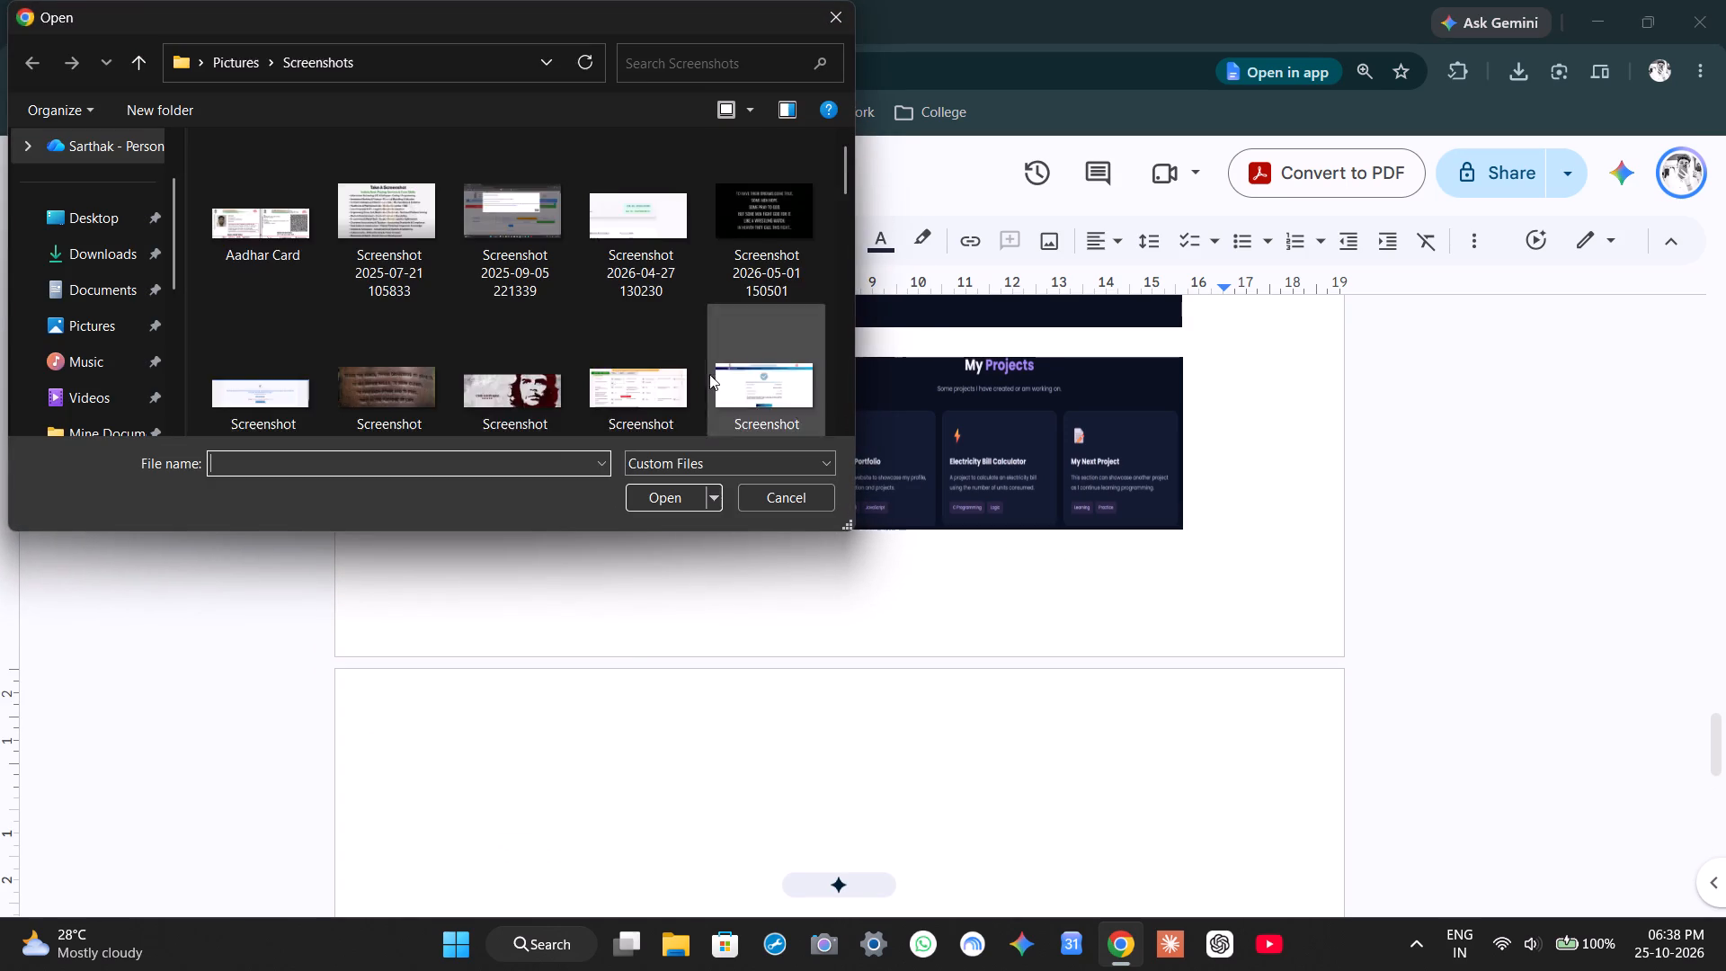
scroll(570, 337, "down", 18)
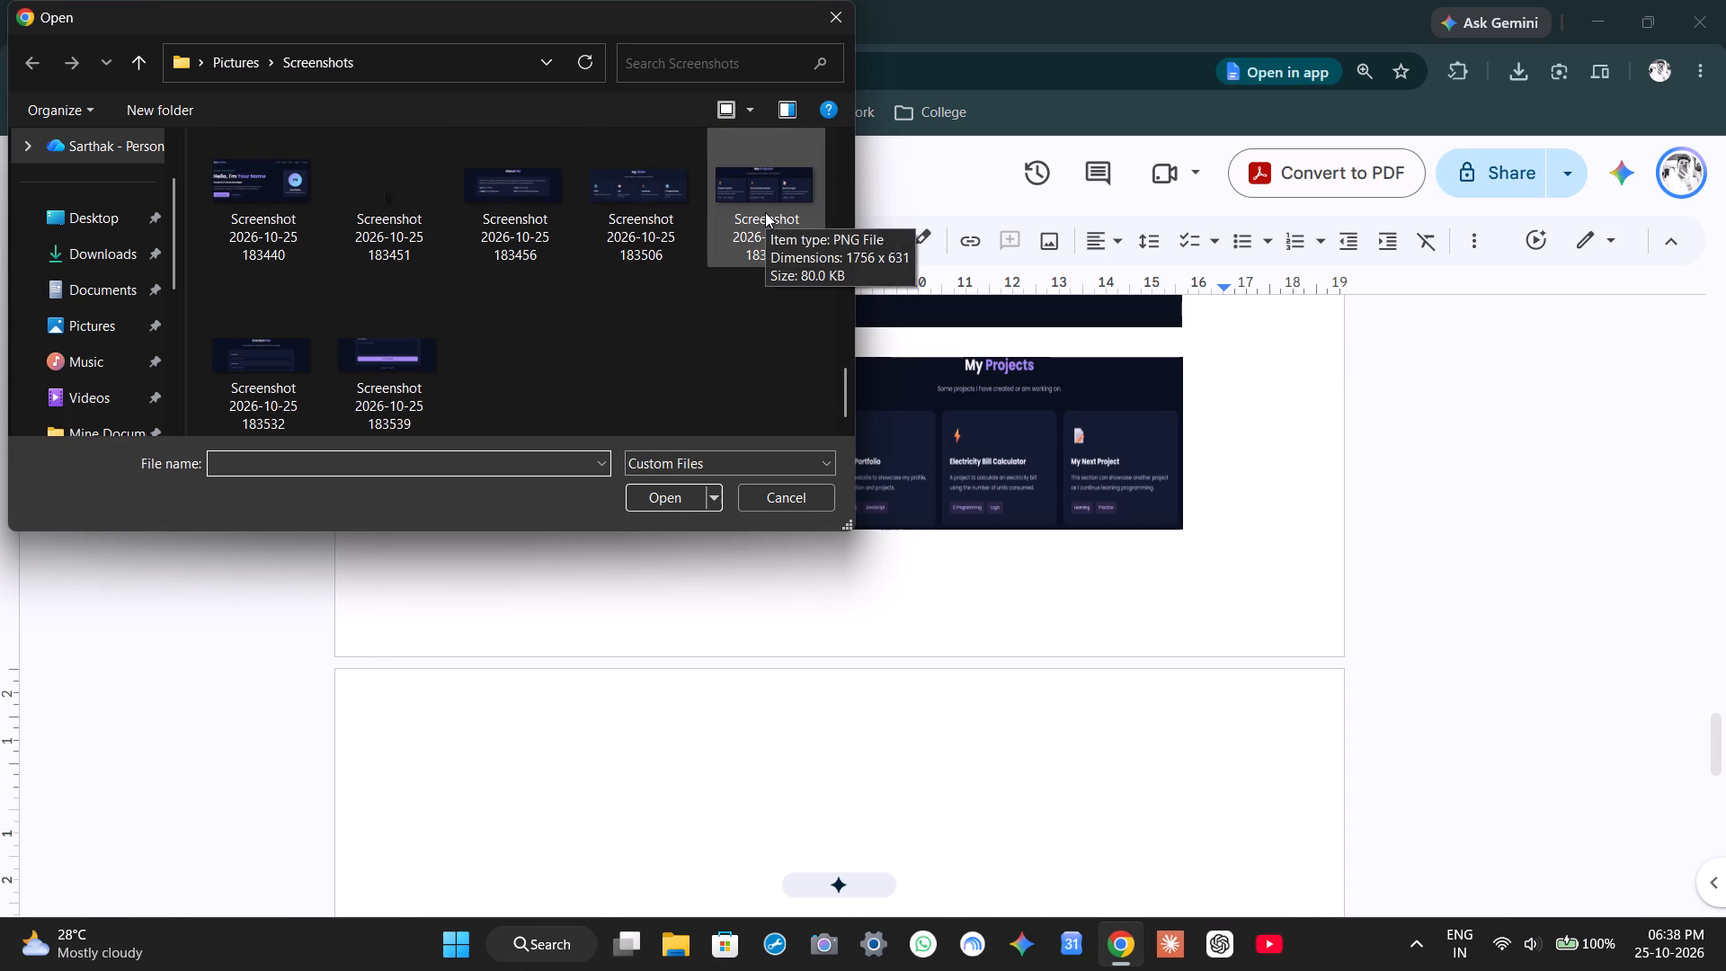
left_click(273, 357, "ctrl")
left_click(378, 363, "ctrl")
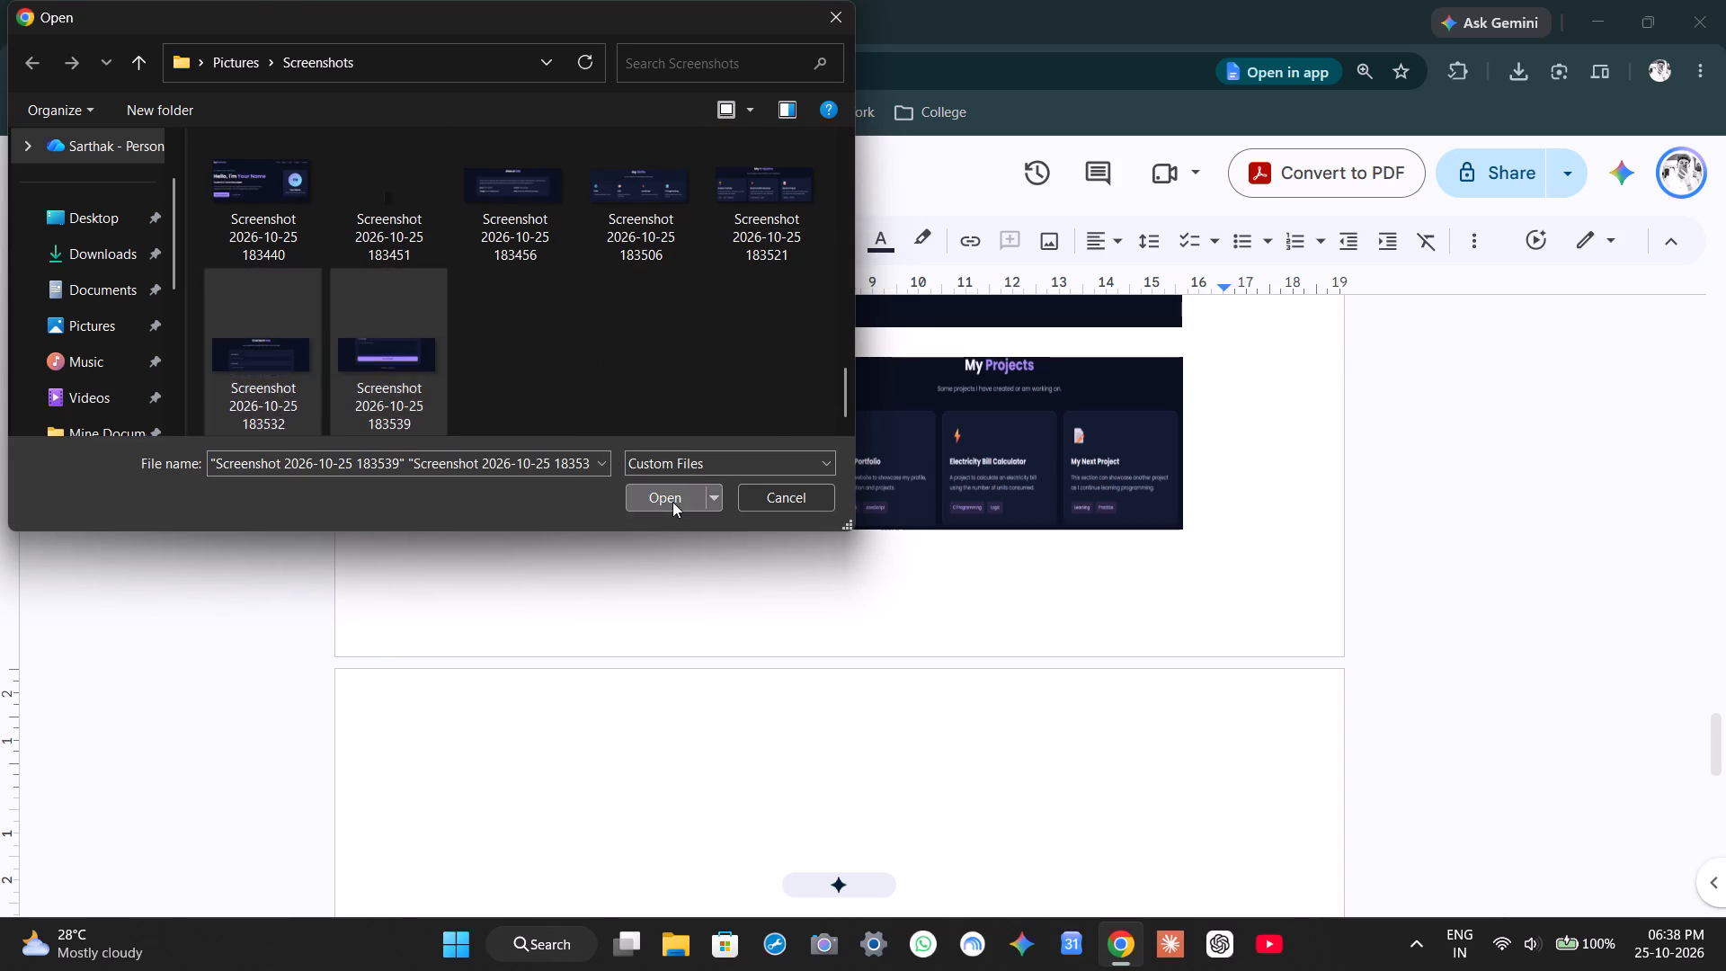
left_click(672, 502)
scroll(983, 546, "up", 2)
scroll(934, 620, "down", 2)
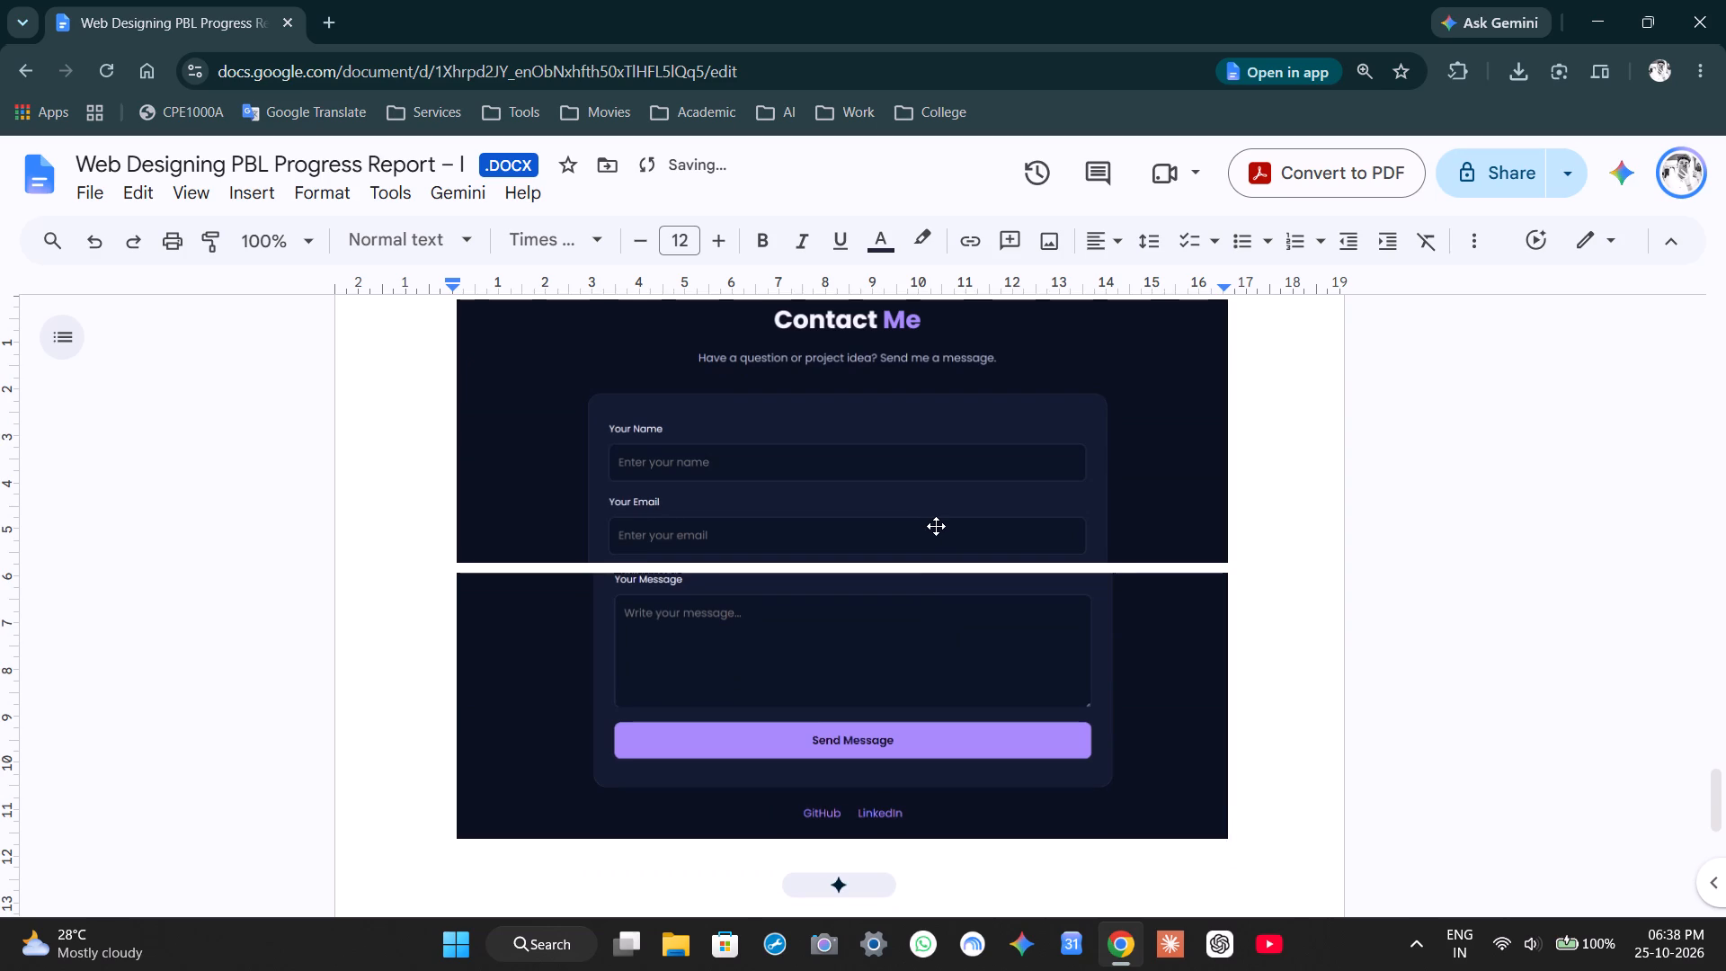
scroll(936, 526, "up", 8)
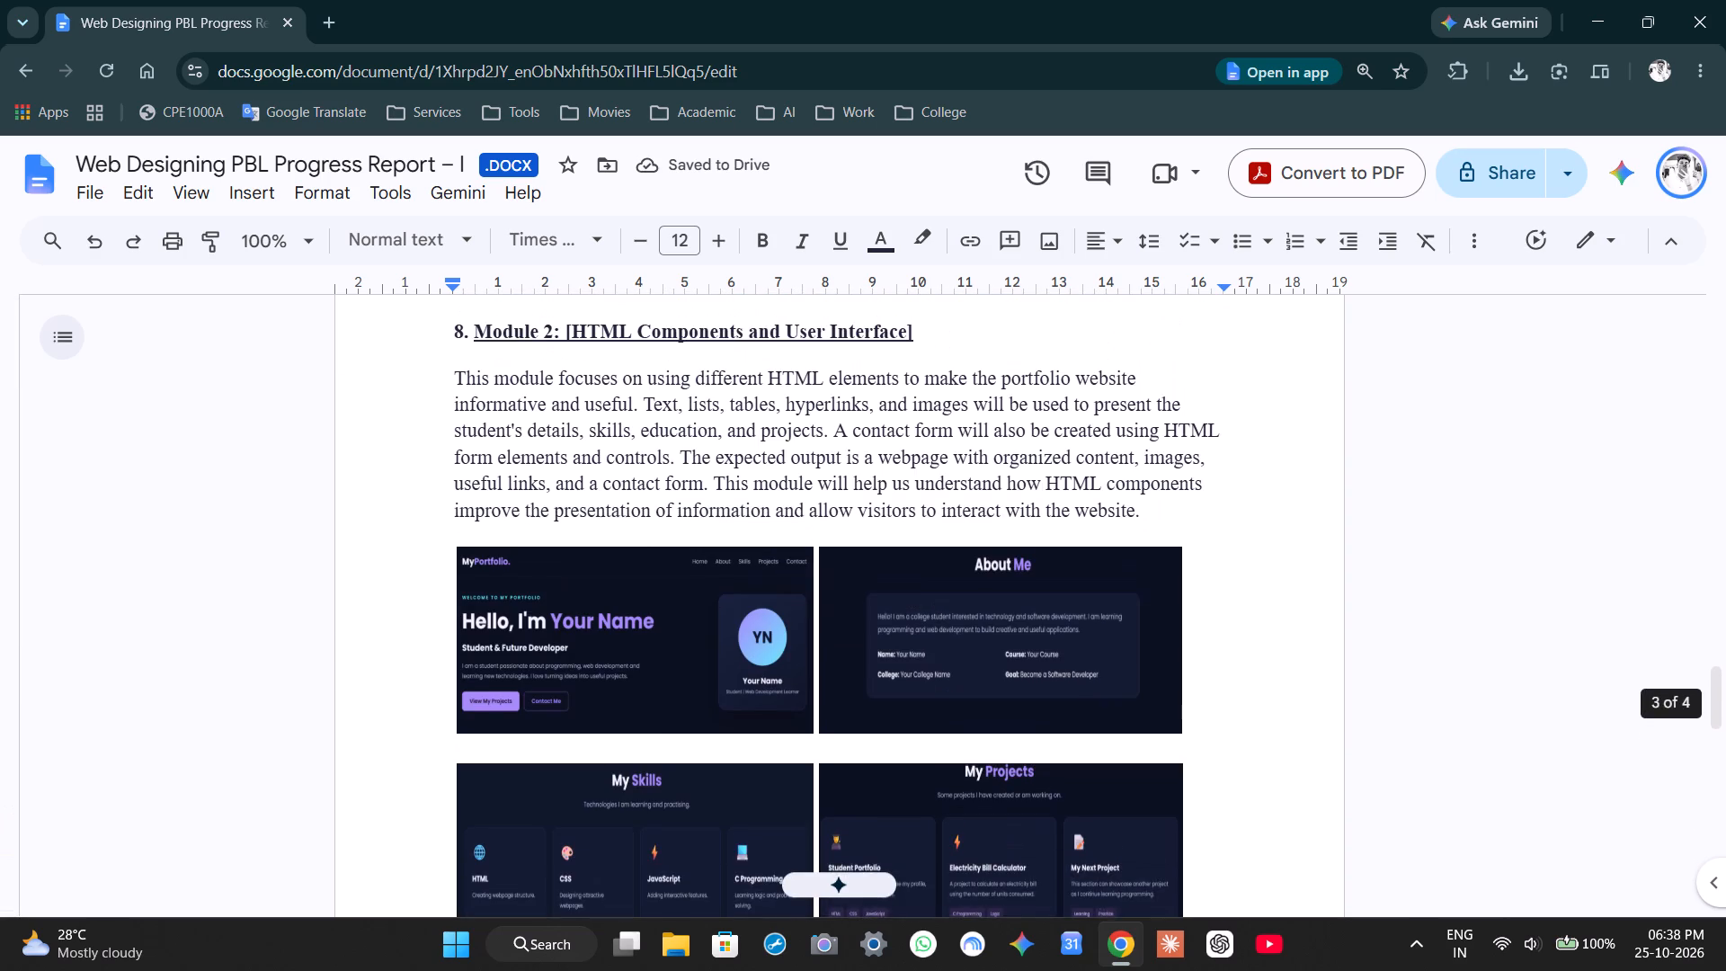
Undo all screenshot insertions and resizes back to the empty line below the Module 2 paragraph.
key("ctrl+z")
key("ctrl+z")
key("ctrl+z")
key("ctrl+z")
key("ctrl+z")
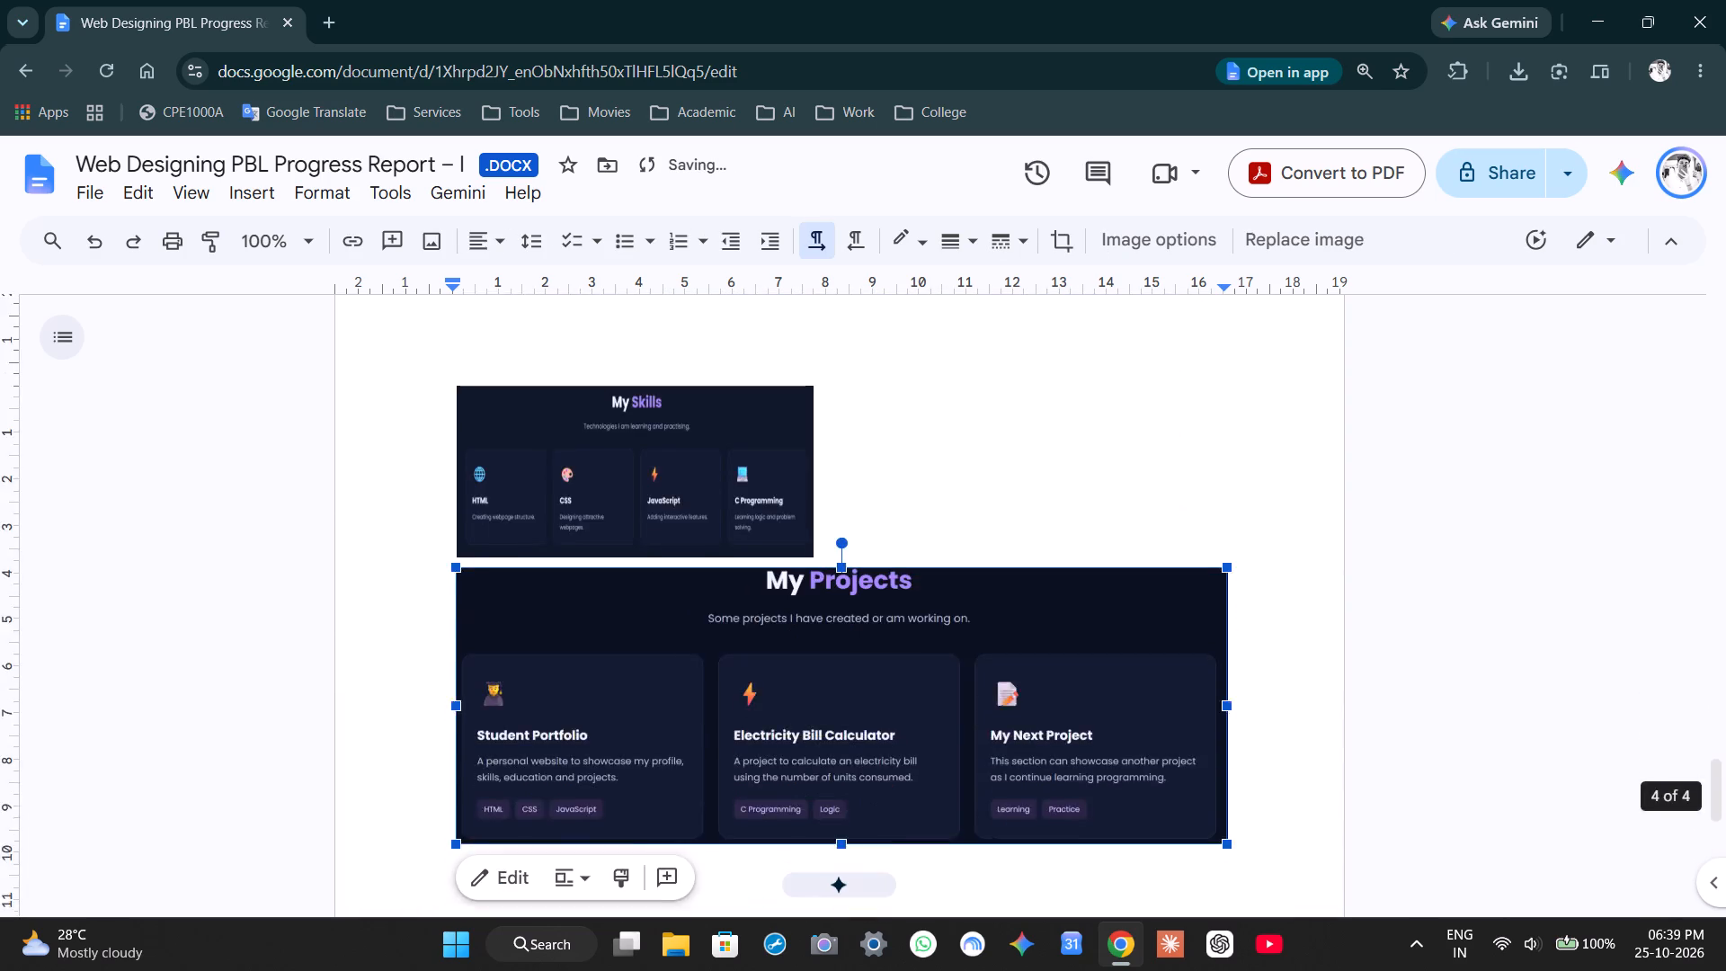
key("ctrl+z")
key("ctrl+z")
key("ctrl+z")
key("ctrl+z")
key("ctrl+z")
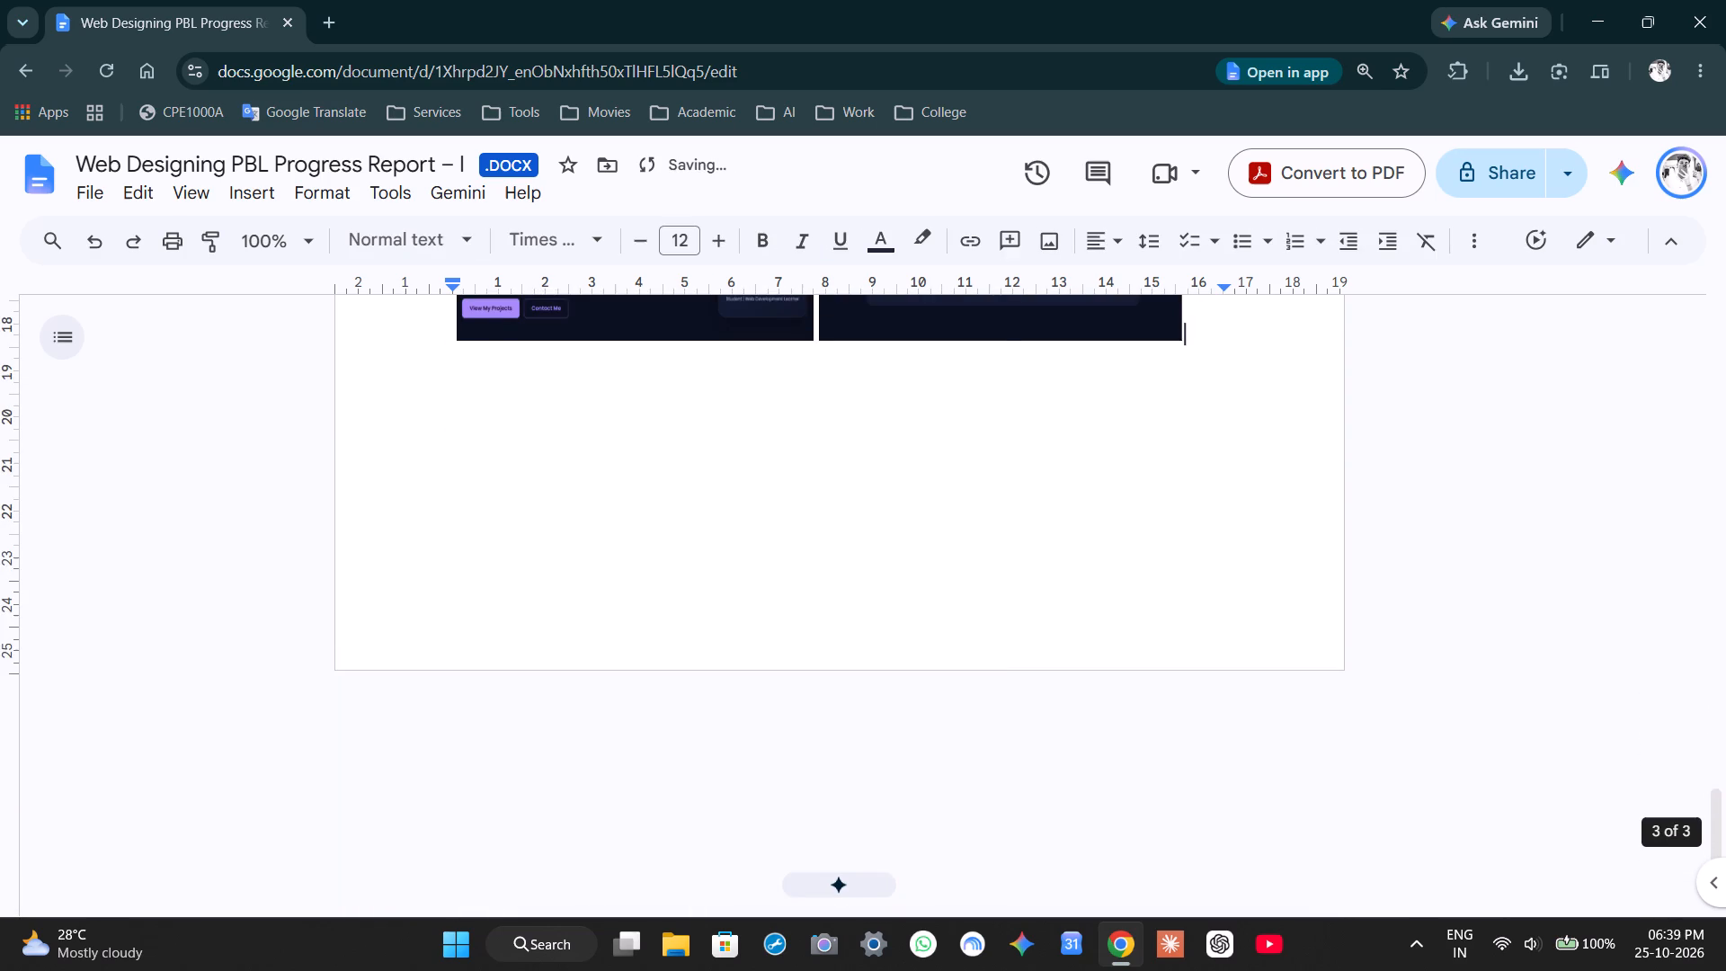
key("ctrl+z")
key("ctrl+z")
key("ctrl+z")
key("ctrl+z")
key("ctrl+z")
key("ctrl+z")
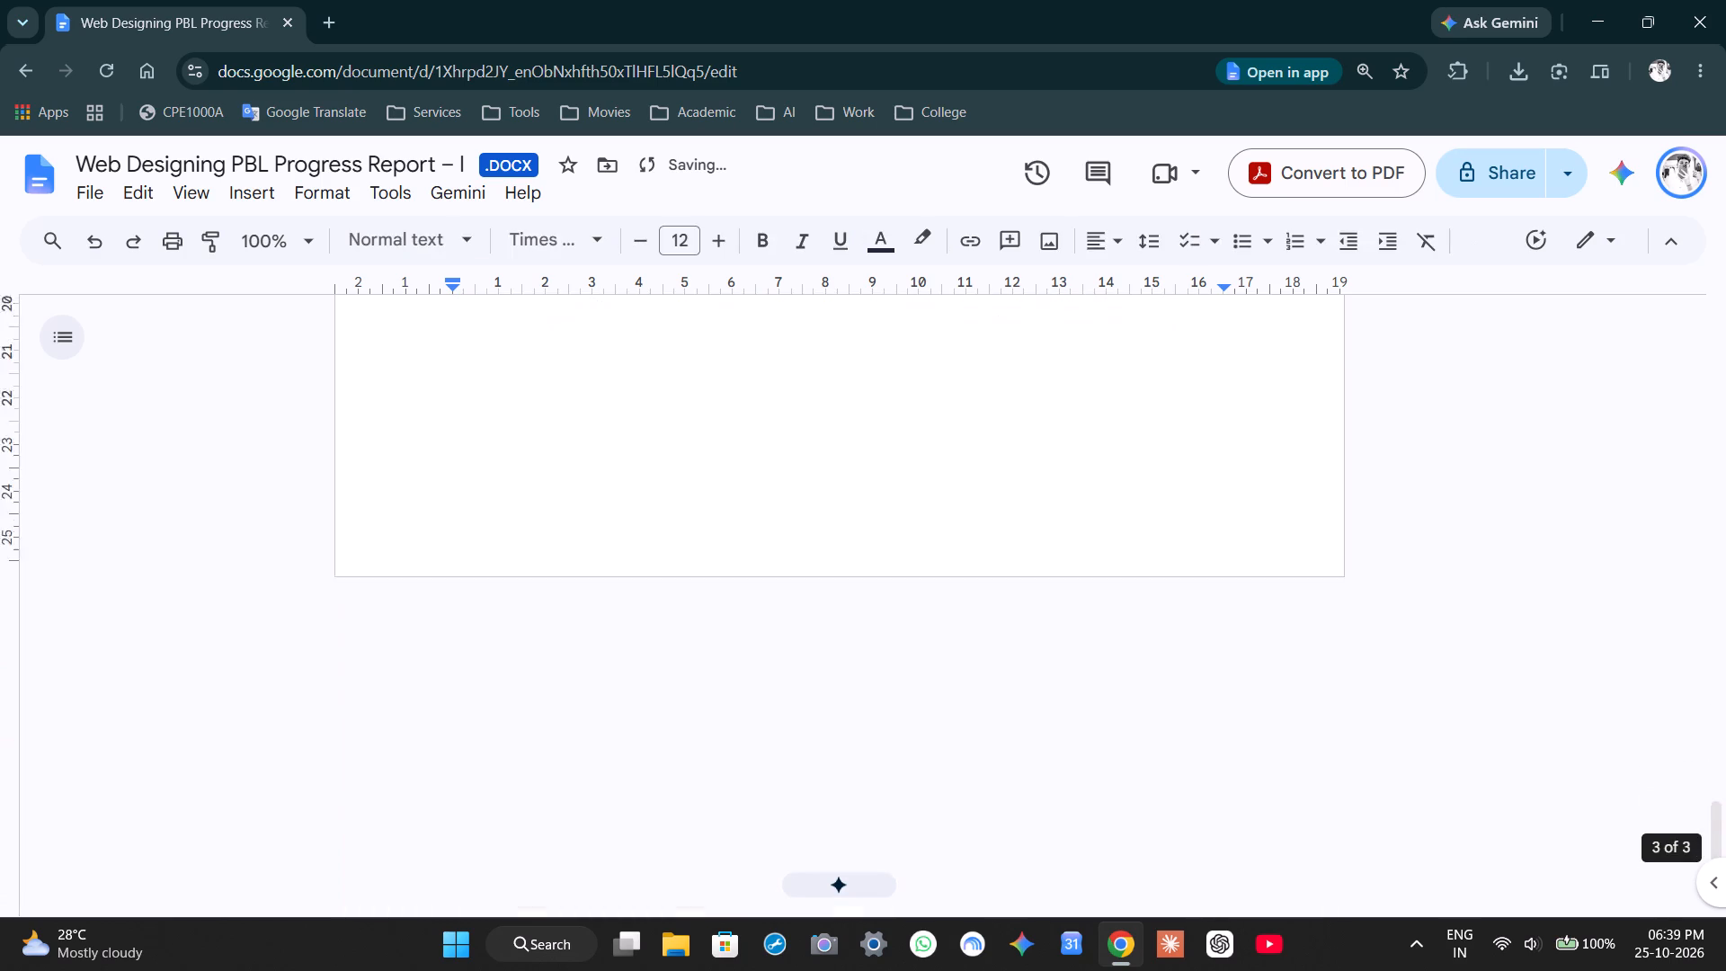
key("ctrl+z")
key("ctrl+z")
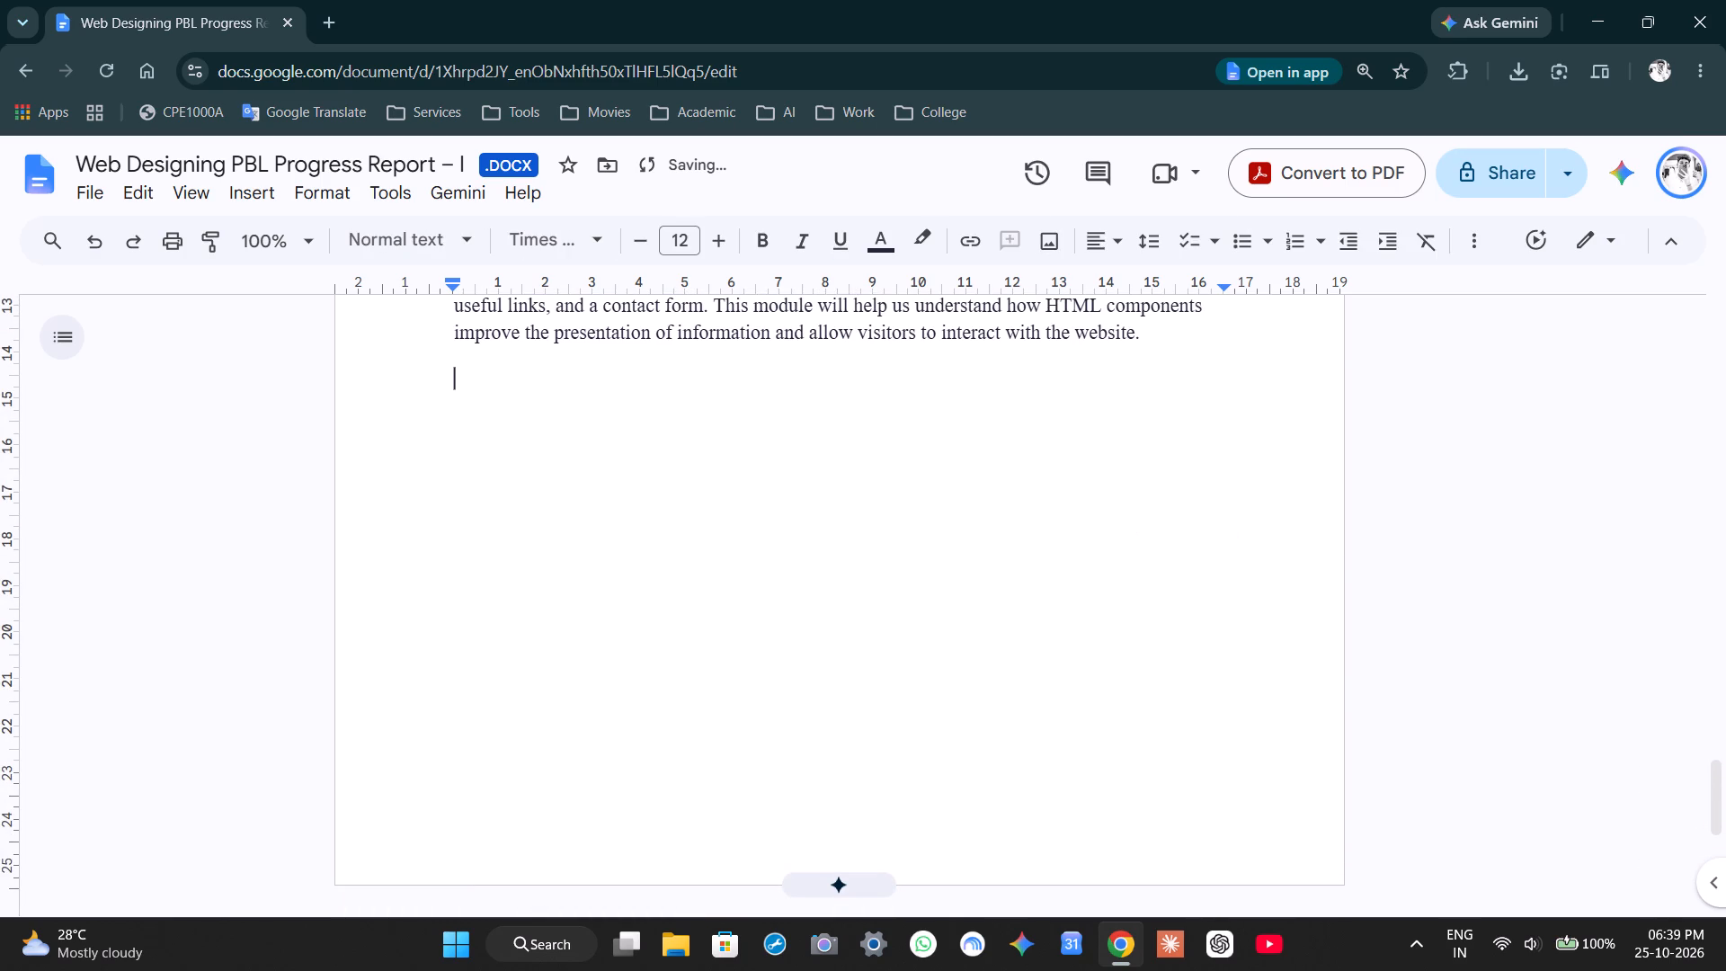
Upload the 2026-10-25 screenshots 183440, 183456, 183506, 183521, 183532 and 183539 together on the empty line below the Module 2 paragraph.
right_click(498, 380)
left_click(476, 381)
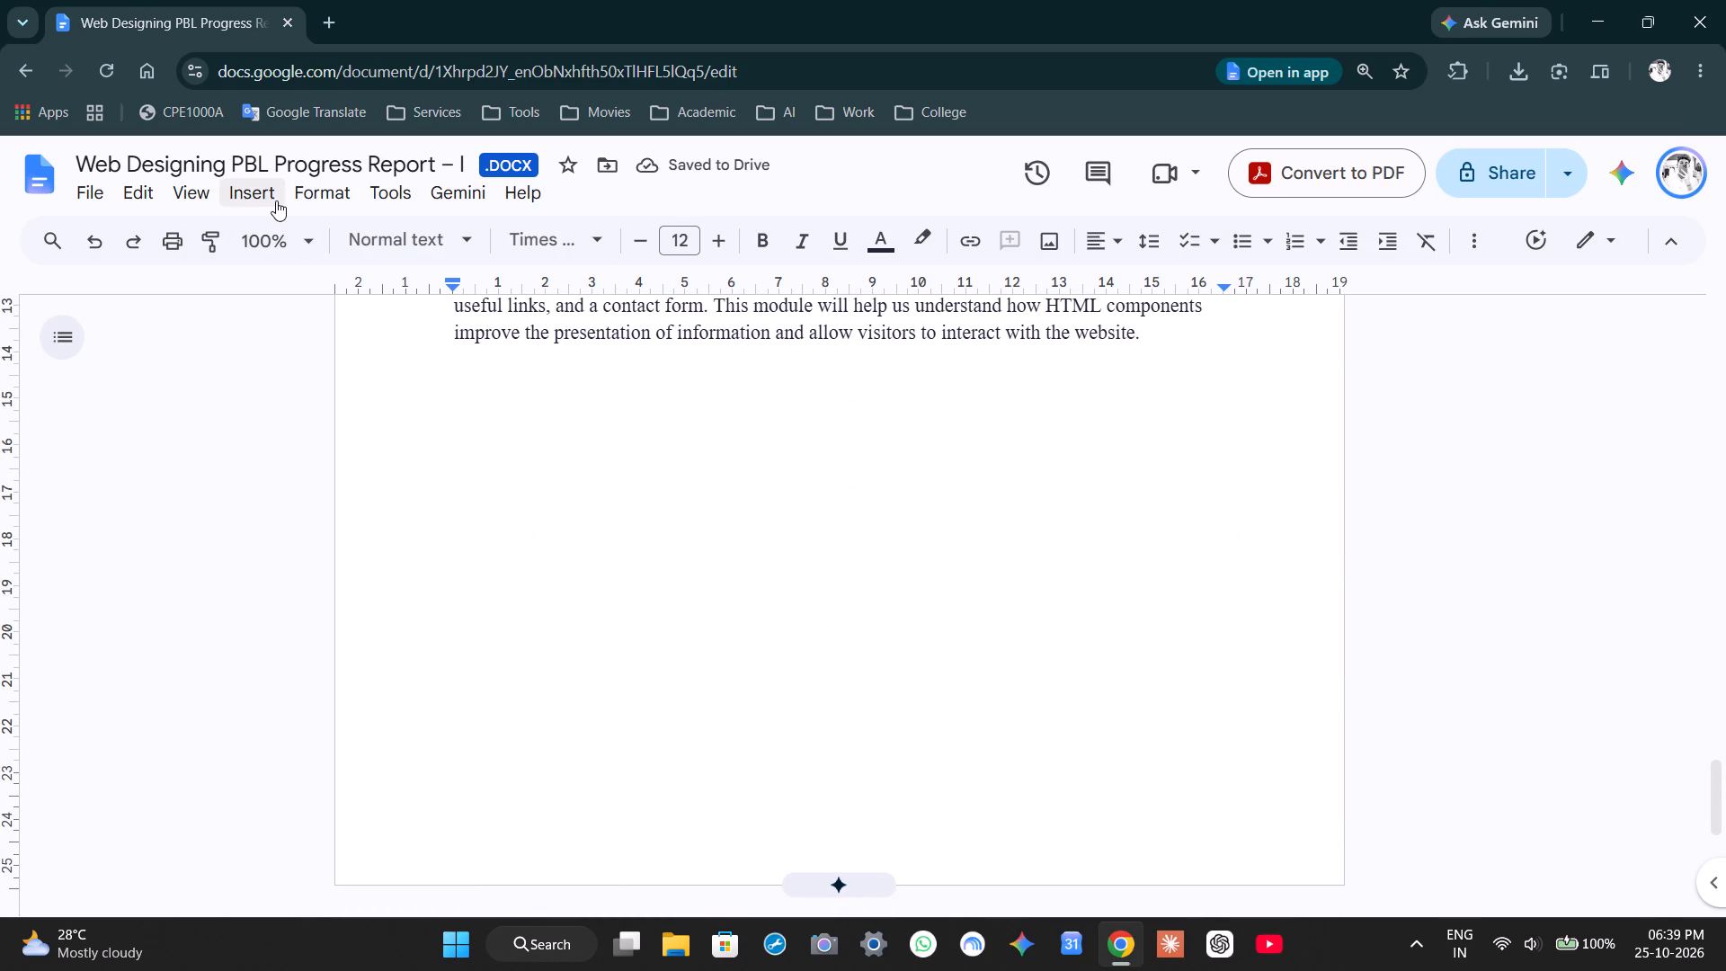
left_click(263, 195)
left_click(294, 231)
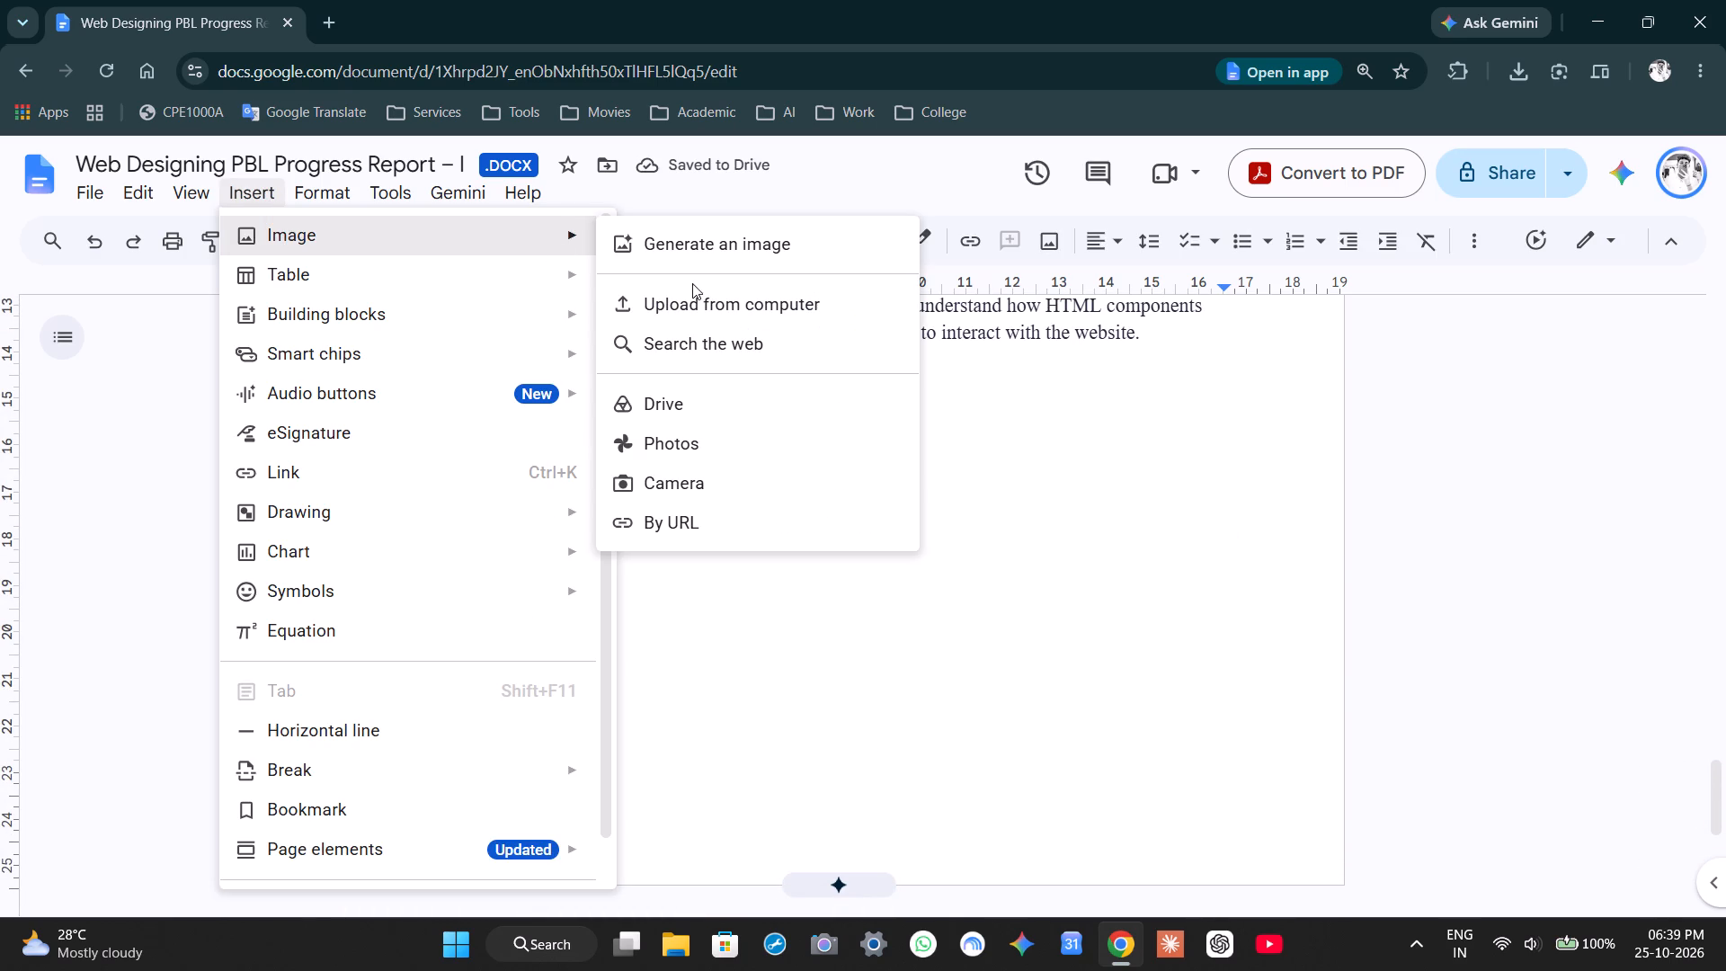
left_click(699, 296)
scroll(529, 307, "down", 14)
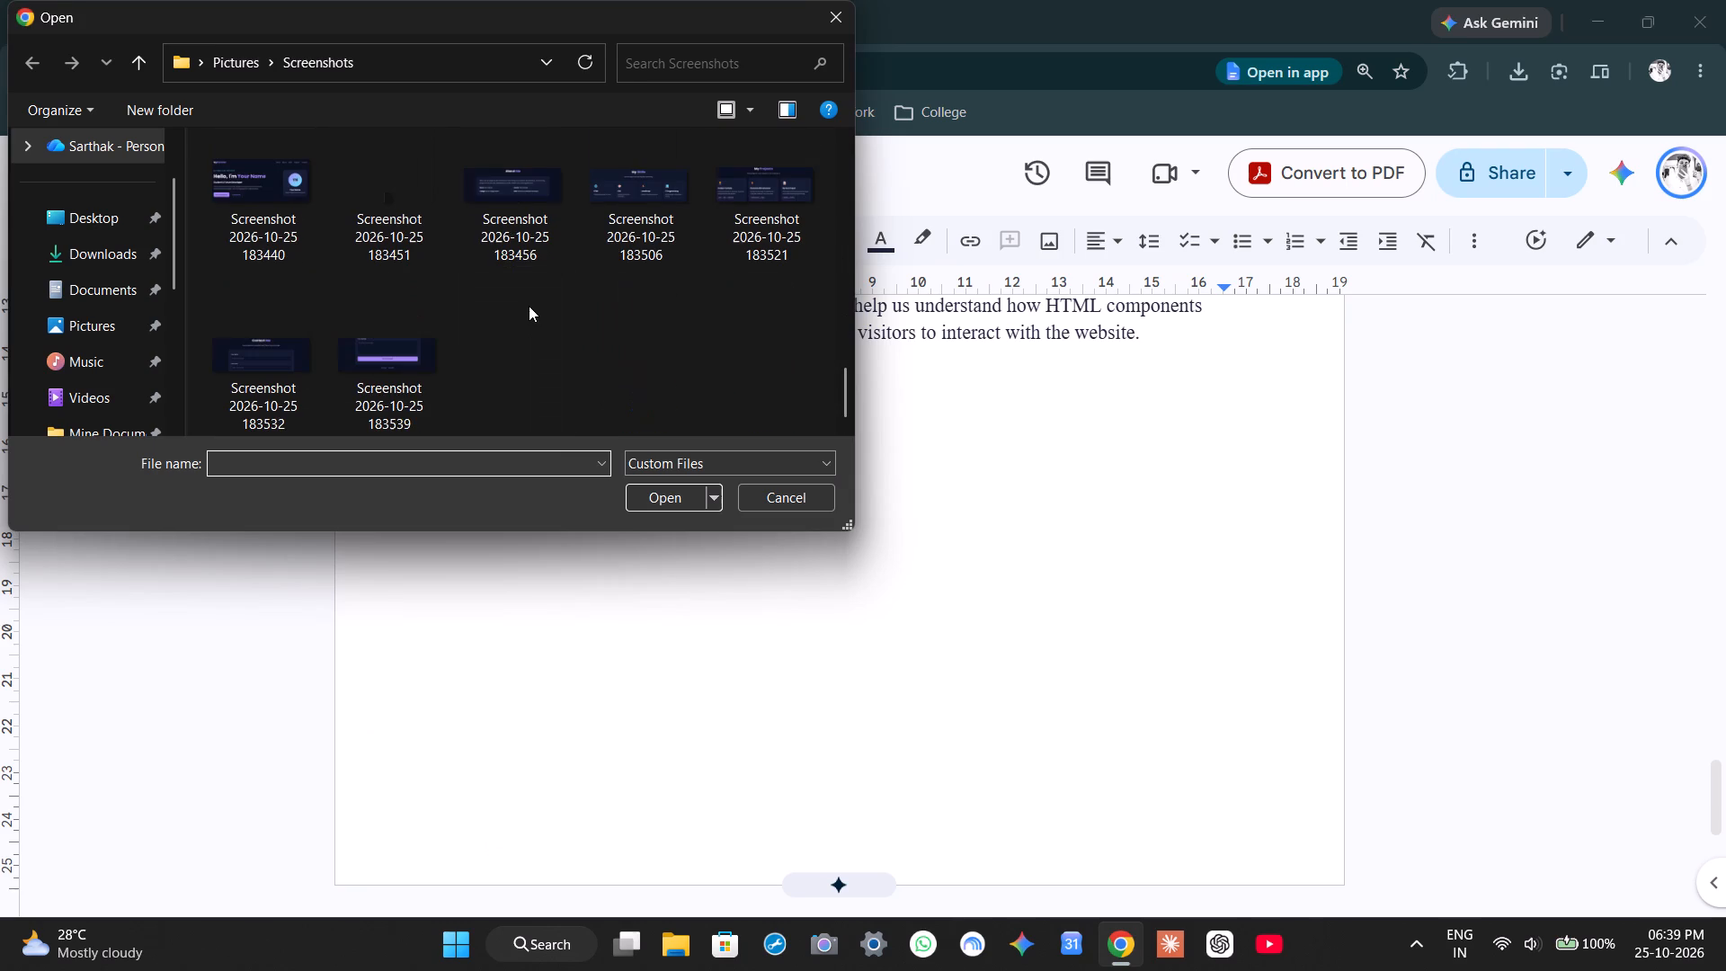
scroll(529, 306, "down", 2)
left_click(280, 232, "ctrl")
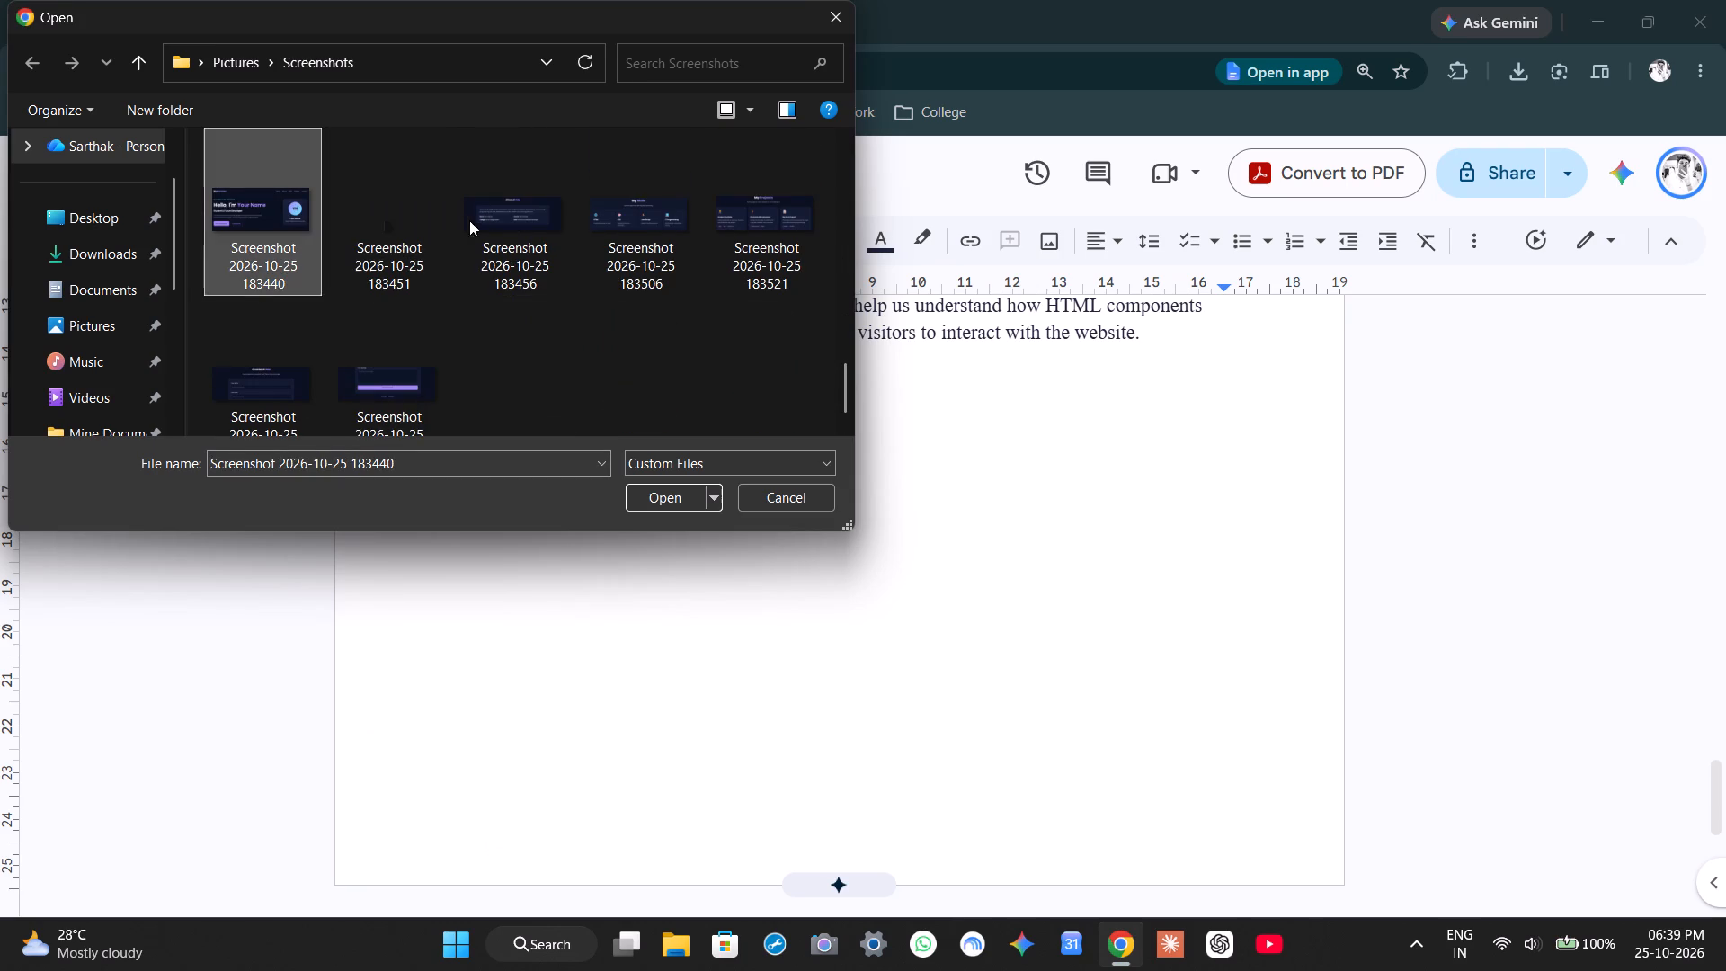
left_click(485, 220, "ctrl")
left_click(645, 234, "ctrl")
left_click(721, 234, "ctrl")
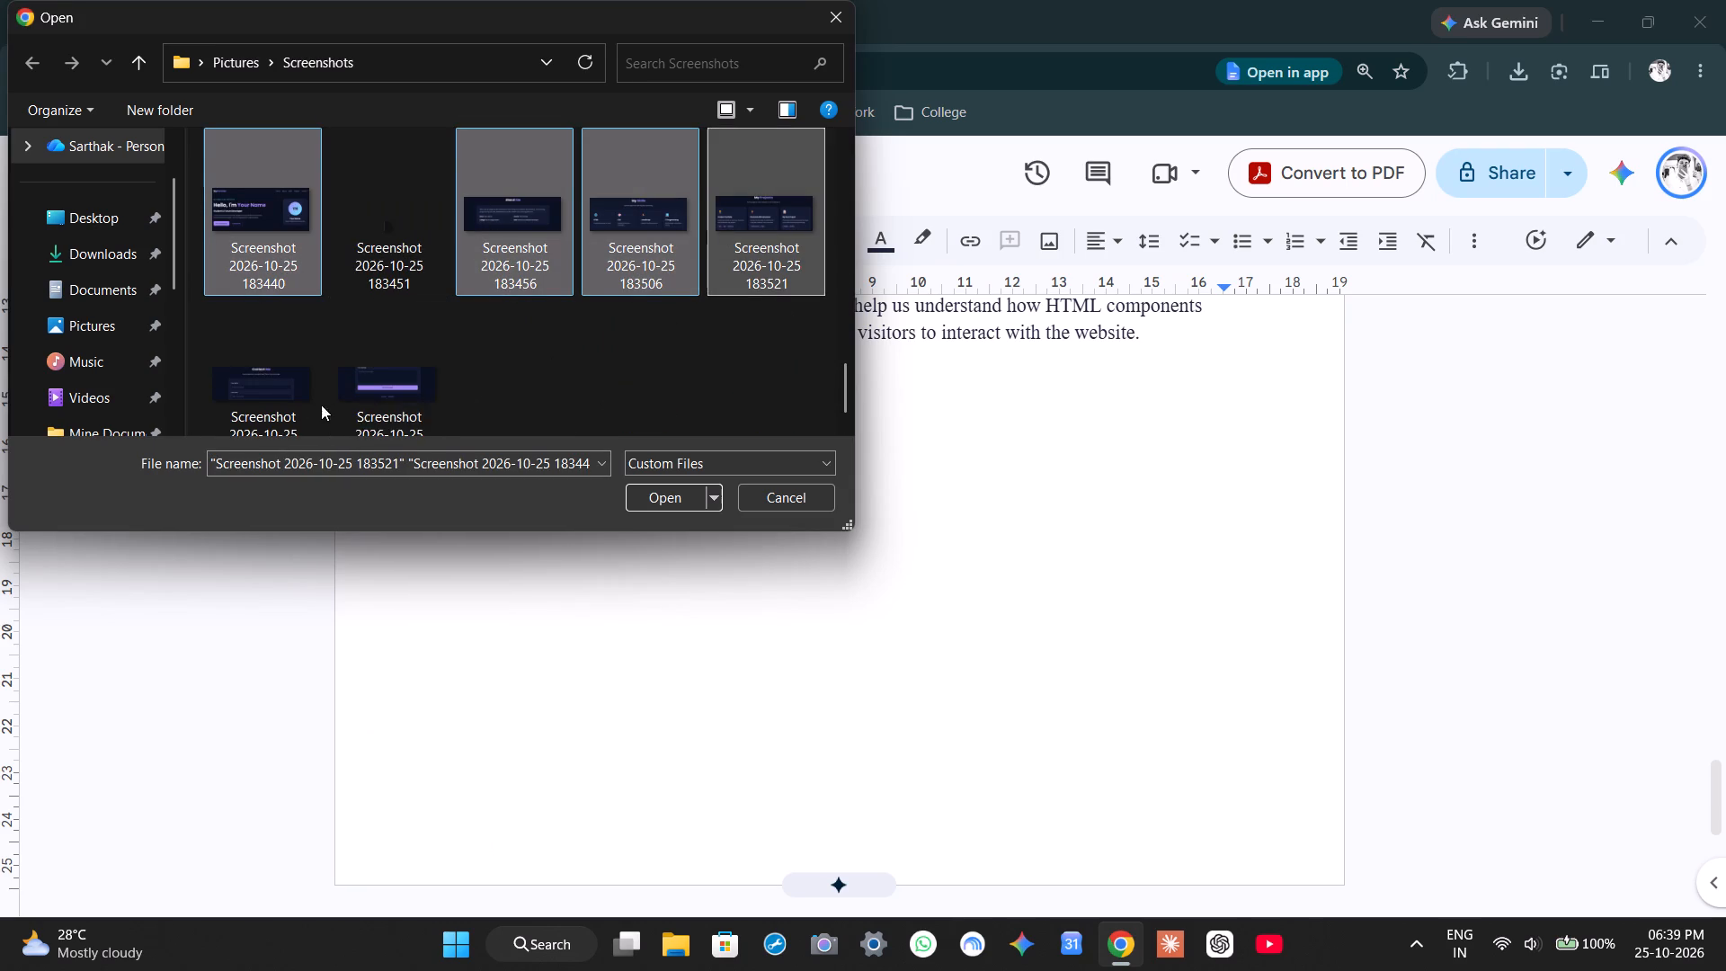
left_click(285, 412, "ctrl")
left_click(376, 380, "ctrl")
left_click(634, 491)
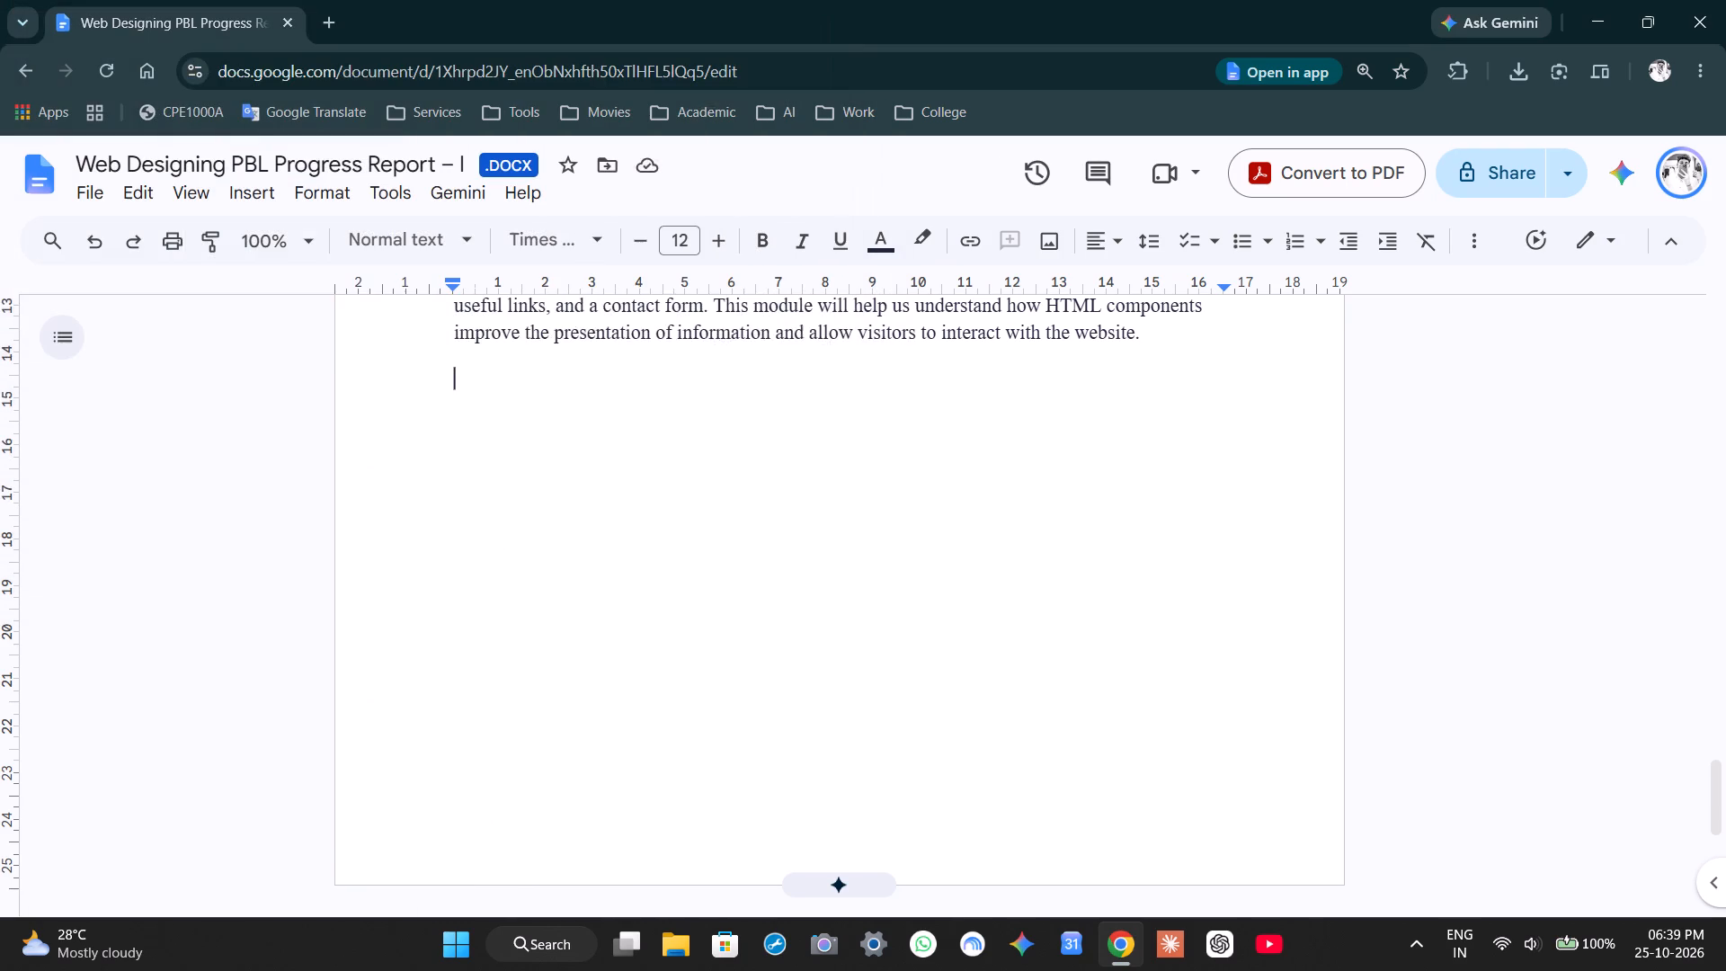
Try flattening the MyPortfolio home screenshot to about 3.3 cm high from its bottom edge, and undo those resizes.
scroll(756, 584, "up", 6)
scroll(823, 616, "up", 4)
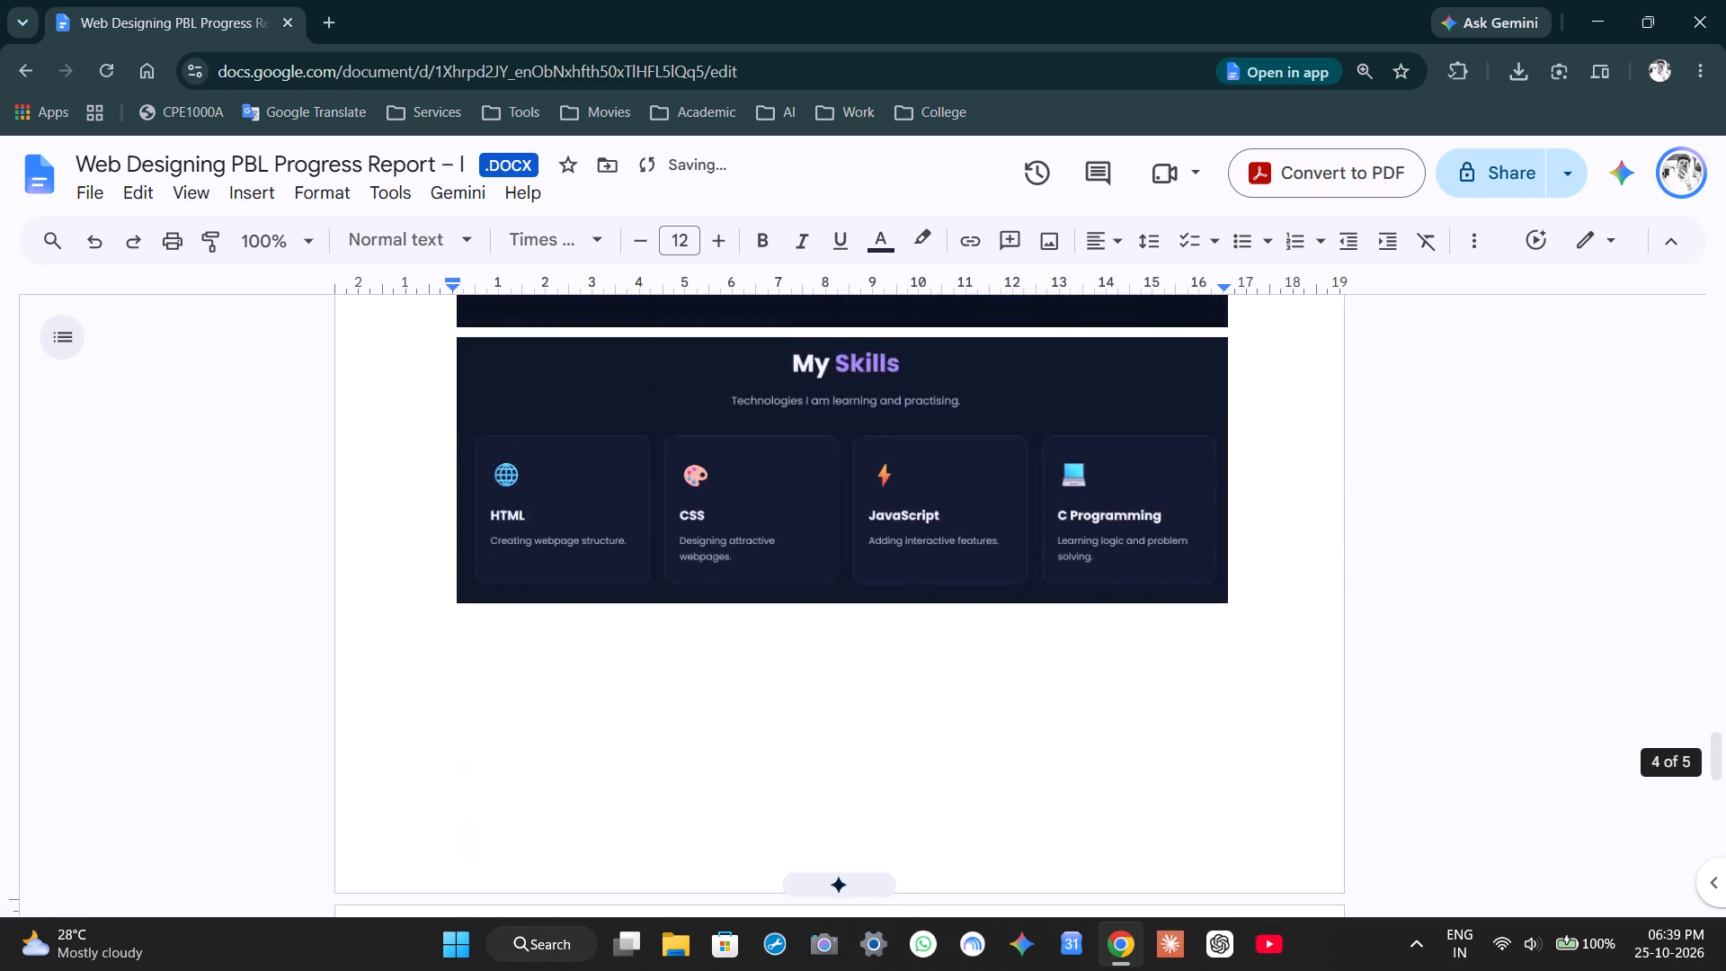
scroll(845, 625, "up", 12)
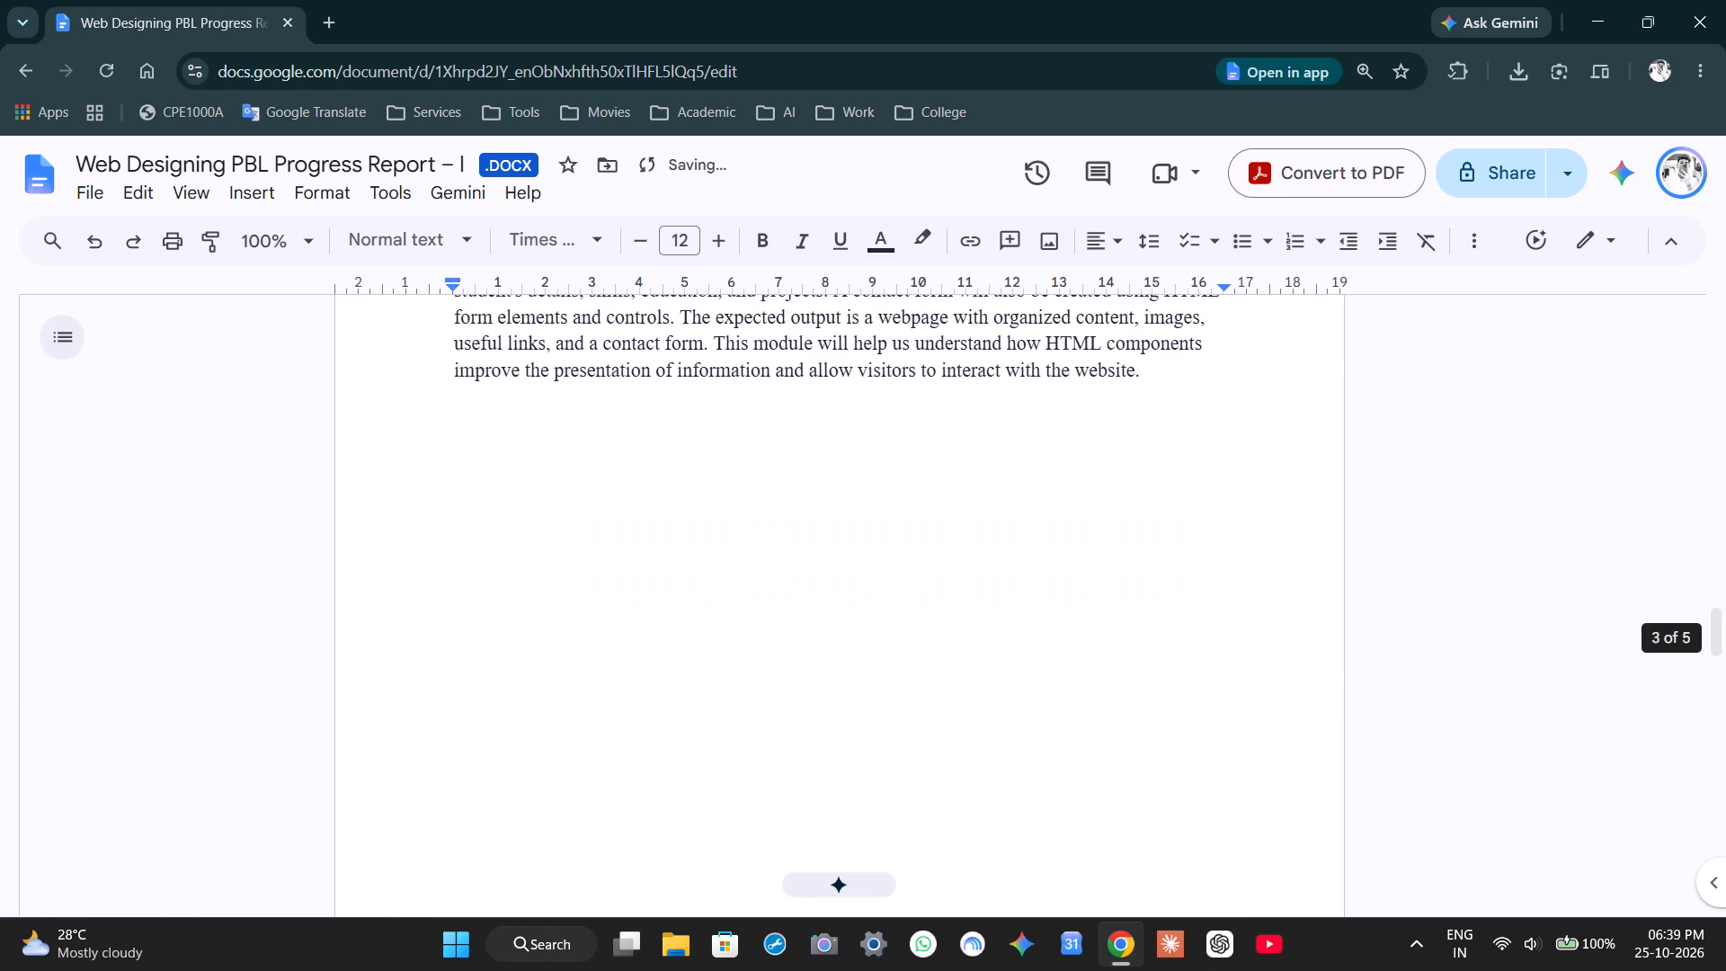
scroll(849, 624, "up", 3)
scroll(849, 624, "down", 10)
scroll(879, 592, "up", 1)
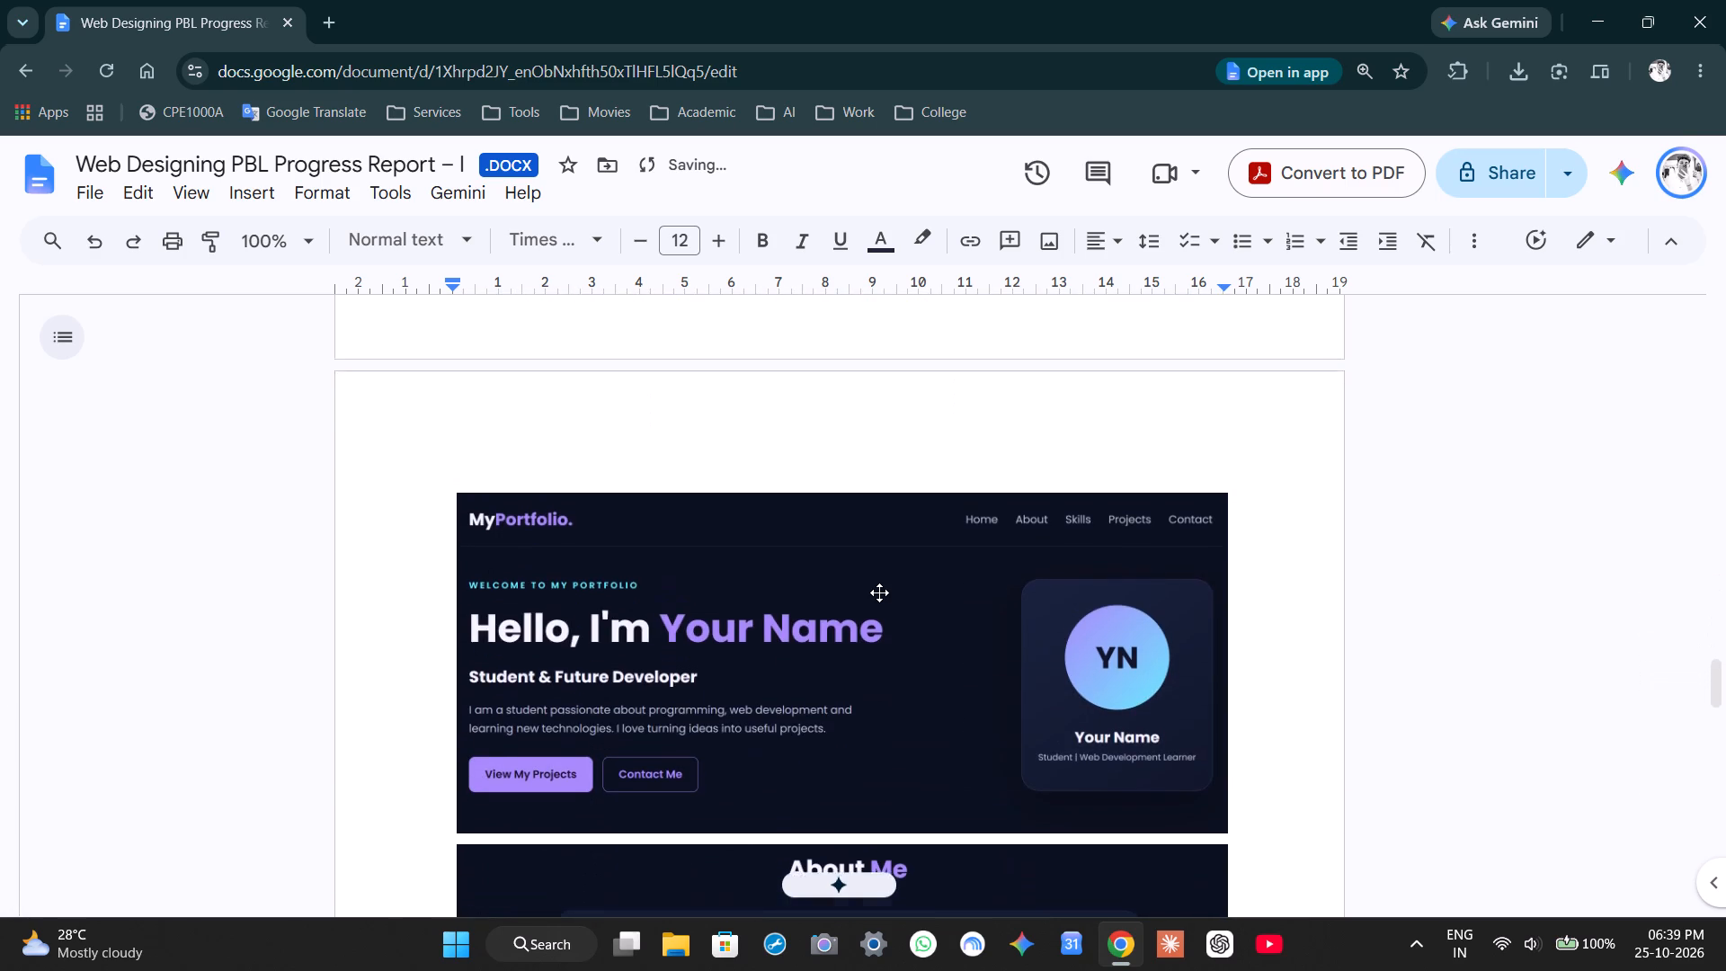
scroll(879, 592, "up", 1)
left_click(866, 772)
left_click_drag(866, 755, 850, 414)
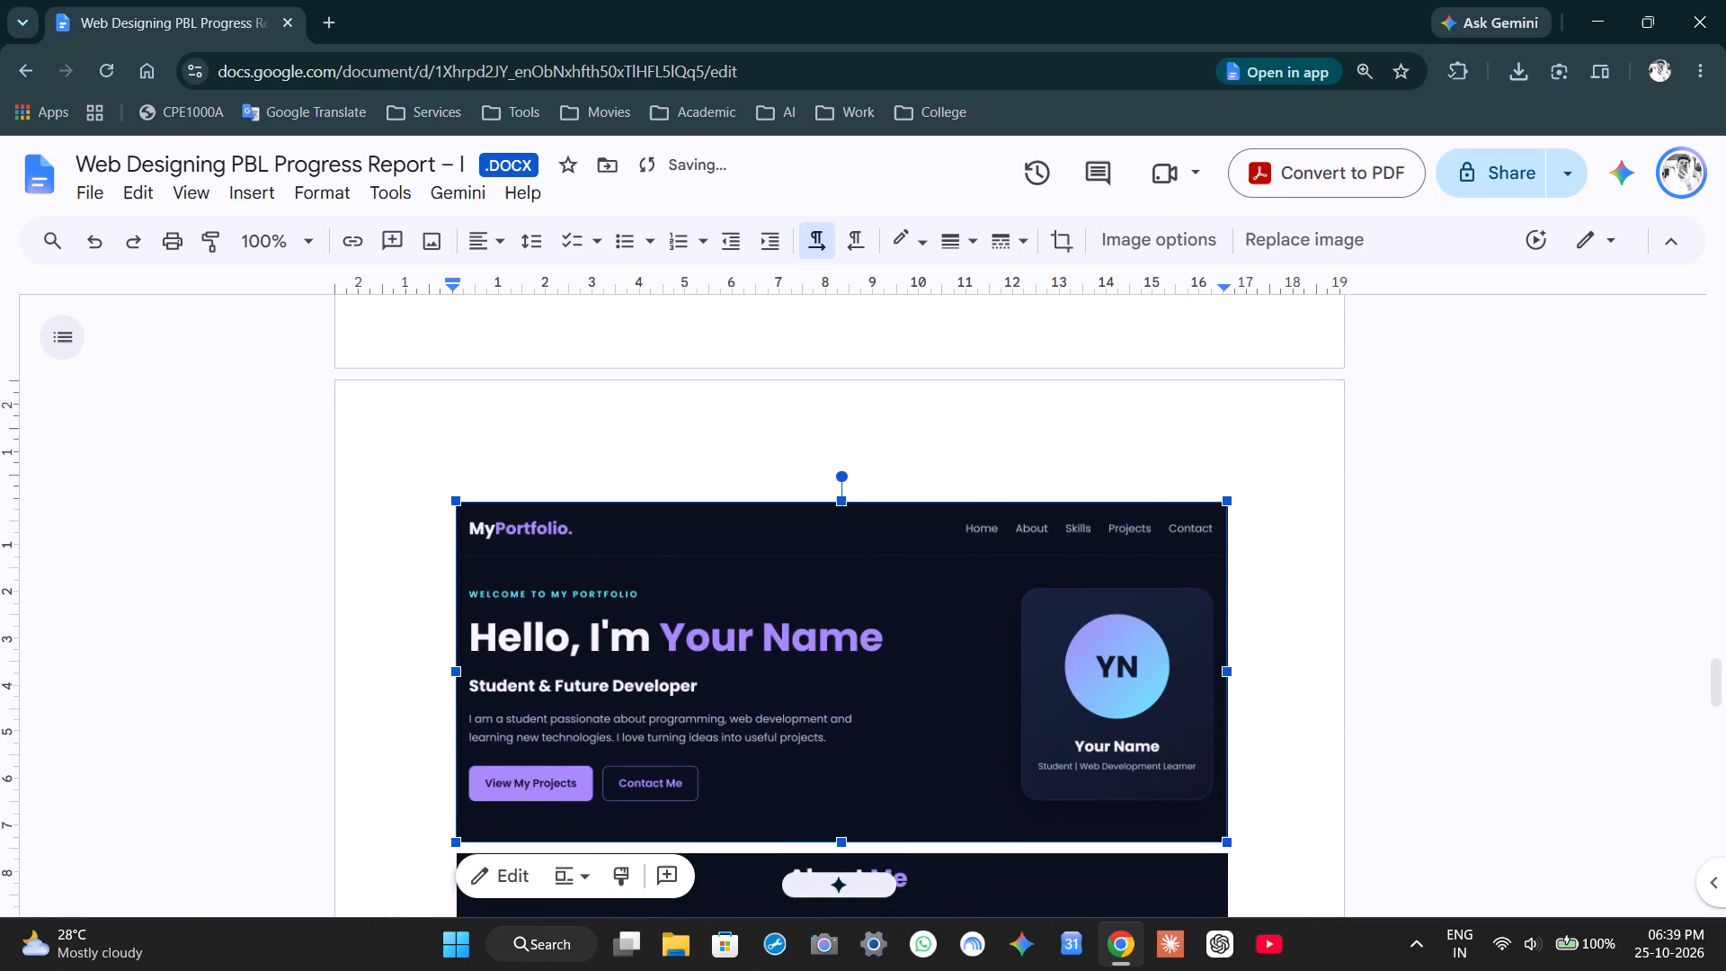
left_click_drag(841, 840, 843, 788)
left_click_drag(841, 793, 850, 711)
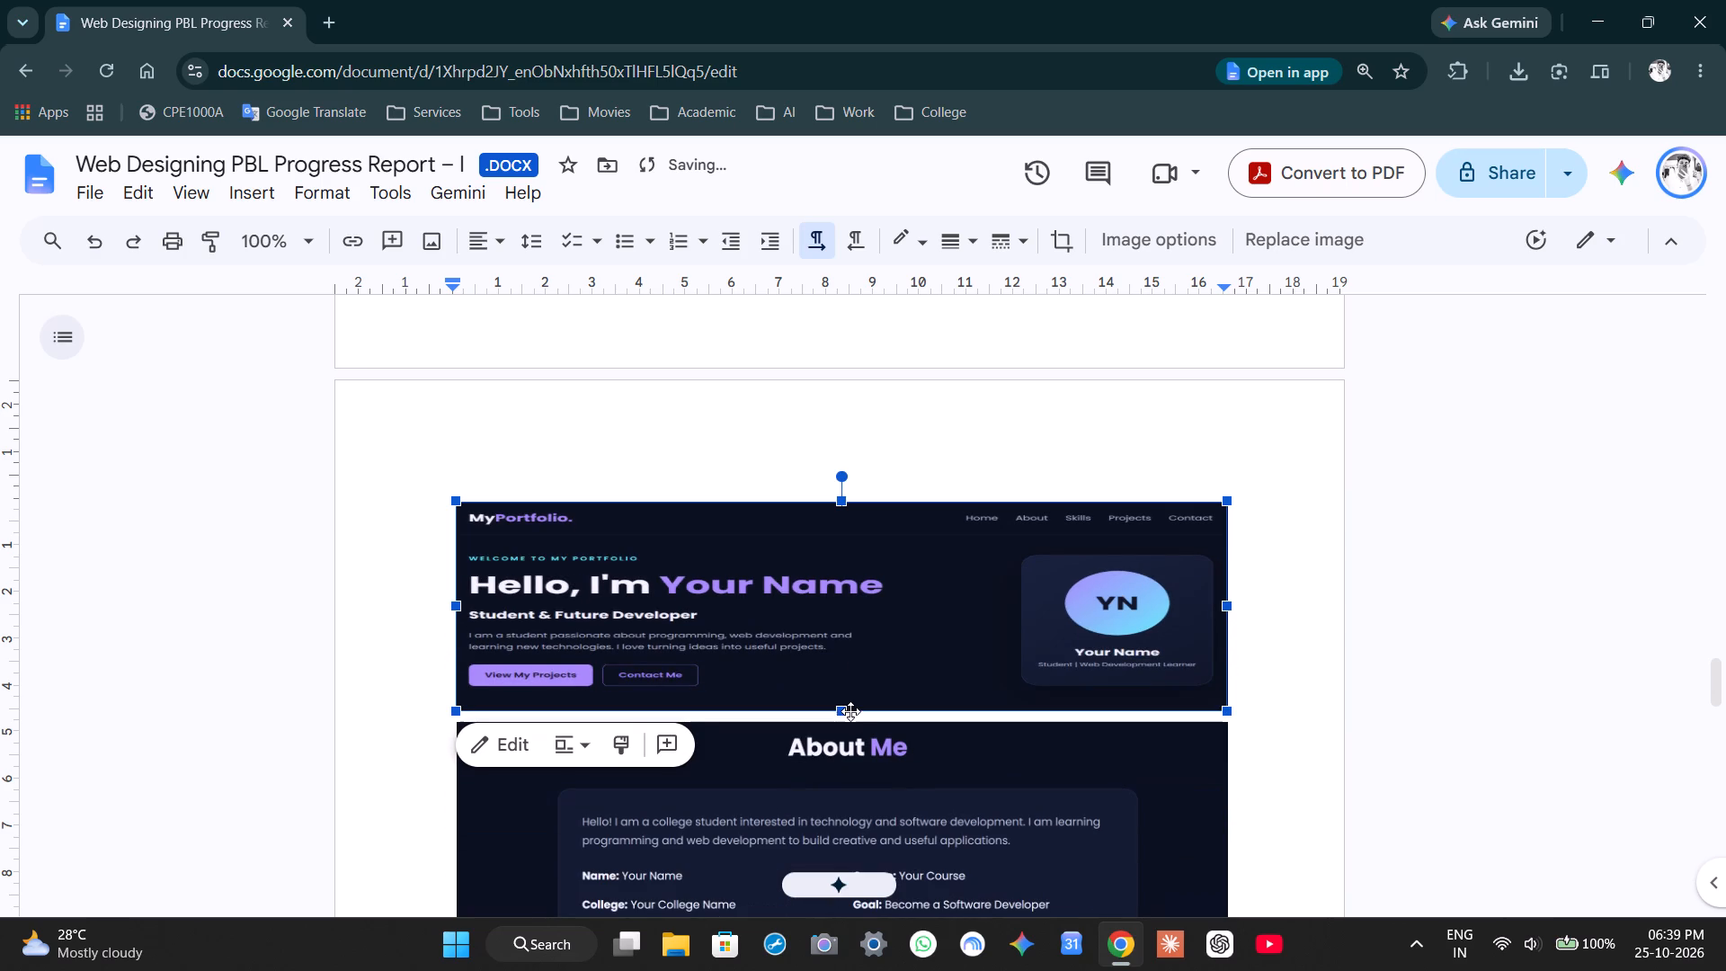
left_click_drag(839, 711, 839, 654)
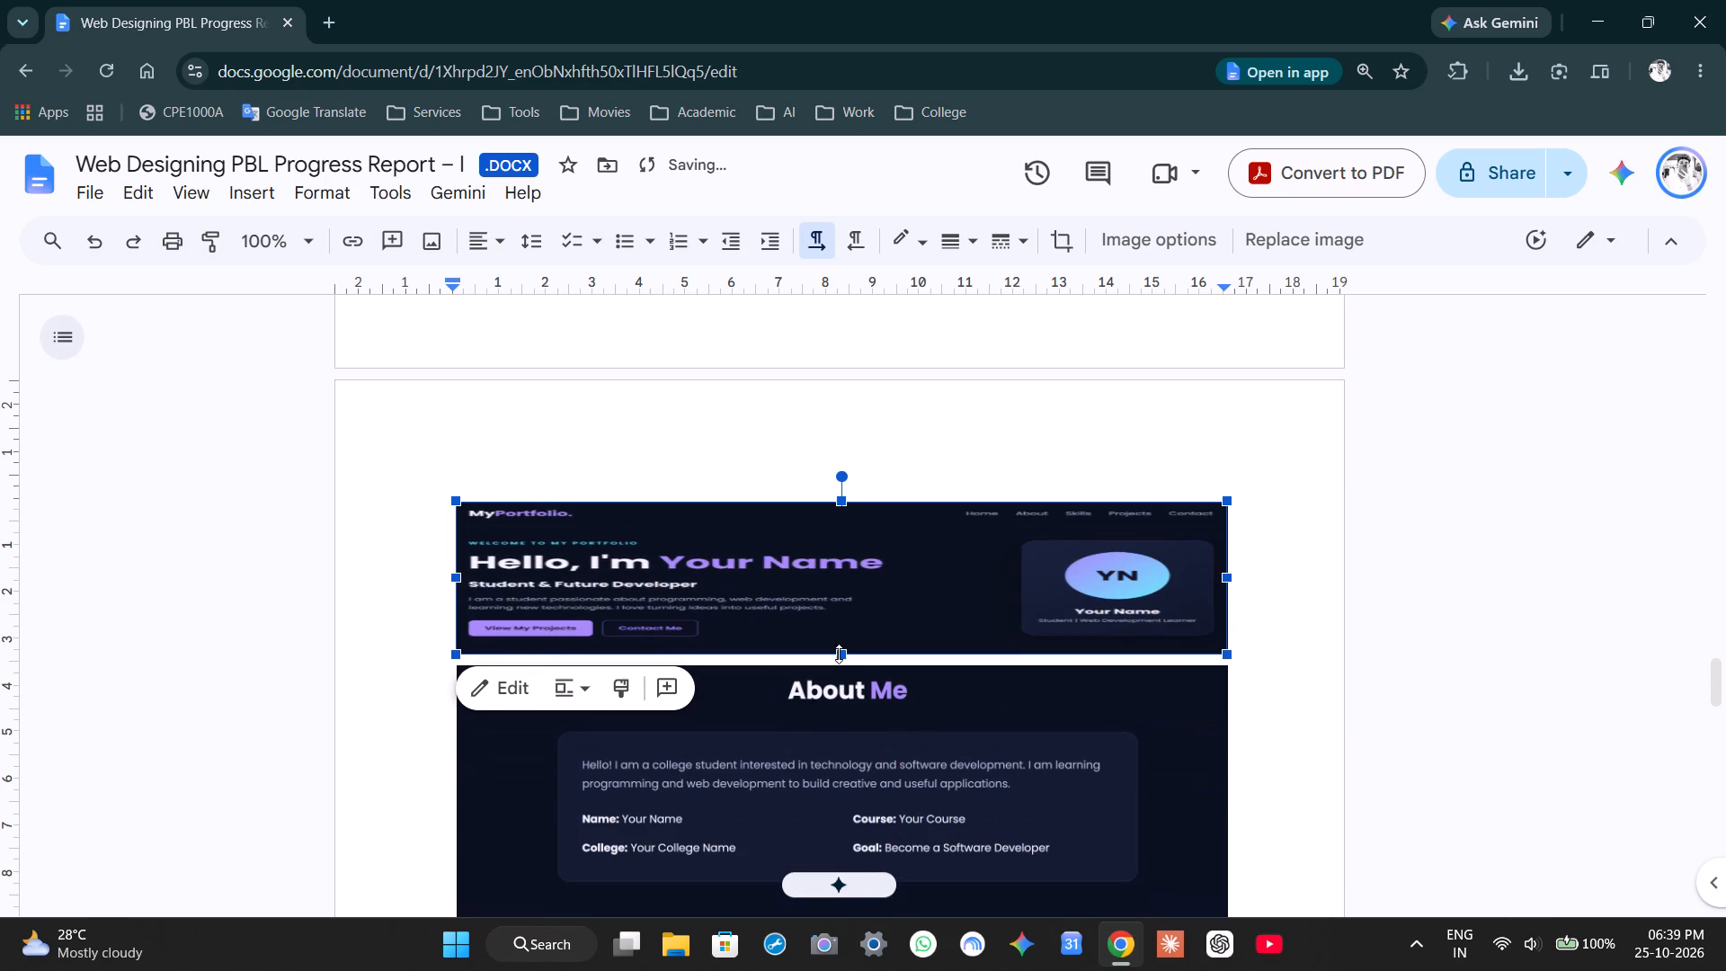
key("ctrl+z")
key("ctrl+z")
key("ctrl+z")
Examine how the inserted portfolio screenshots are laid out across the pages after Module 2.
scroll(946, 646, "up", 5)
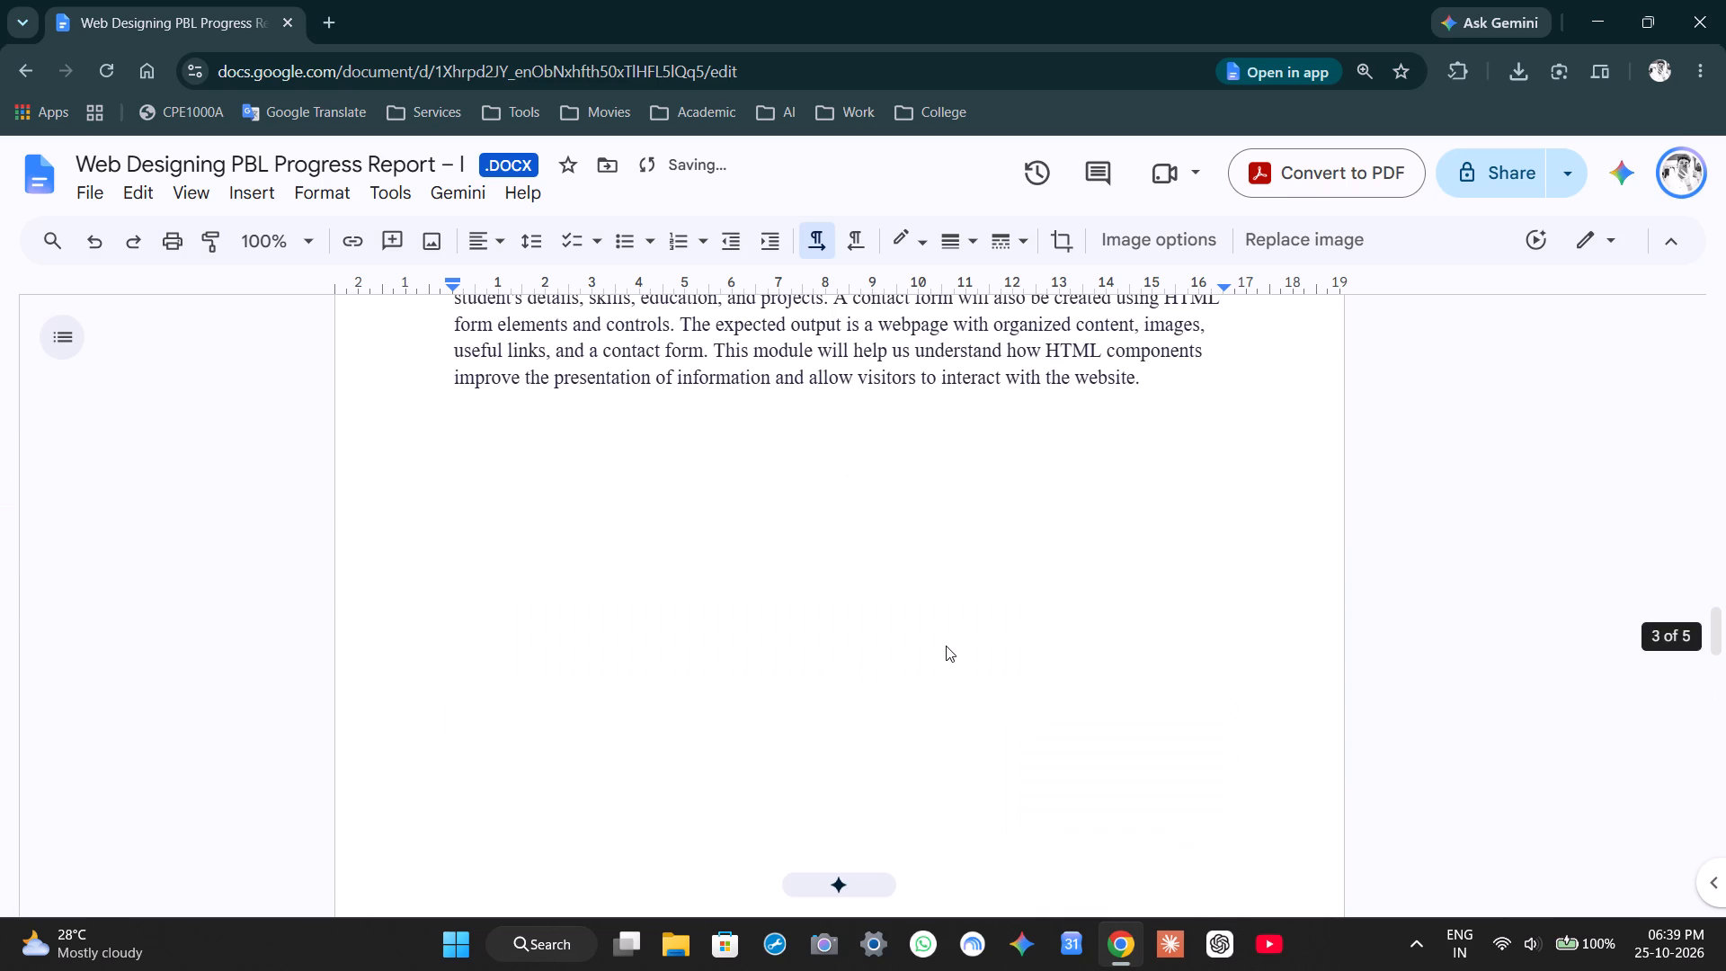
left_click(946, 646)
scroll(948, 646, "down", 7)
scroll(948, 646, "down", 17)
scroll(948, 642, "down", 8)
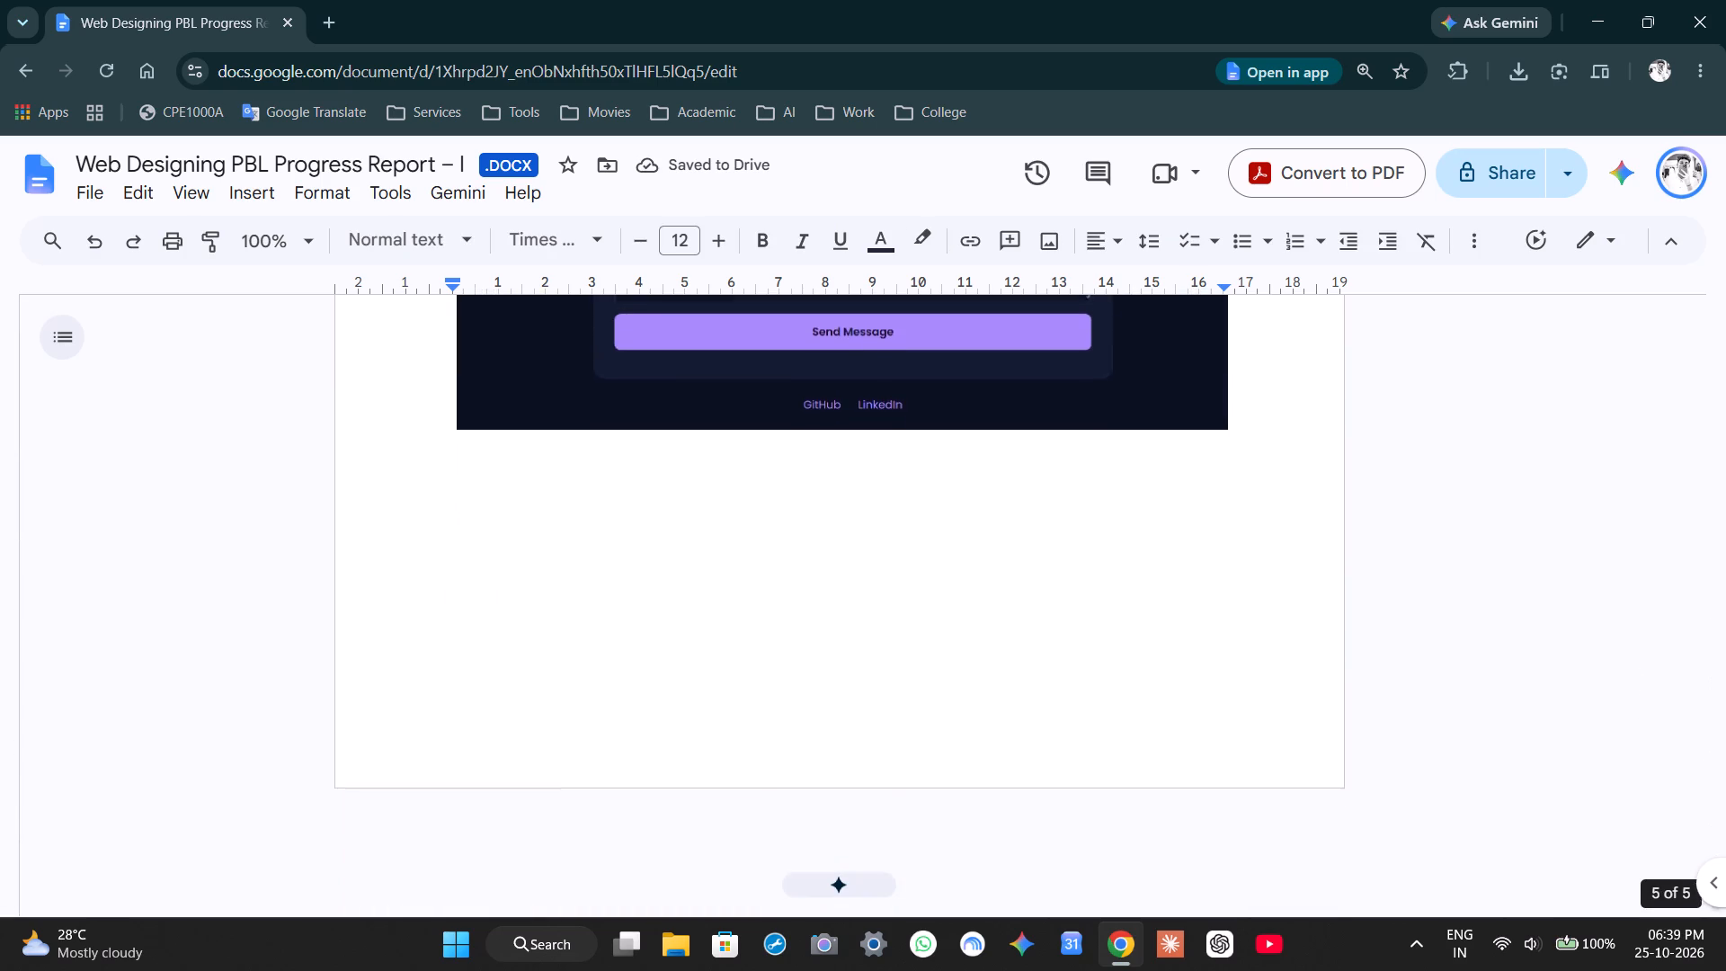
scroll(948, 642, "up", 20)
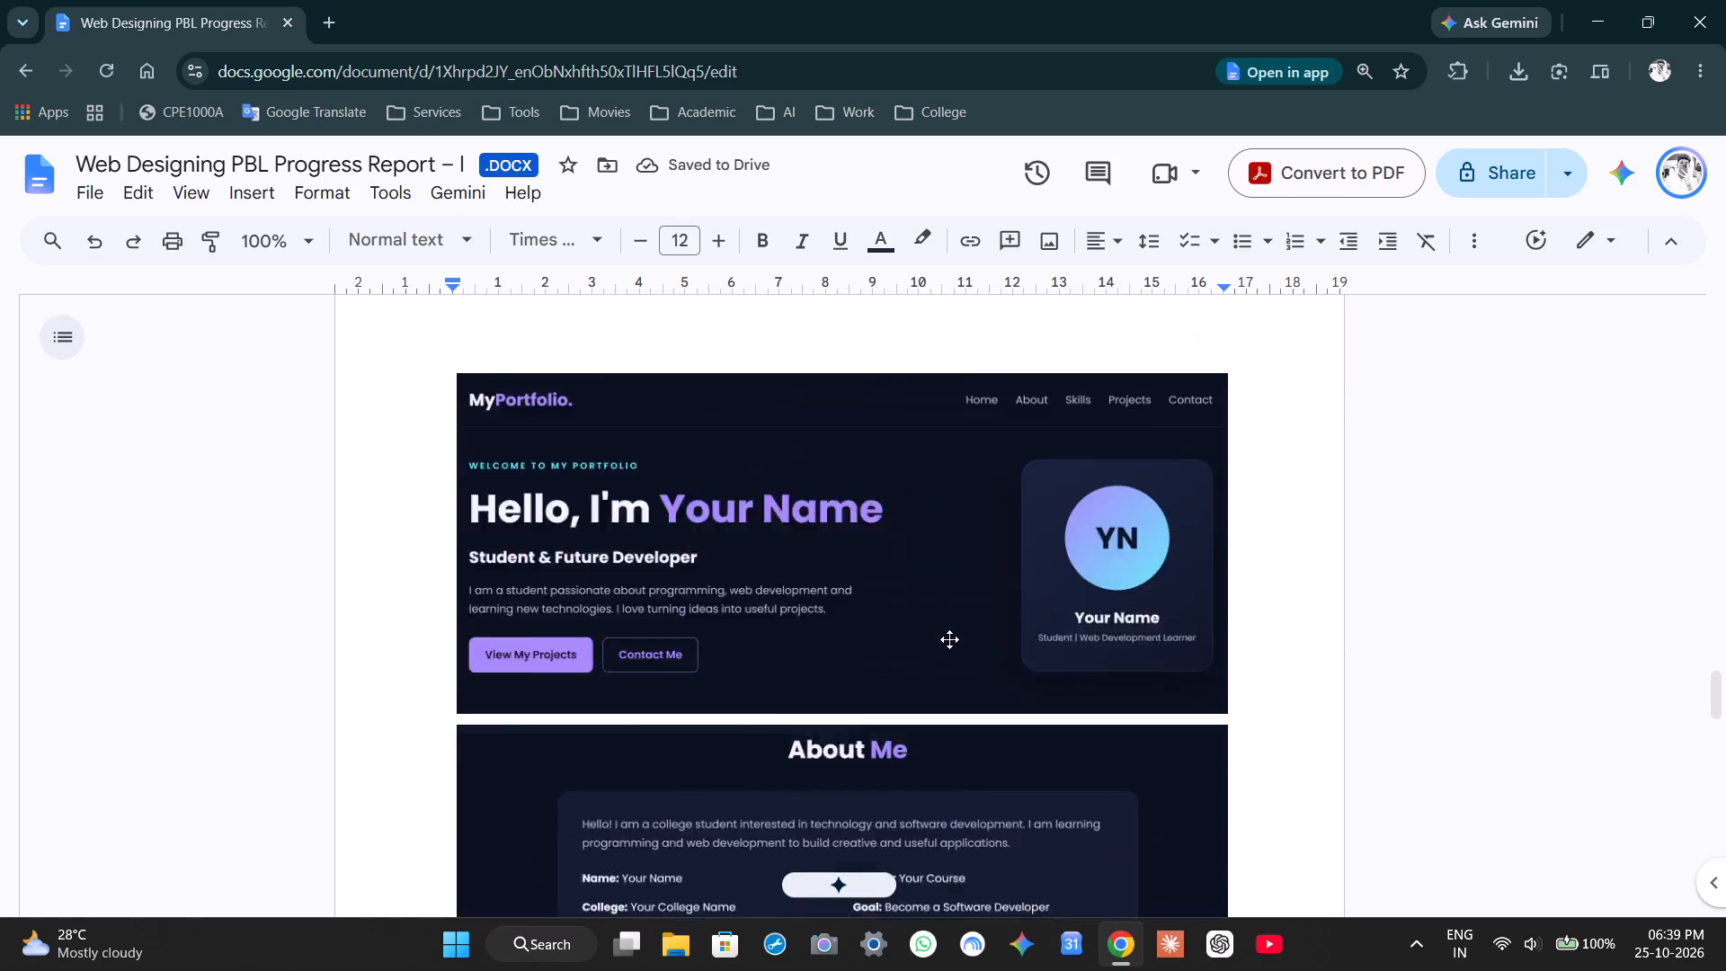
scroll(949, 639, "down", 4)
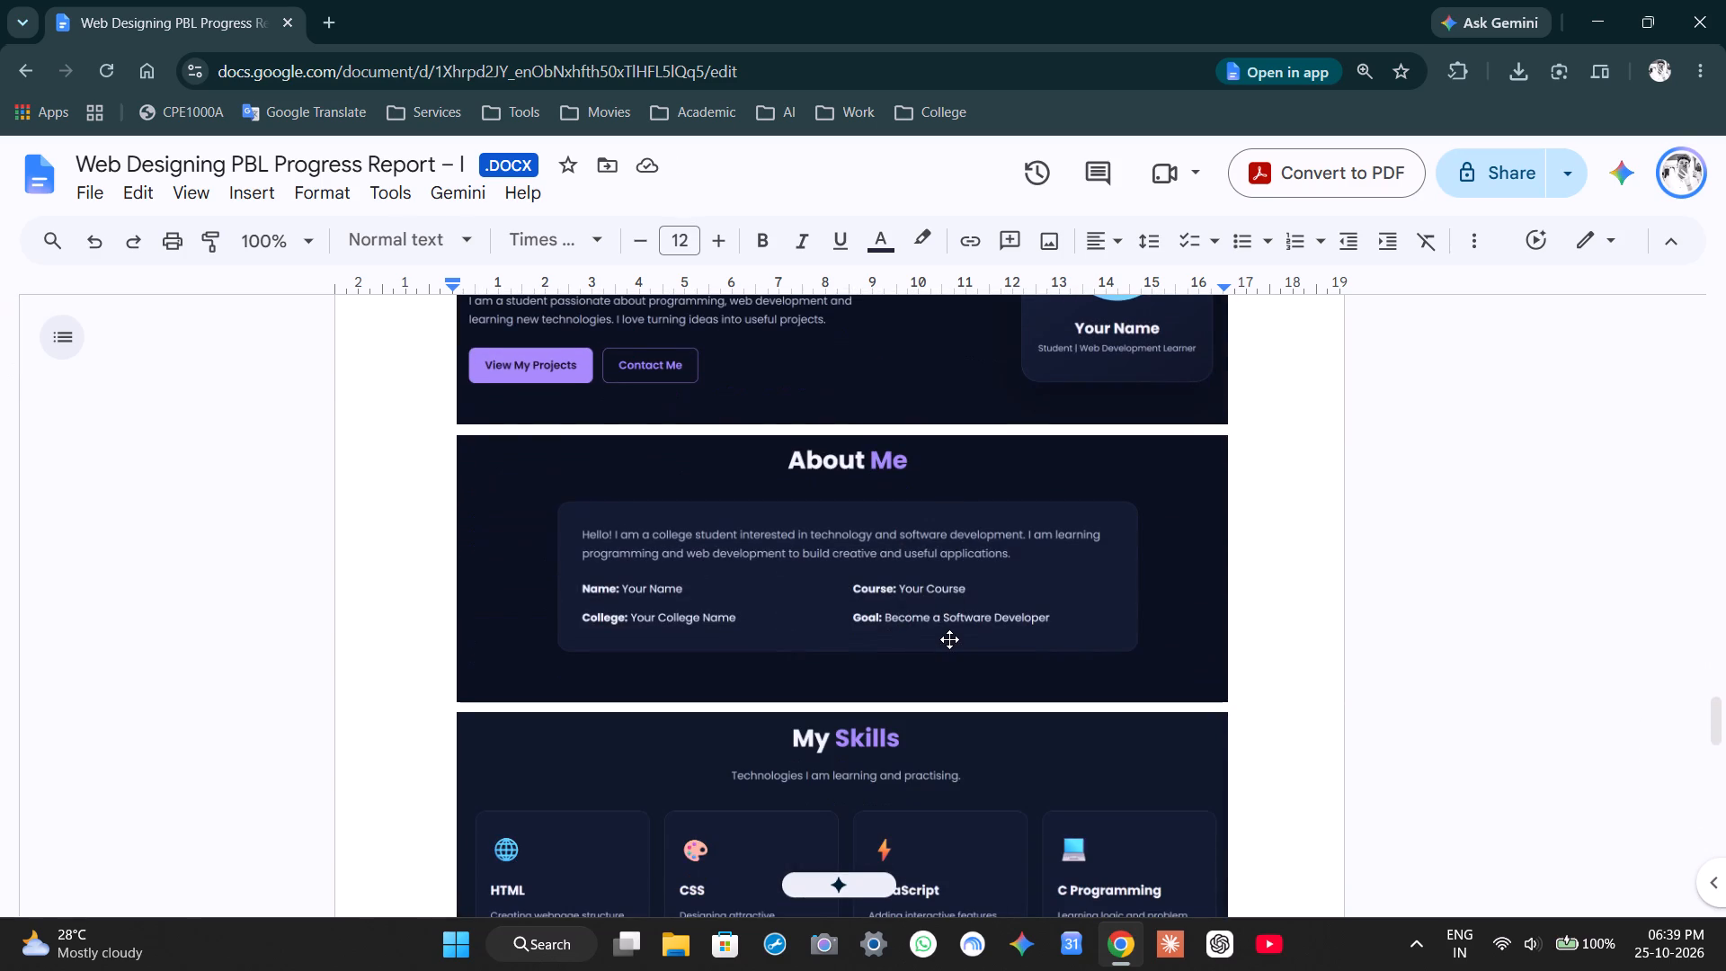
scroll(949, 637, "down", 2)
scroll(949, 637, "up", 4)
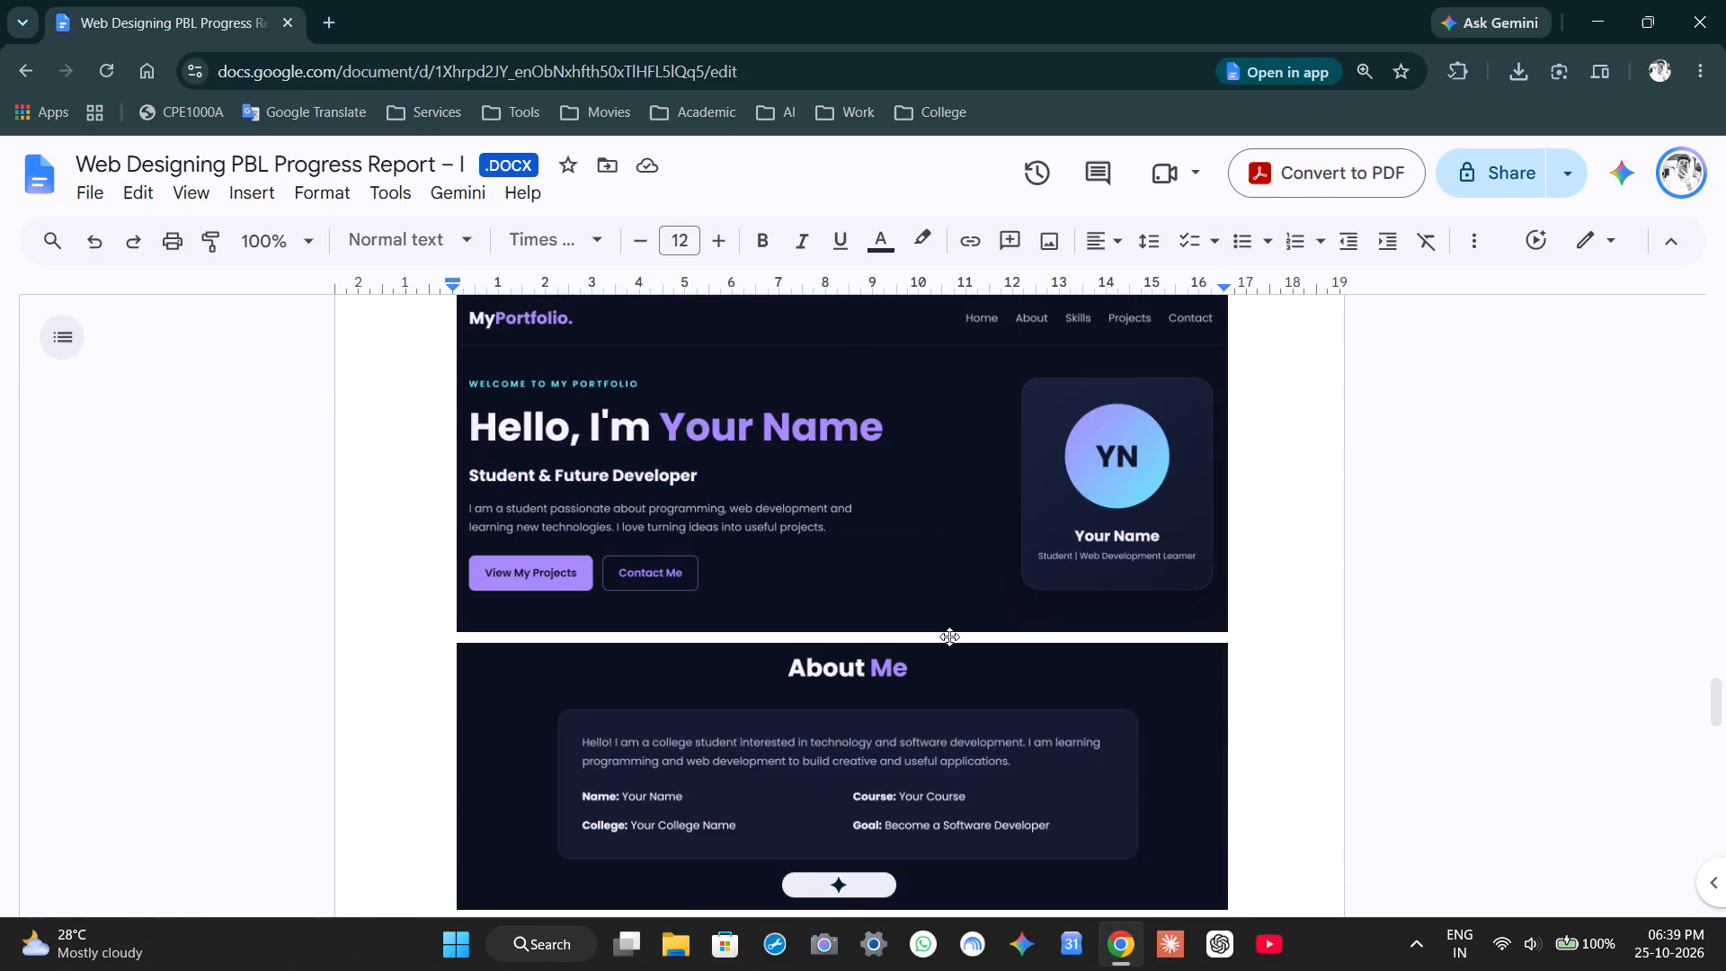
scroll(949, 637, "down", 13)
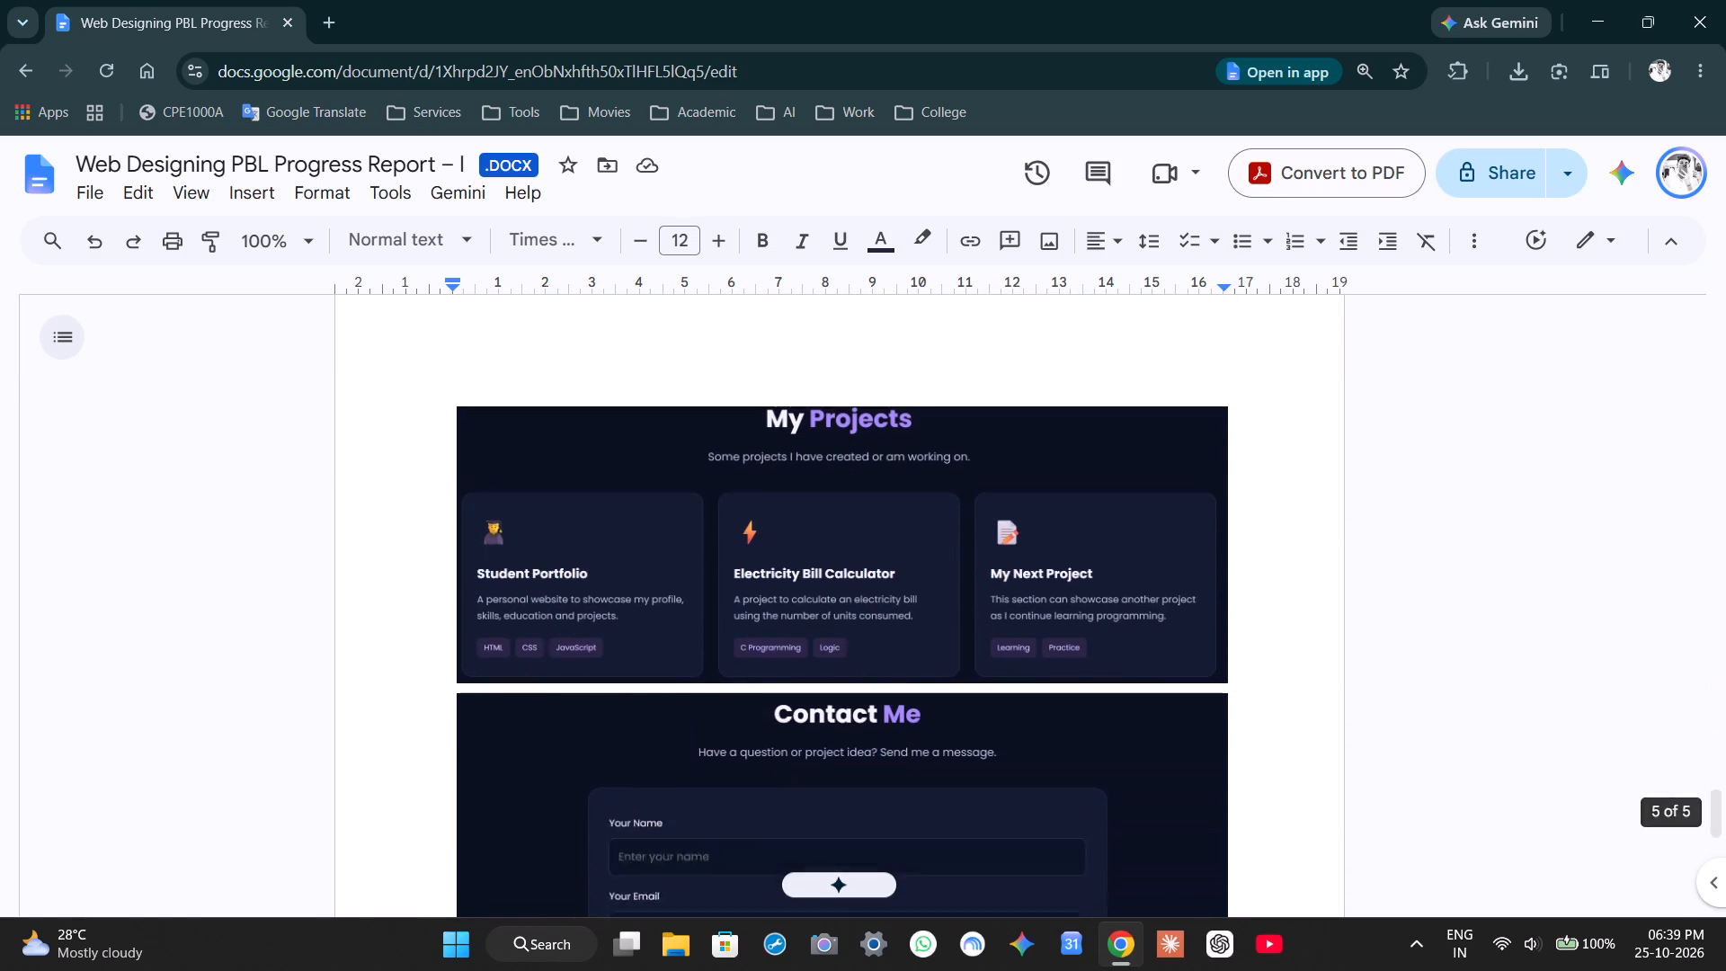
scroll(949, 637, "down", 3)
scroll(949, 637, "up", 1)
Delete the Send Message form screenshot and the Contact Me screenshot below My Projects.
right_click(904, 649)
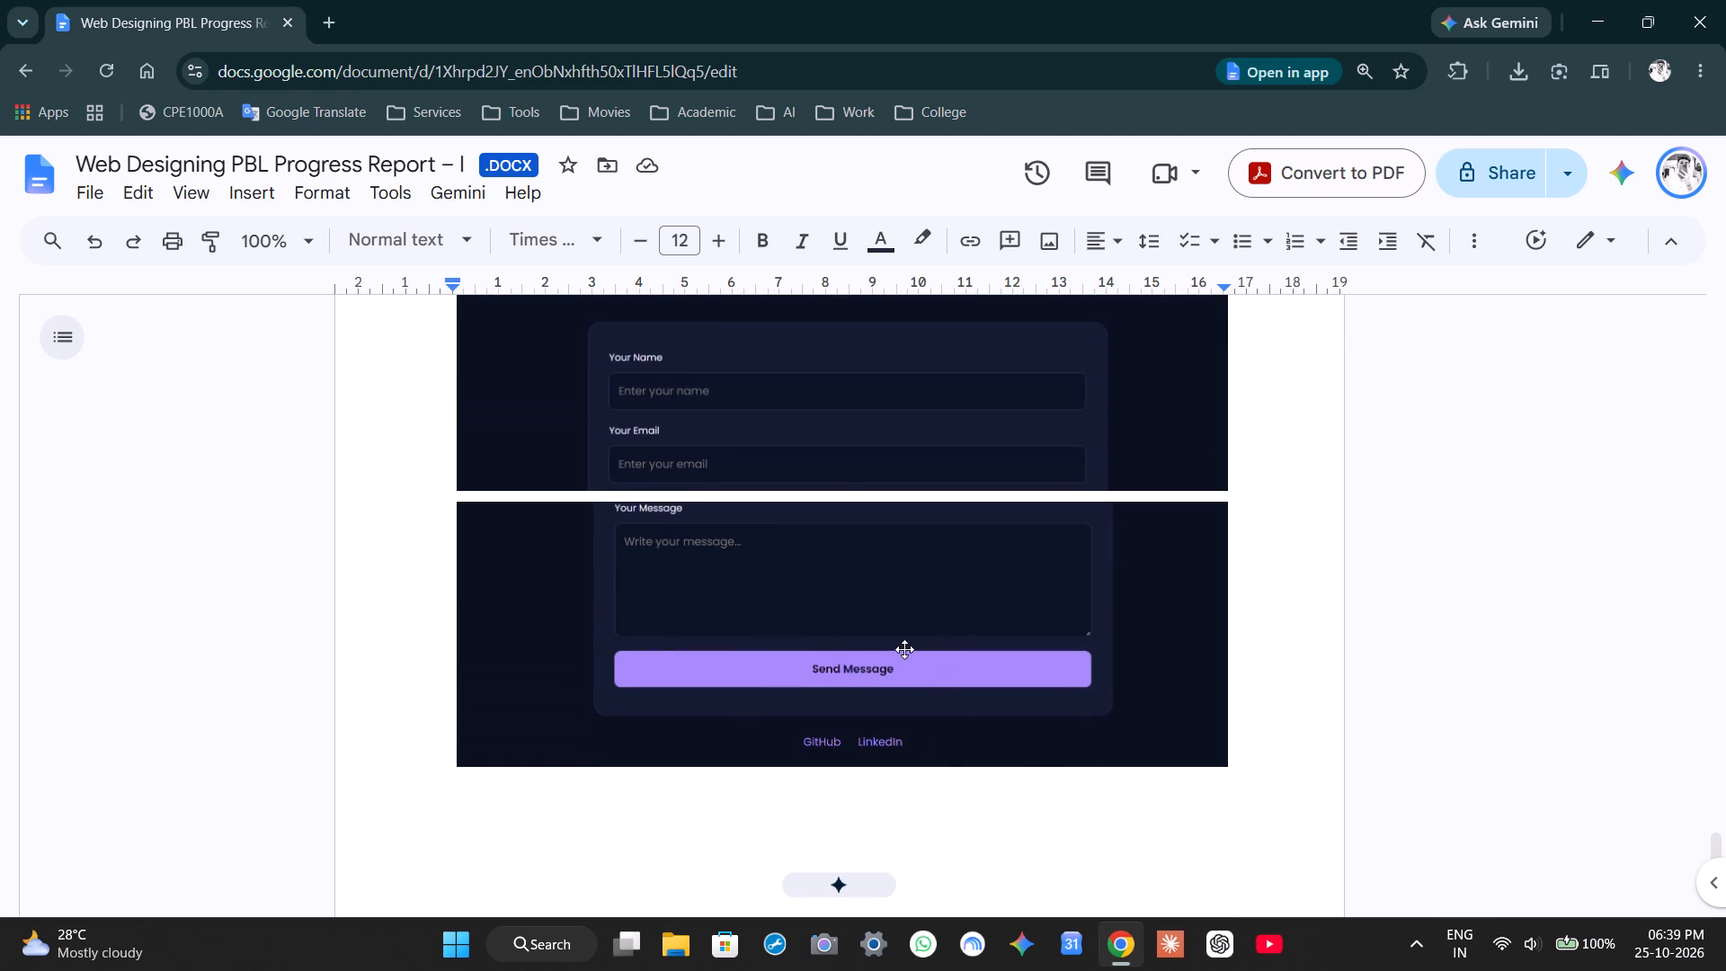
left_click(801, 609)
right_click(801, 609)
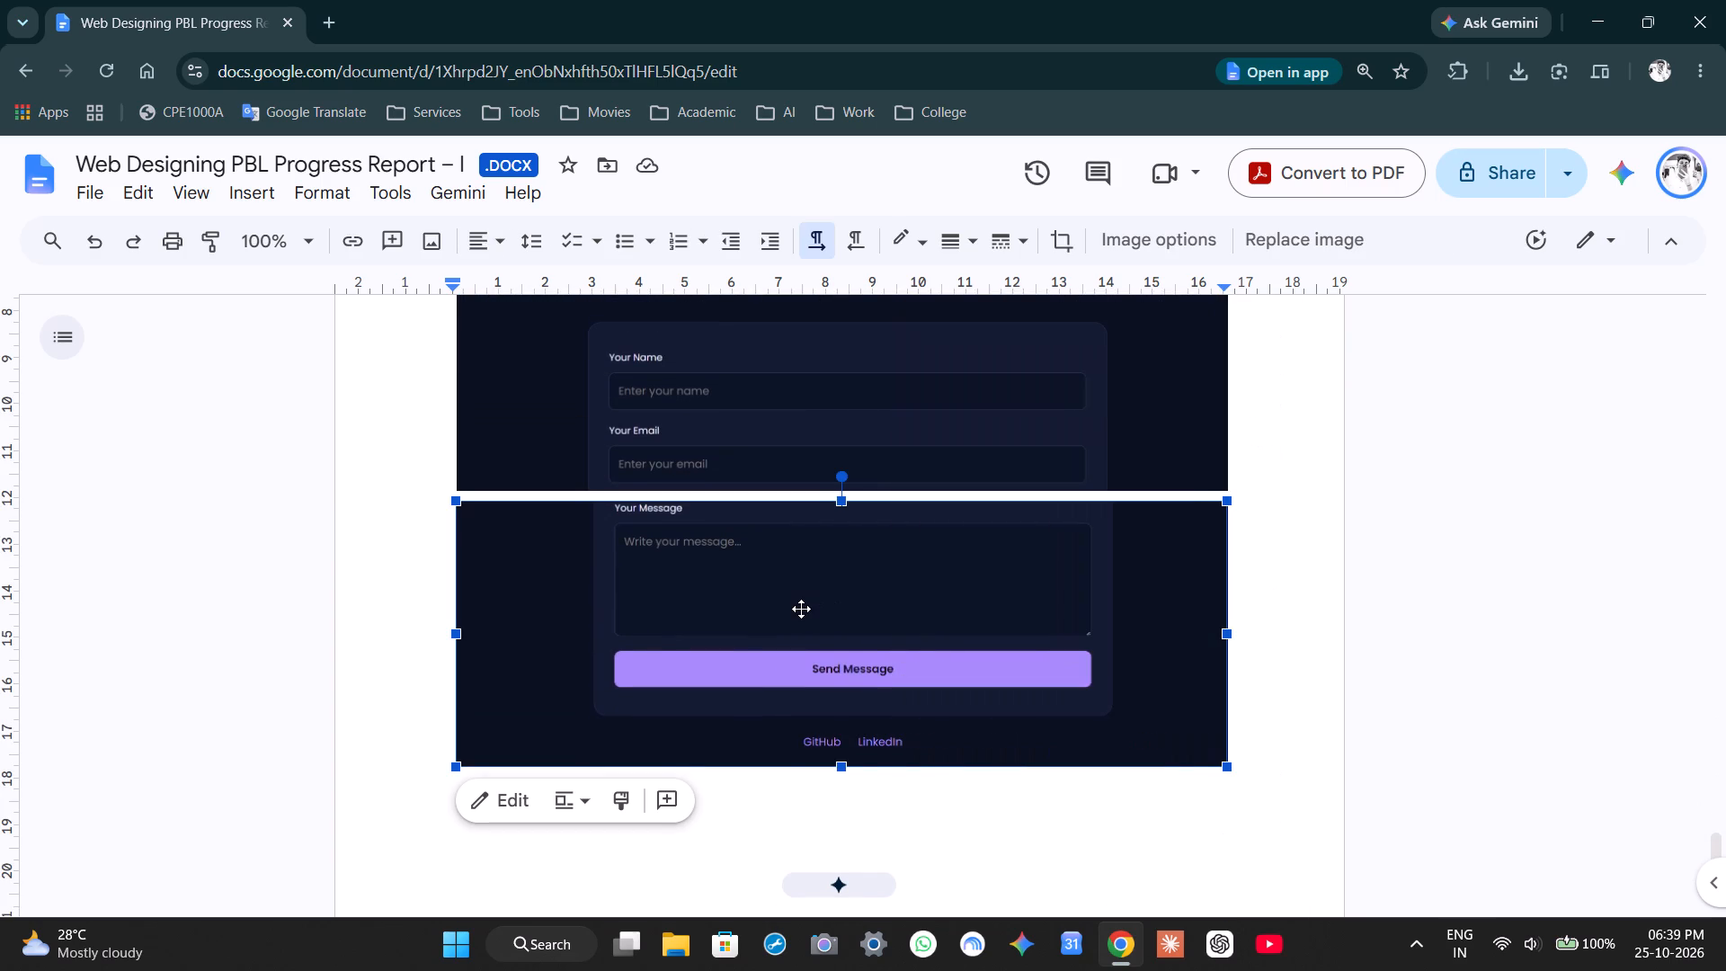
left_click(894, 492)
left_click(805, 450)
right_click(805, 450)
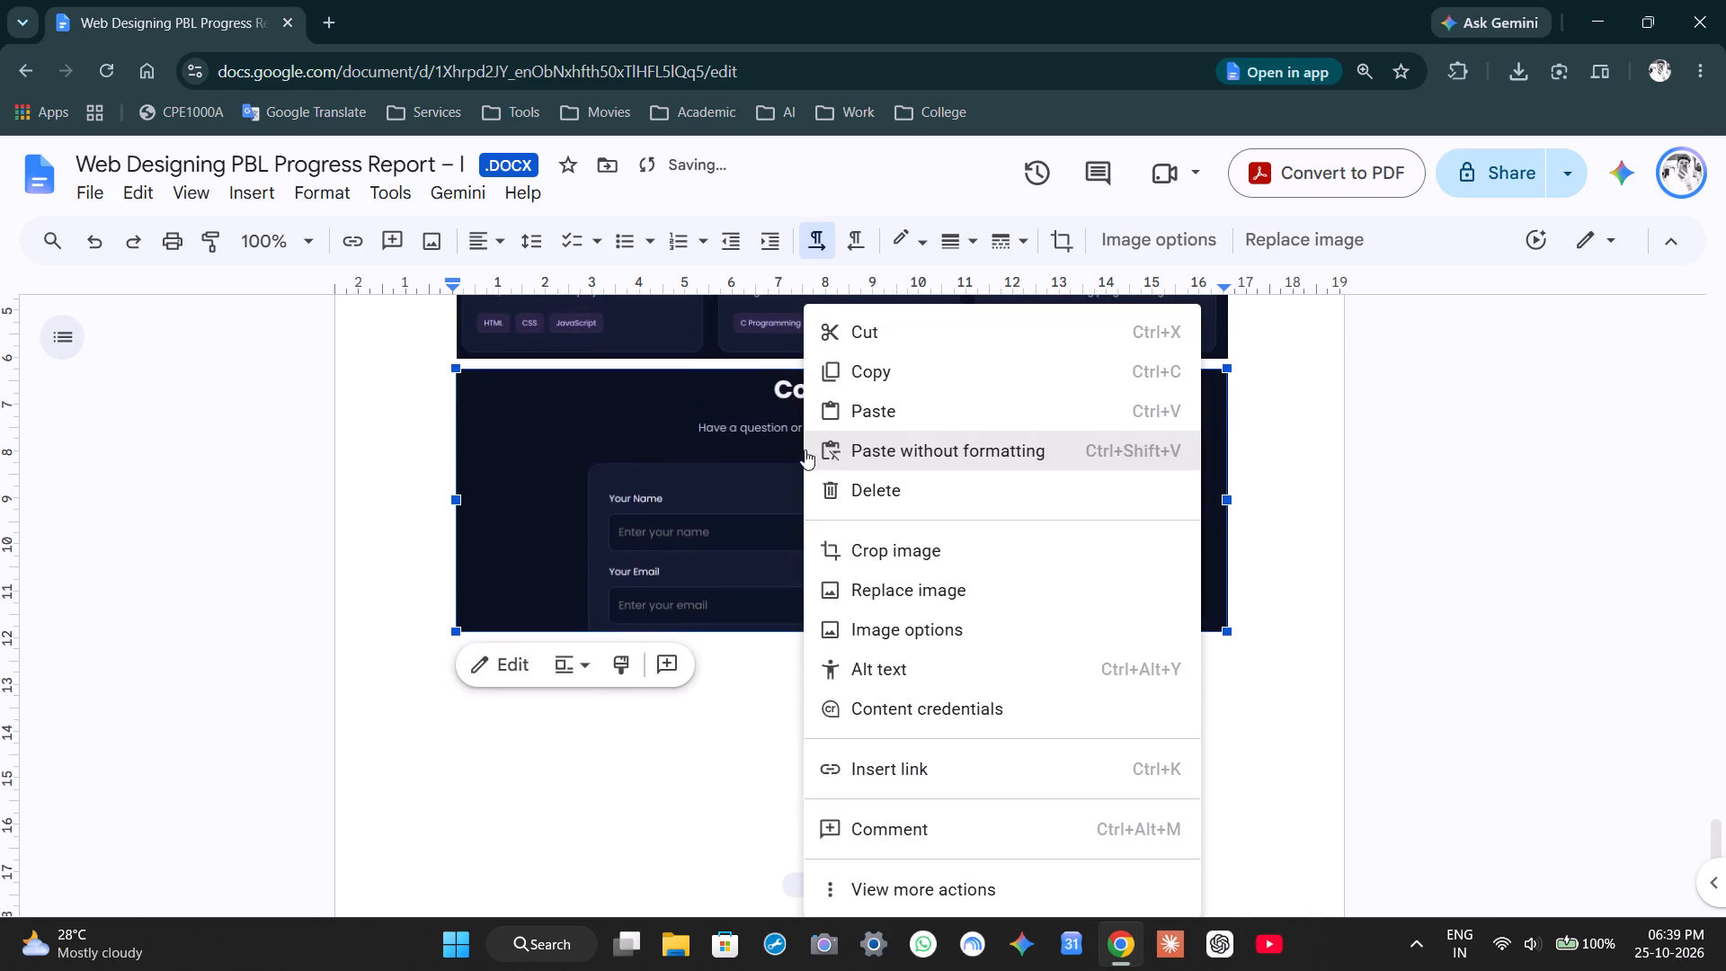
left_click(857, 477)
Look over the remaining portfolio screenshots from the MyPortfolio home page to My Projects.
scroll(857, 477, "up", 13)
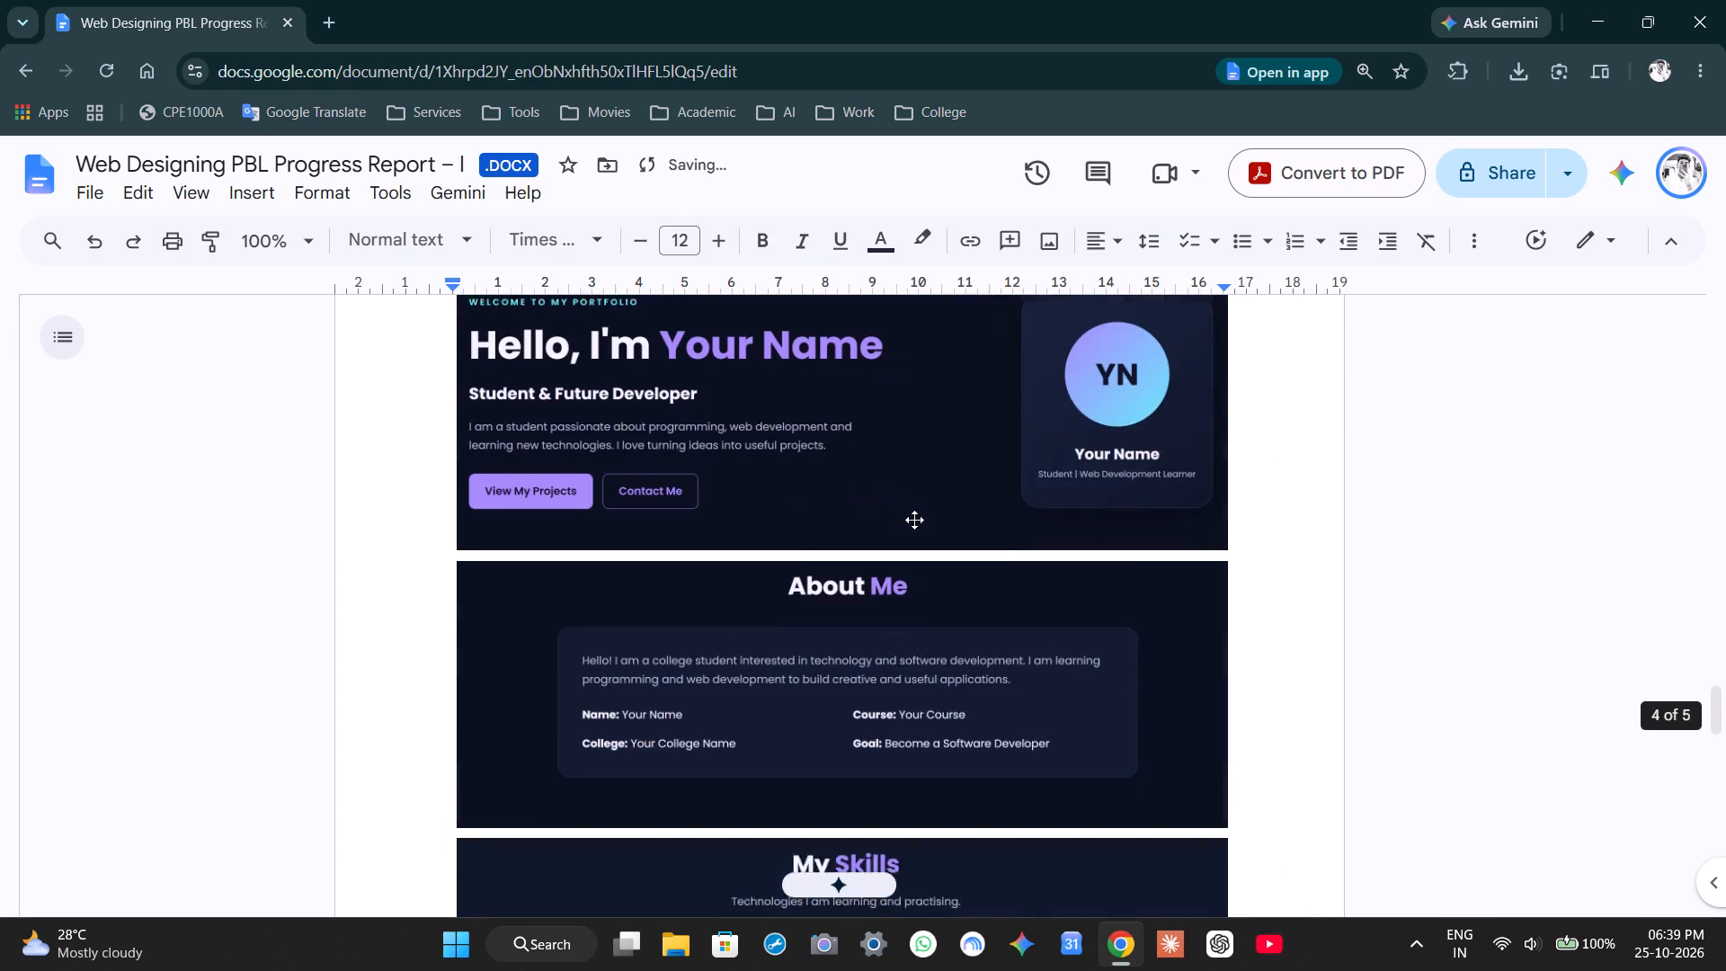
scroll(914, 520, "up", 3)
scroll(914, 520, "down", 5)
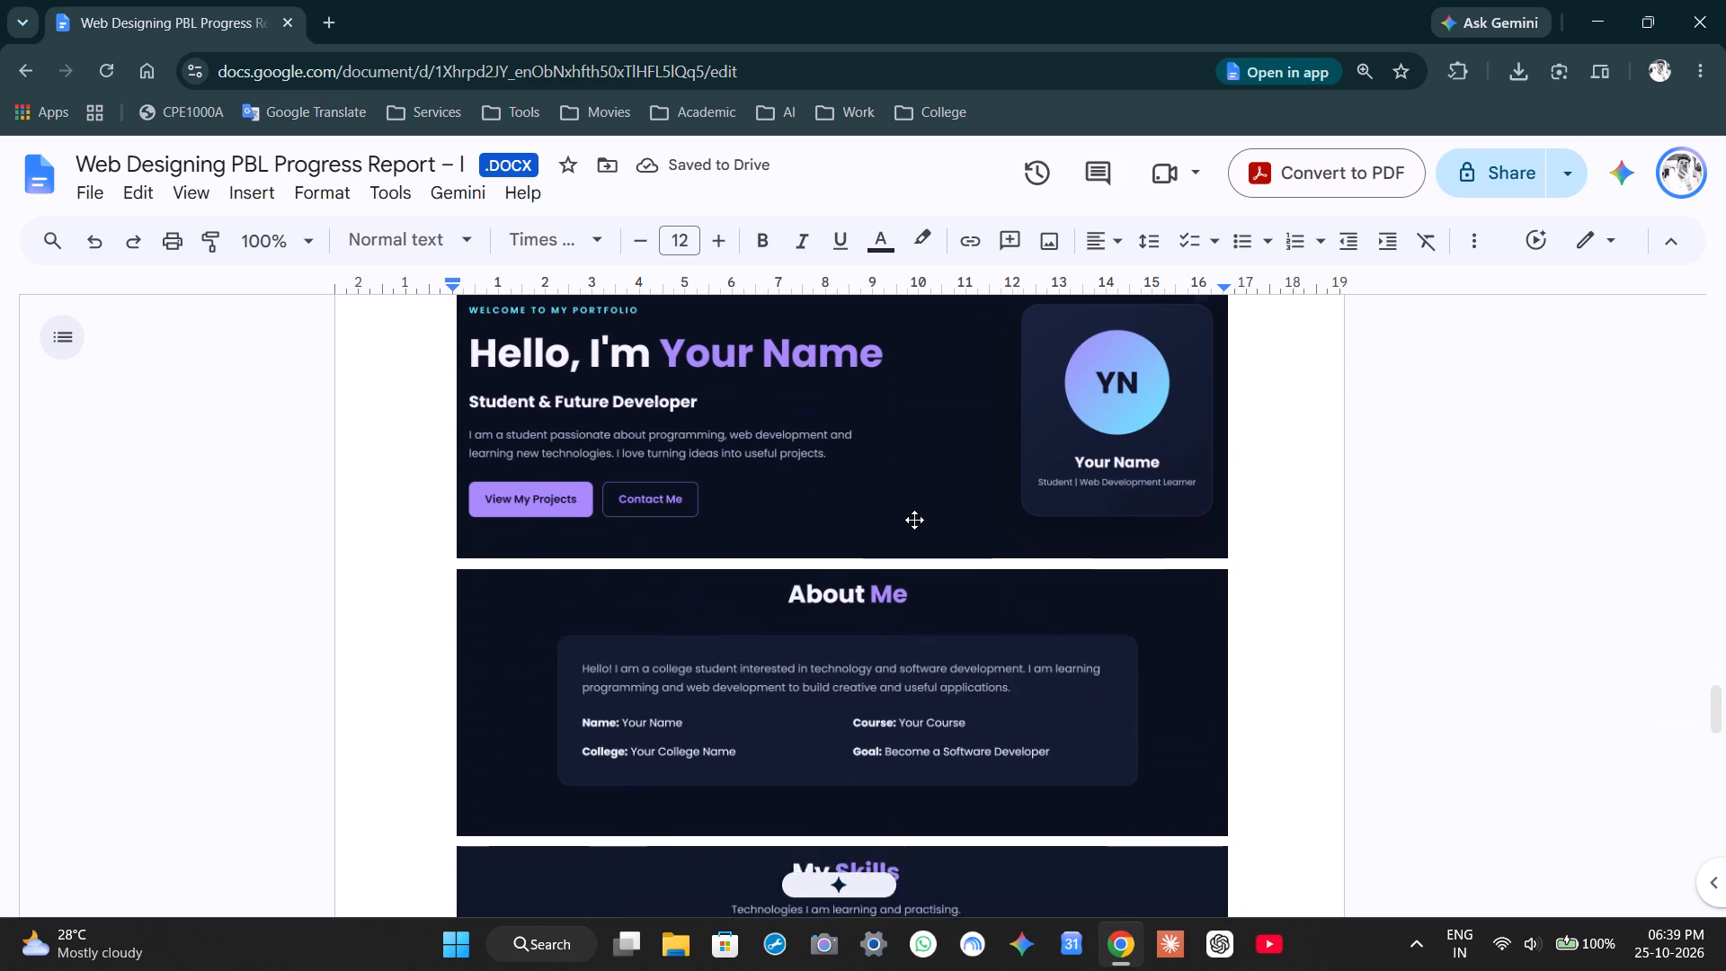
scroll(914, 520, "down", 6)
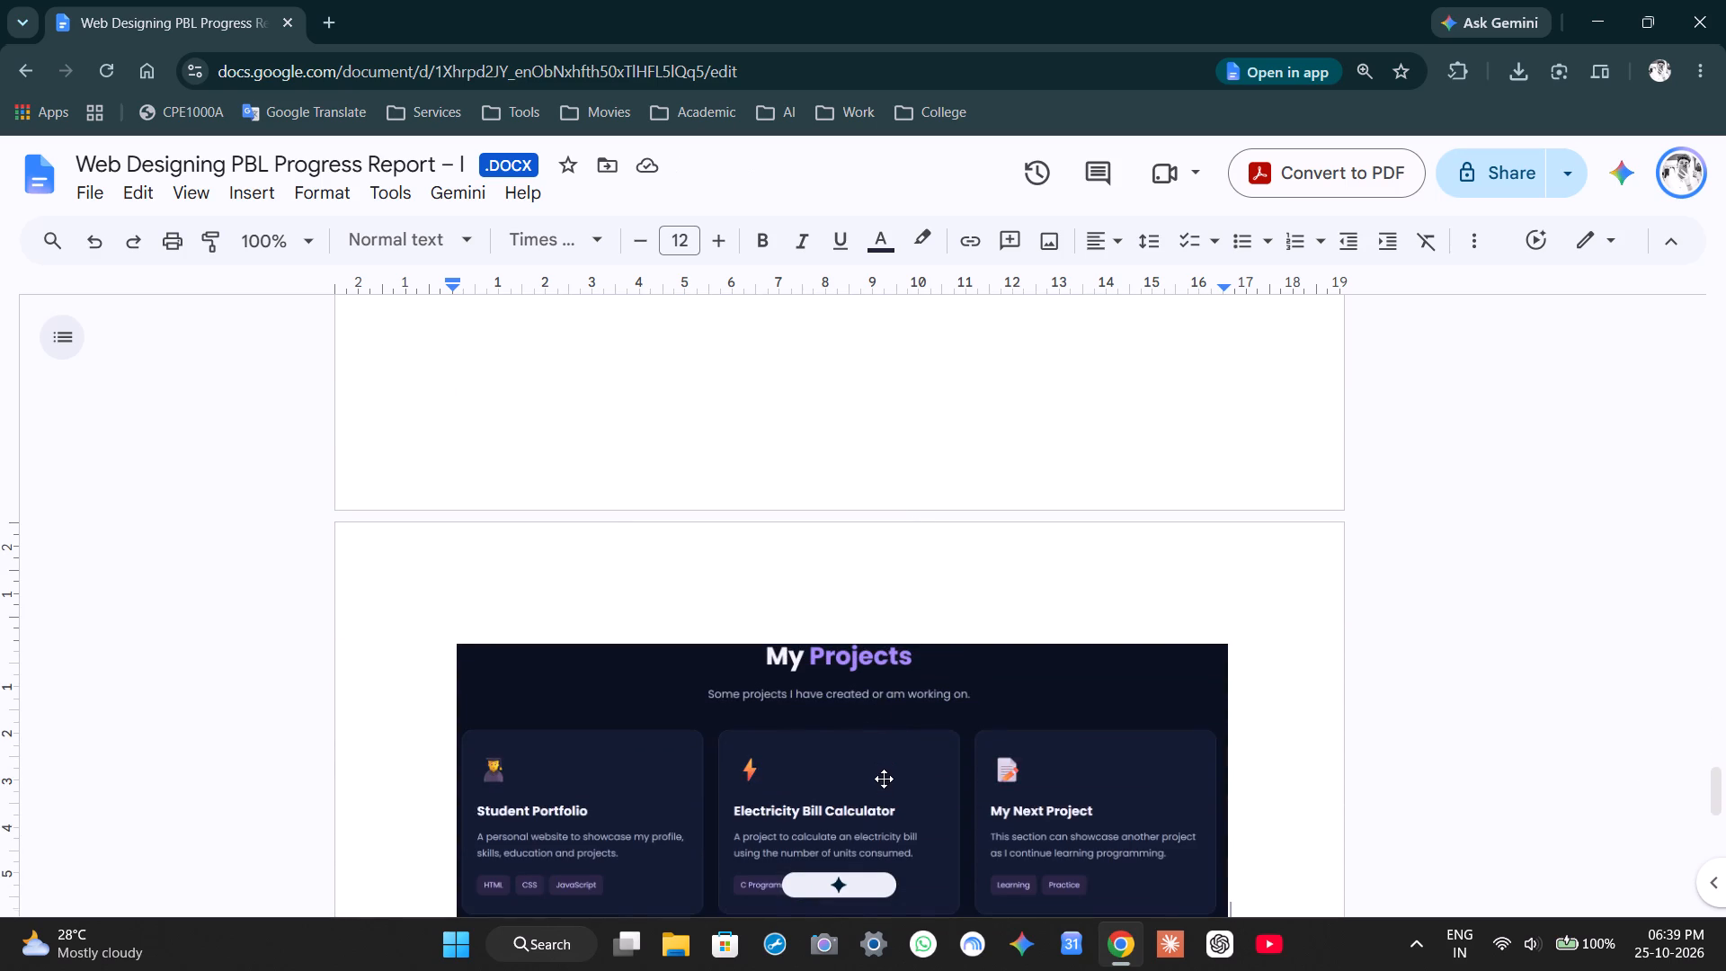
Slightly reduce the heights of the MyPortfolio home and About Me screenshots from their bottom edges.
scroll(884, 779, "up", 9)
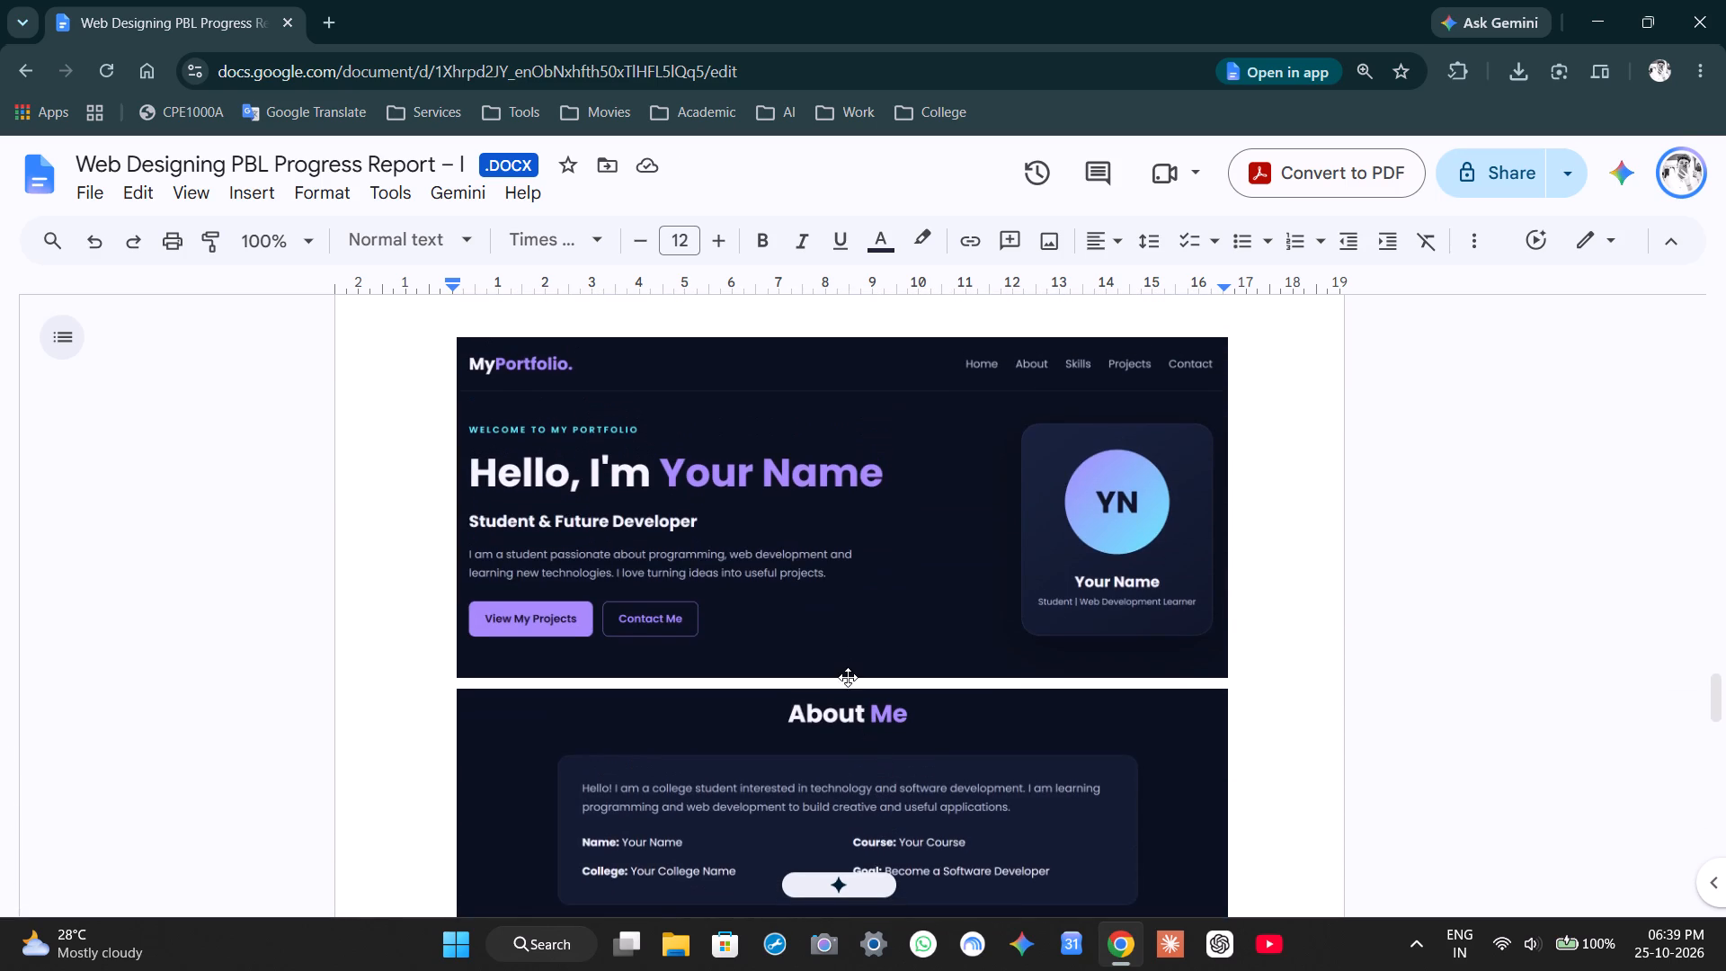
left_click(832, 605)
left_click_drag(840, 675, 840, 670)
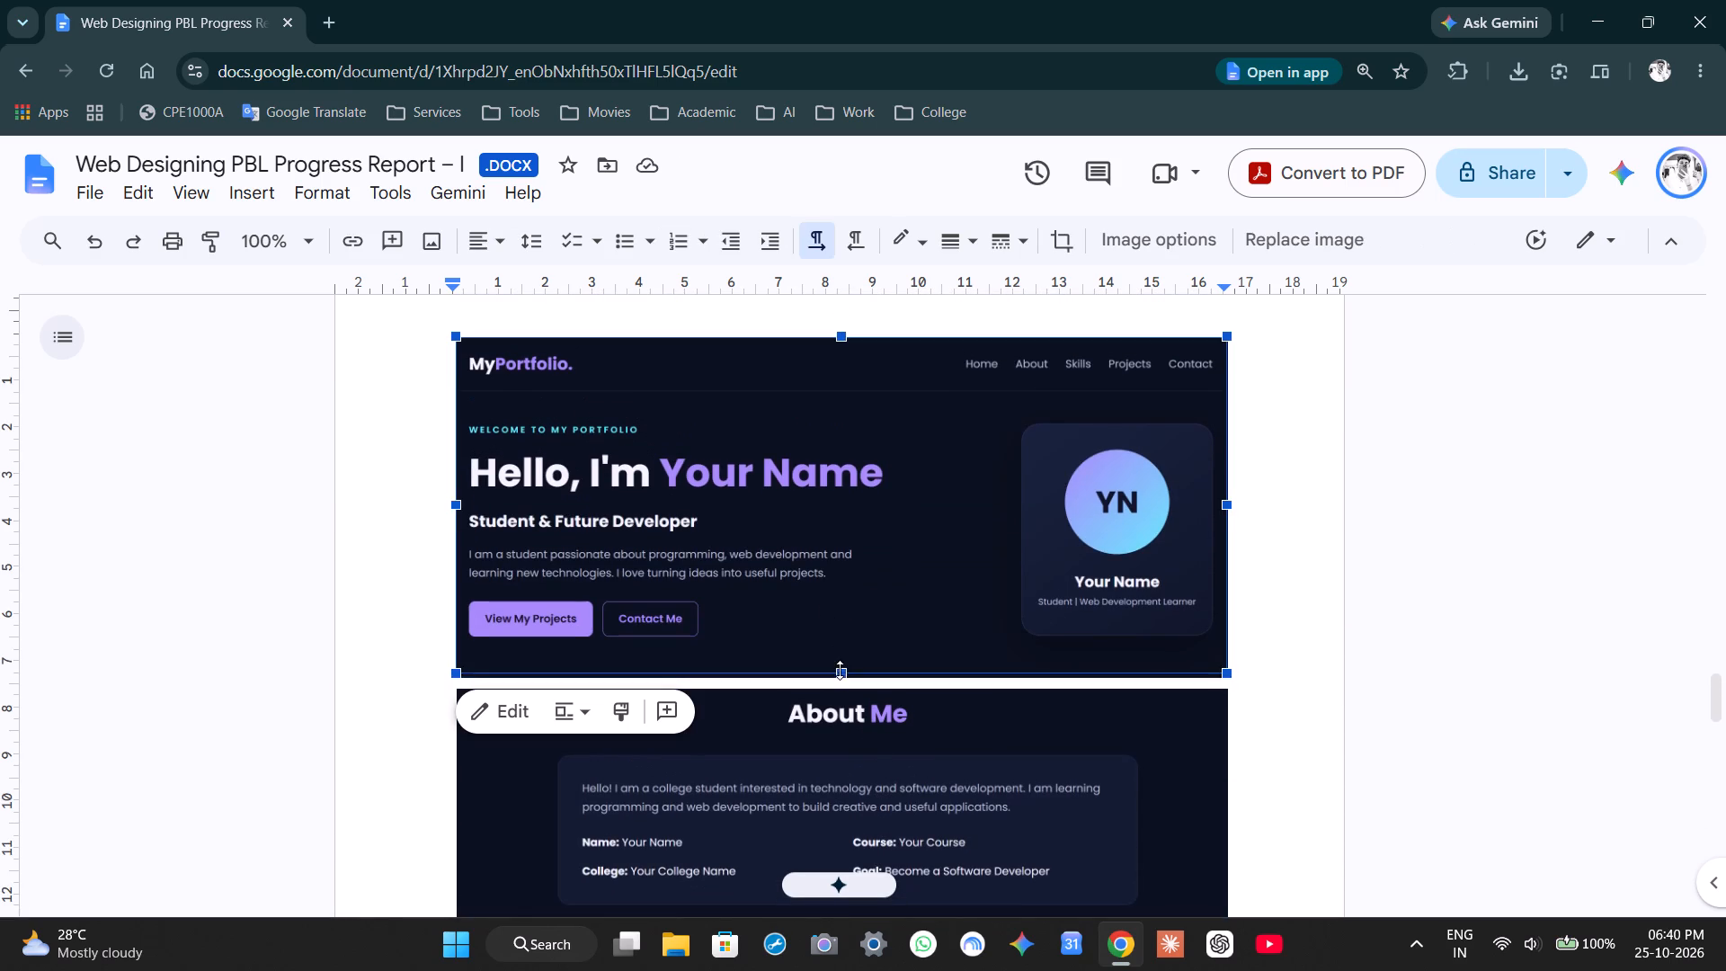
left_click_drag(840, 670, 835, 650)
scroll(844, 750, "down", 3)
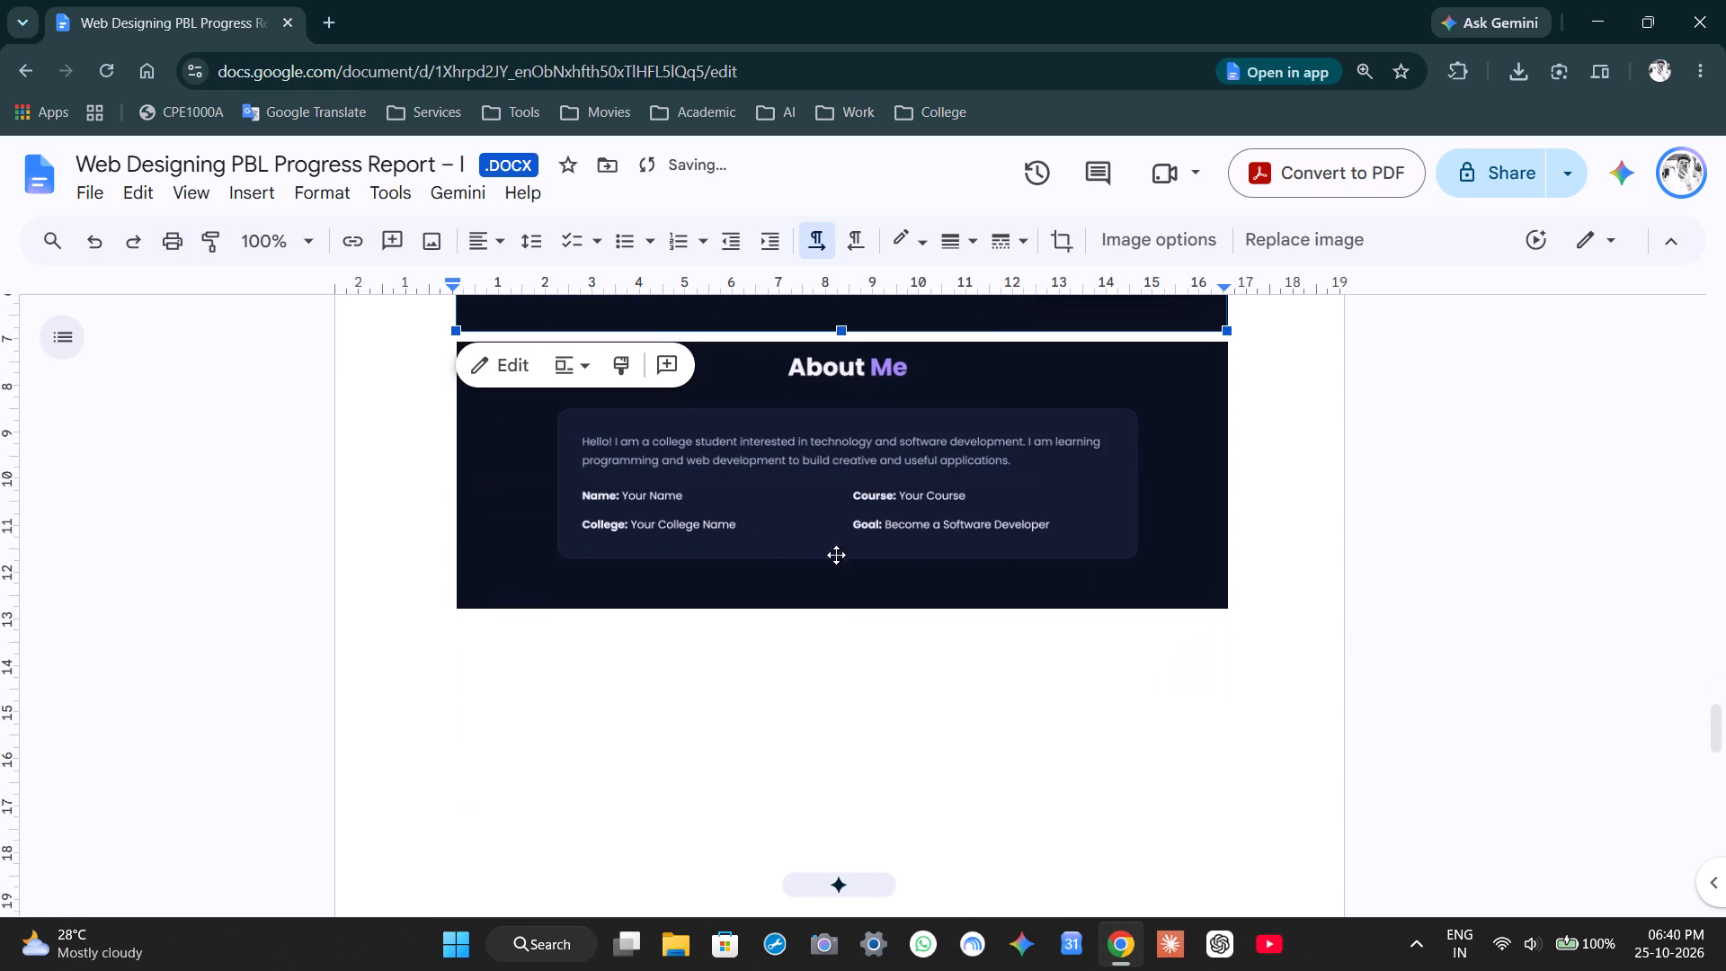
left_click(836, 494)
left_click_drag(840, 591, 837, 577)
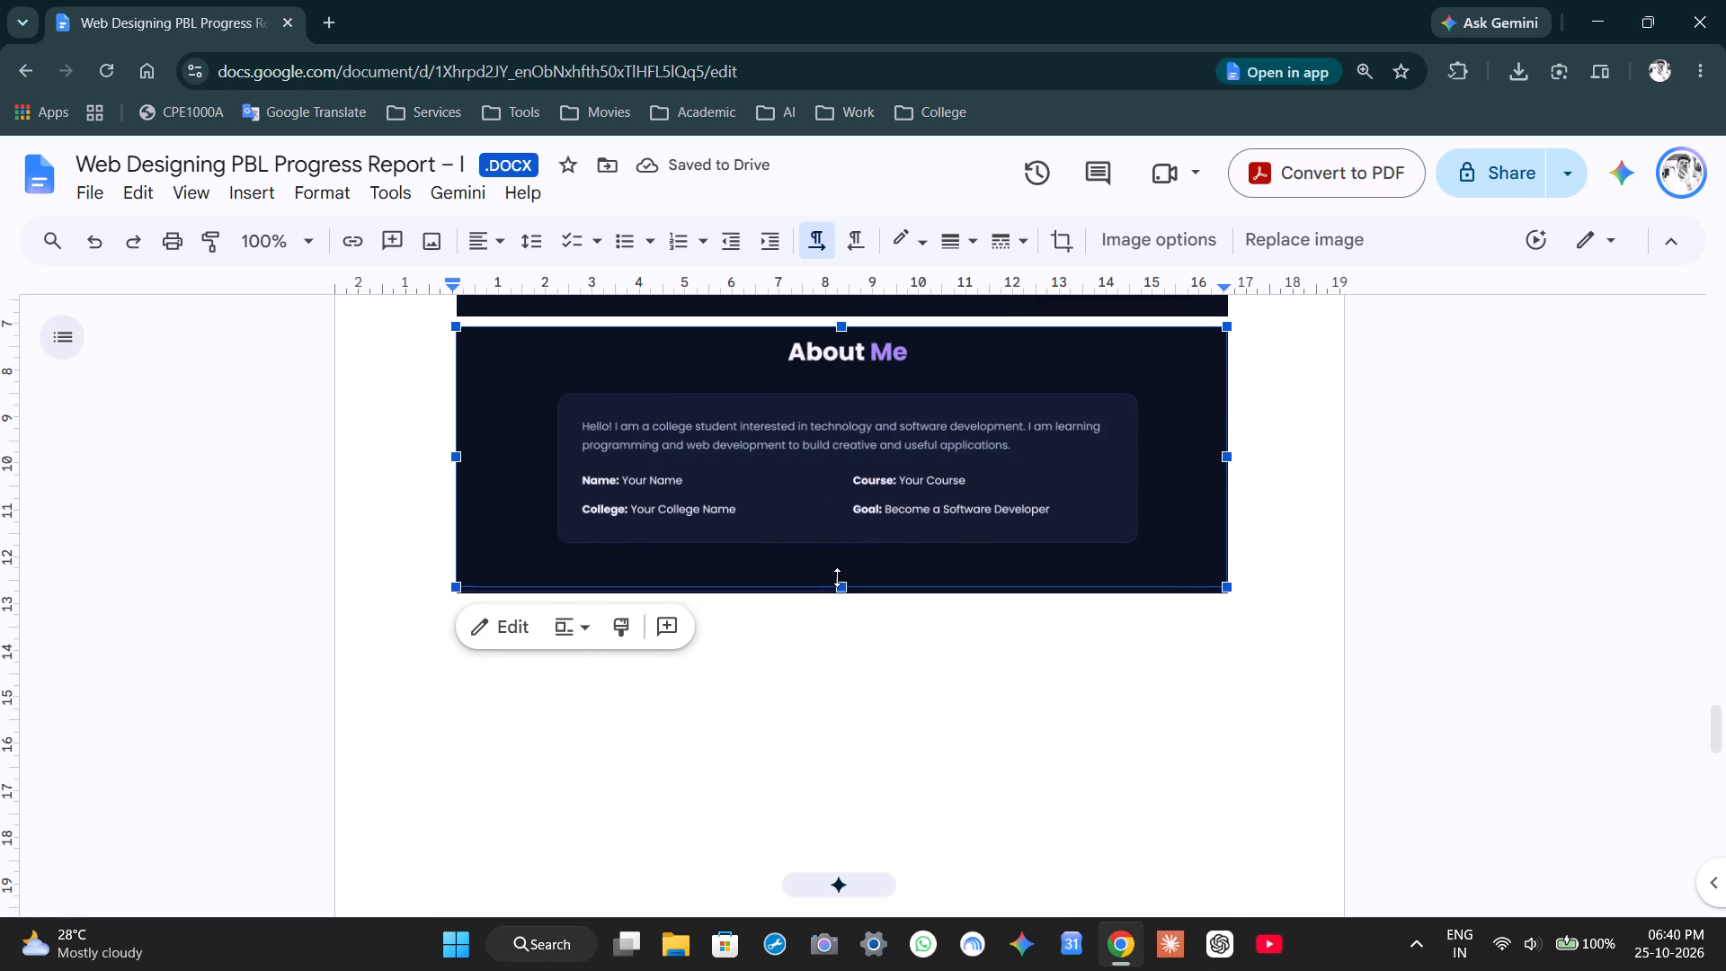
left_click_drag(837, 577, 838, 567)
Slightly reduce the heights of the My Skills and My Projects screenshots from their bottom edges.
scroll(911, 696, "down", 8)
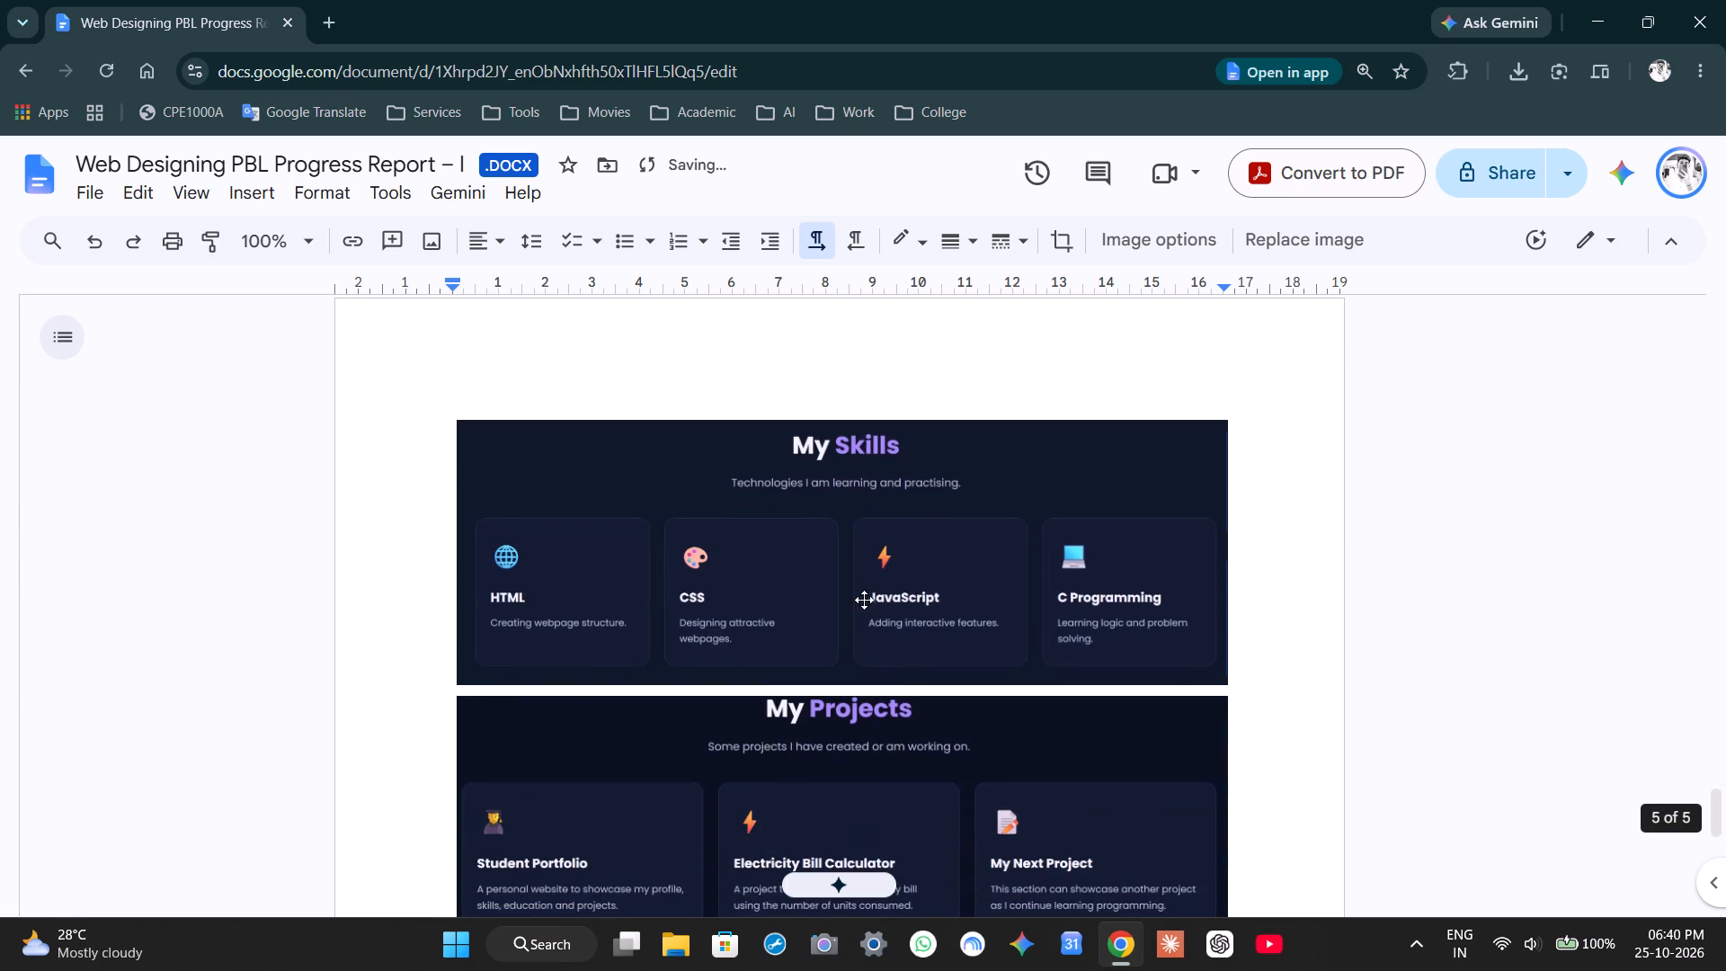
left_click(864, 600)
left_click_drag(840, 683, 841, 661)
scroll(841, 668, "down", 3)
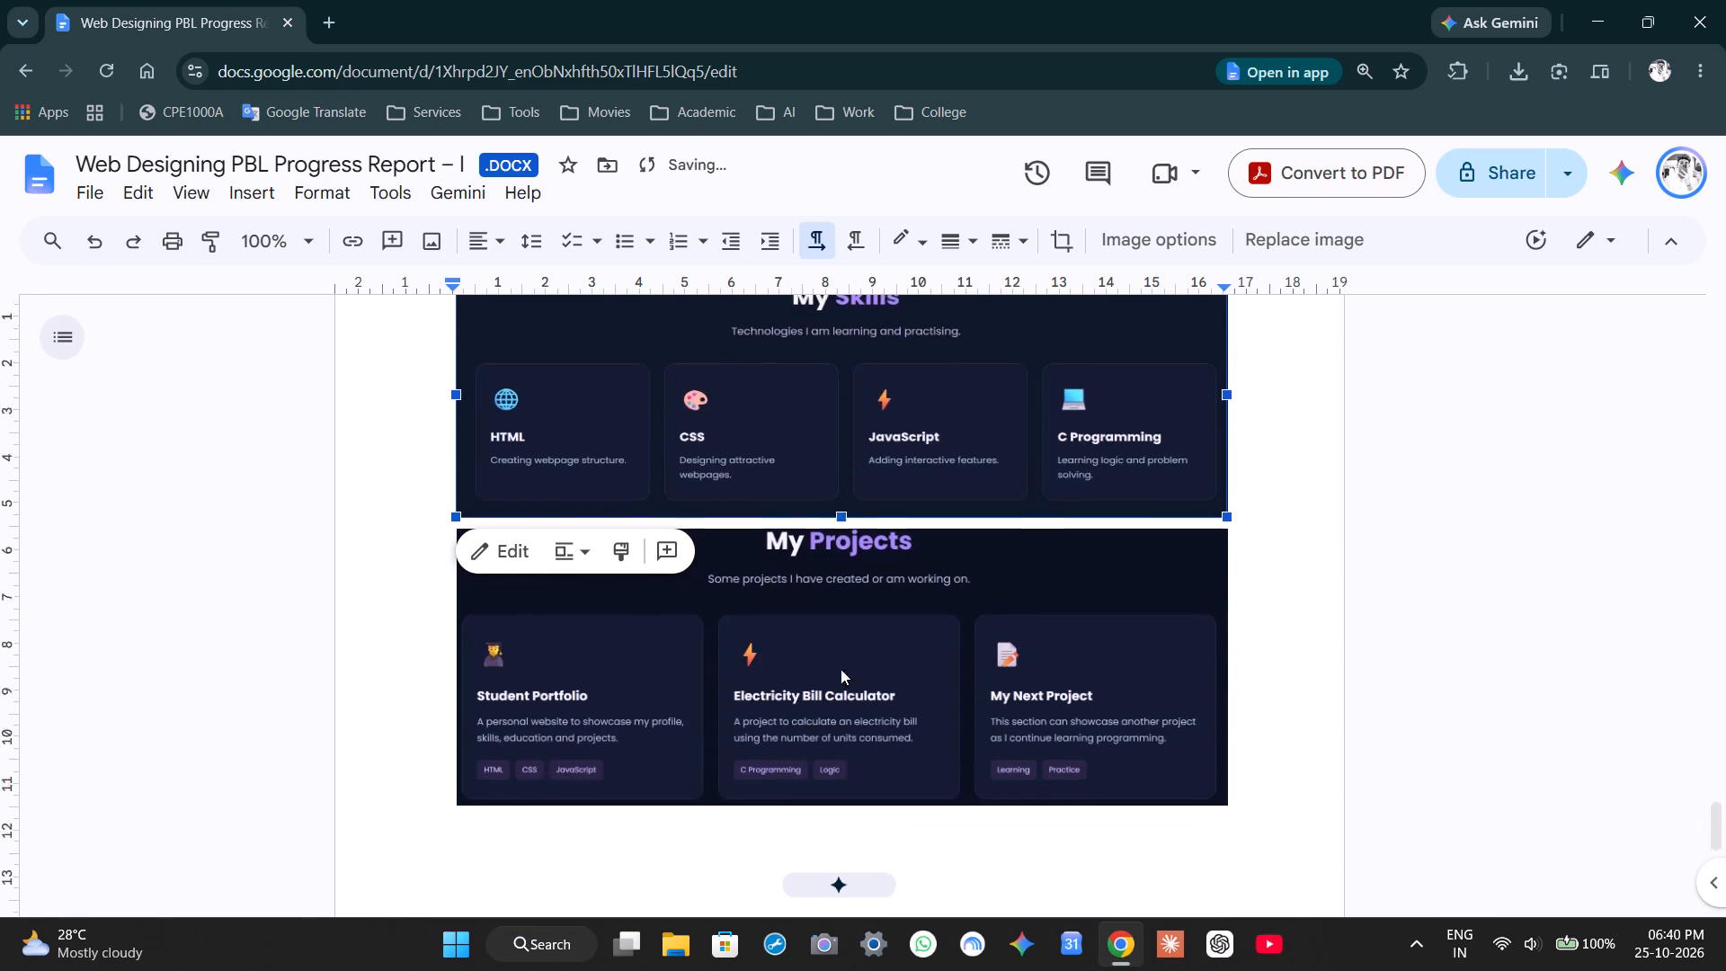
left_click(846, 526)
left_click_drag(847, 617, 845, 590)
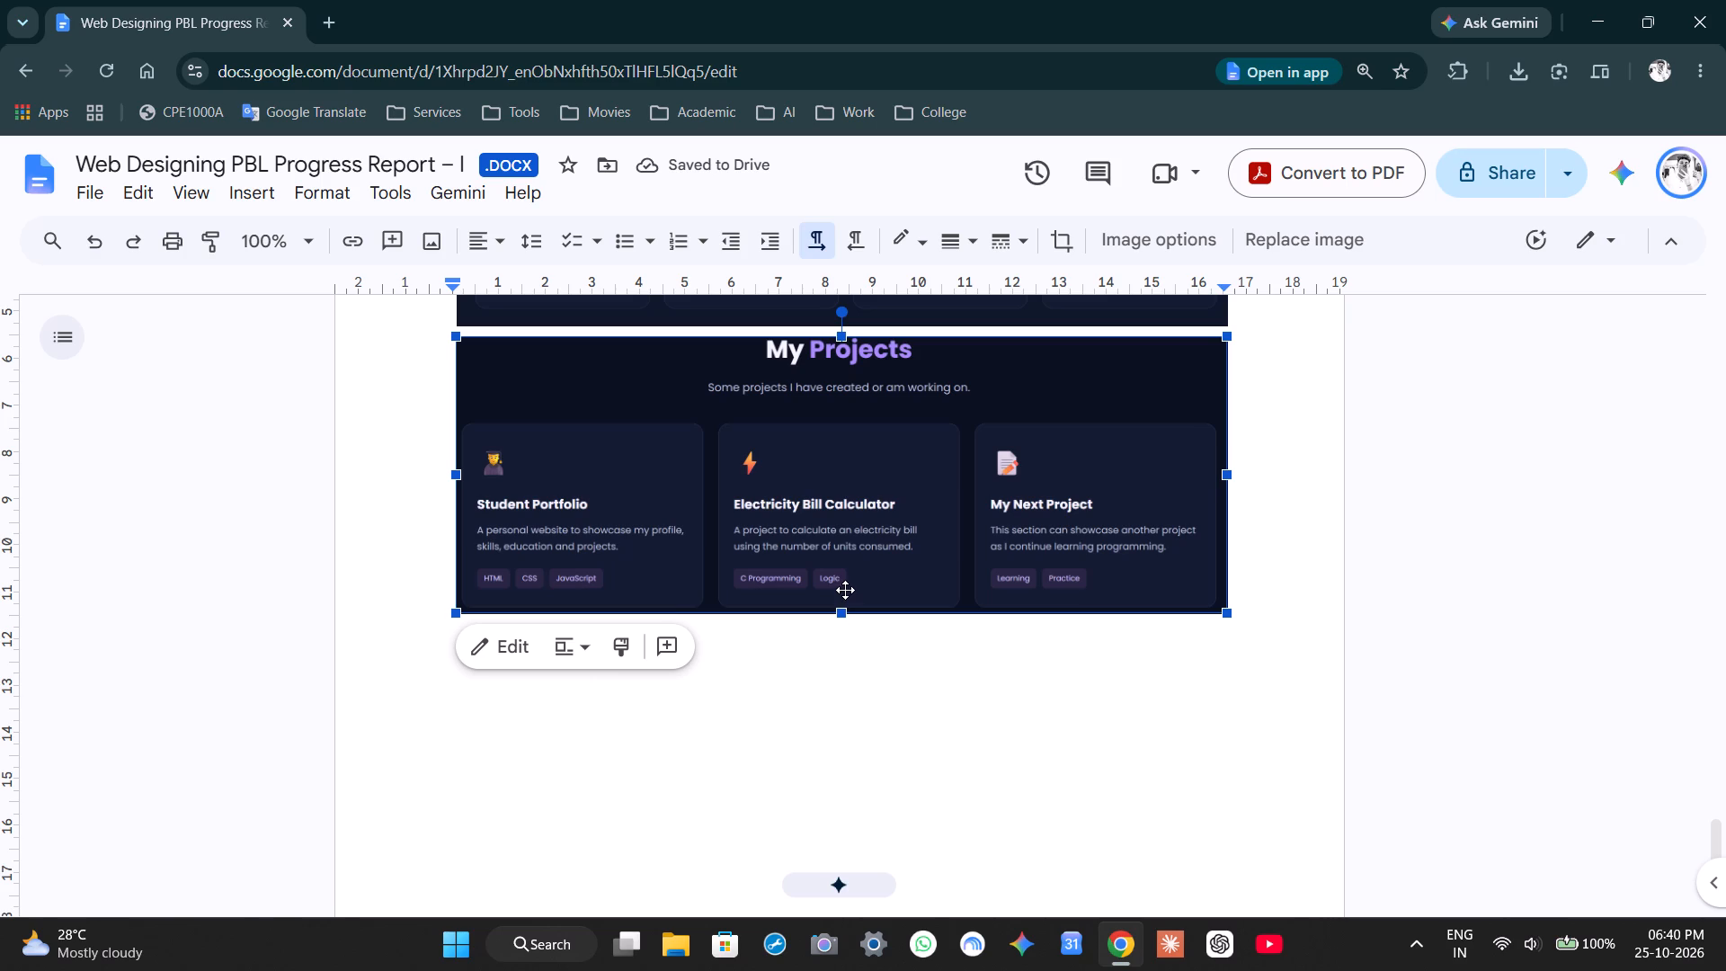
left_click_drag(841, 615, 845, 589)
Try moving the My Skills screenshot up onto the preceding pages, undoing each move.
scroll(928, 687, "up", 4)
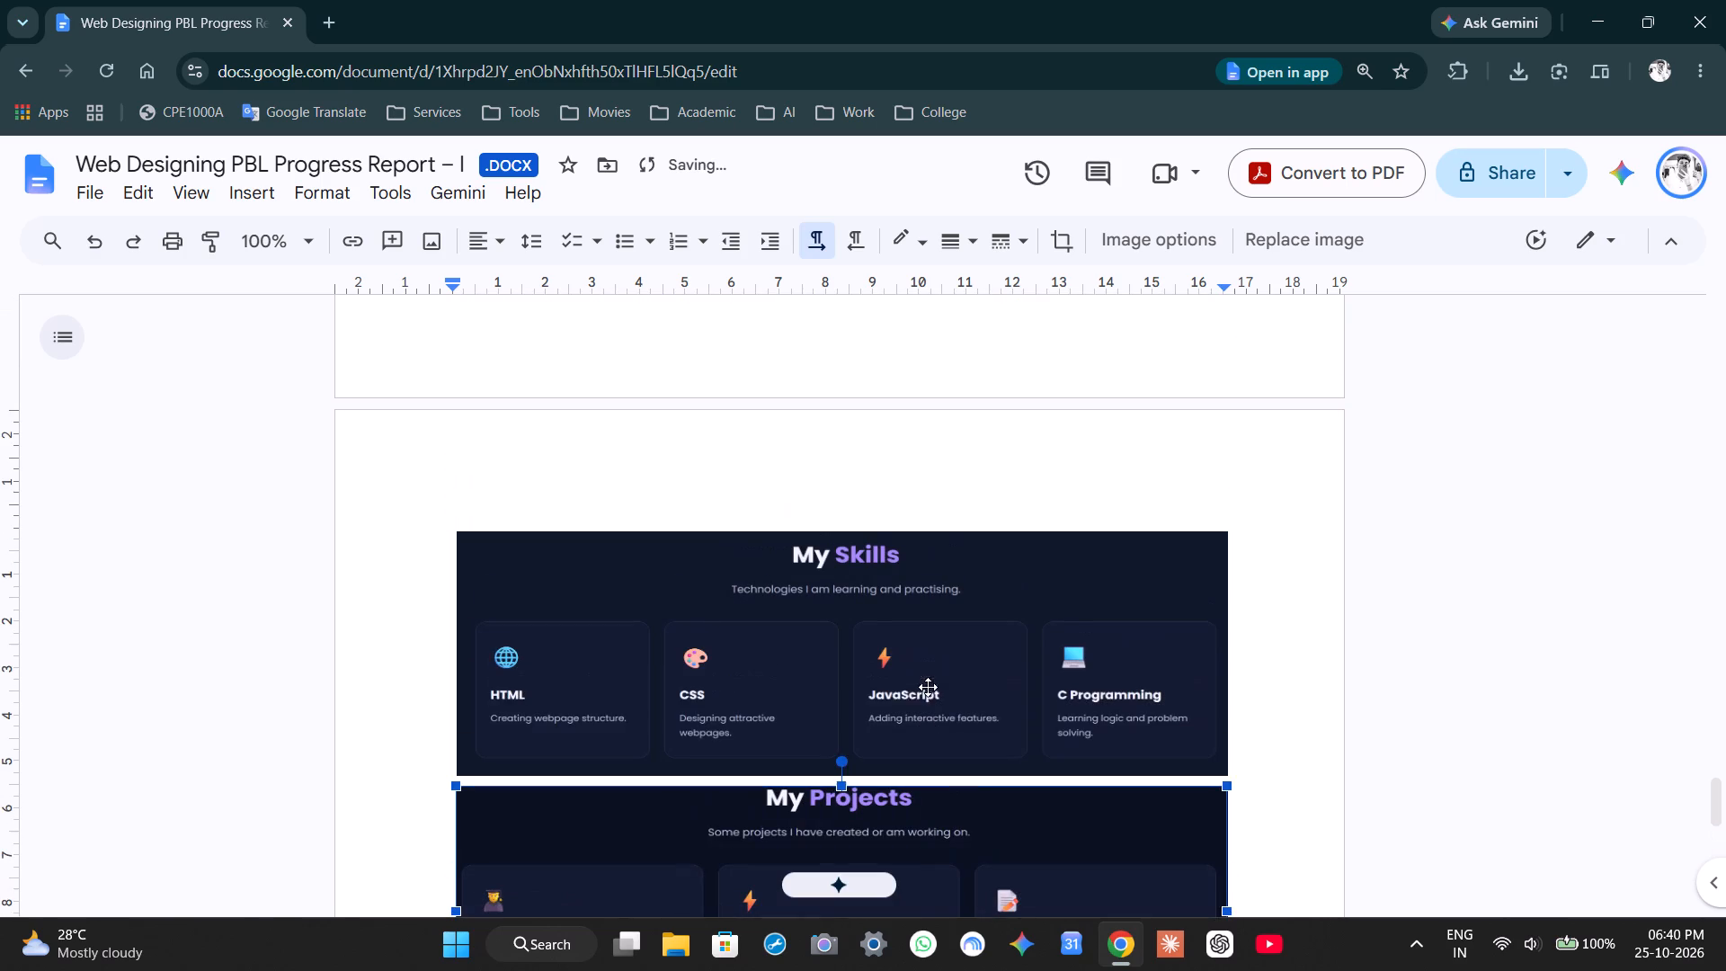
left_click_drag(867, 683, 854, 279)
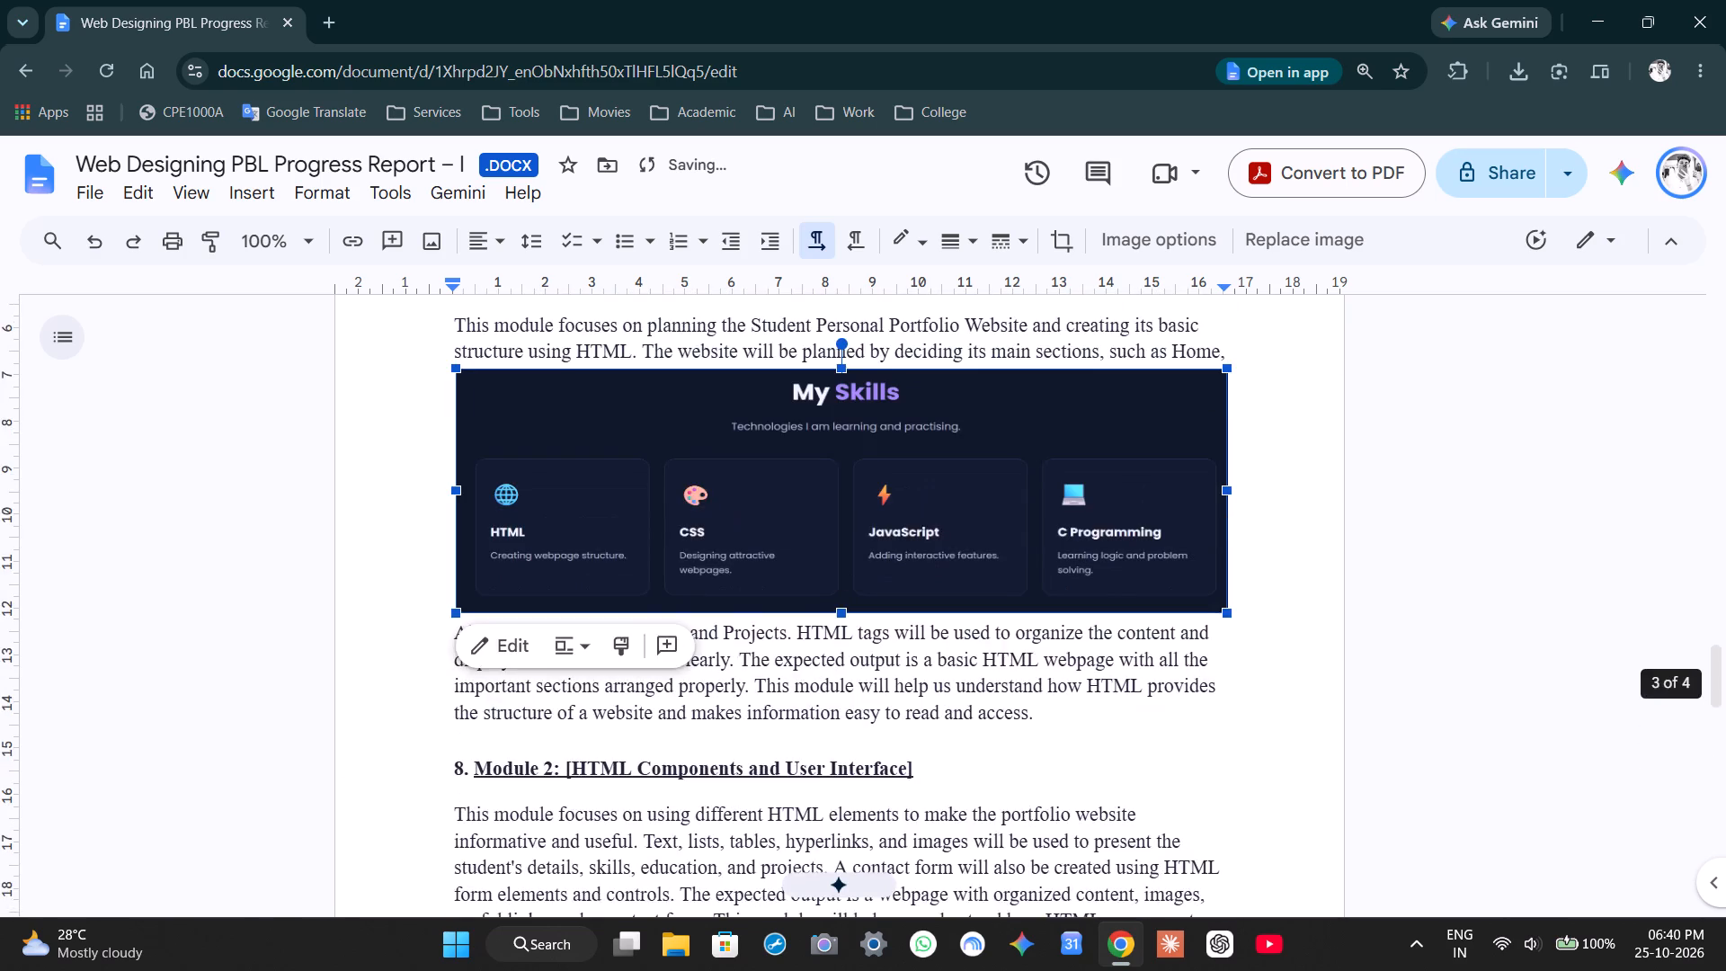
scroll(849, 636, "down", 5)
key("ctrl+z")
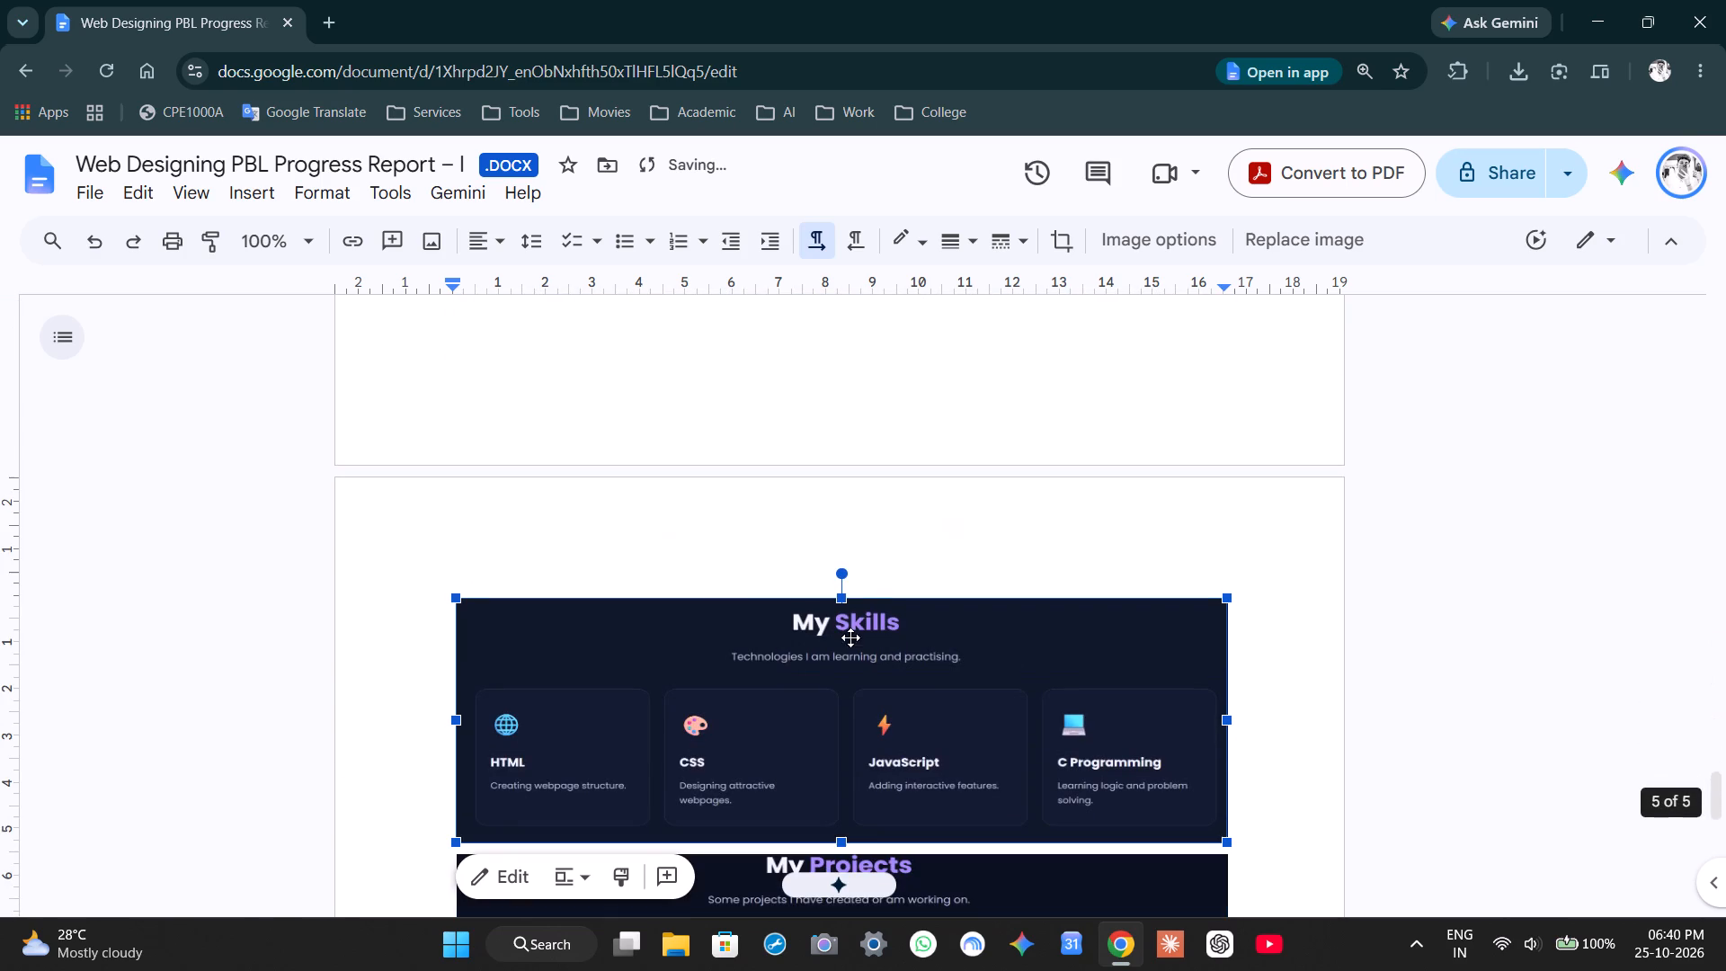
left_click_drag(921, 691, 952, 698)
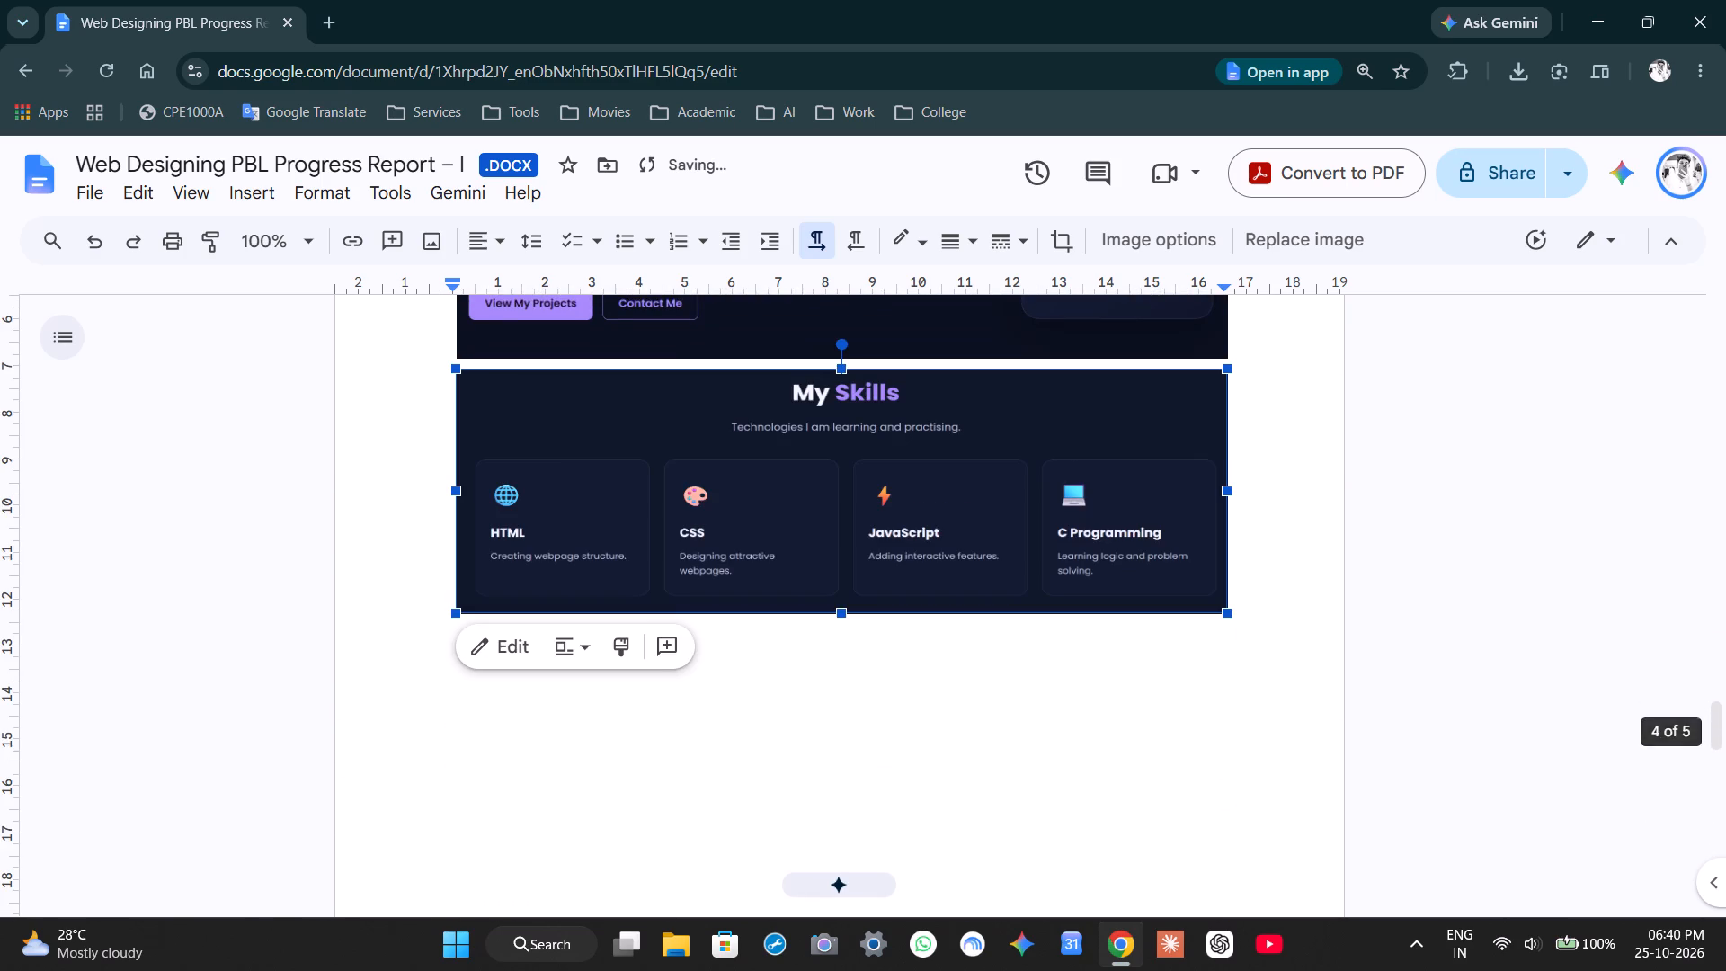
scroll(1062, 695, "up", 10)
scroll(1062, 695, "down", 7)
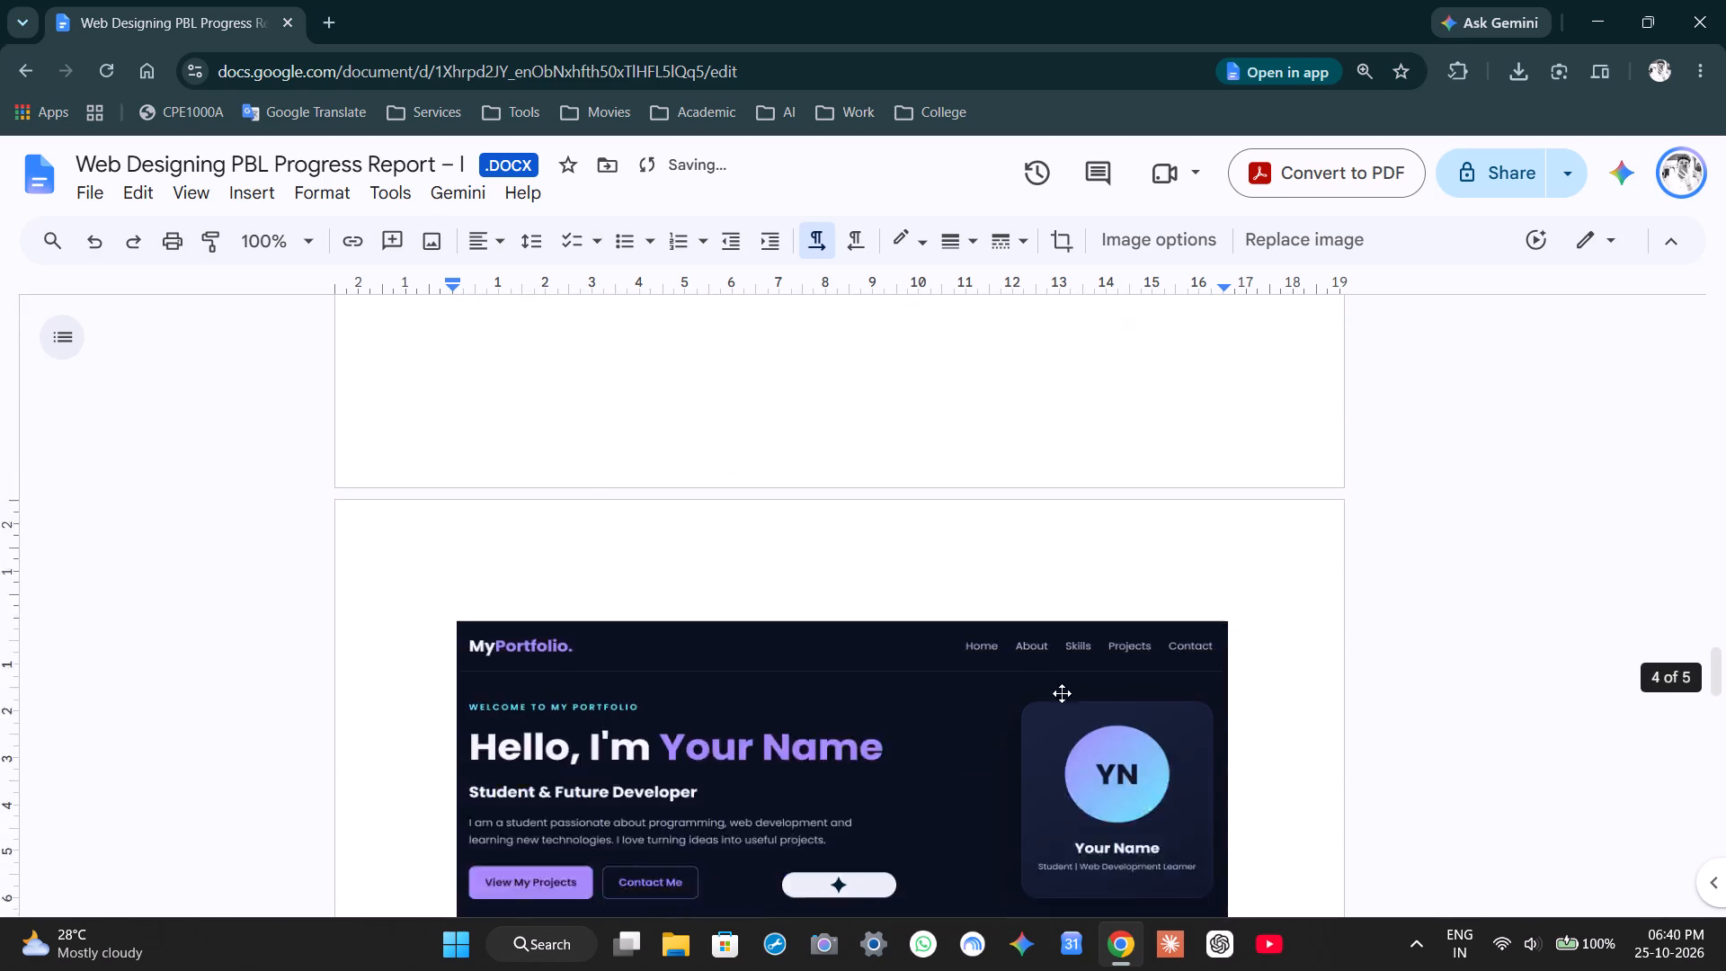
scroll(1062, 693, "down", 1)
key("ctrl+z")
Examine how the resized portfolio screenshots are spread over the pages after Module 2.
scroll(1062, 684, "down", 10)
scroll(1062, 684, "up", 5)
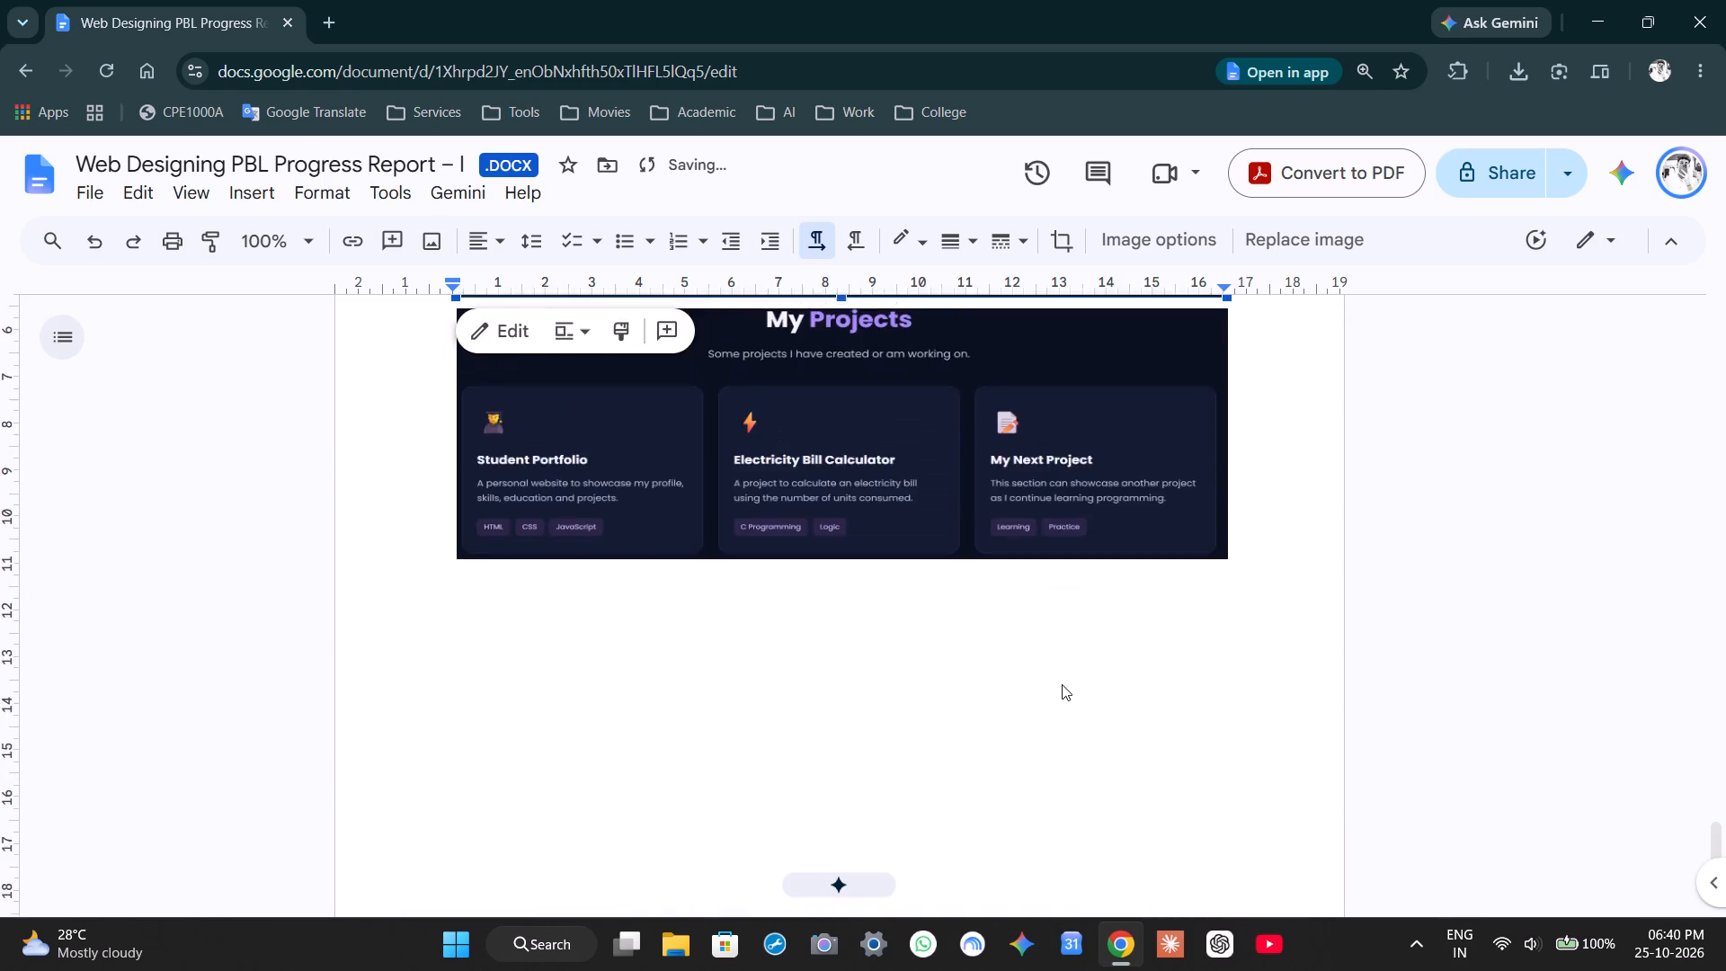
scroll(1062, 684, "up", 19)
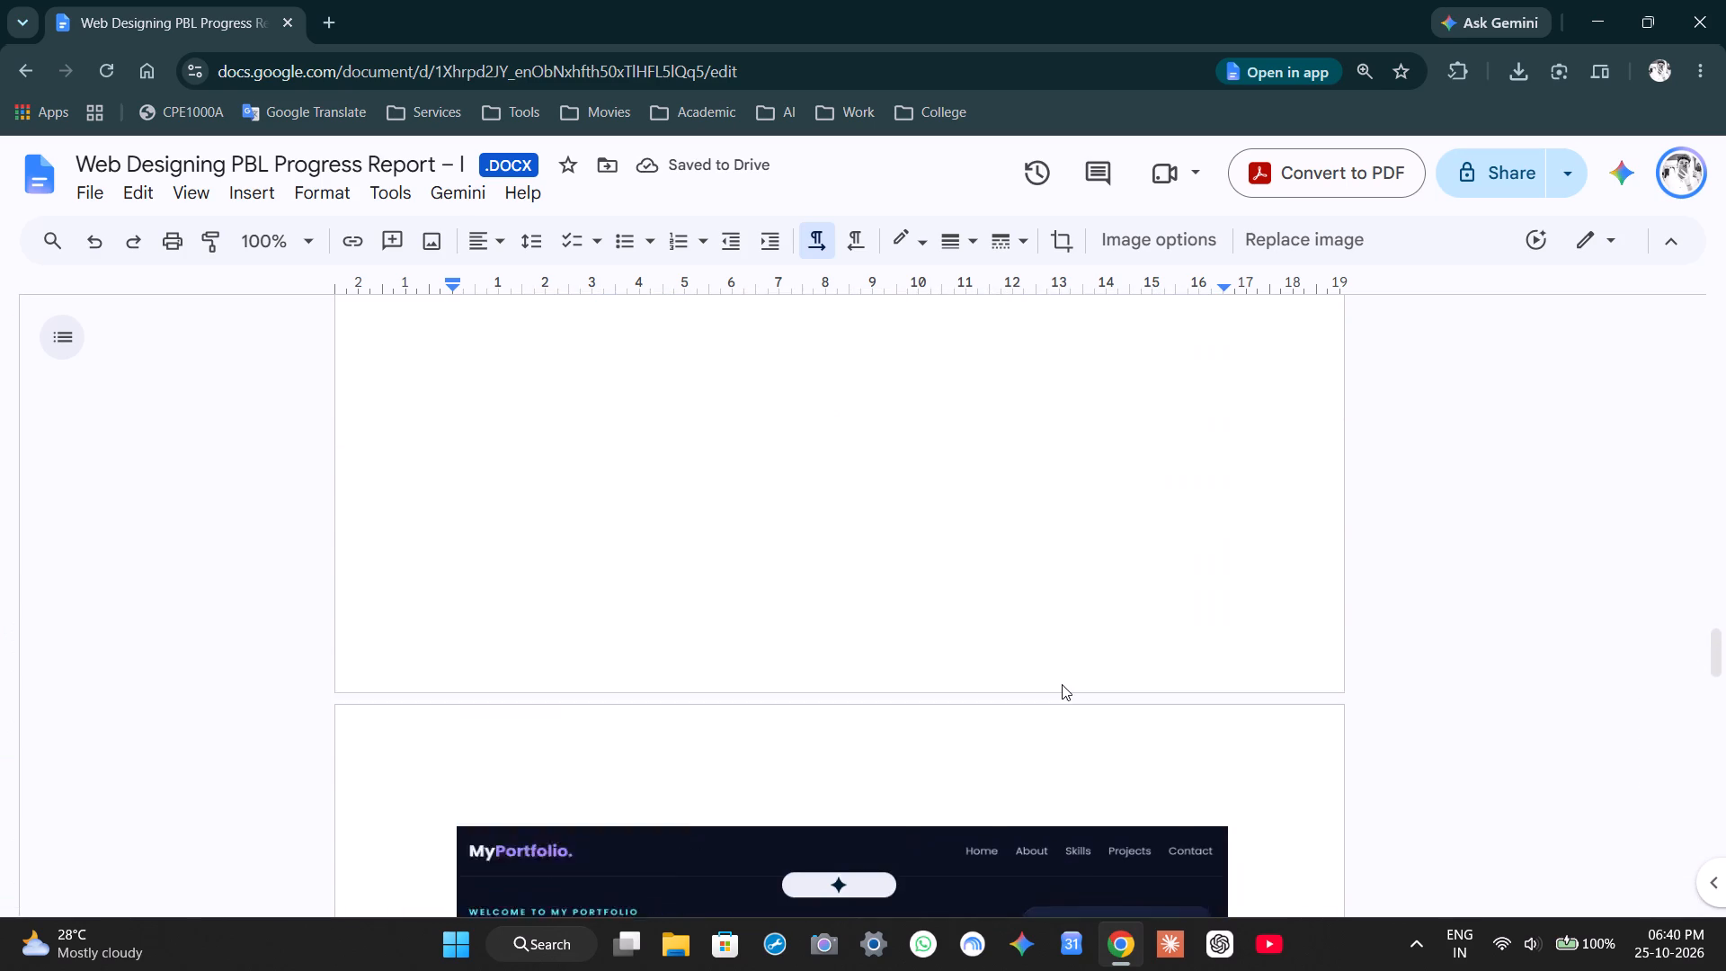
scroll(1062, 684, "up", 9)
scroll(1062, 684, "down", 17)
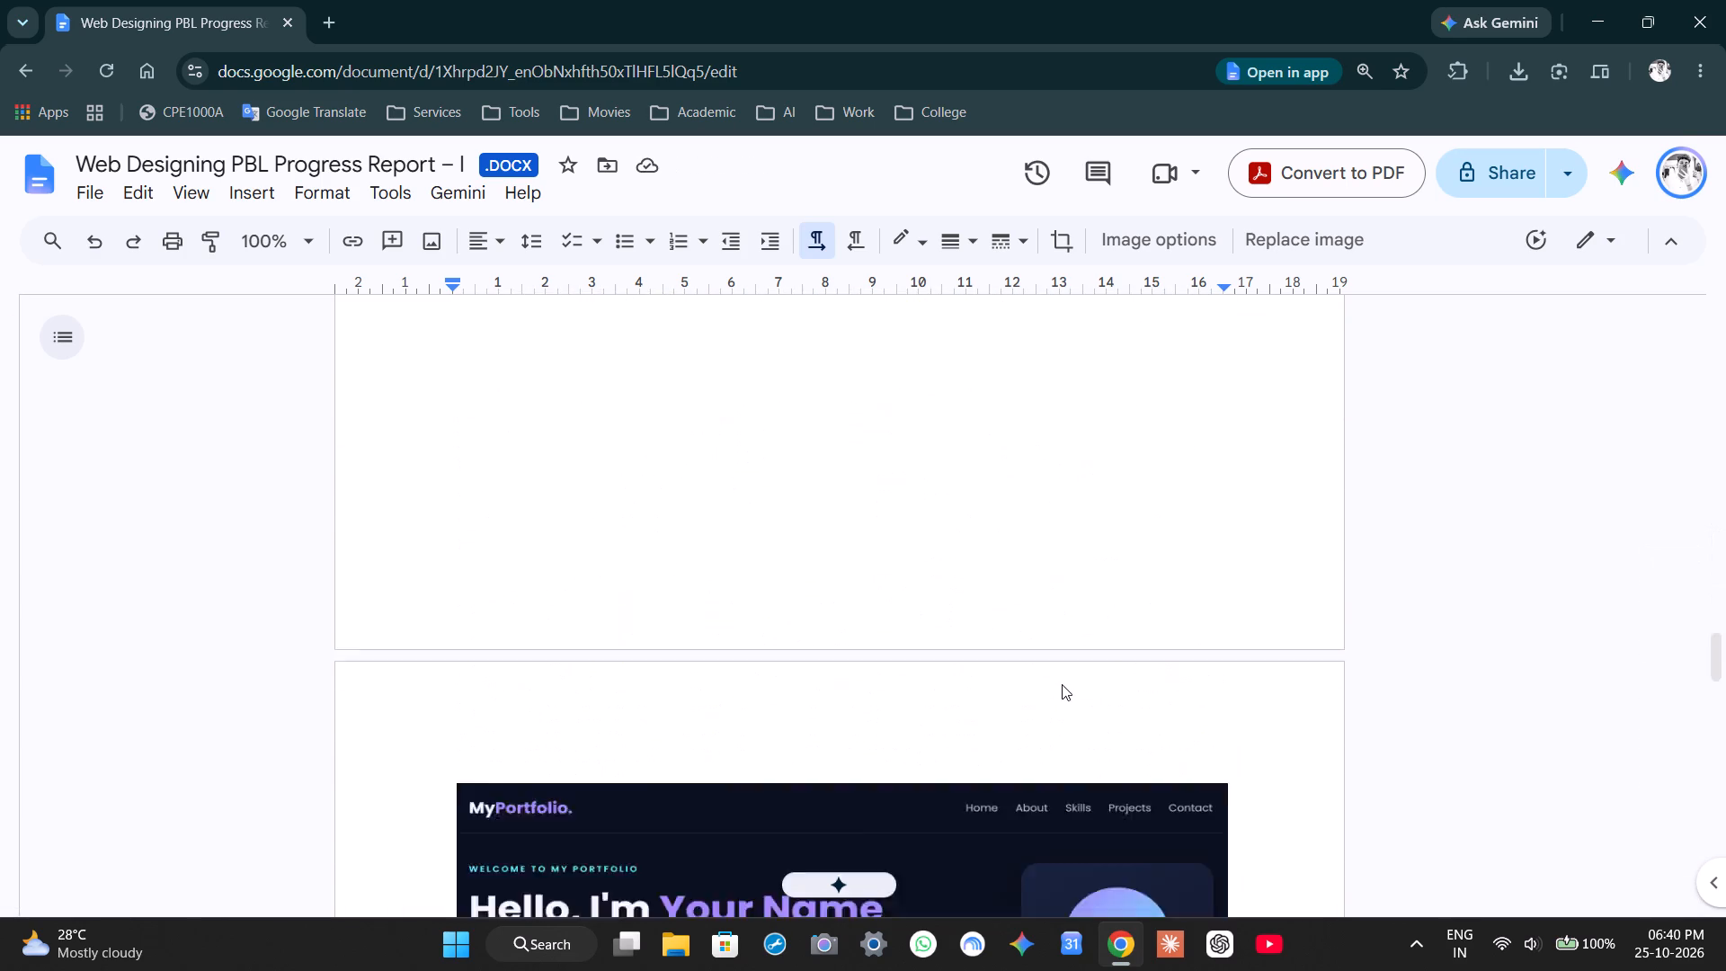
scroll(1062, 684, "down", 9)
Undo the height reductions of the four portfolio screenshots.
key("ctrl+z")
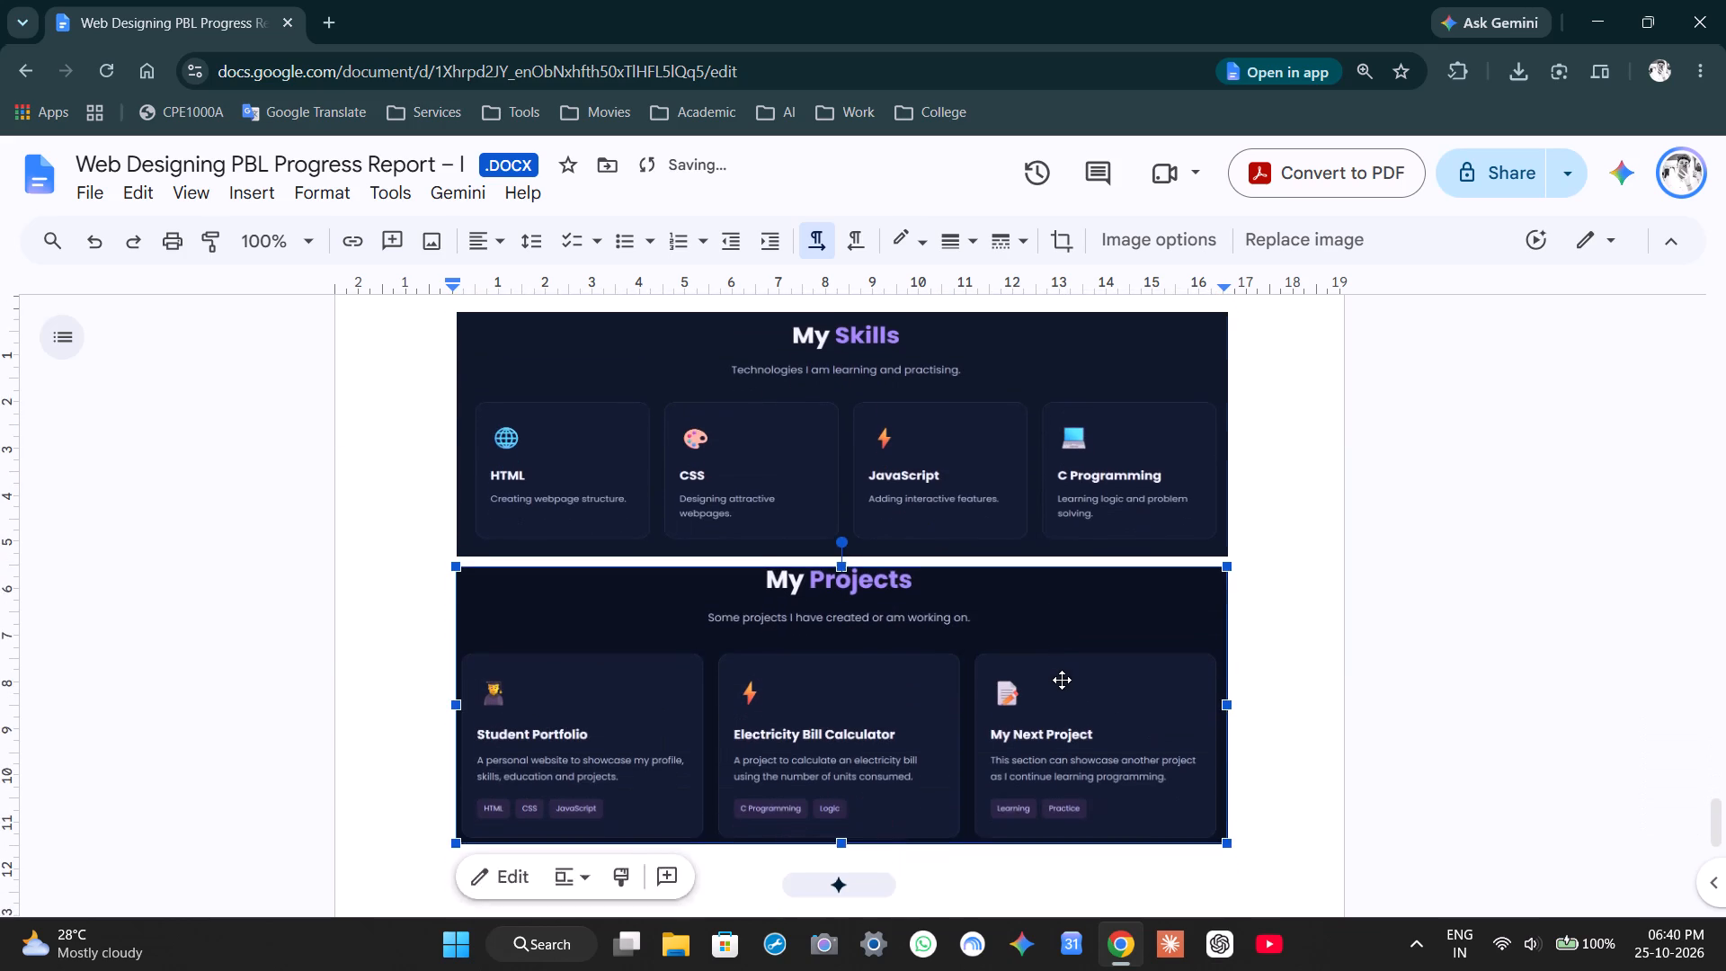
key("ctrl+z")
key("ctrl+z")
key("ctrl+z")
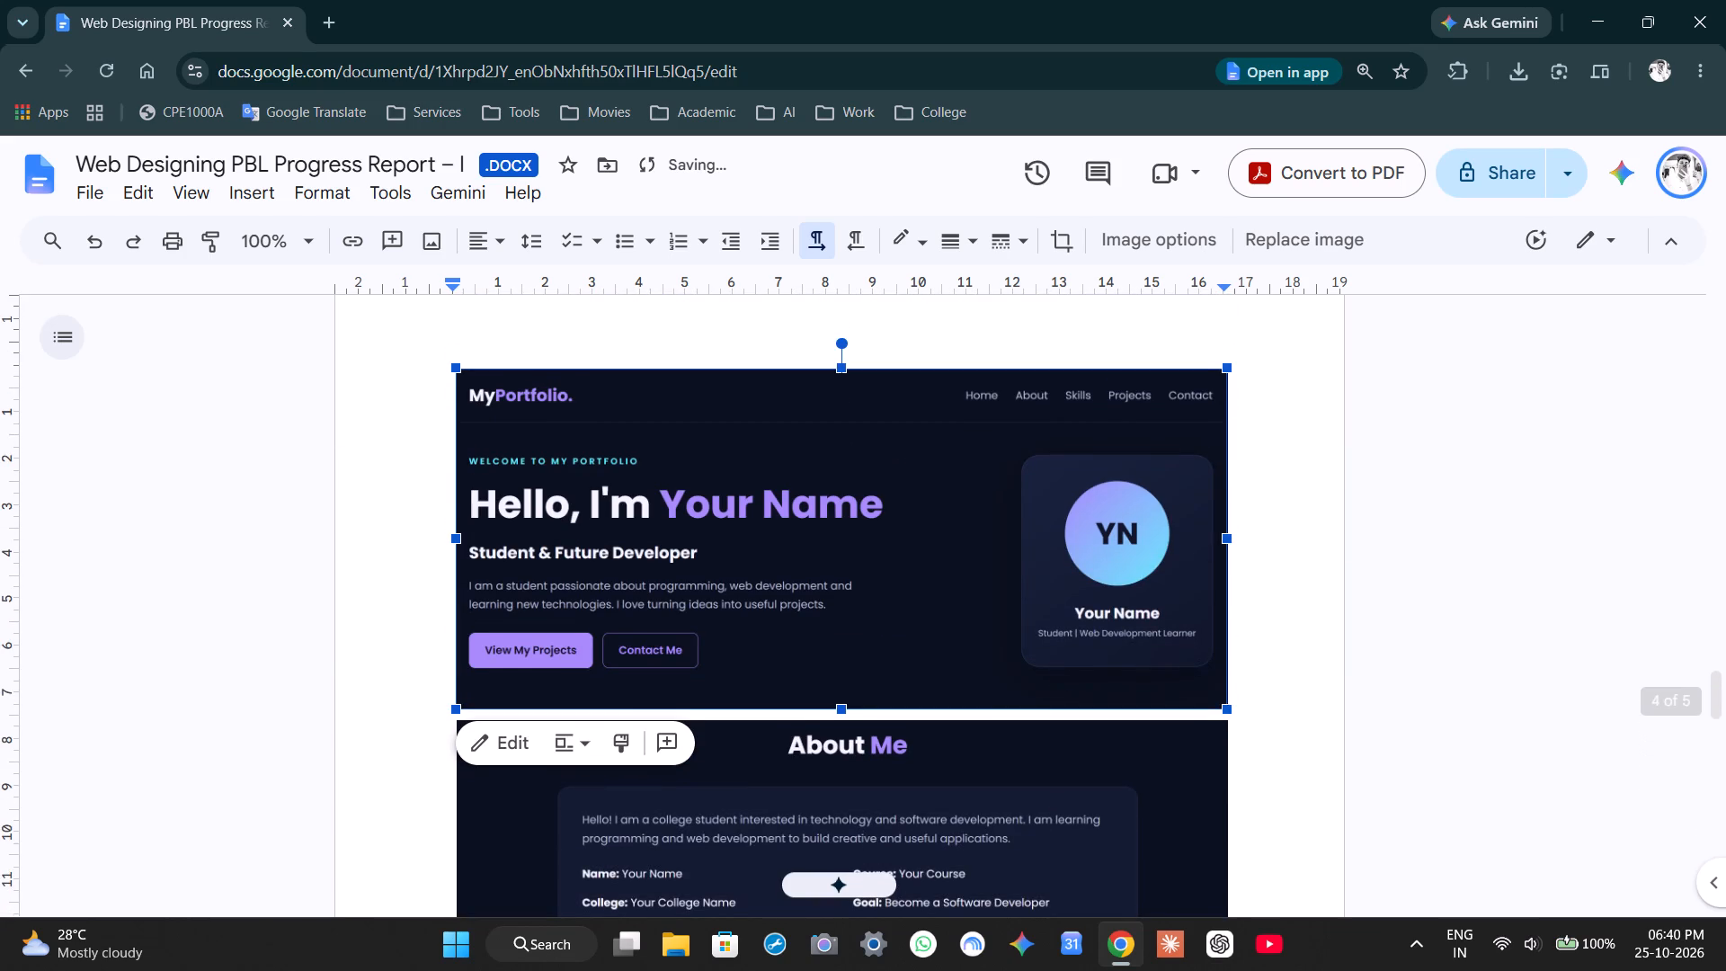
Look over the report's earlier sections and the pages leading to the portfolio screenshots.
left_click(1300, 618)
scroll(1279, 625, "up", 4)
left_click(1152, 621)
scroll(1152, 621, "up", 5)
scroll(1069, 644, "up", 4)
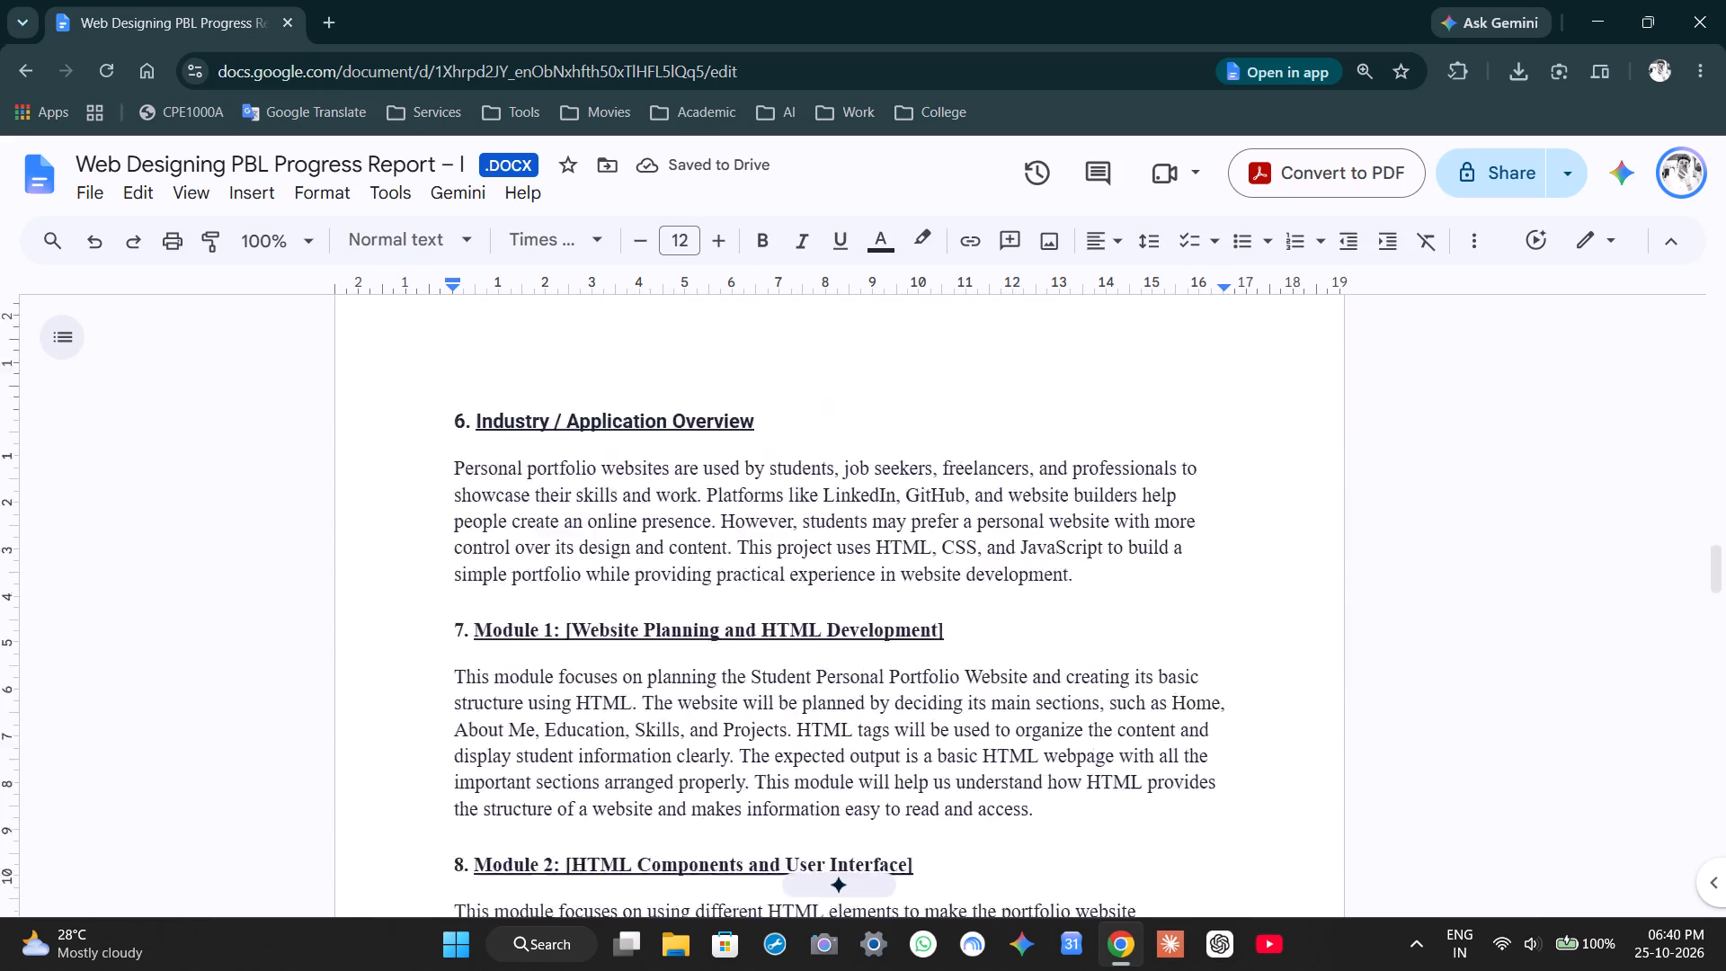
scroll(1069, 644, "up", 20)
scroll(1069, 644, "up", 9)
scroll(1065, 643, "down", 13)
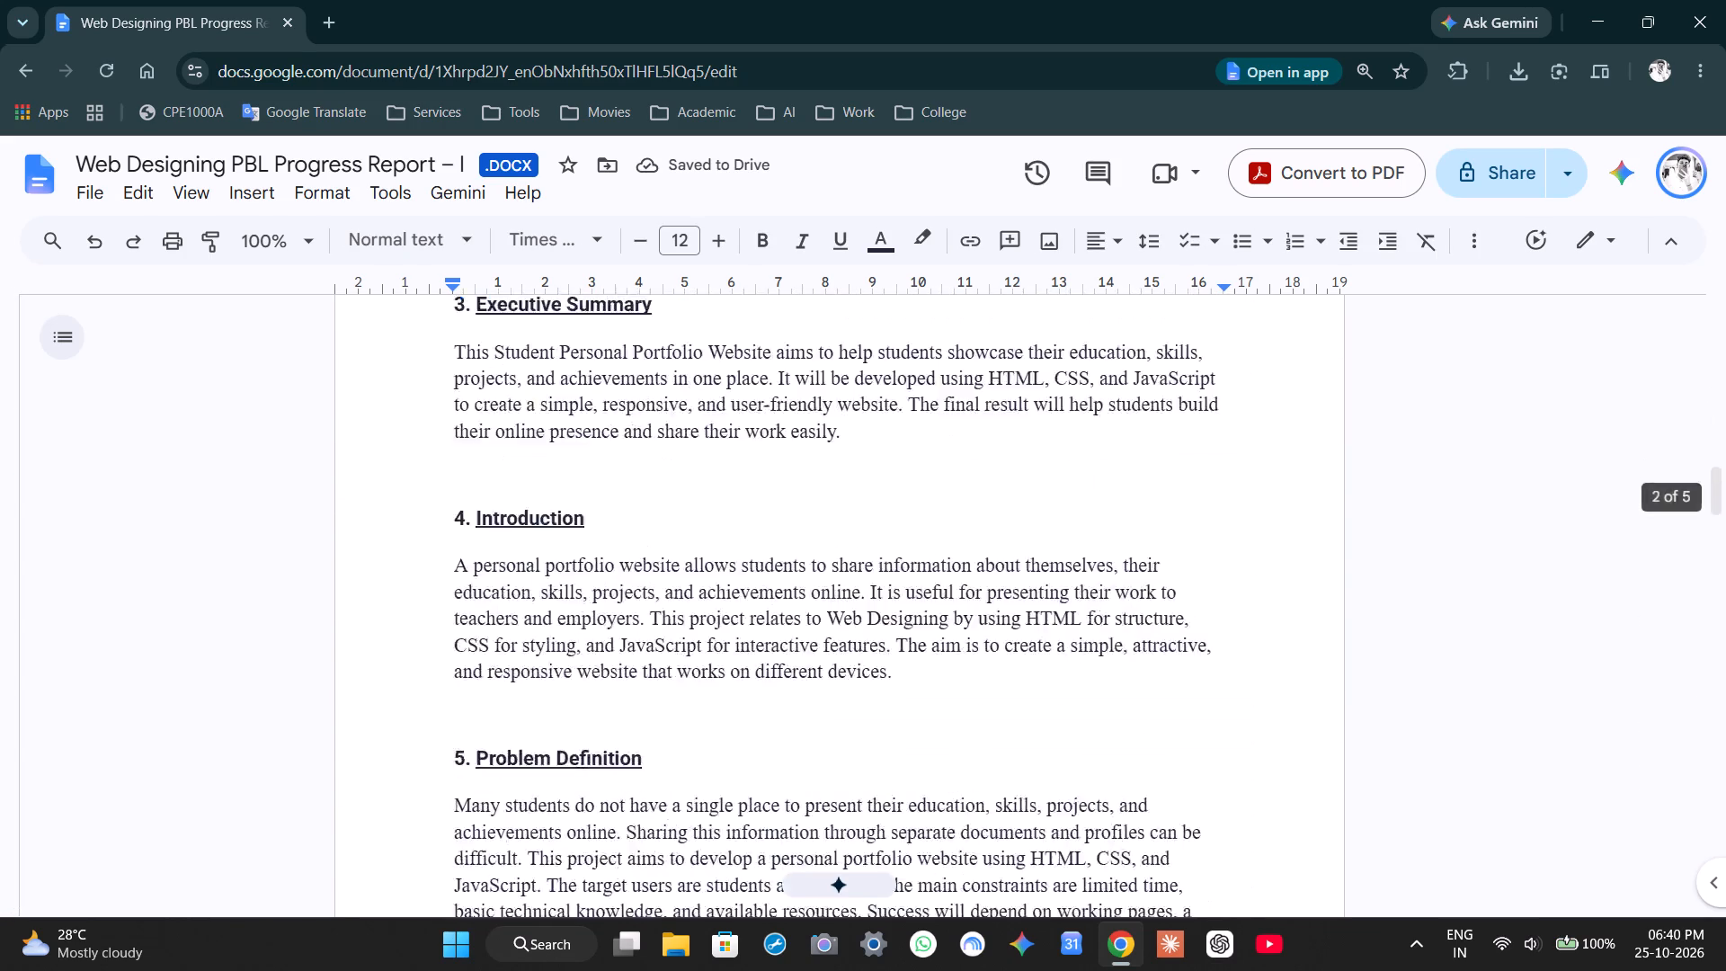
scroll(1065, 643, "down", 20)
scroll(1065, 643, "down", 2)
scroll(1065, 643, "up", 2)
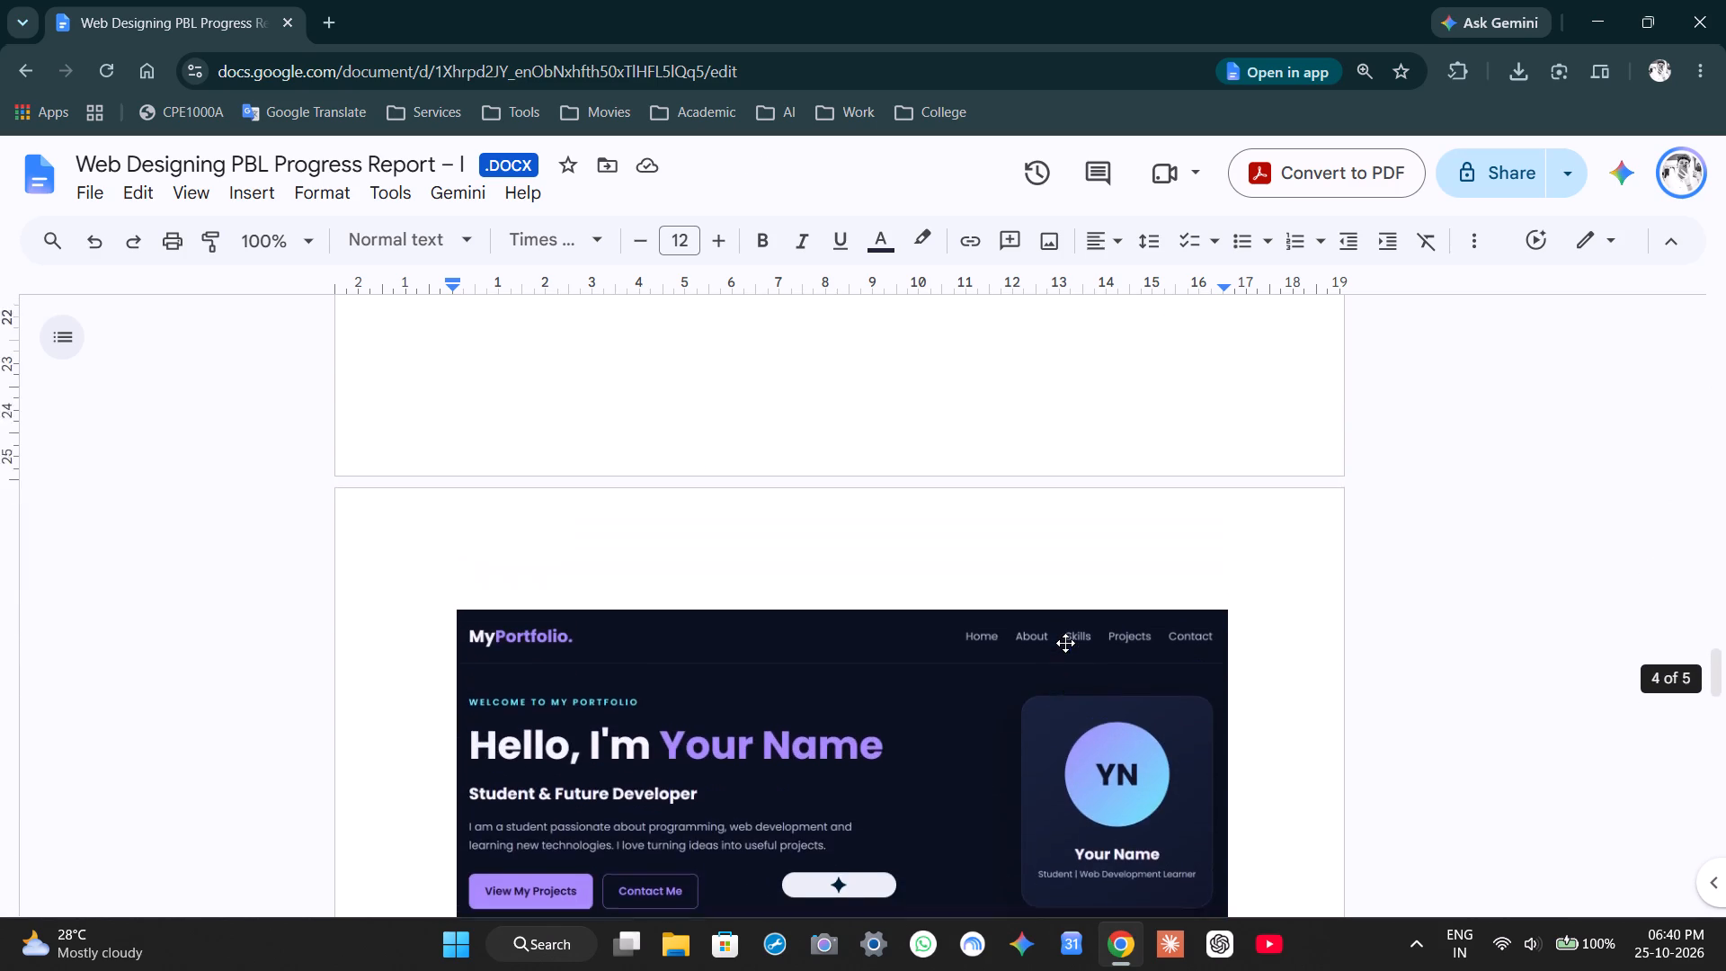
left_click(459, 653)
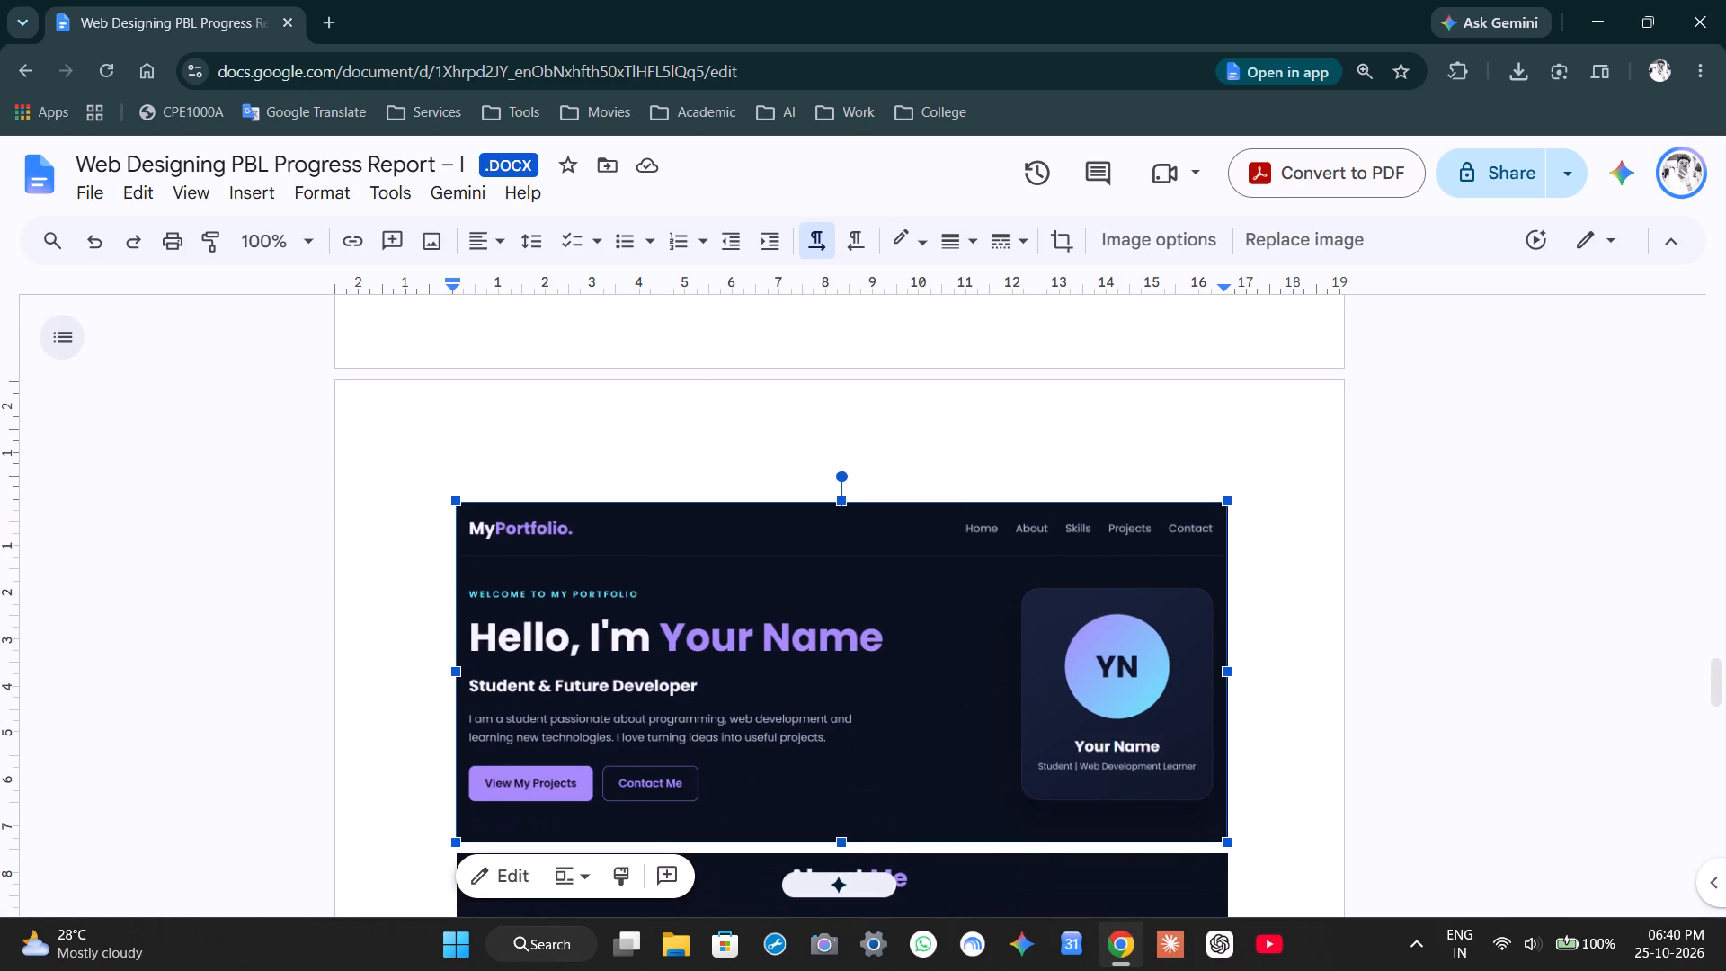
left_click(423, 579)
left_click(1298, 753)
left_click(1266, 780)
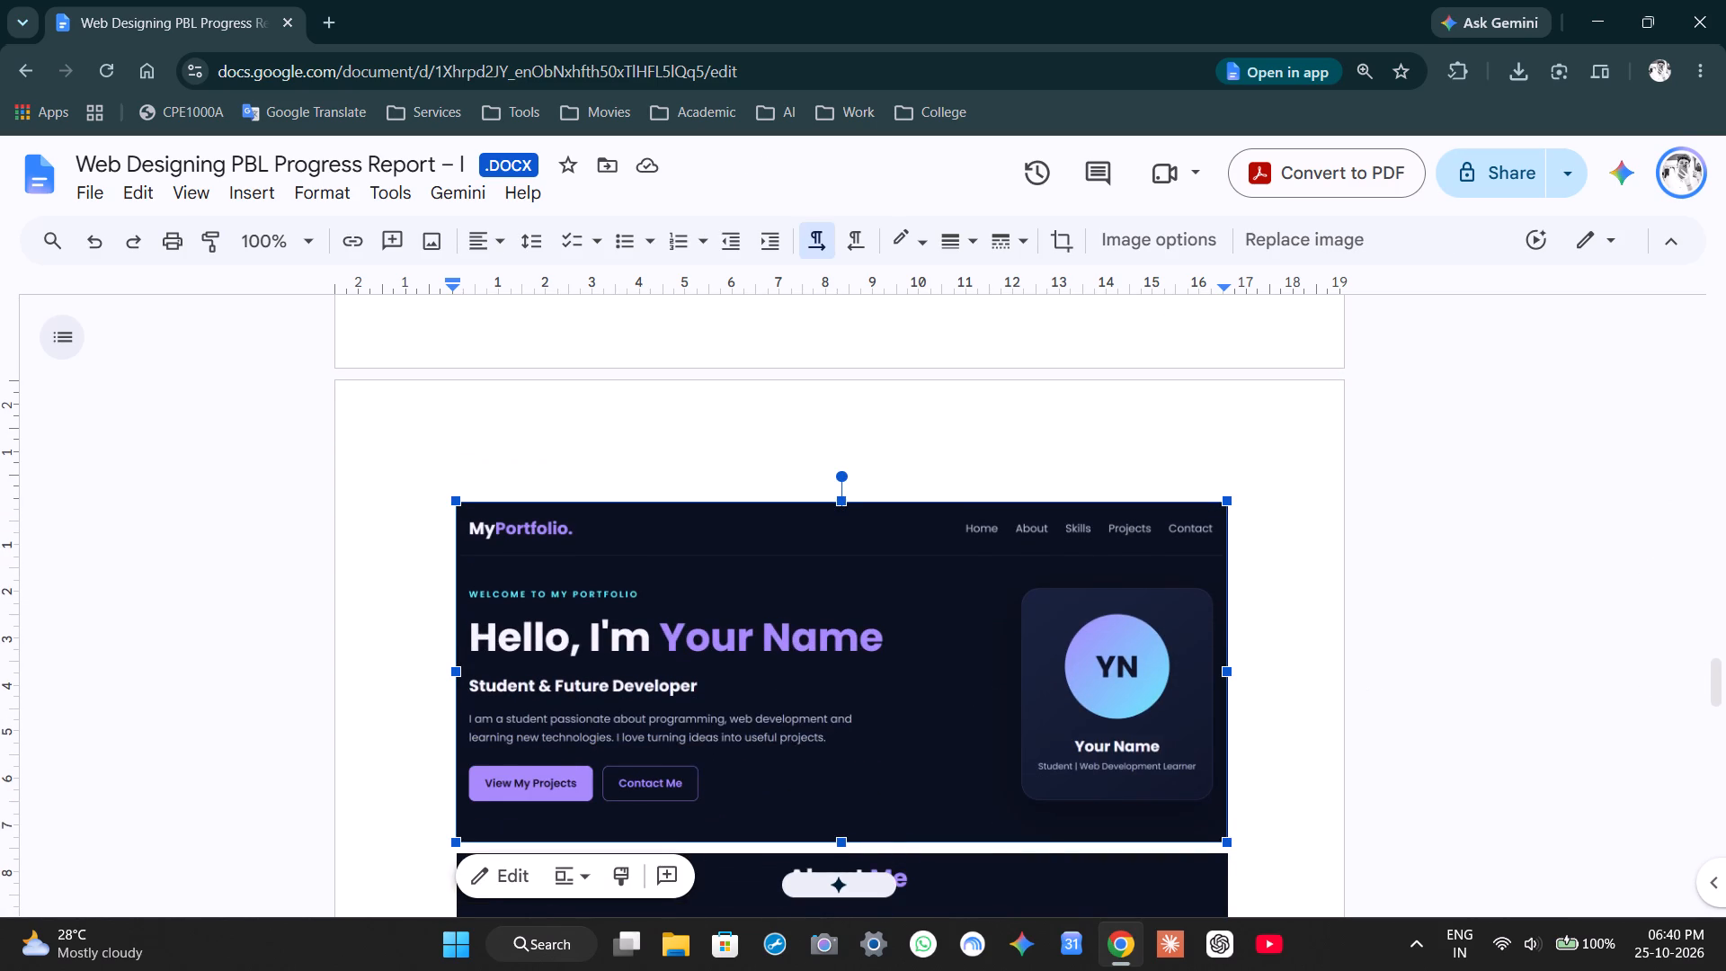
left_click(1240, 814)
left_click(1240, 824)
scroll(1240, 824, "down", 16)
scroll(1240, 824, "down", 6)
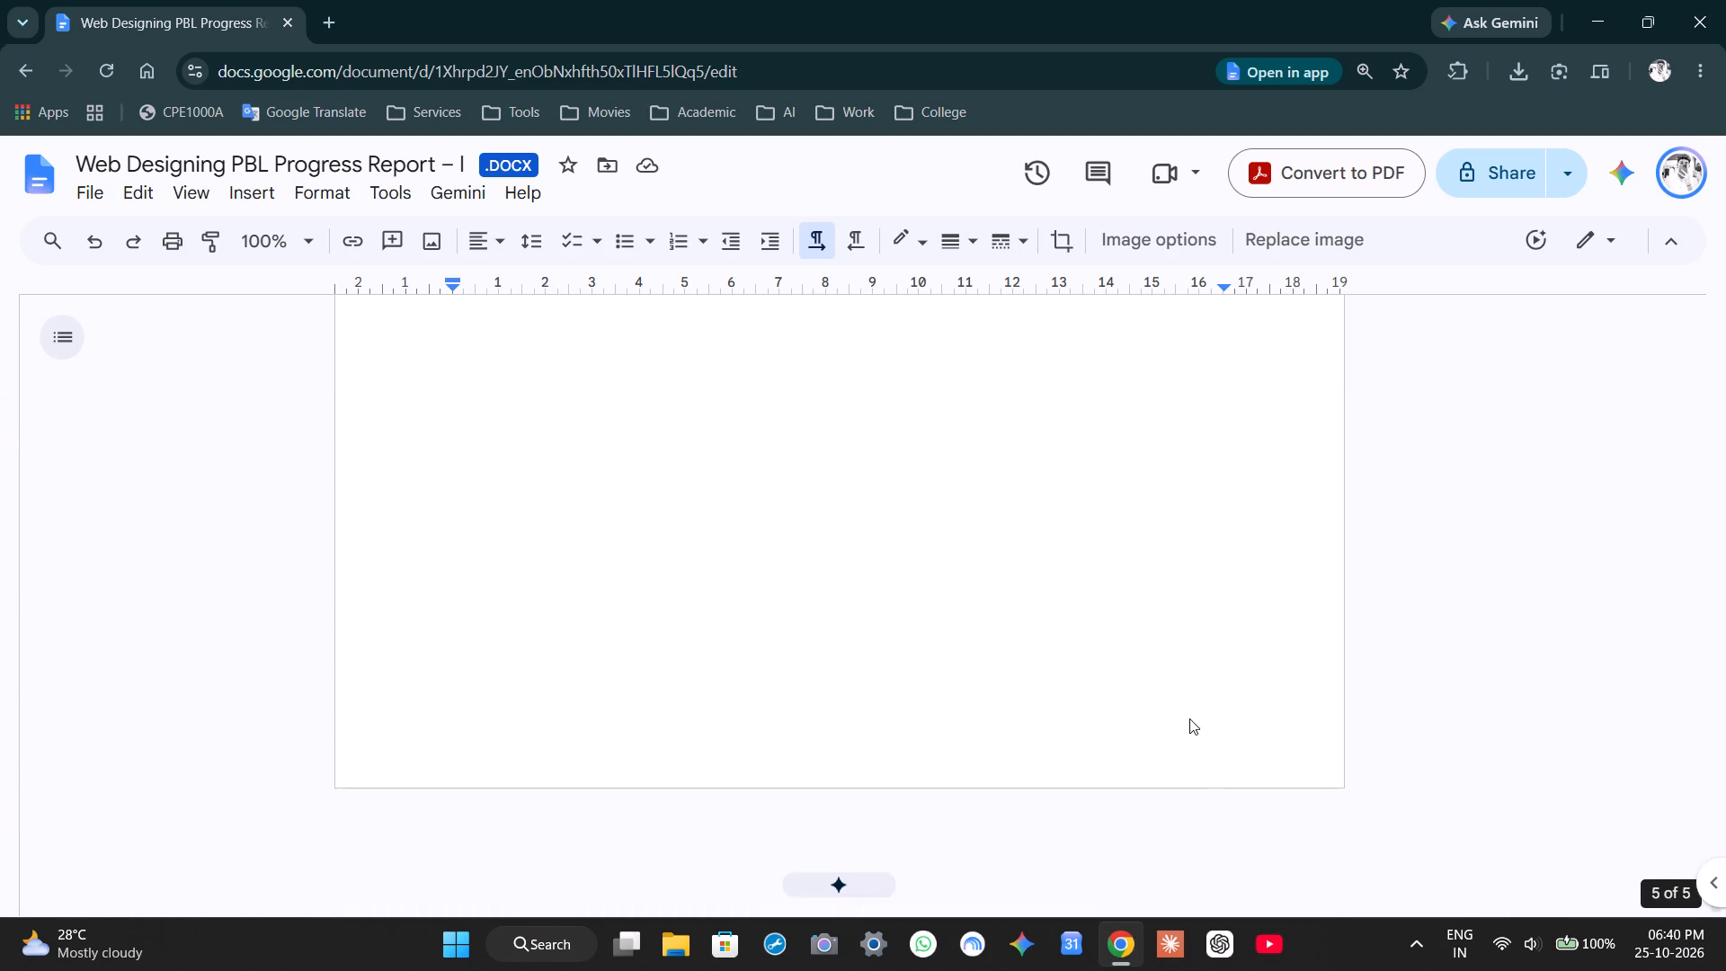
Add an empty line directly after the Module 2 paragraph, ahead of the portfolio screenshots.
left_click(1194, 603)
left_click(1222, 702)
left_click(1252, 668)
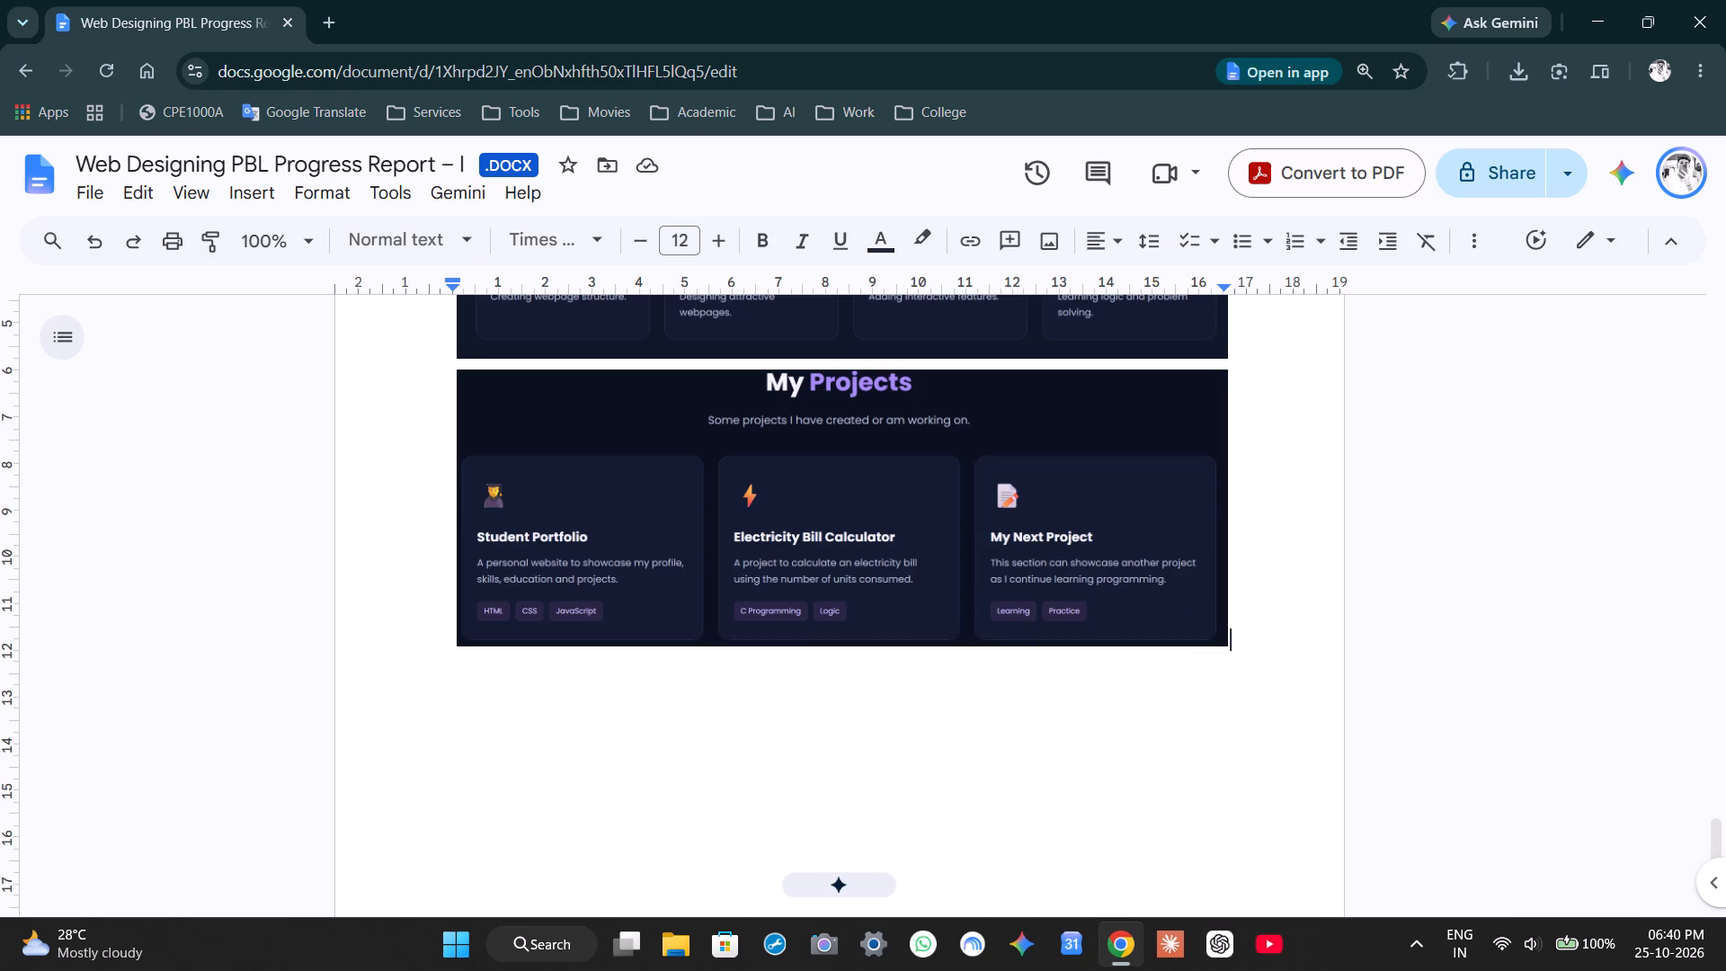
key("Left")
key("Left")
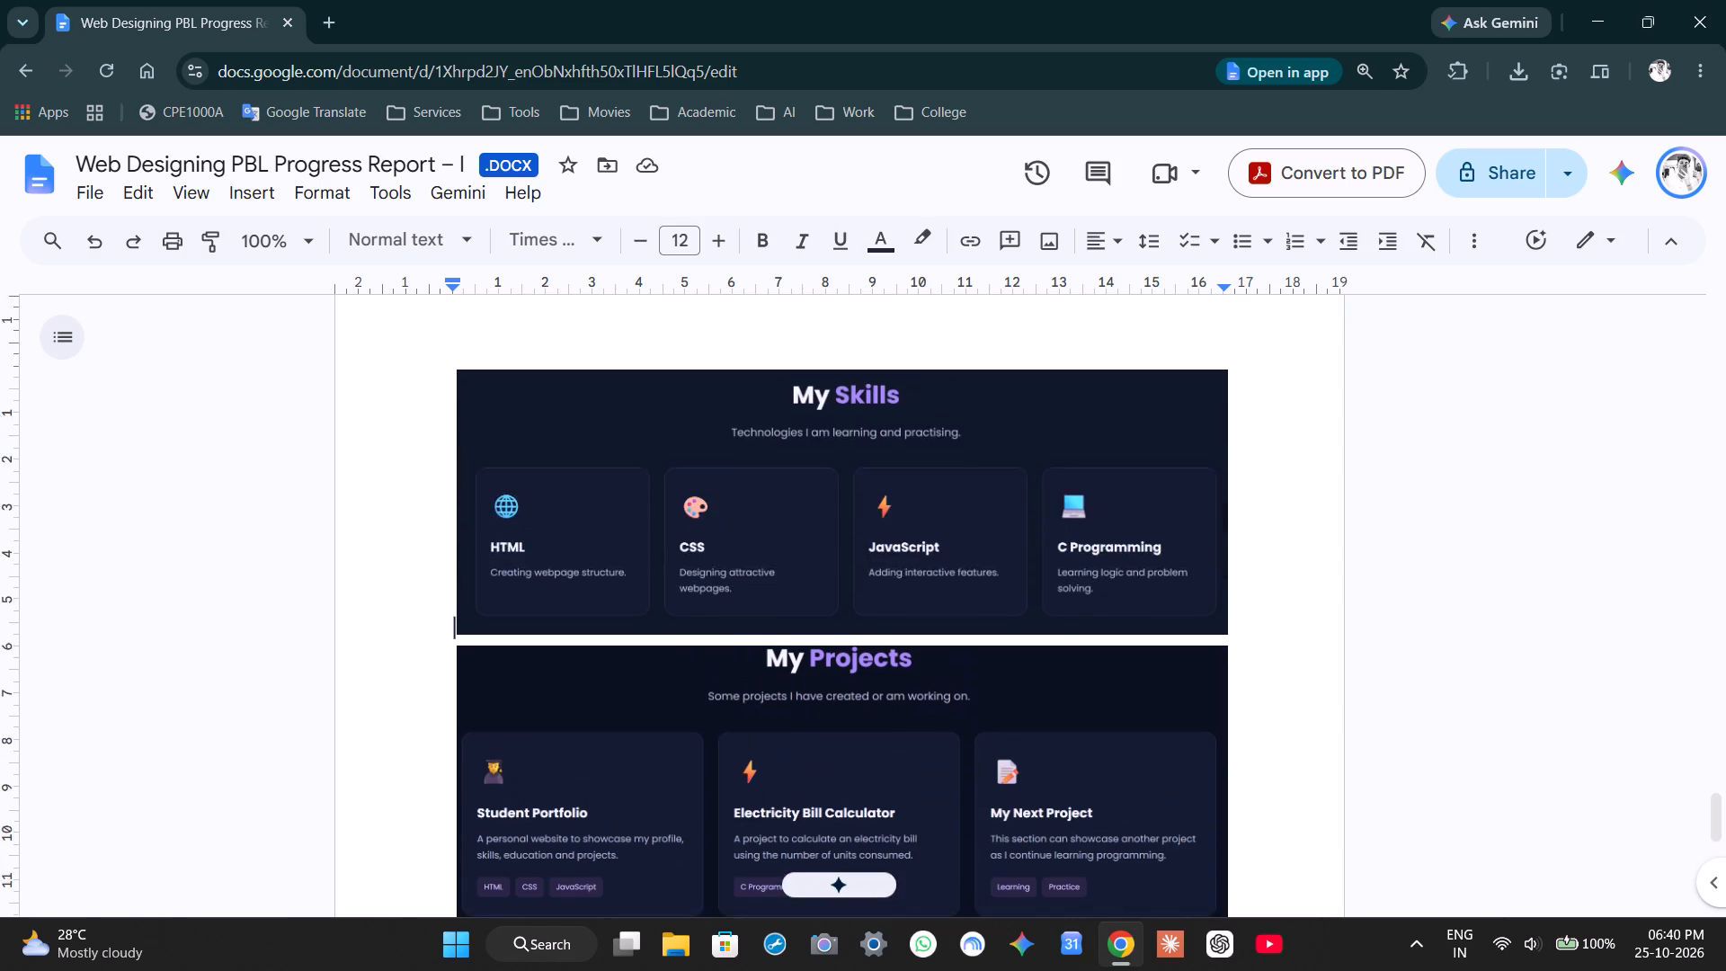
key("Left")
key("Left")
key("Left")
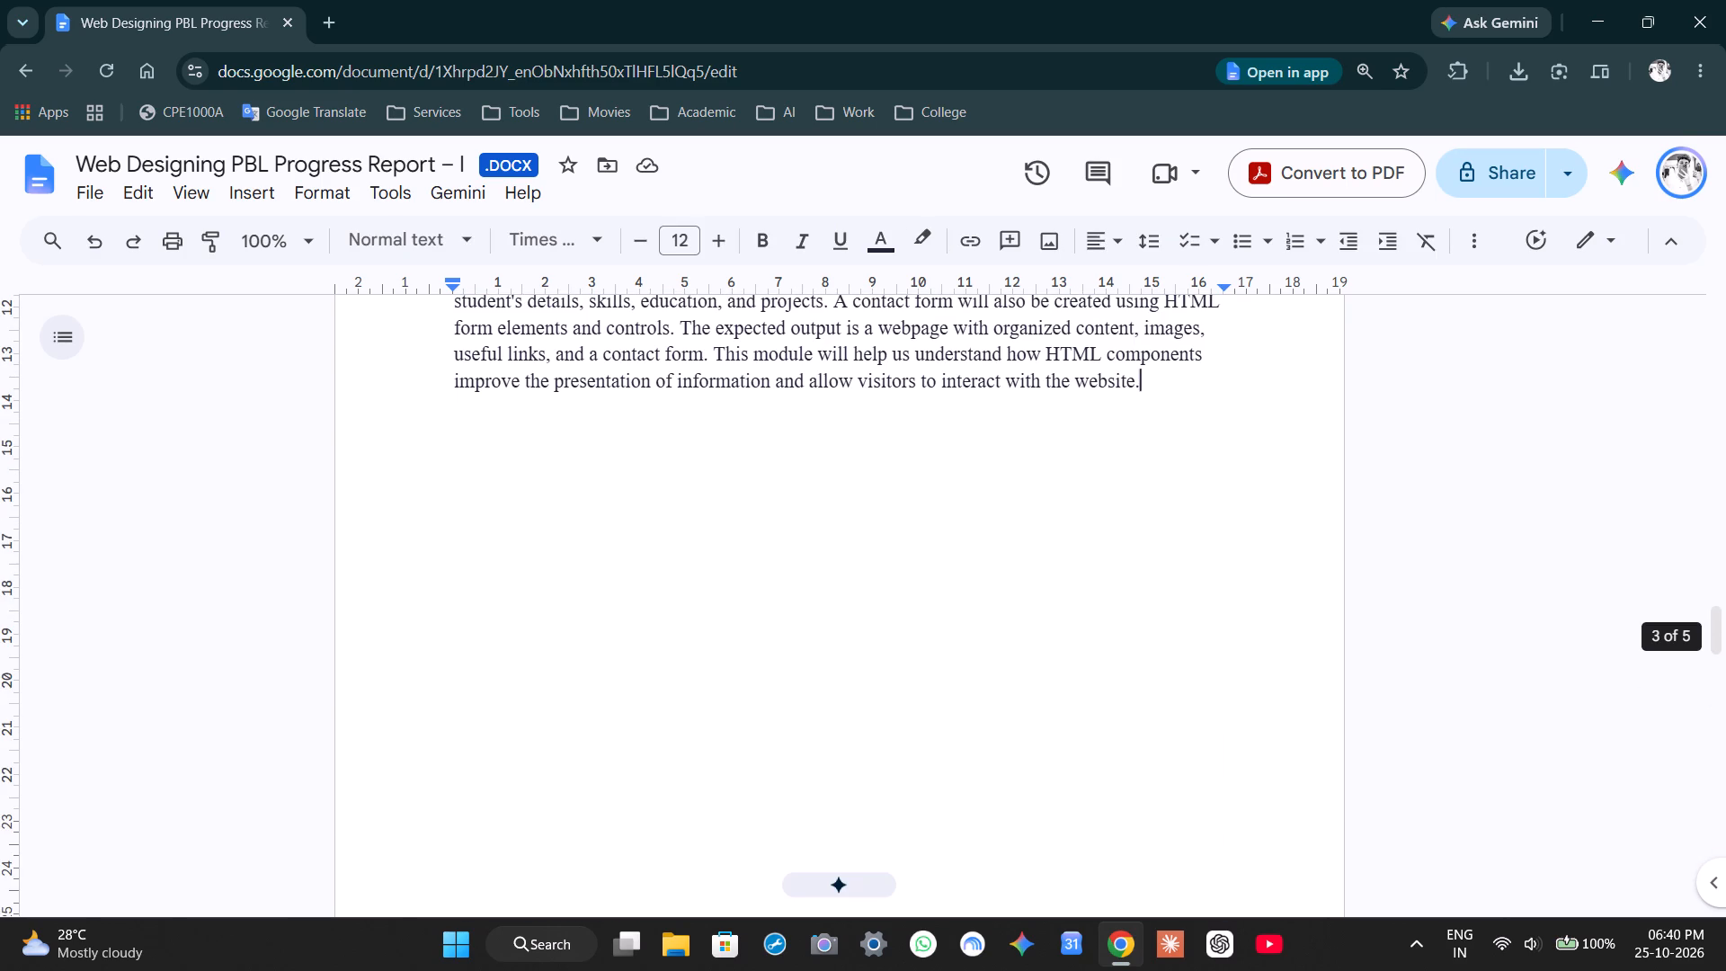
key("Return")
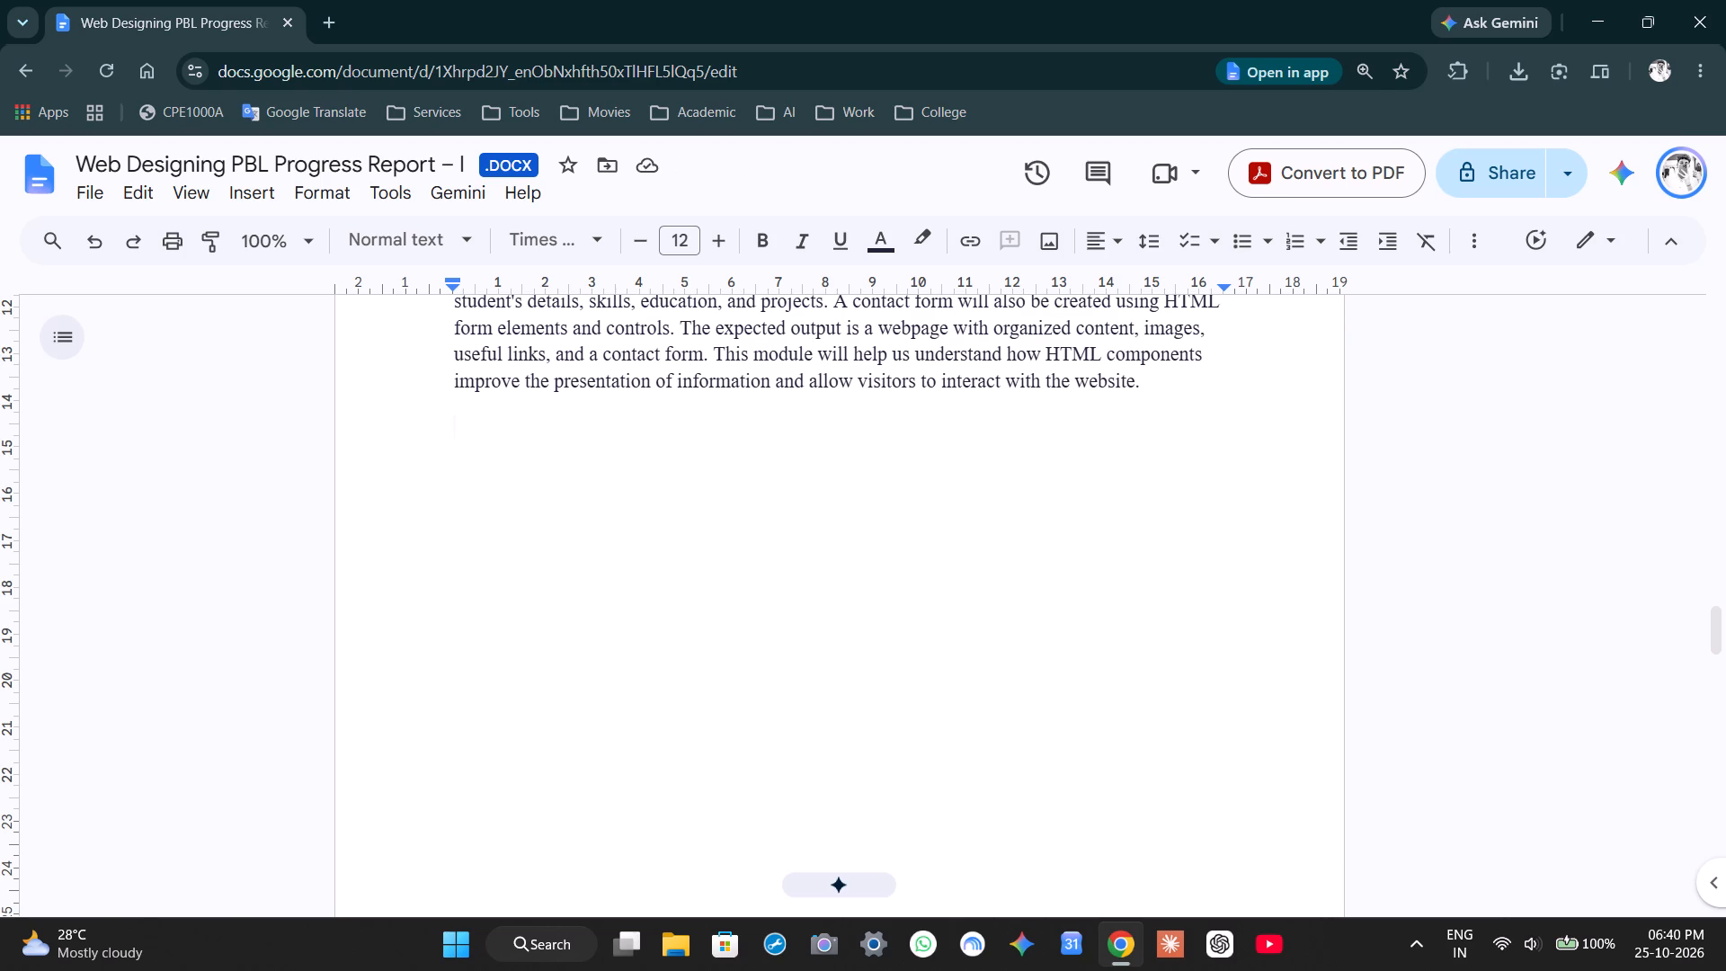
Add the heading "Website Output" below the Module 2 paragraph, reusing the Module 2 heading's bold underlined formatting.
scroll(1237, 652, "up", 3)
left_click_drag(894, 534, 714, 554)
key("ctrl+c")
left_click(638, 799)
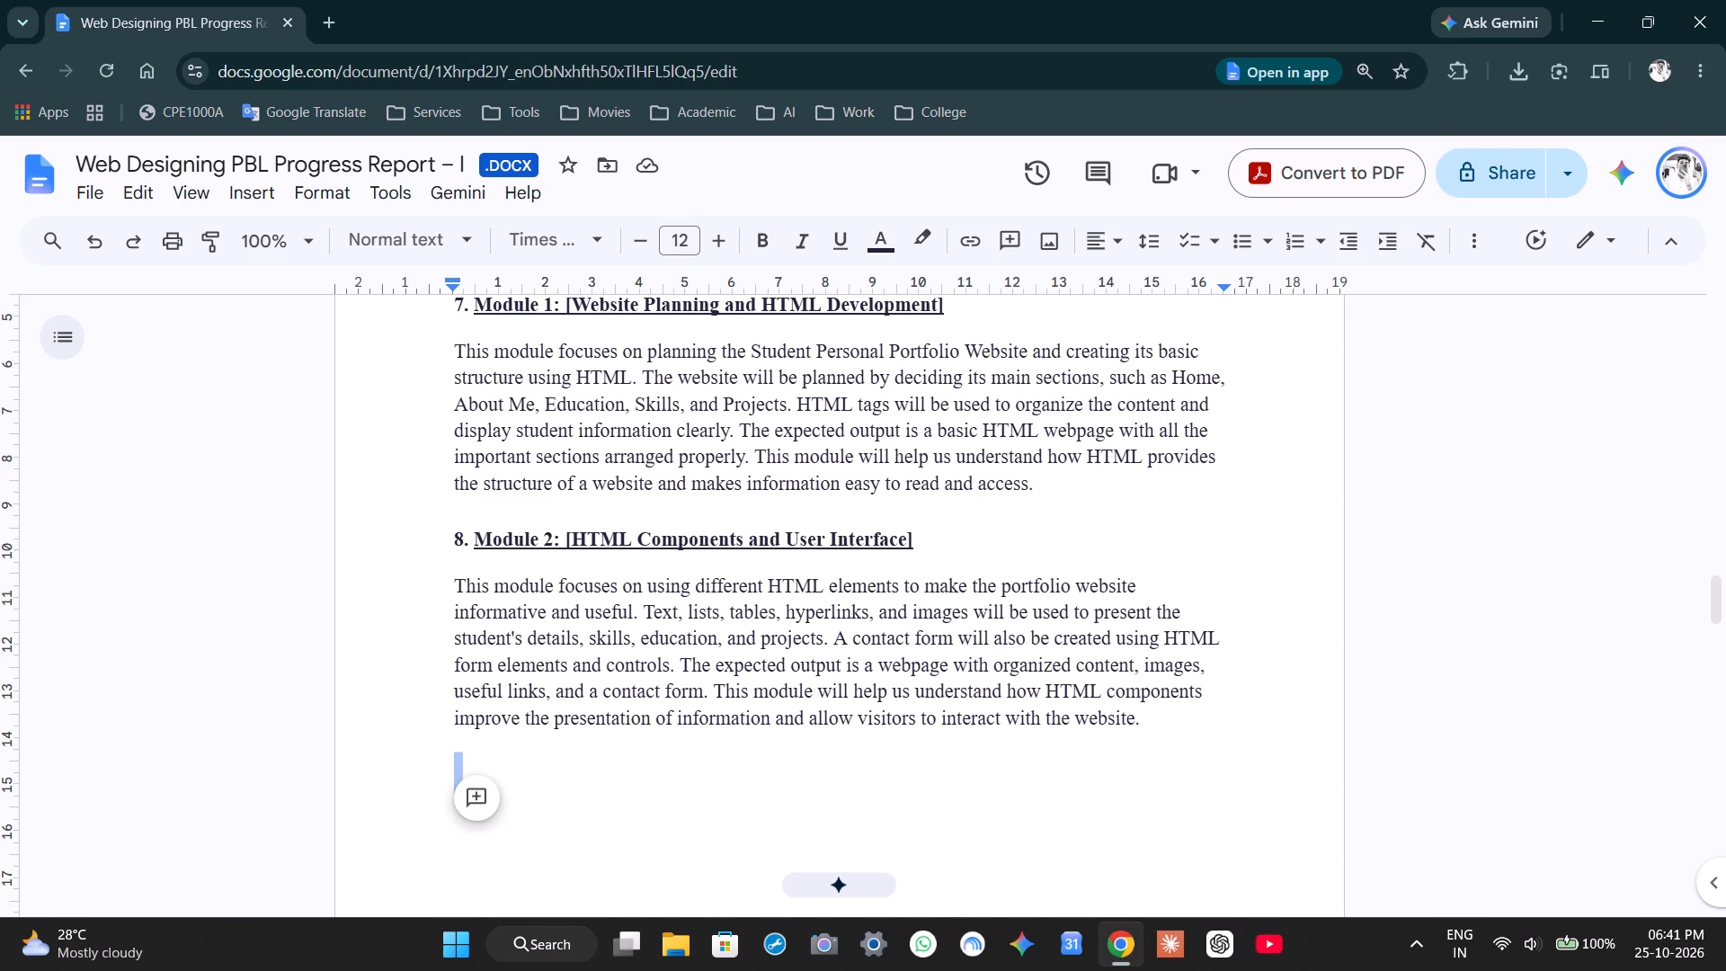
key("ctrl+v")
left_click_drag(657, 774, 459, 788)
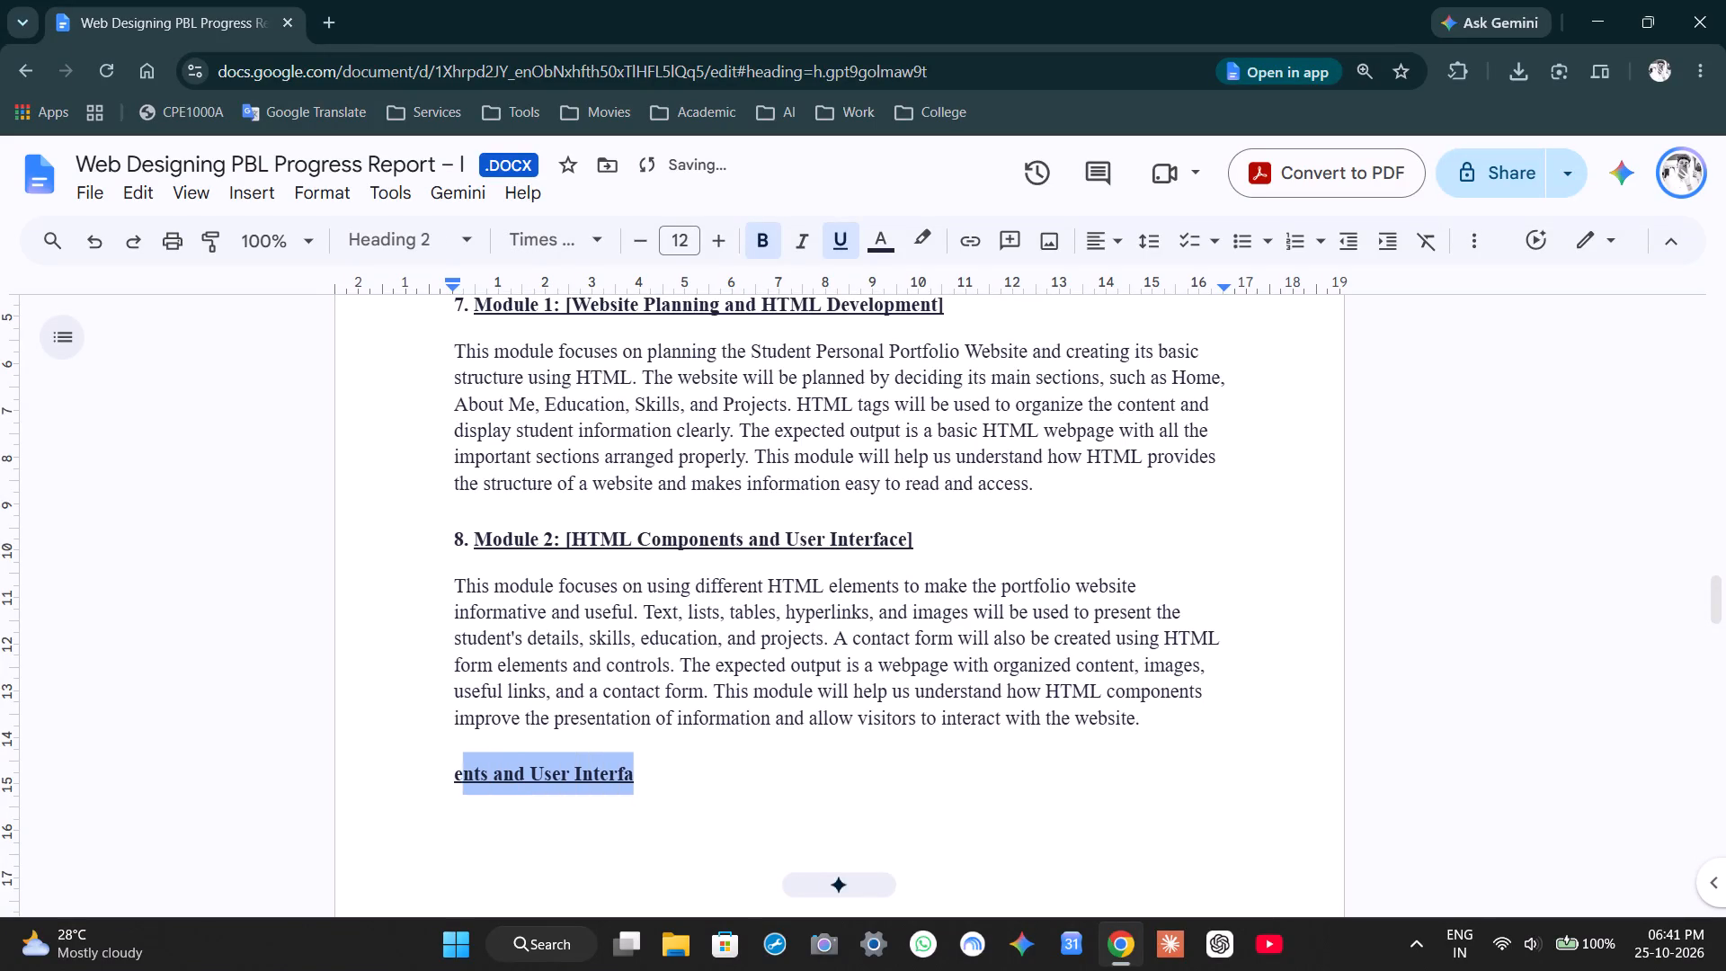
left_click_drag(459, 788, 450, 788)
key("shift+w")
type("ebsite Output")
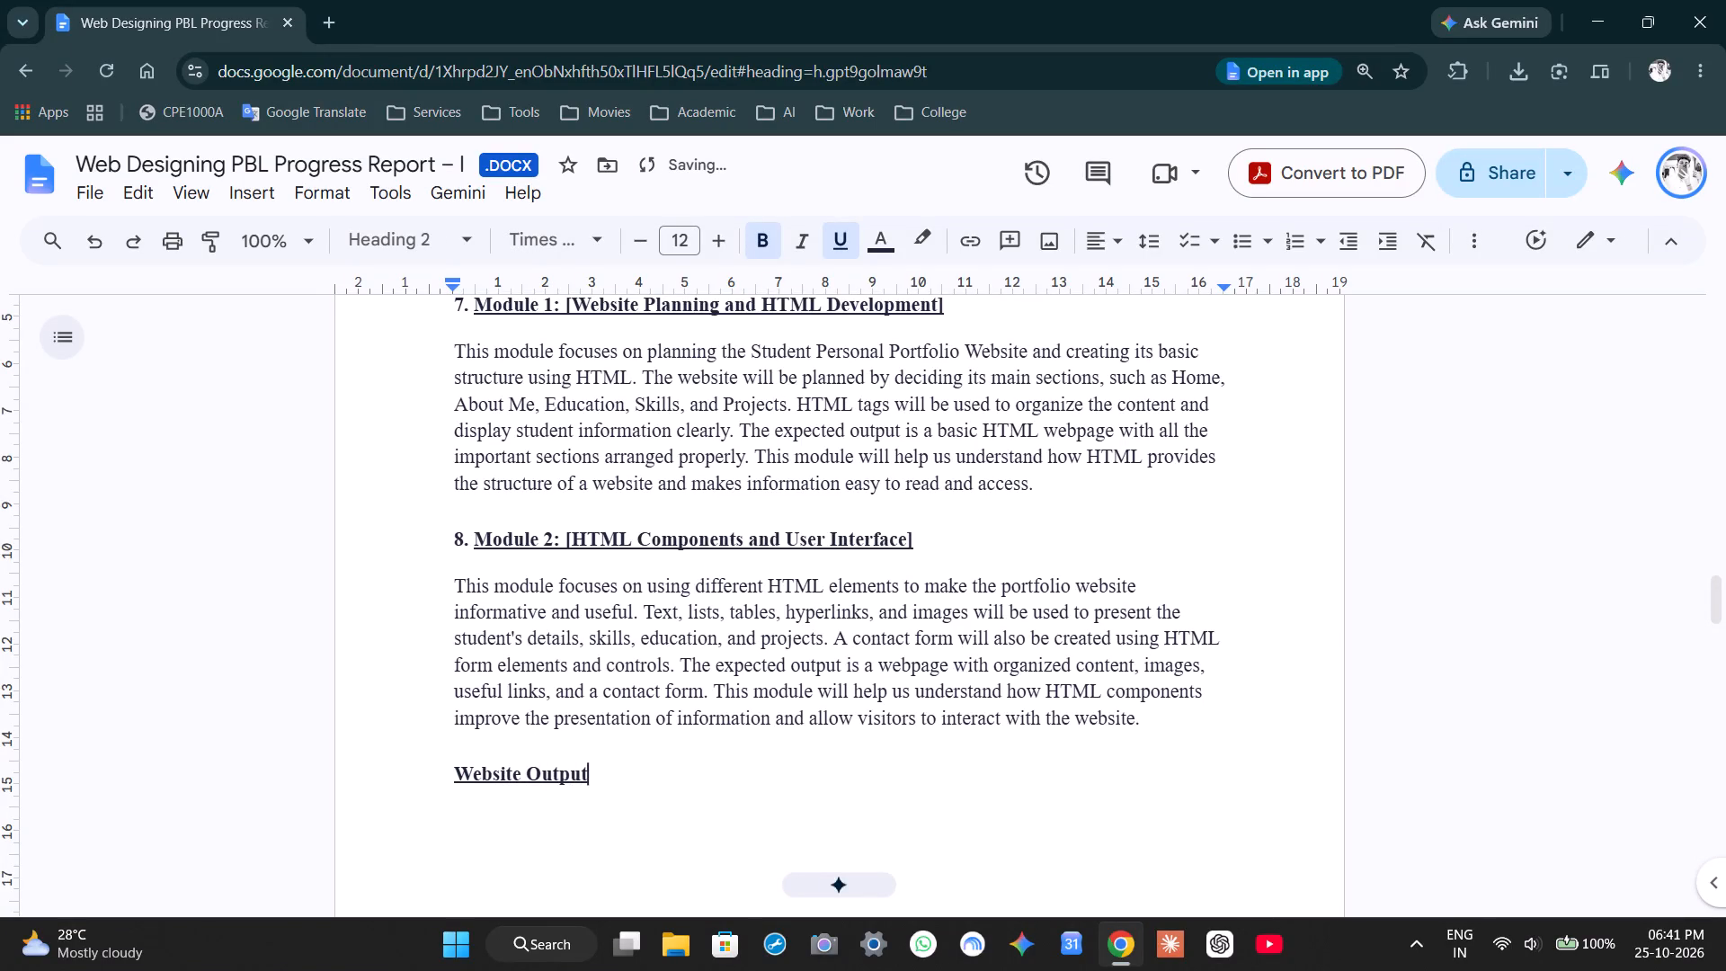
Start a new normal-text line below the Website Output heading.
left_click(454, 788)
left_click(640, 778)
scroll(655, 775, "down", 7)
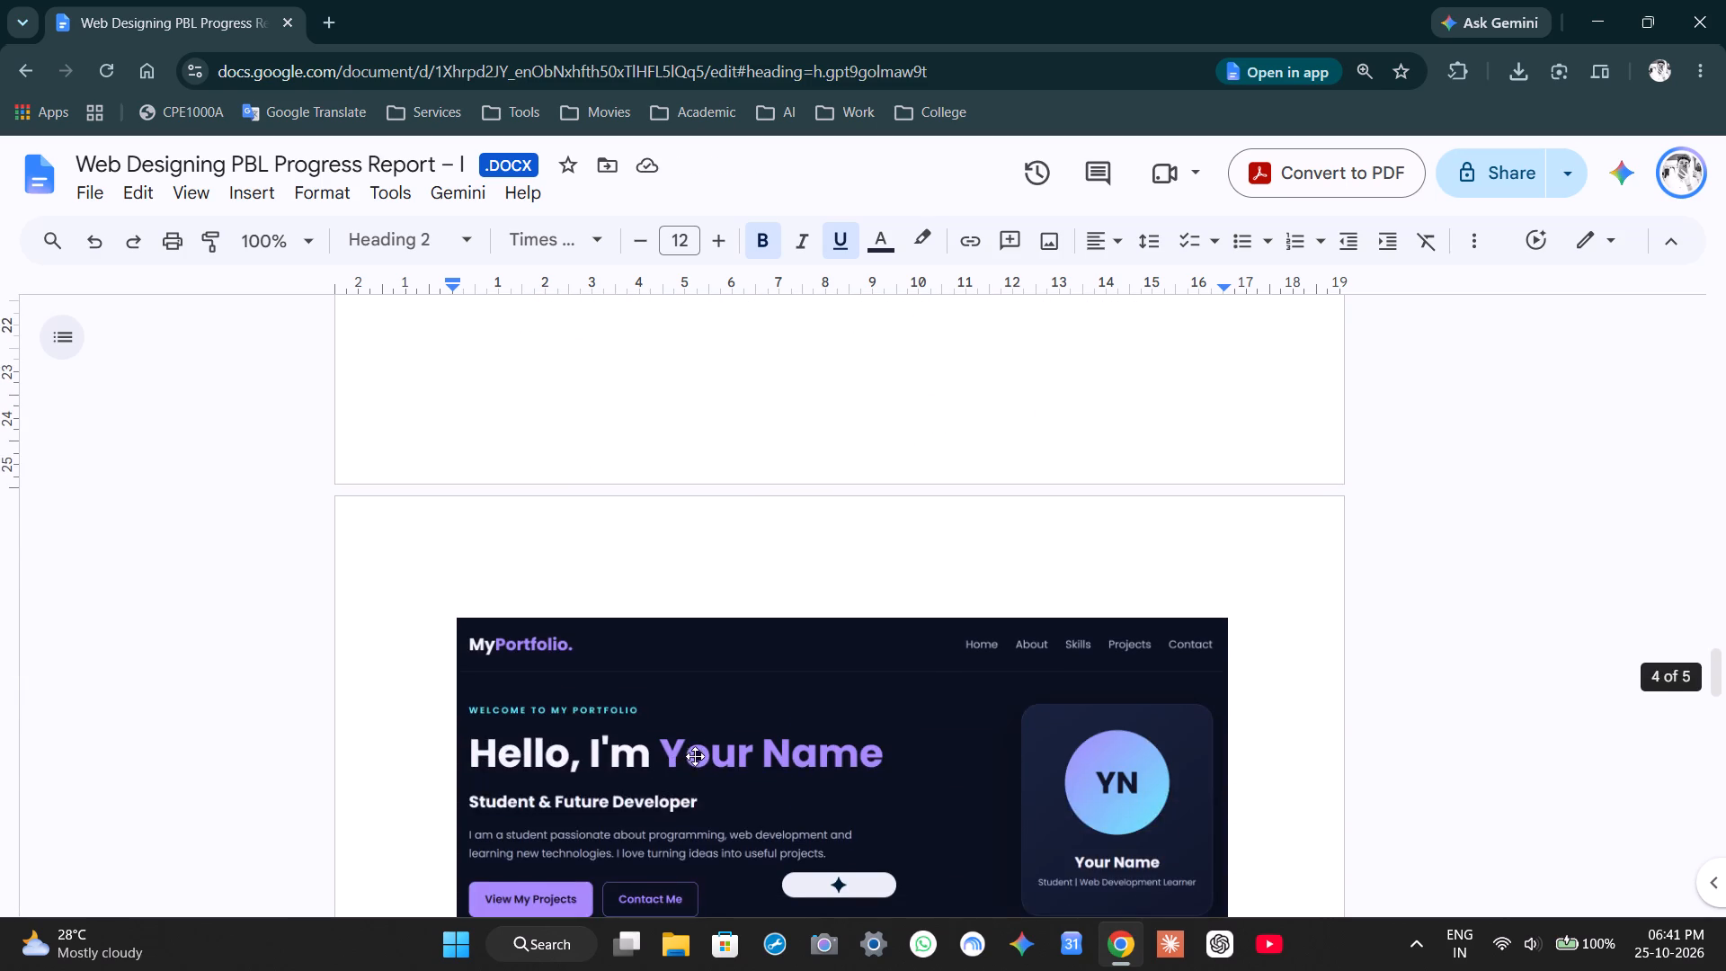
scroll(695, 756, "up", 3)
left_click(572, 638)
left_click(757, 351)
left_click(658, 338)
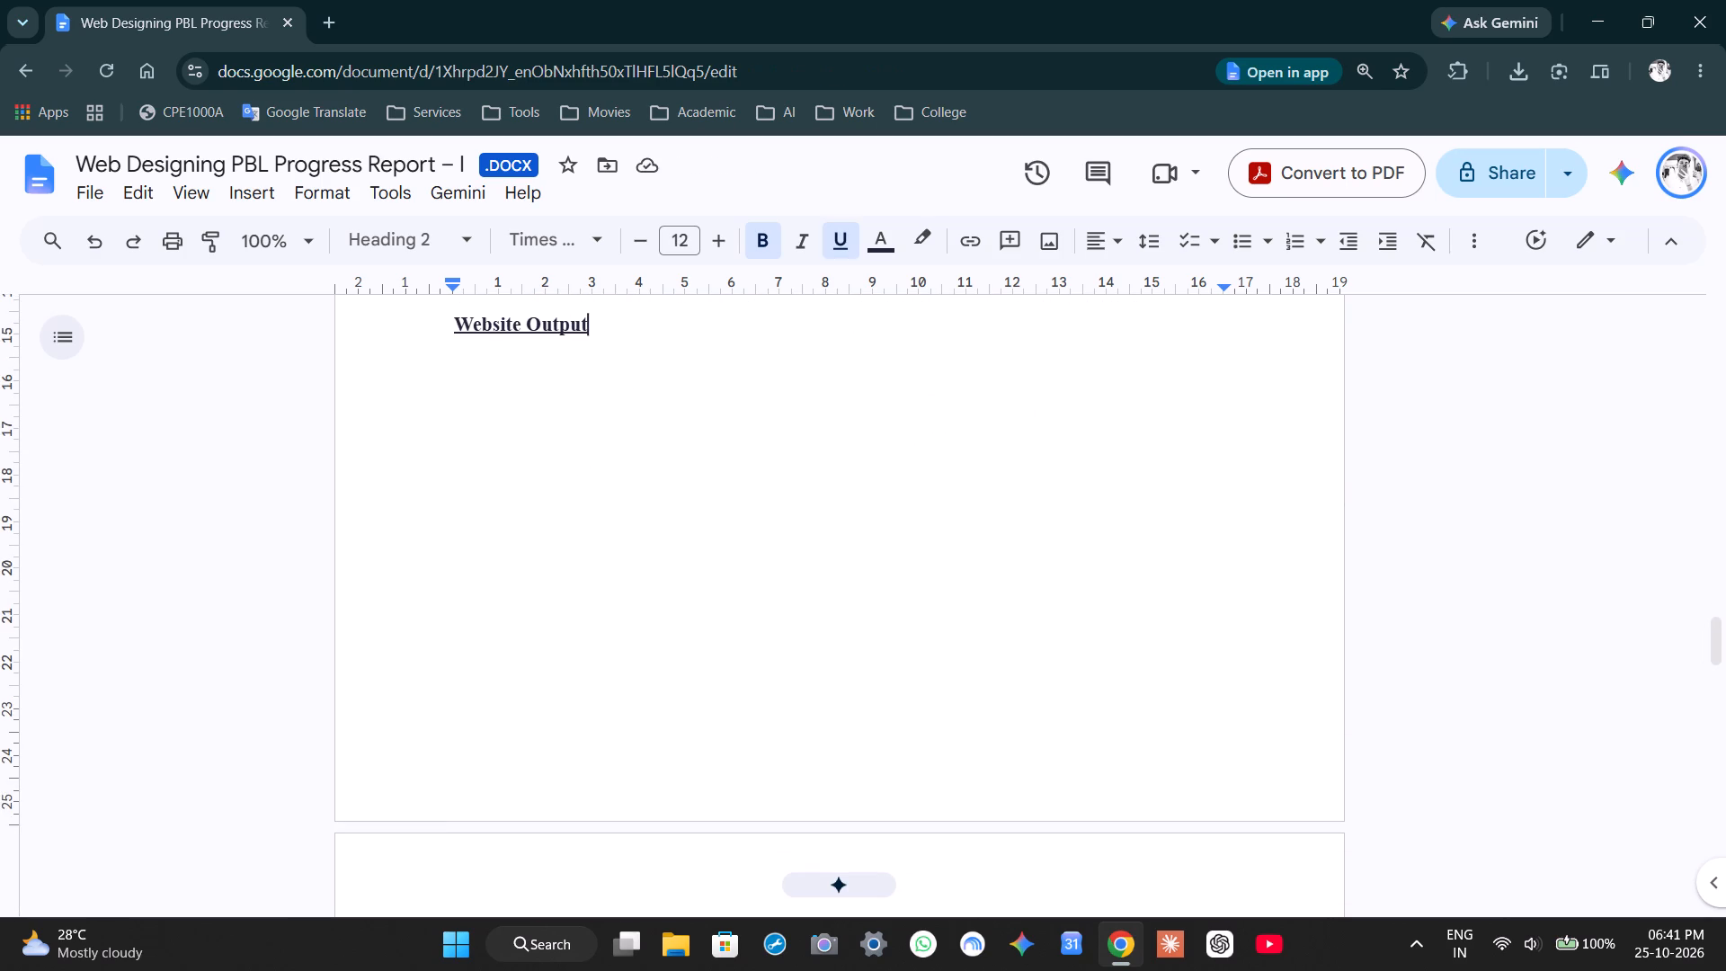
key("Return")
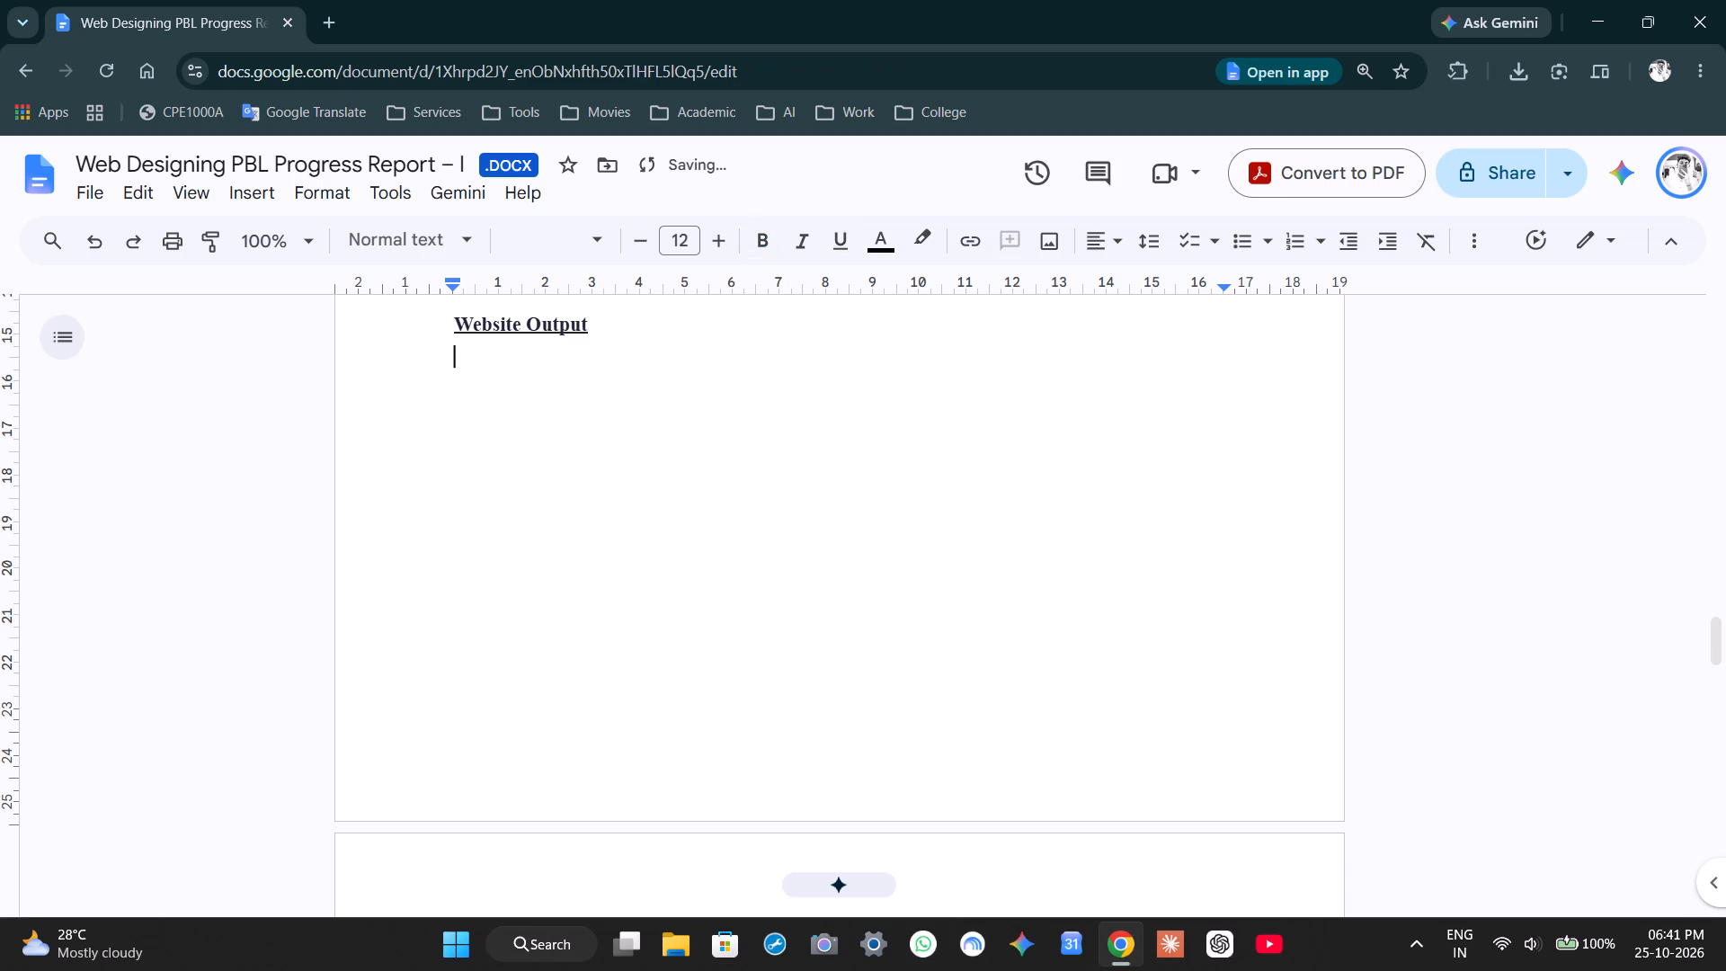
left_click(229, 200)
left_click(303, 273)
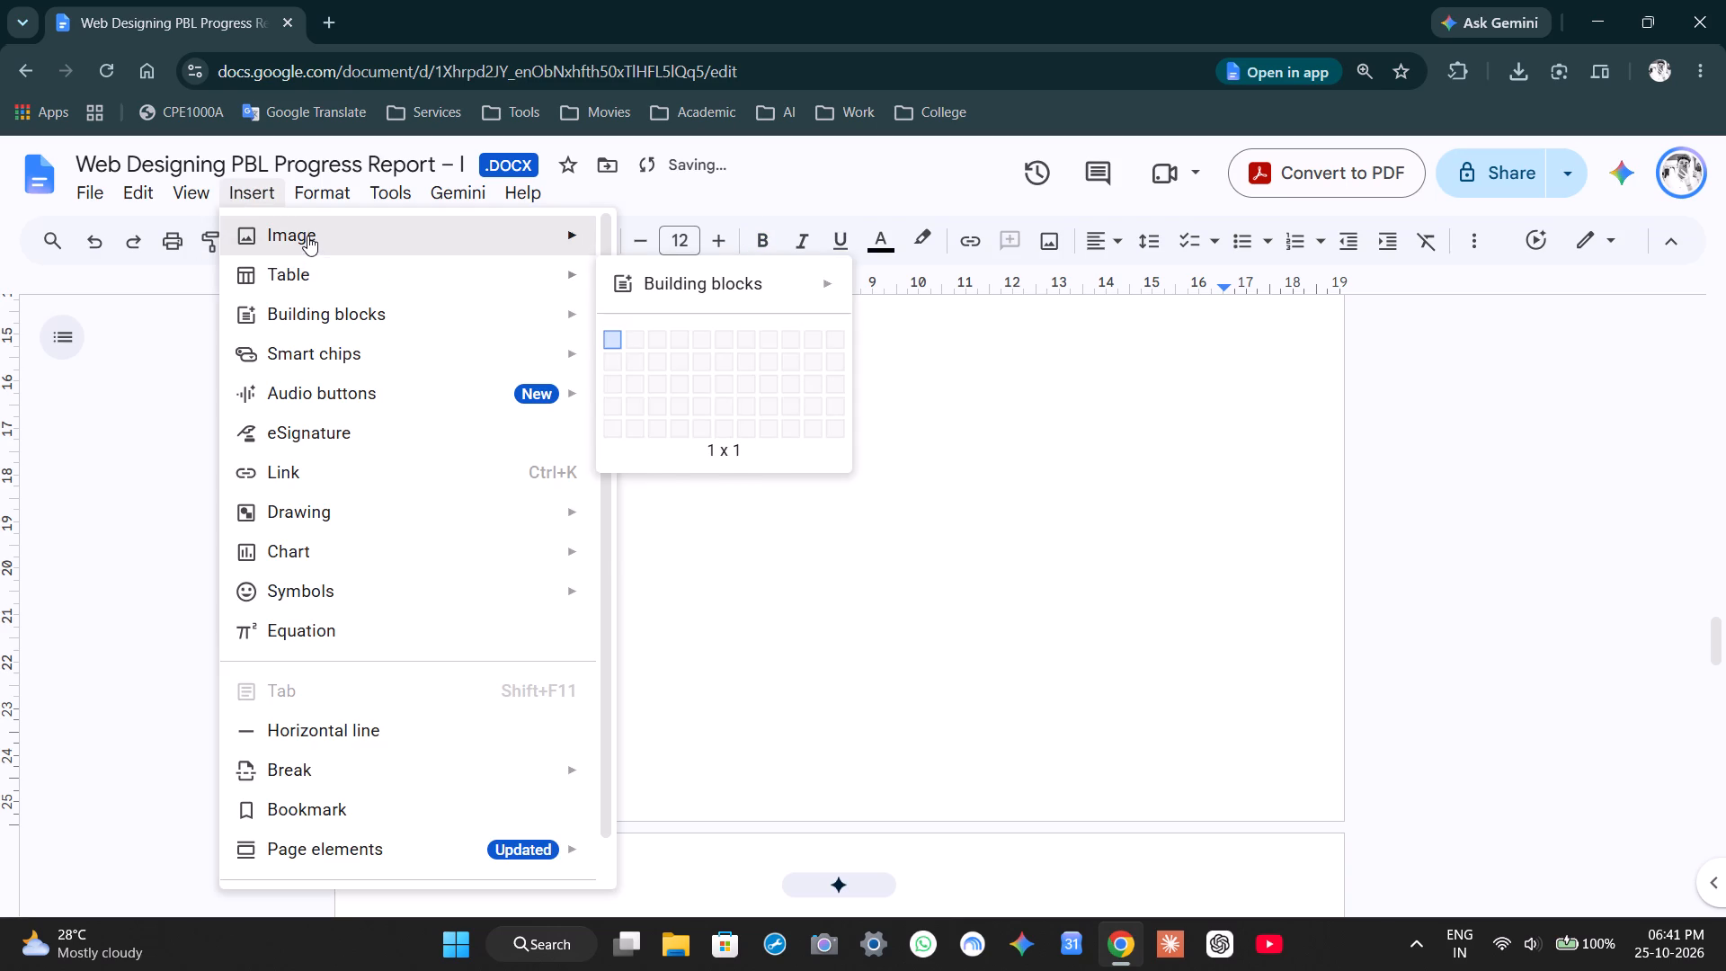
left_click(307, 236)
left_click(647, 289)
scroll(520, 322, "down", 8)
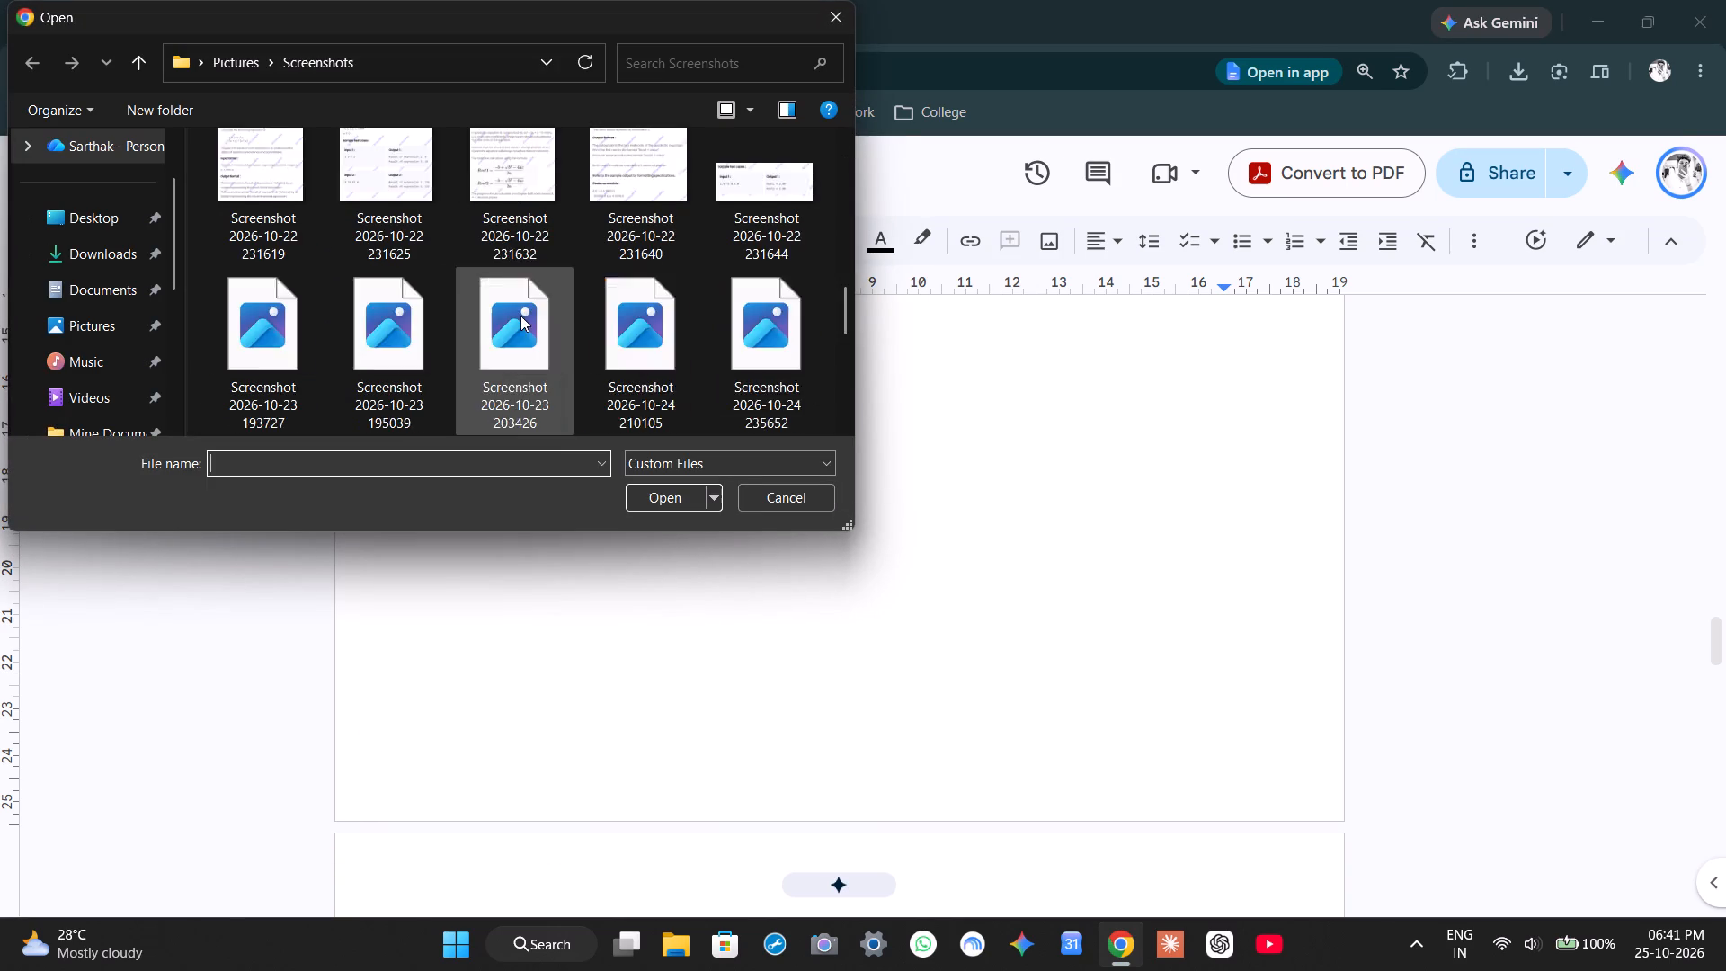
scroll(520, 316, "down", 10)
left_click(250, 196)
left_click(657, 497)
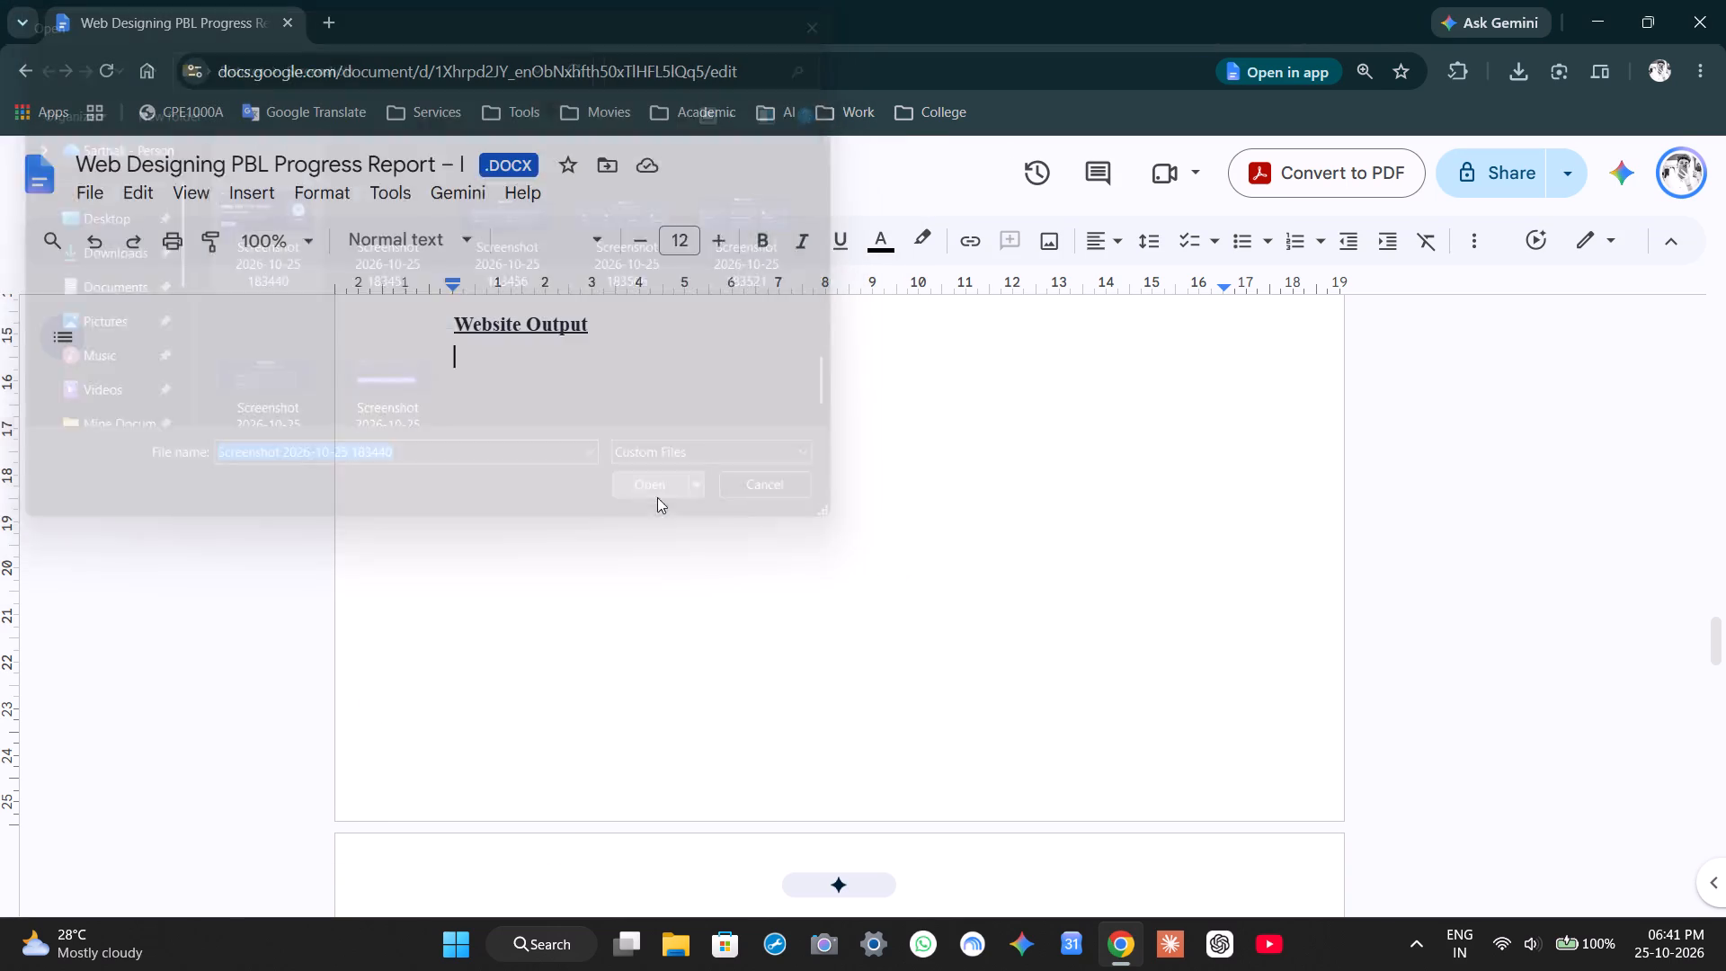
Remove the duplicate portfolio home page screenshot directly above the About Me screenshot.
scroll(827, 513, "down", 6)
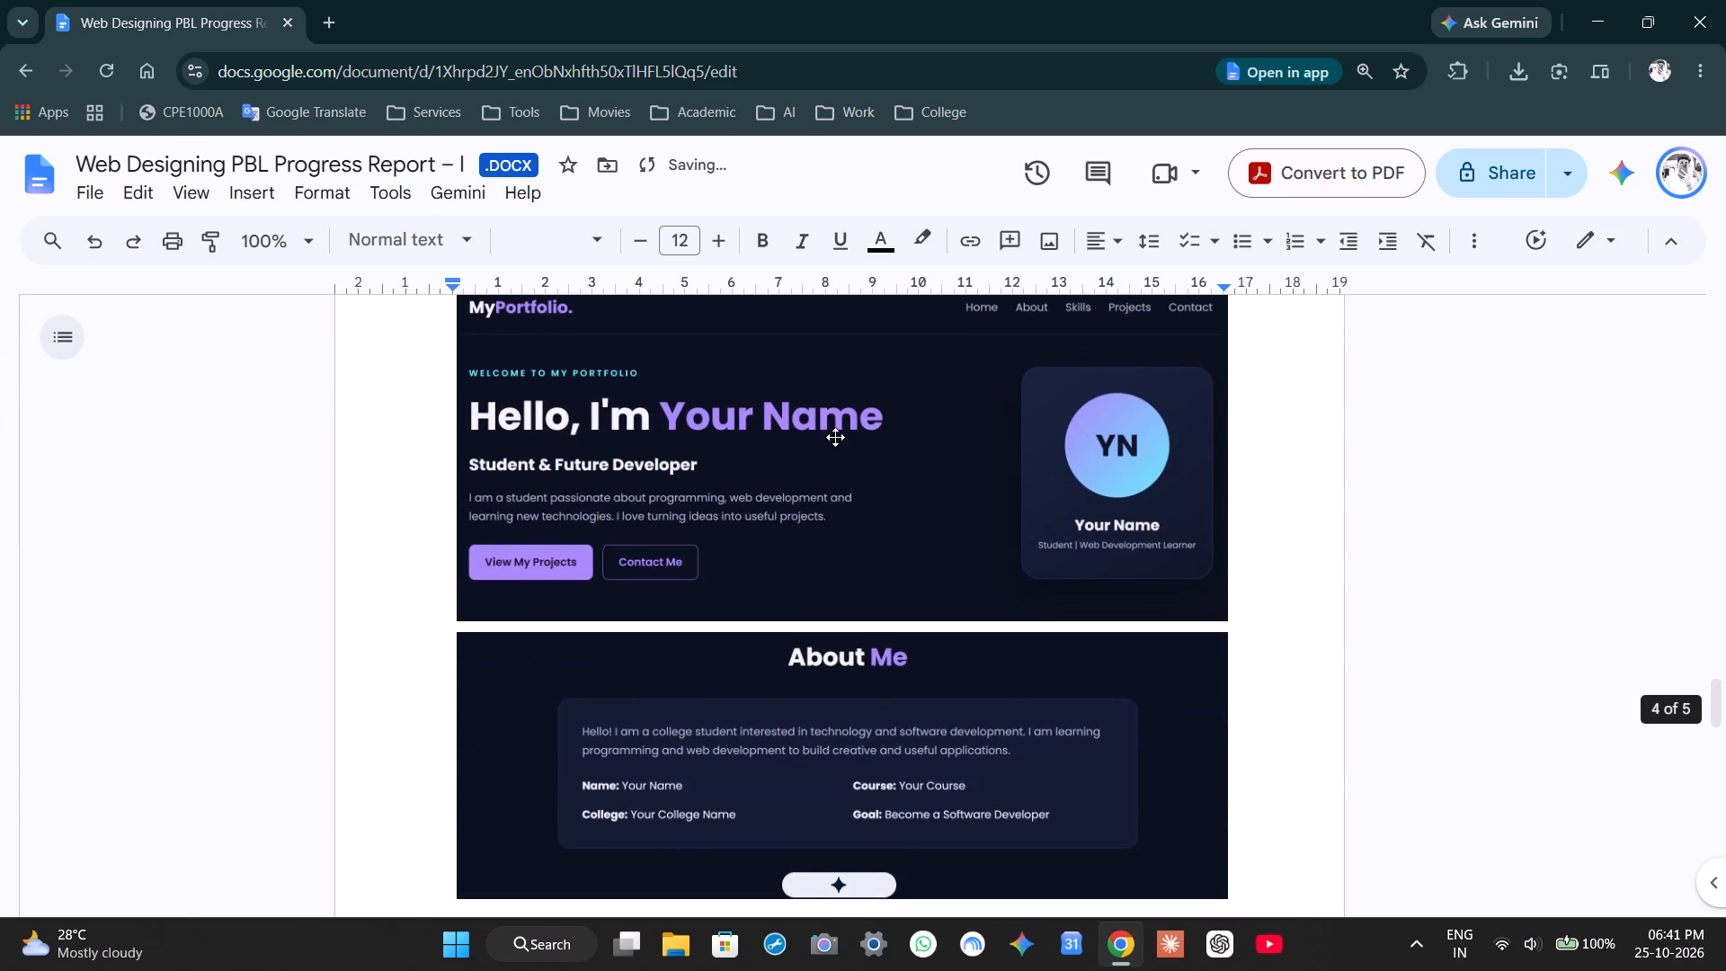
right_click(835, 437)
left_click(902, 493)
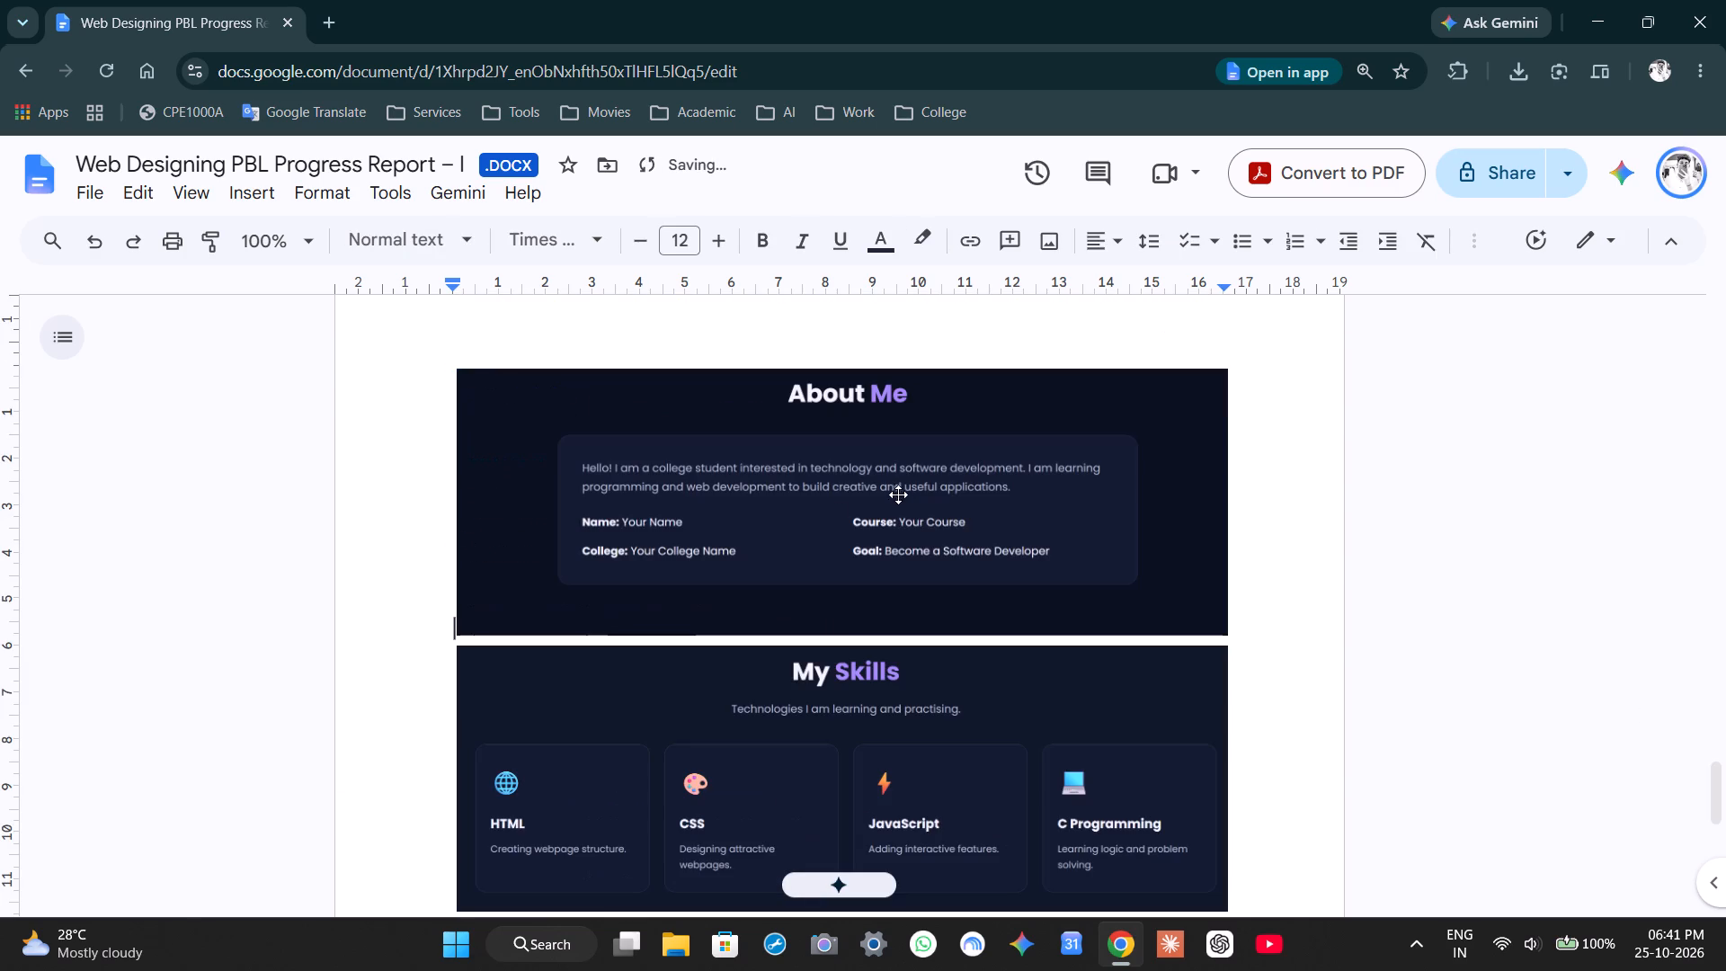
Review the report's page layout, from the Website Output screenshots through the module text back to the signature and team details sections.
scroll(806, 516, "up", 12)
scroll(824, 516, "down", 6)
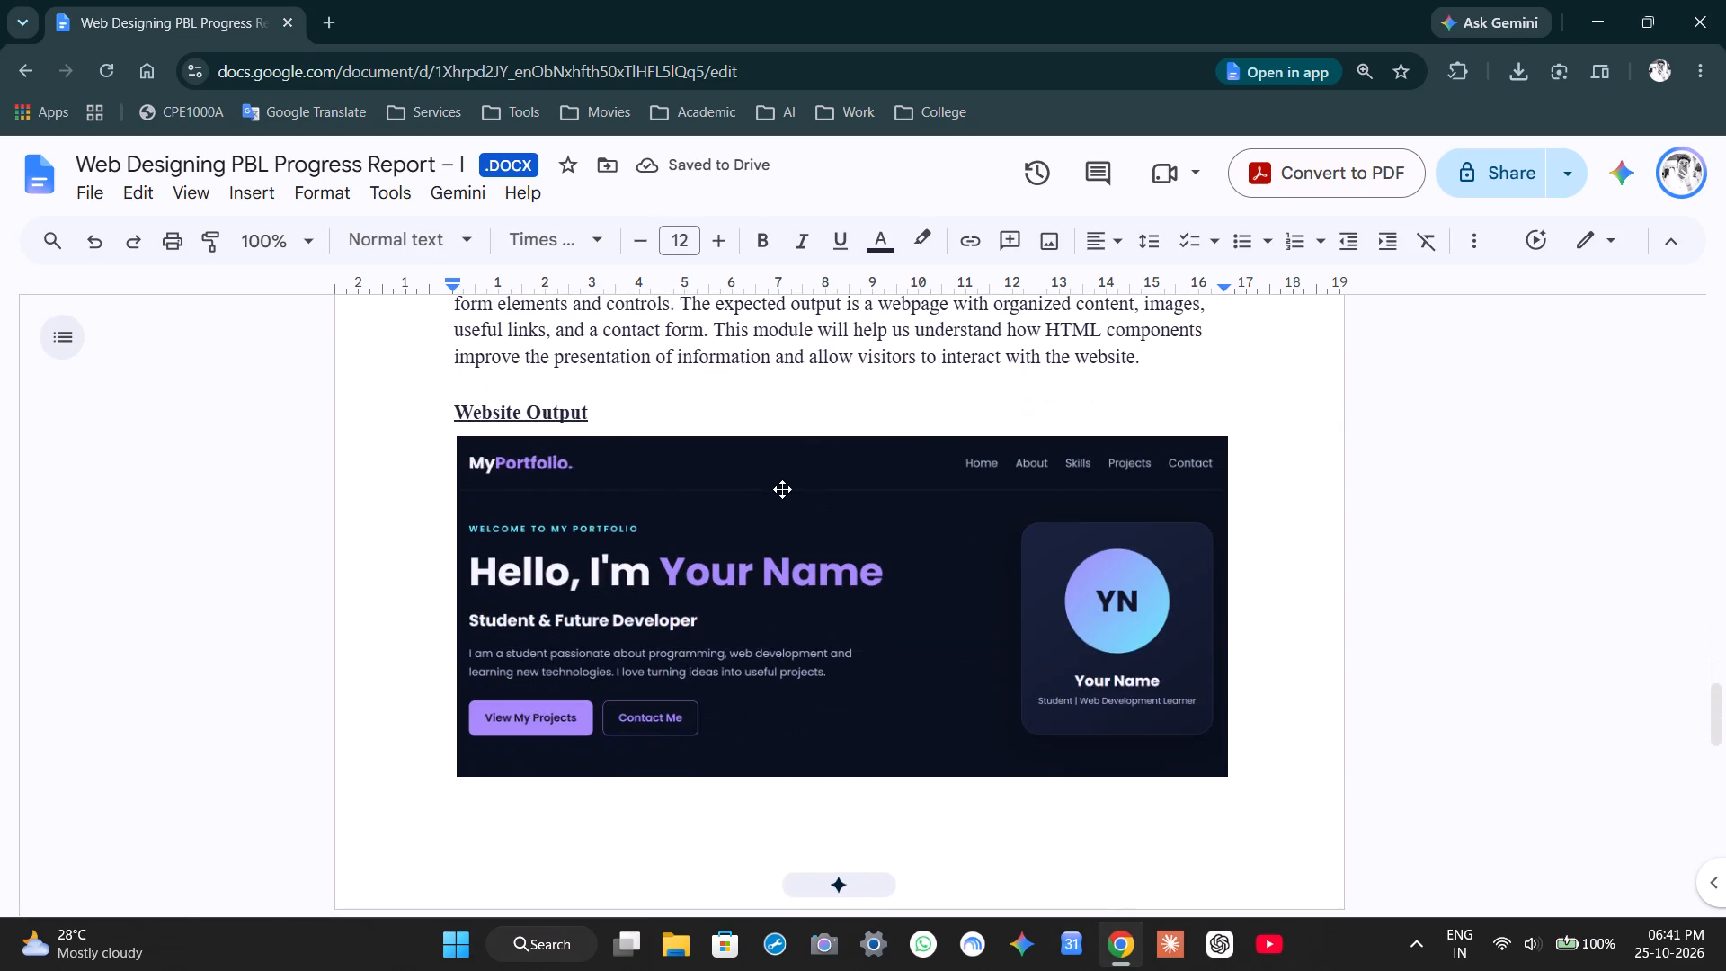
scroll(782, 489, "down", 19)
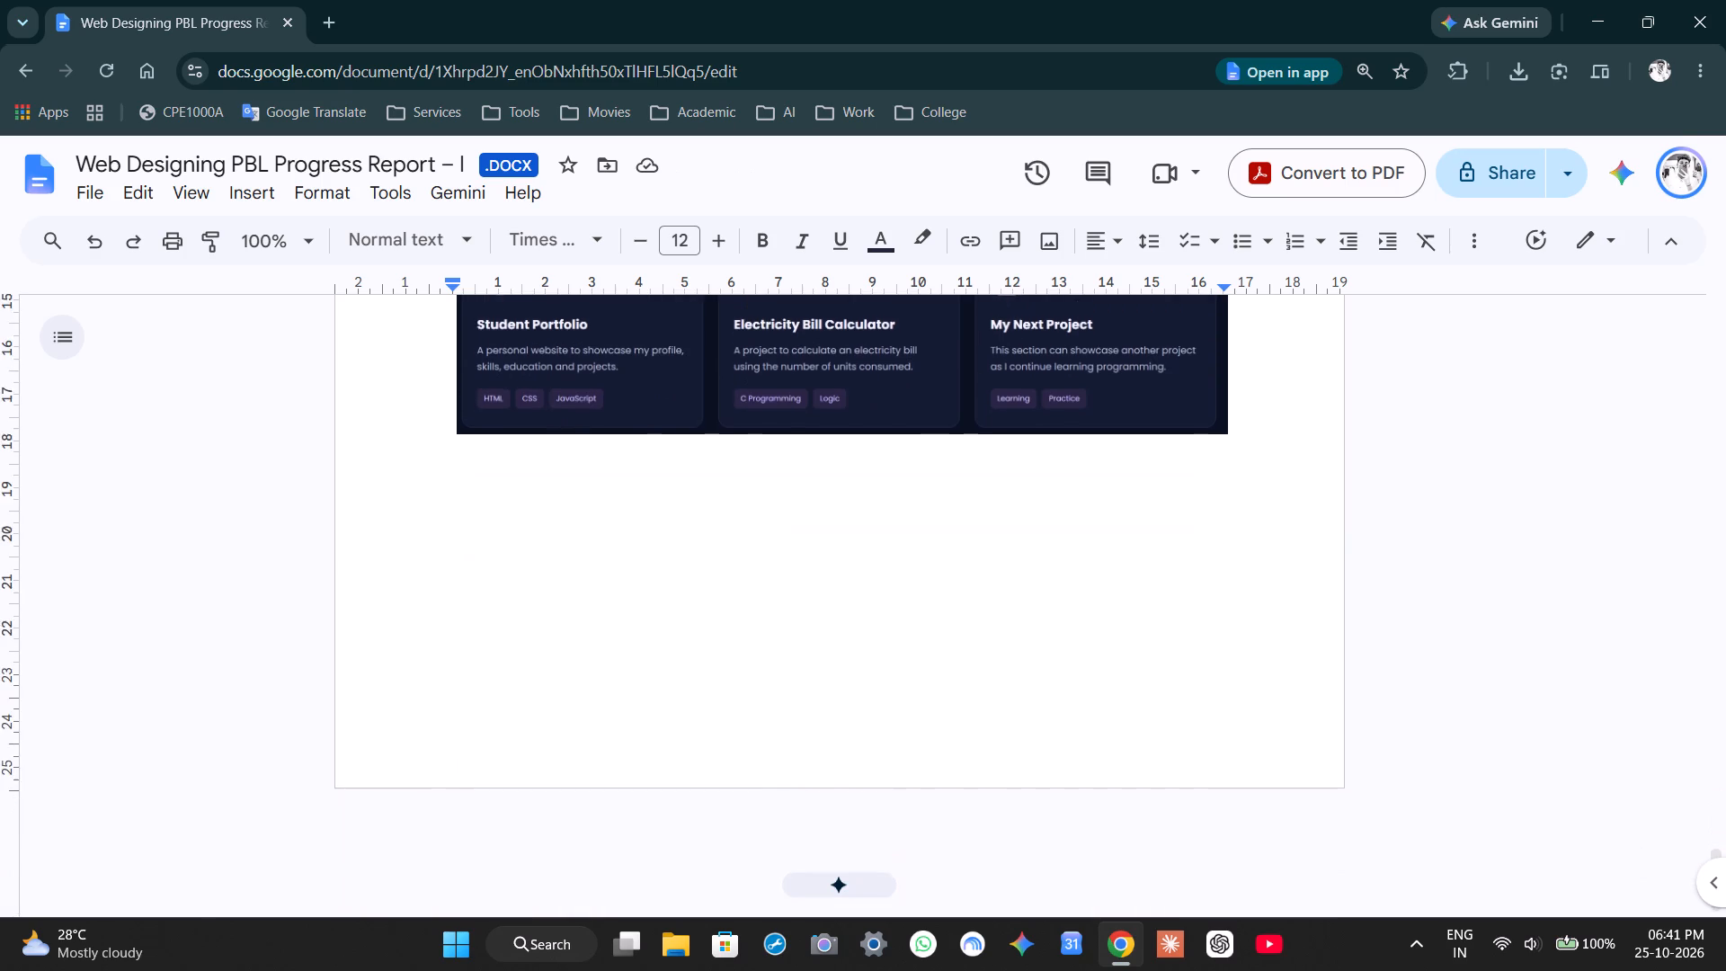
scroll(782, 488, "down", 1)
scroll(782, 488, "up", 19)
scroll(782, 488, "up", 4)
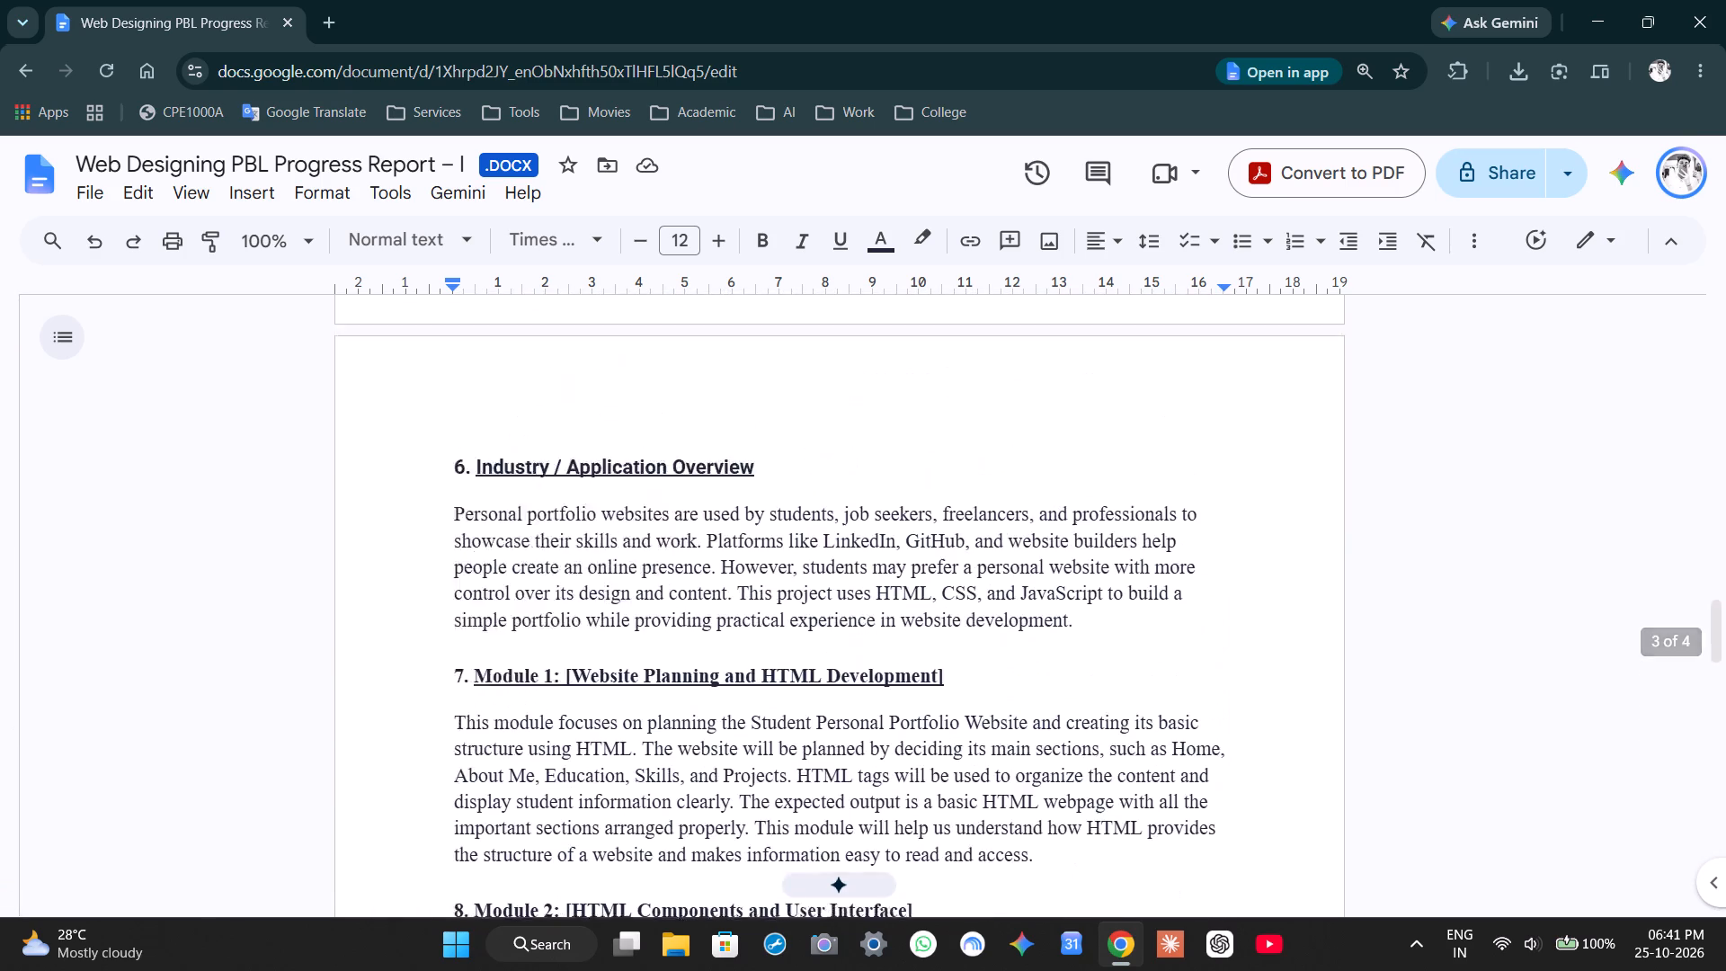
scroll(782, 488, "up", 10)
Save the report and export all its pages as a PDF named 08 on the Desktop.
key("ctrl+s")
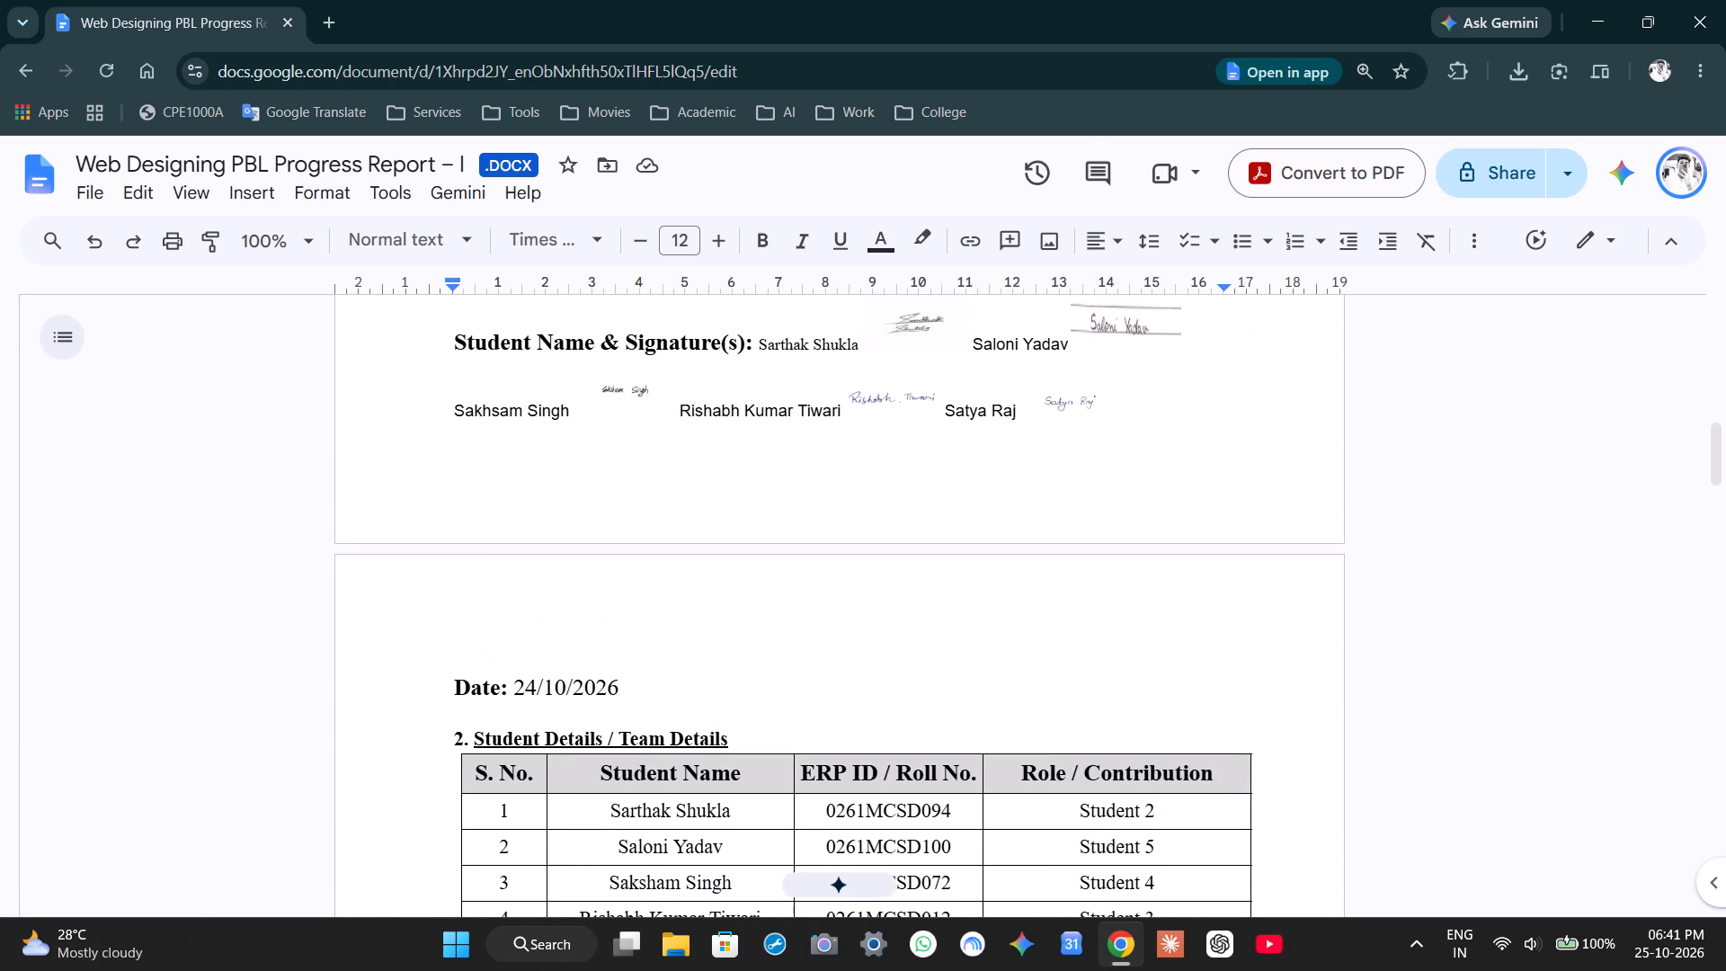
key("ctrl+p")
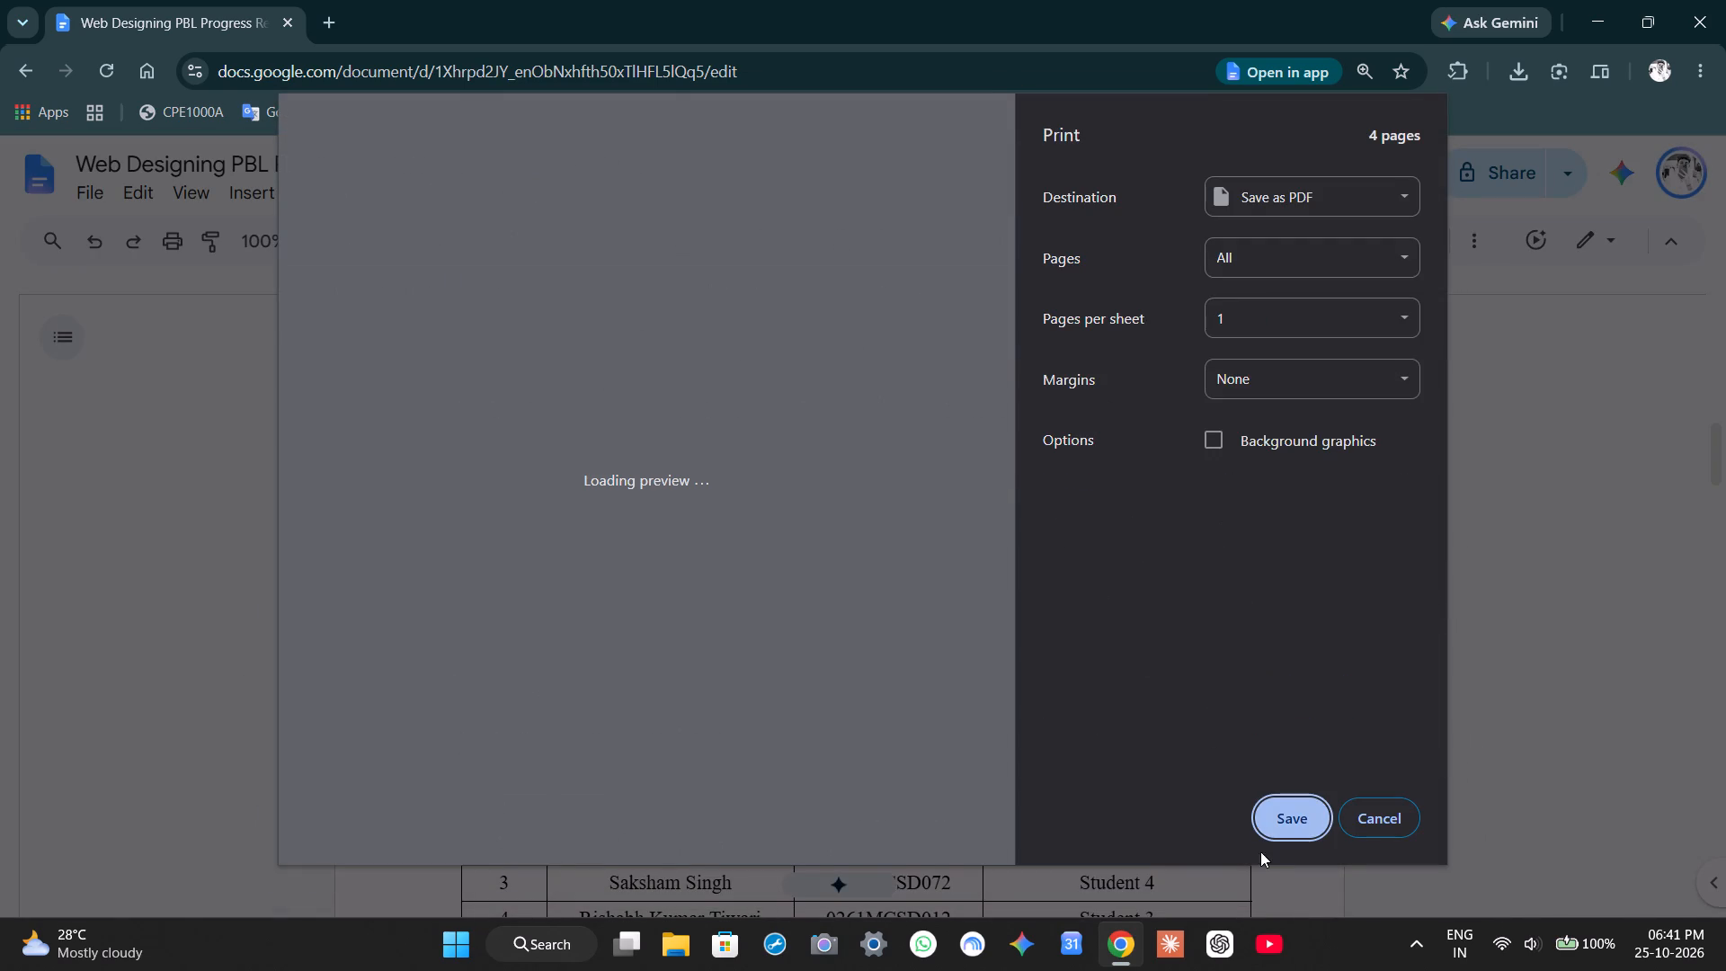
left_click(1288, 827)
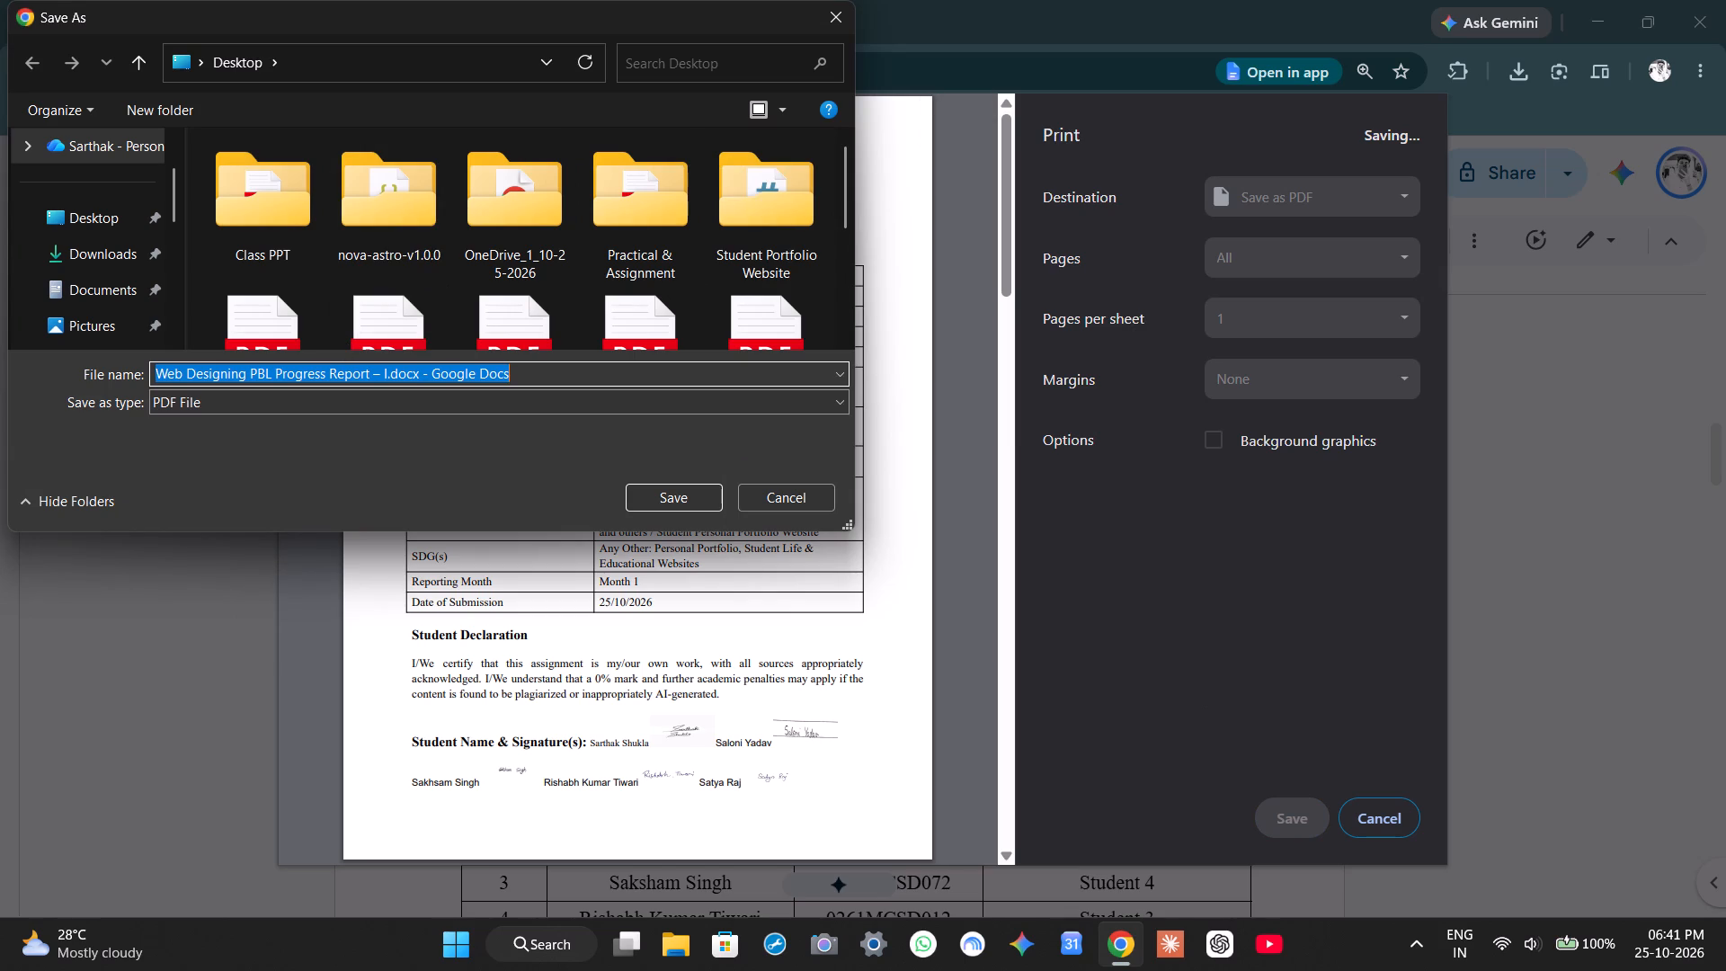
type("08")
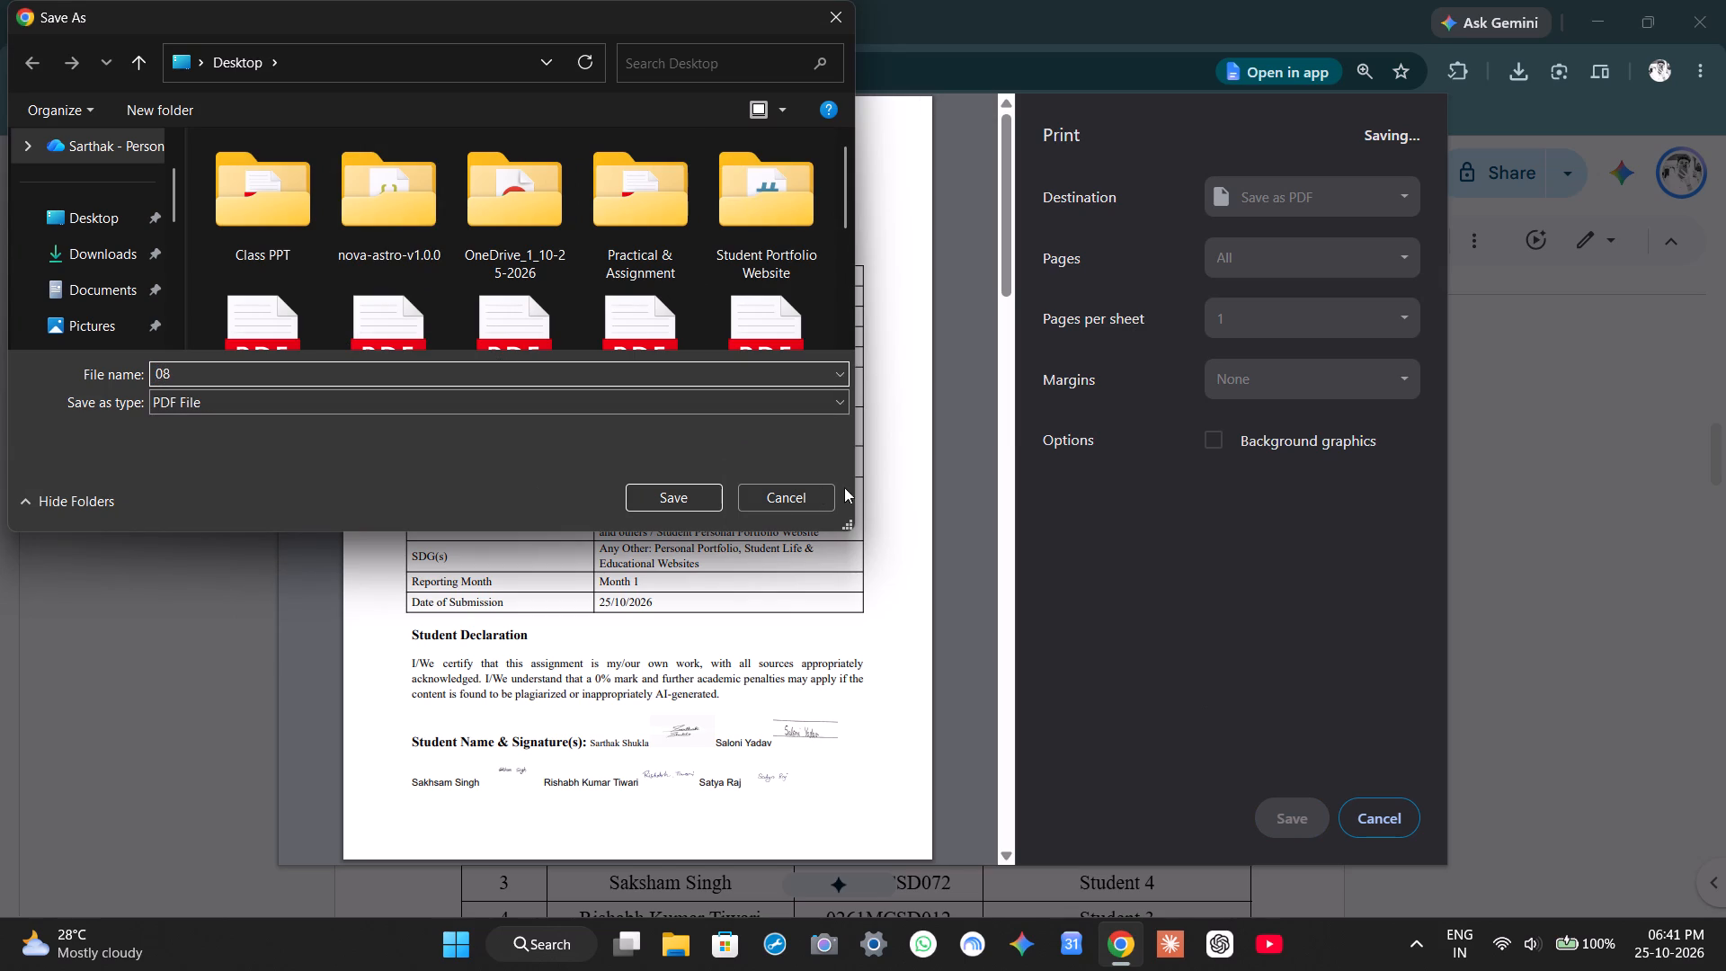
left_click(698, 489)
Switch to the desktop, refresh it and open the 08 PDF.
left_click(1725, 970)
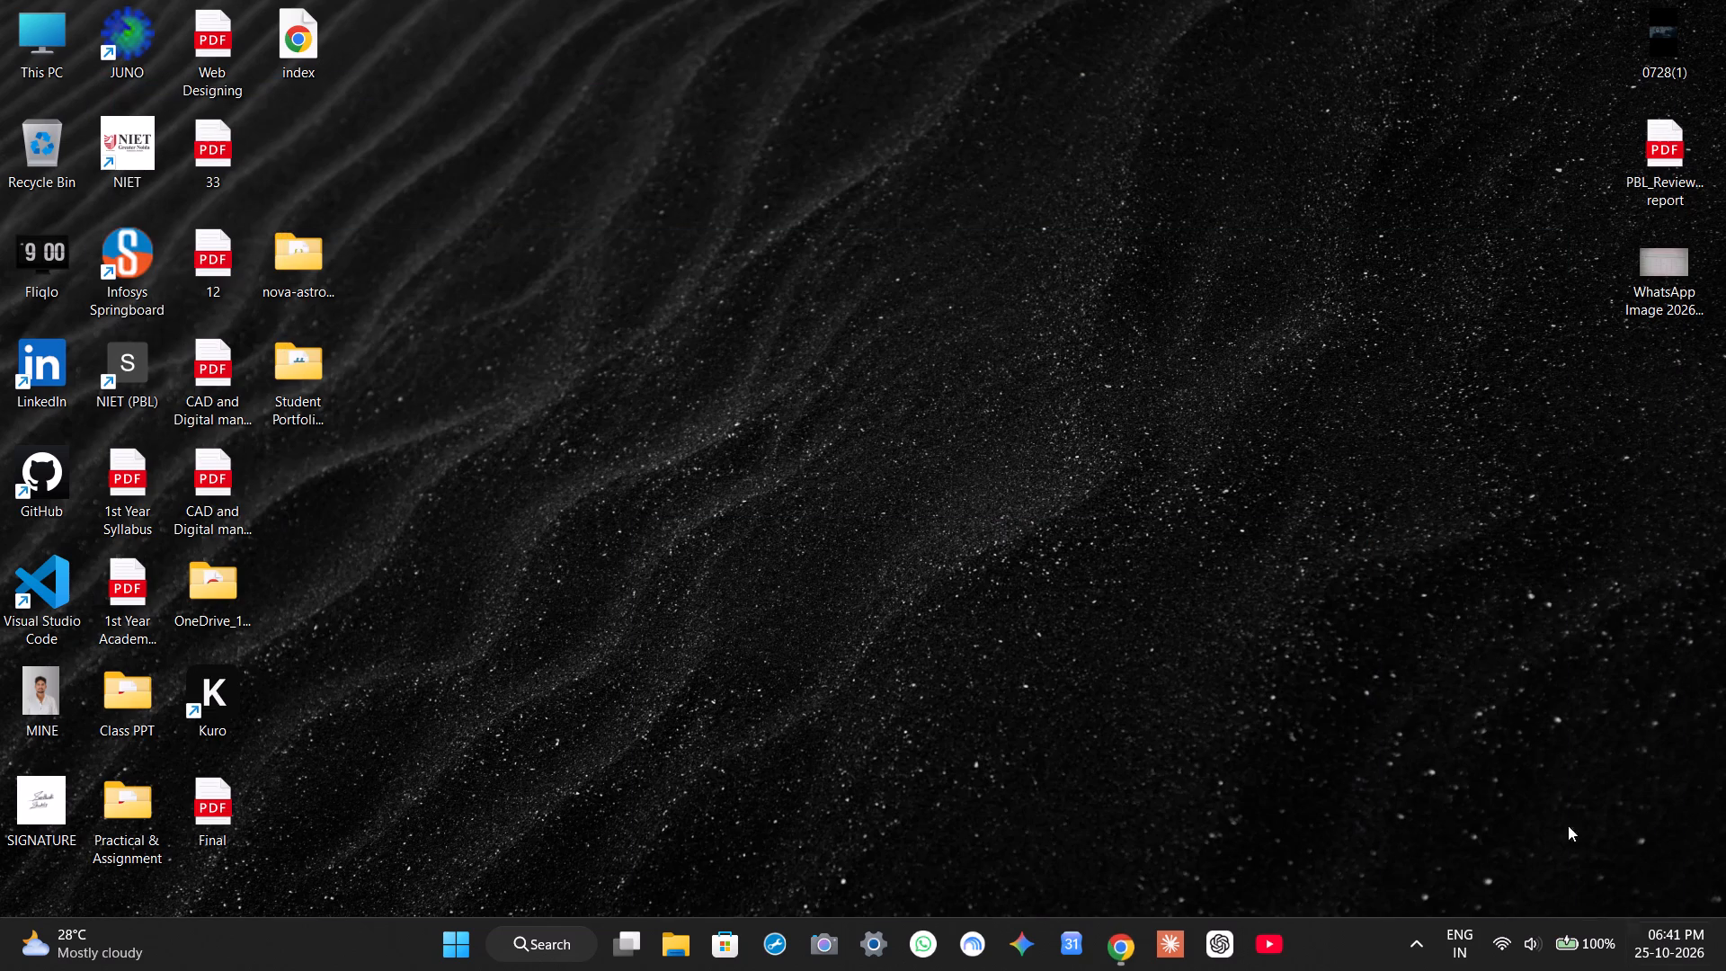
right_click(654, 249)
left_click(716, 347)
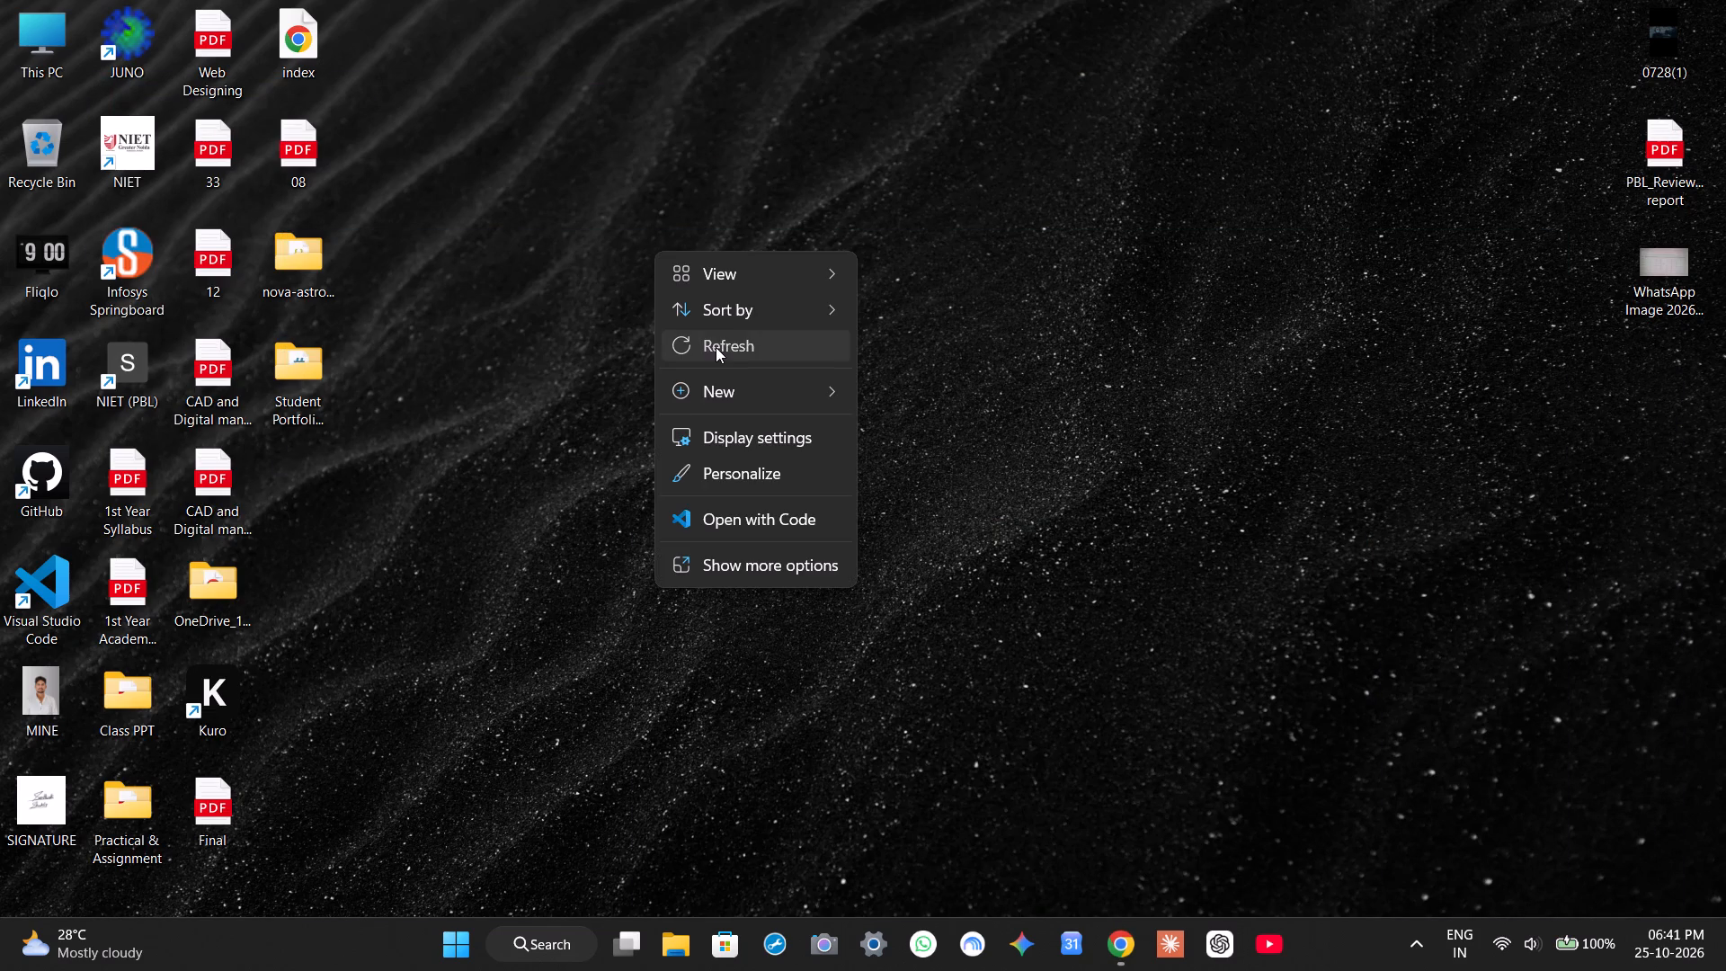
right_click(716, 156)
left_click(760, 252)
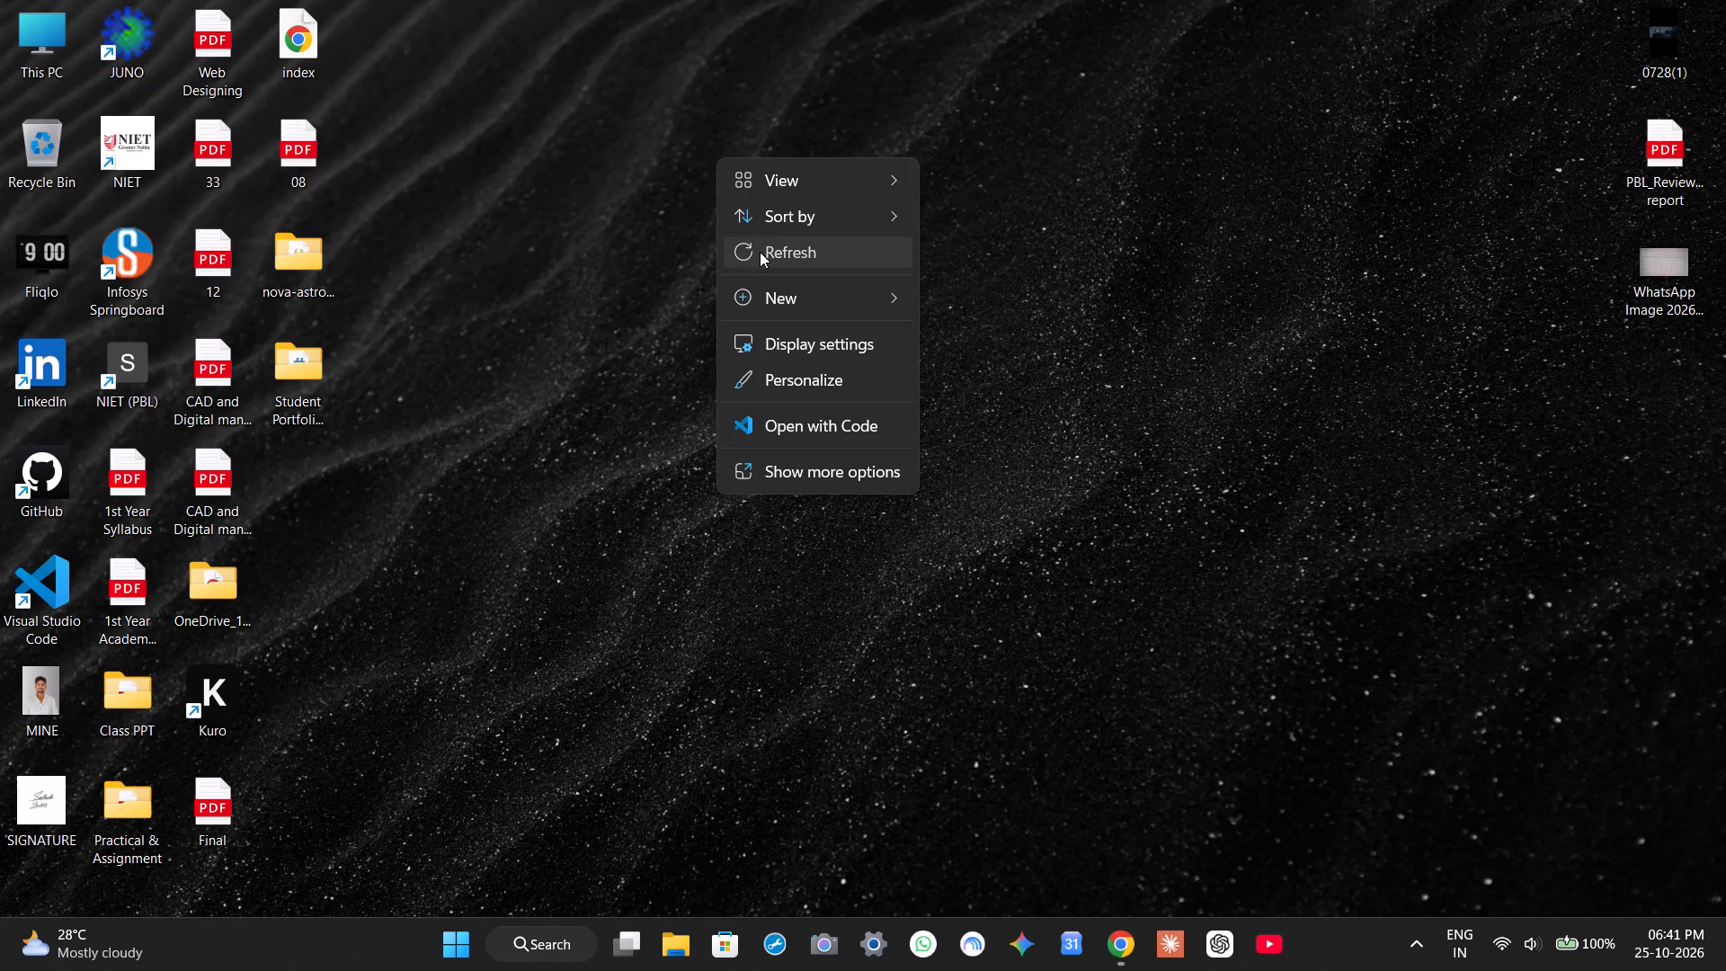
double_click(298, 154)
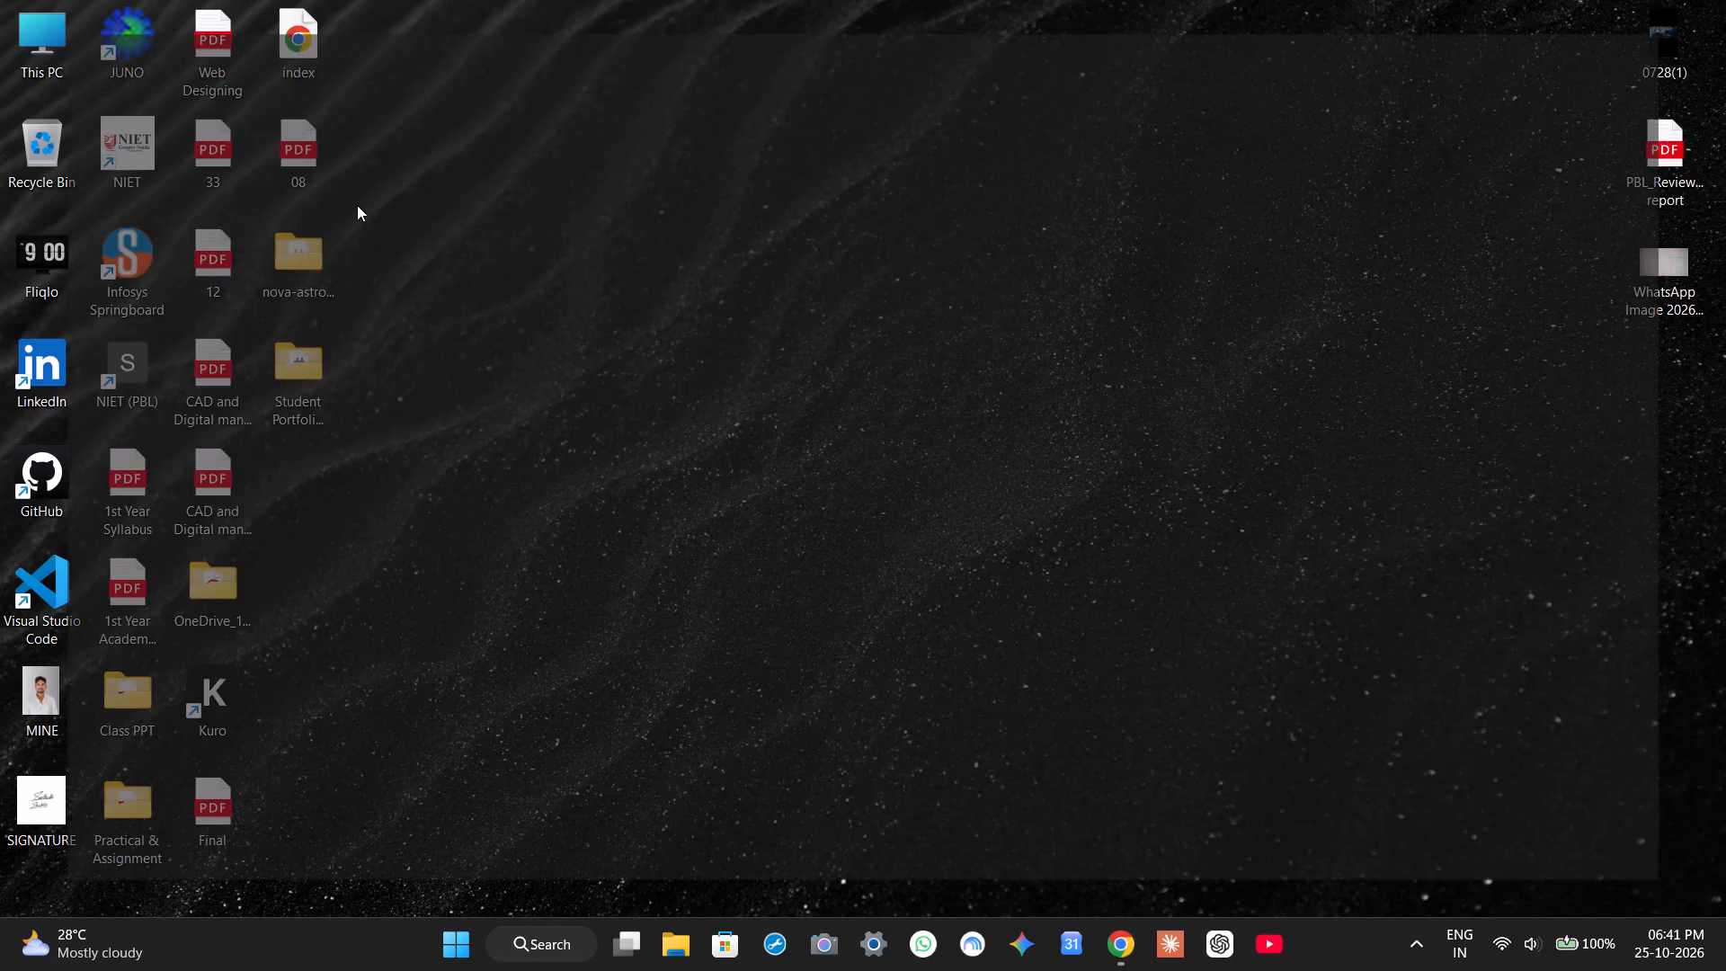
Check the pages of the 08 PDF, especially the Module 2 text, the Website Output heading and the portfolio screenshots.
scroll(1043, 367, "down", 7)
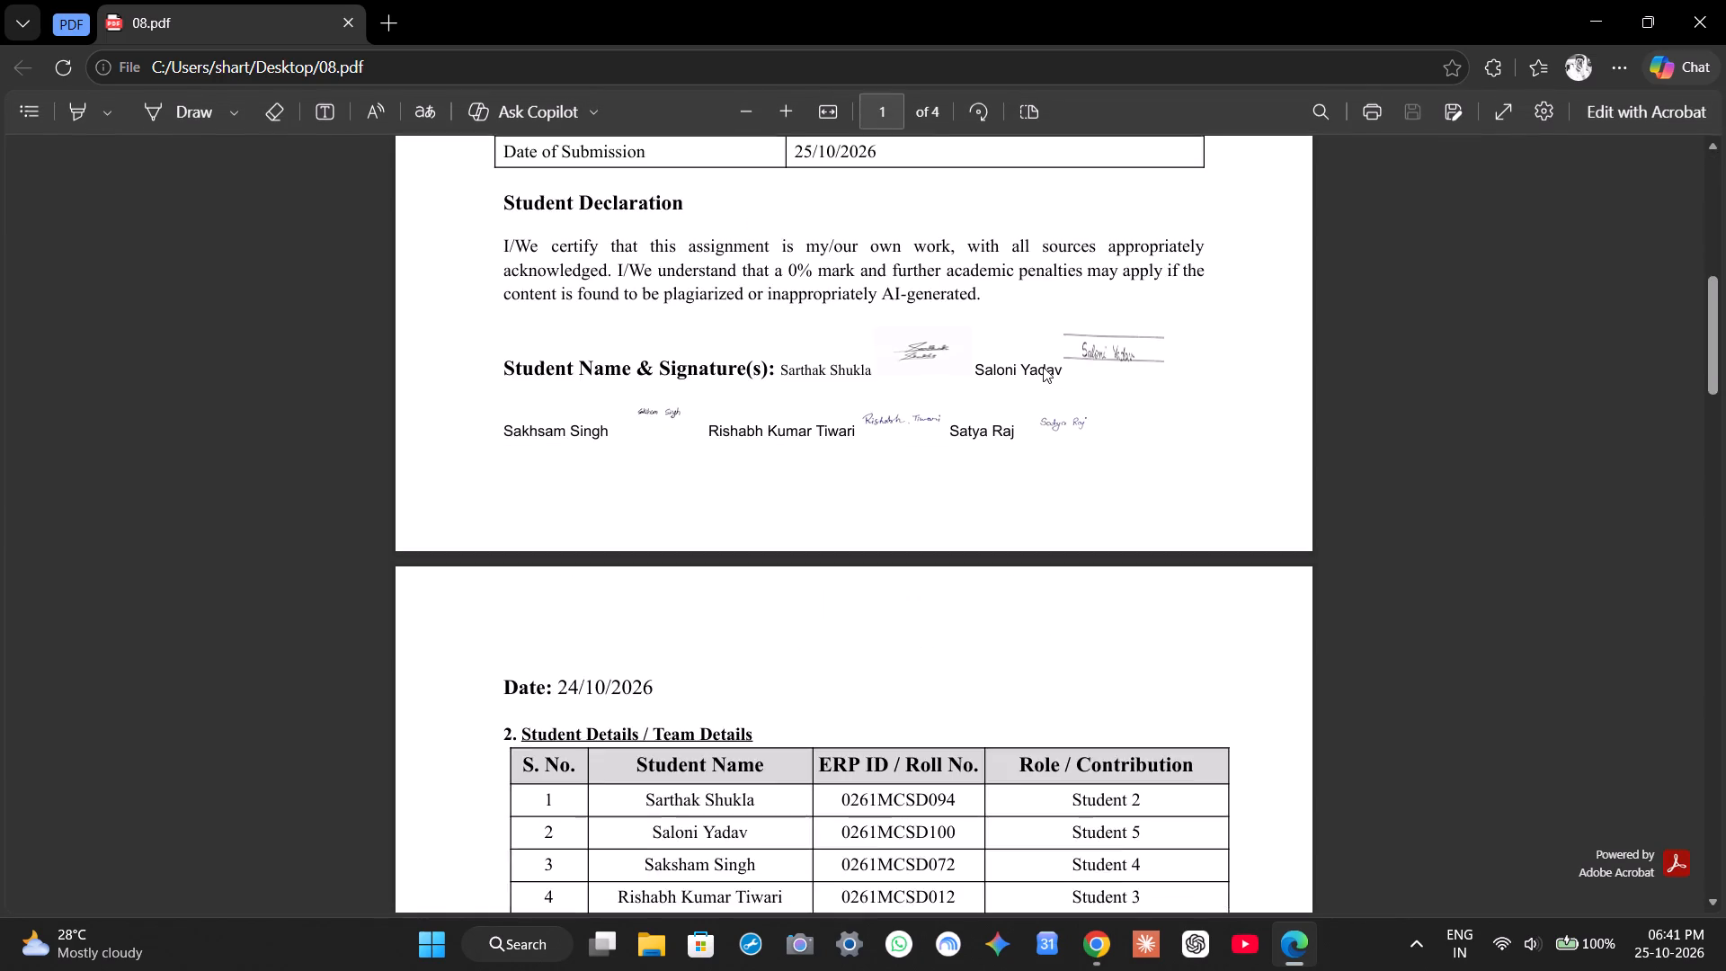
scroll(1043, 367, "down", 8)
scroll(1043, 367, "down", 14)
scroll(1043, 367, "down", 9)
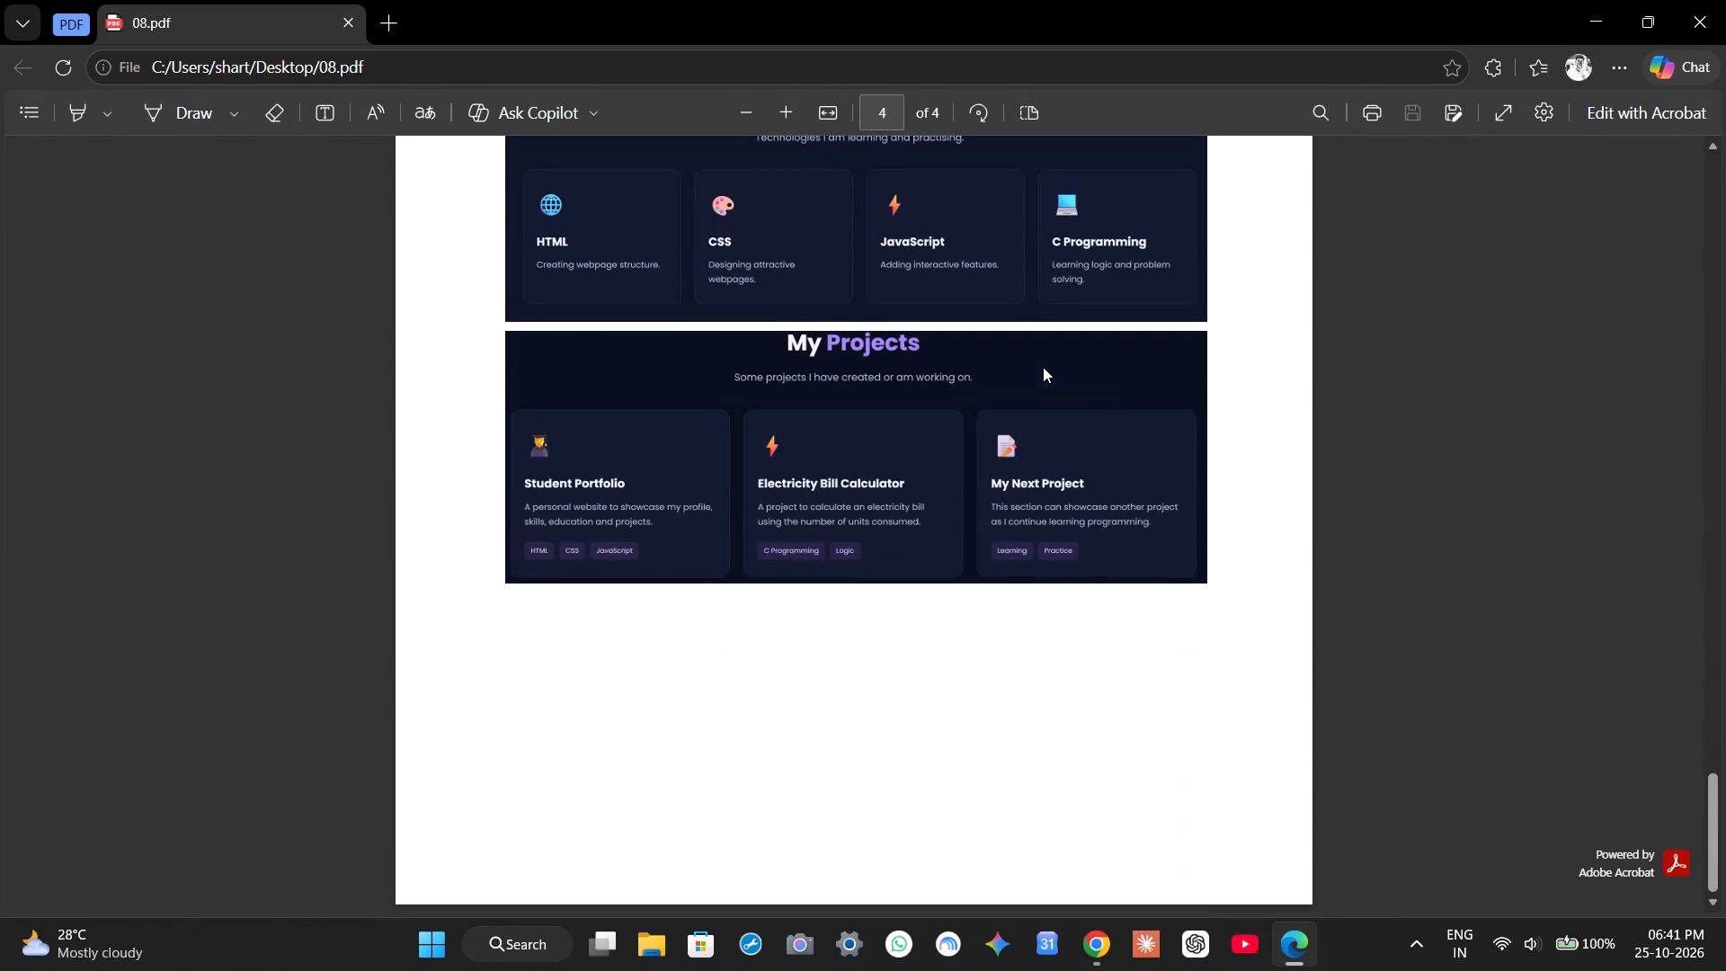
scroll(1043, 367, "down", 9)
scroll(1043, 367, "up", 8)
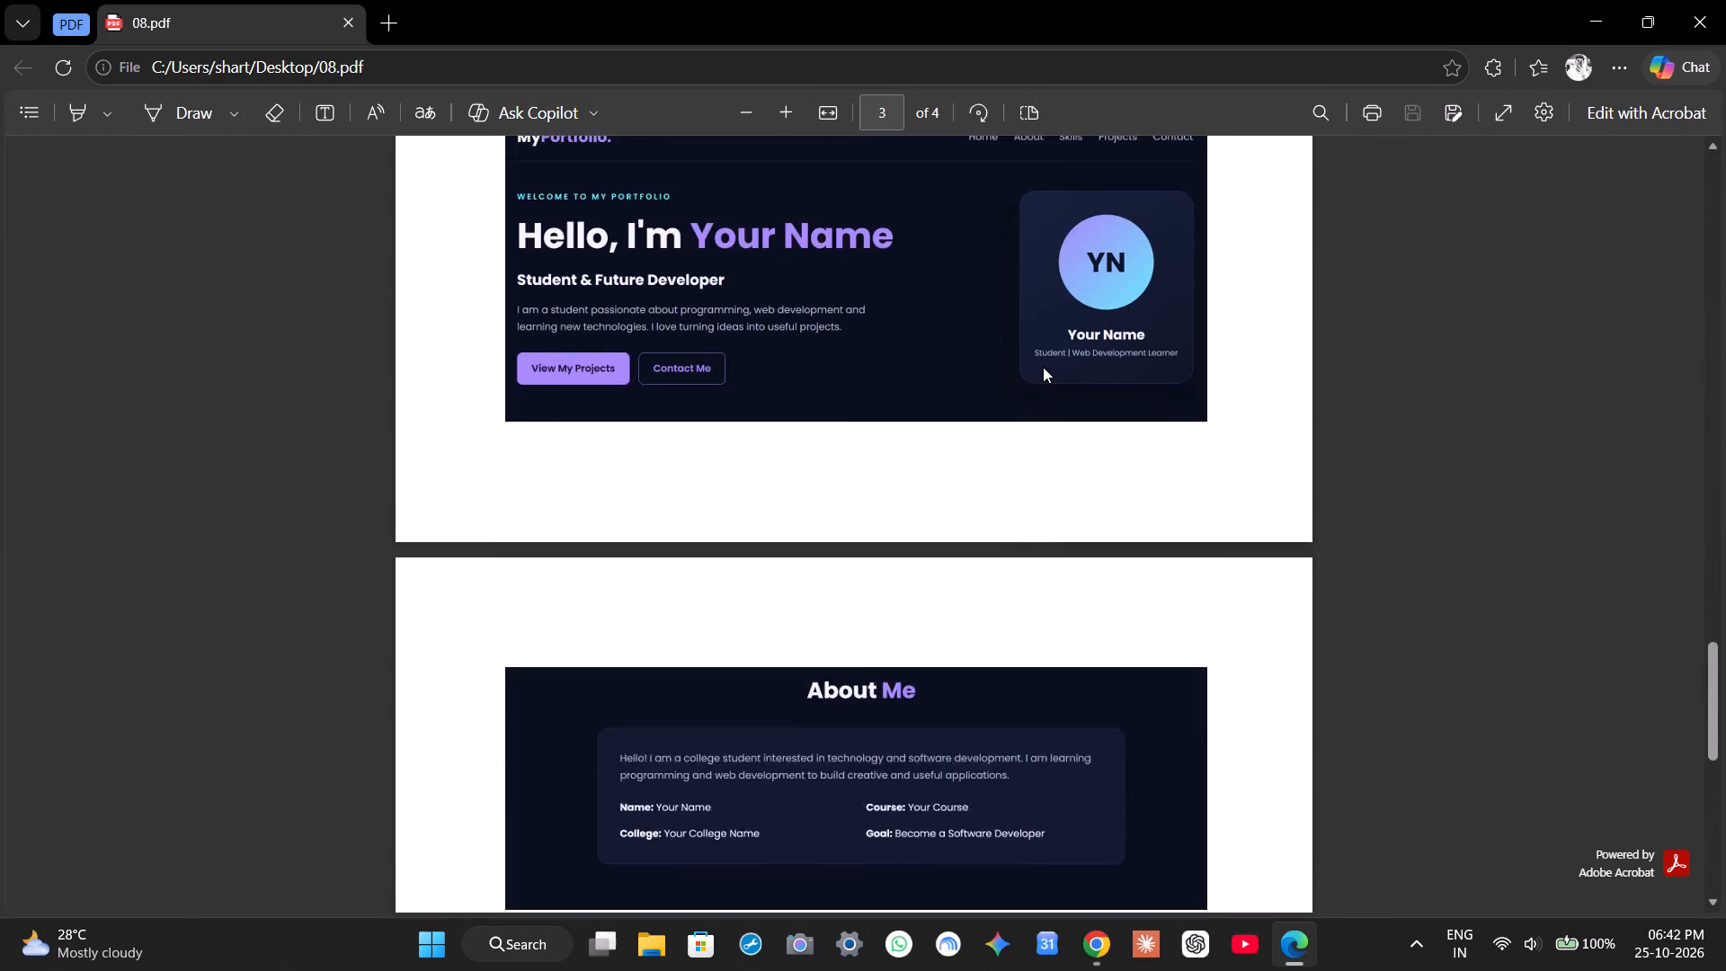
scroll(1043, 367, "up", 3)
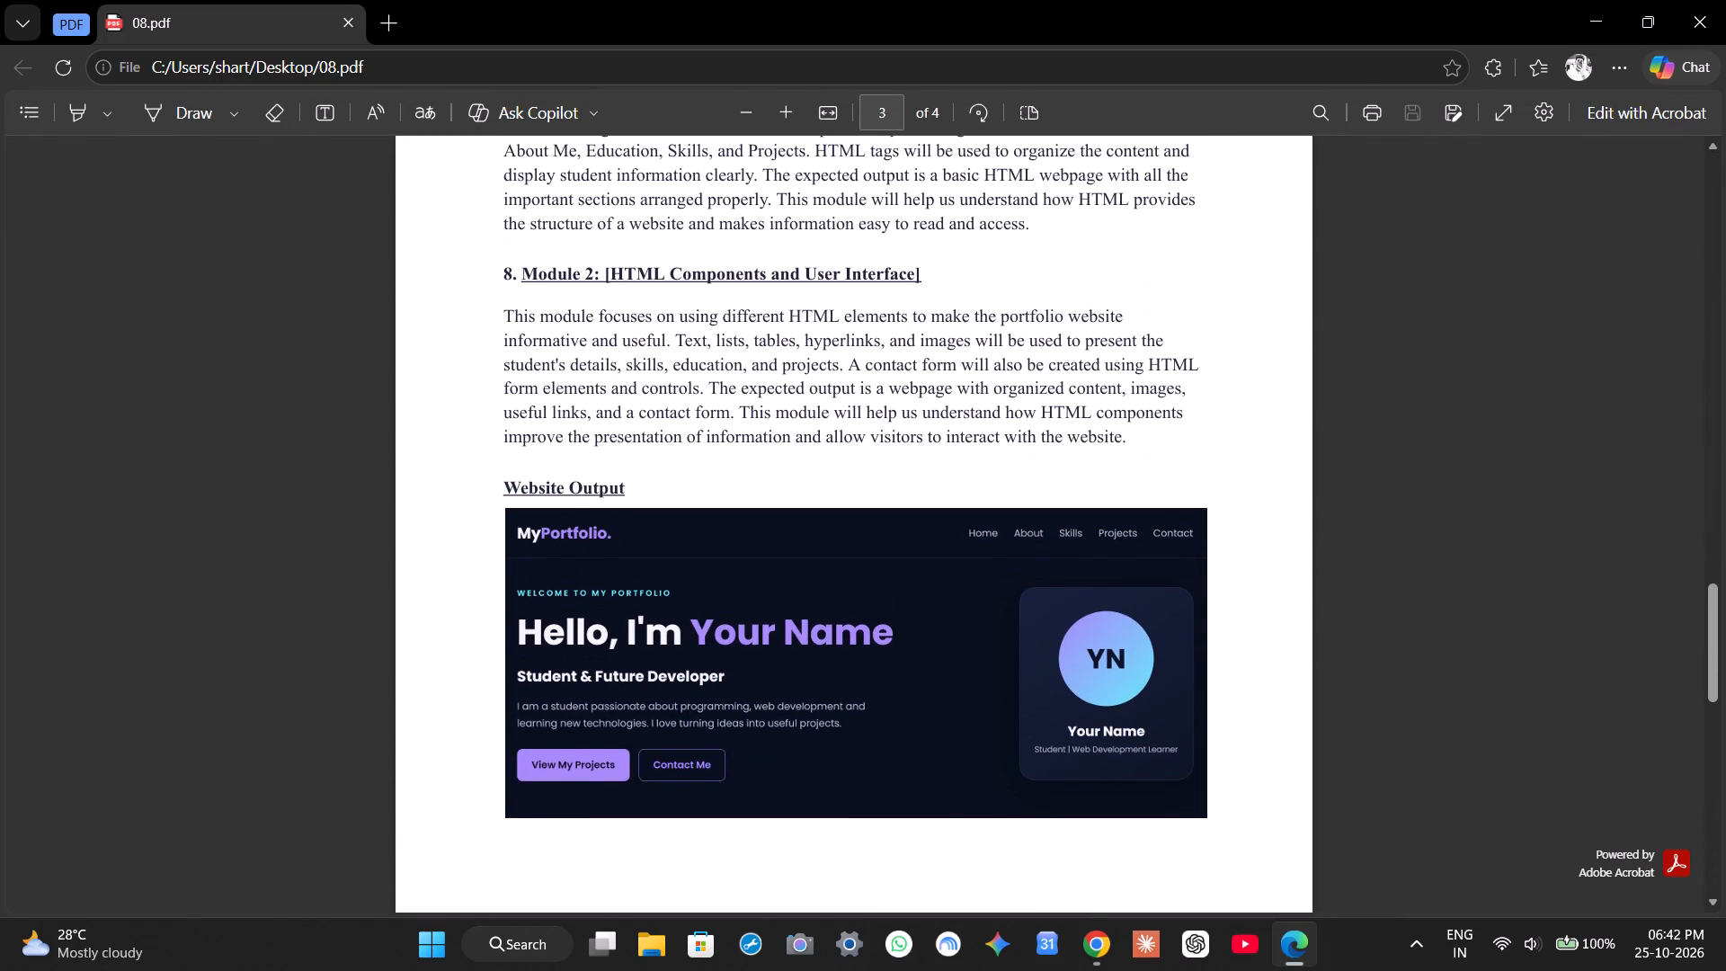
scroll(972, 355, "up", 6)
scroll(972, 355, "down", 17)
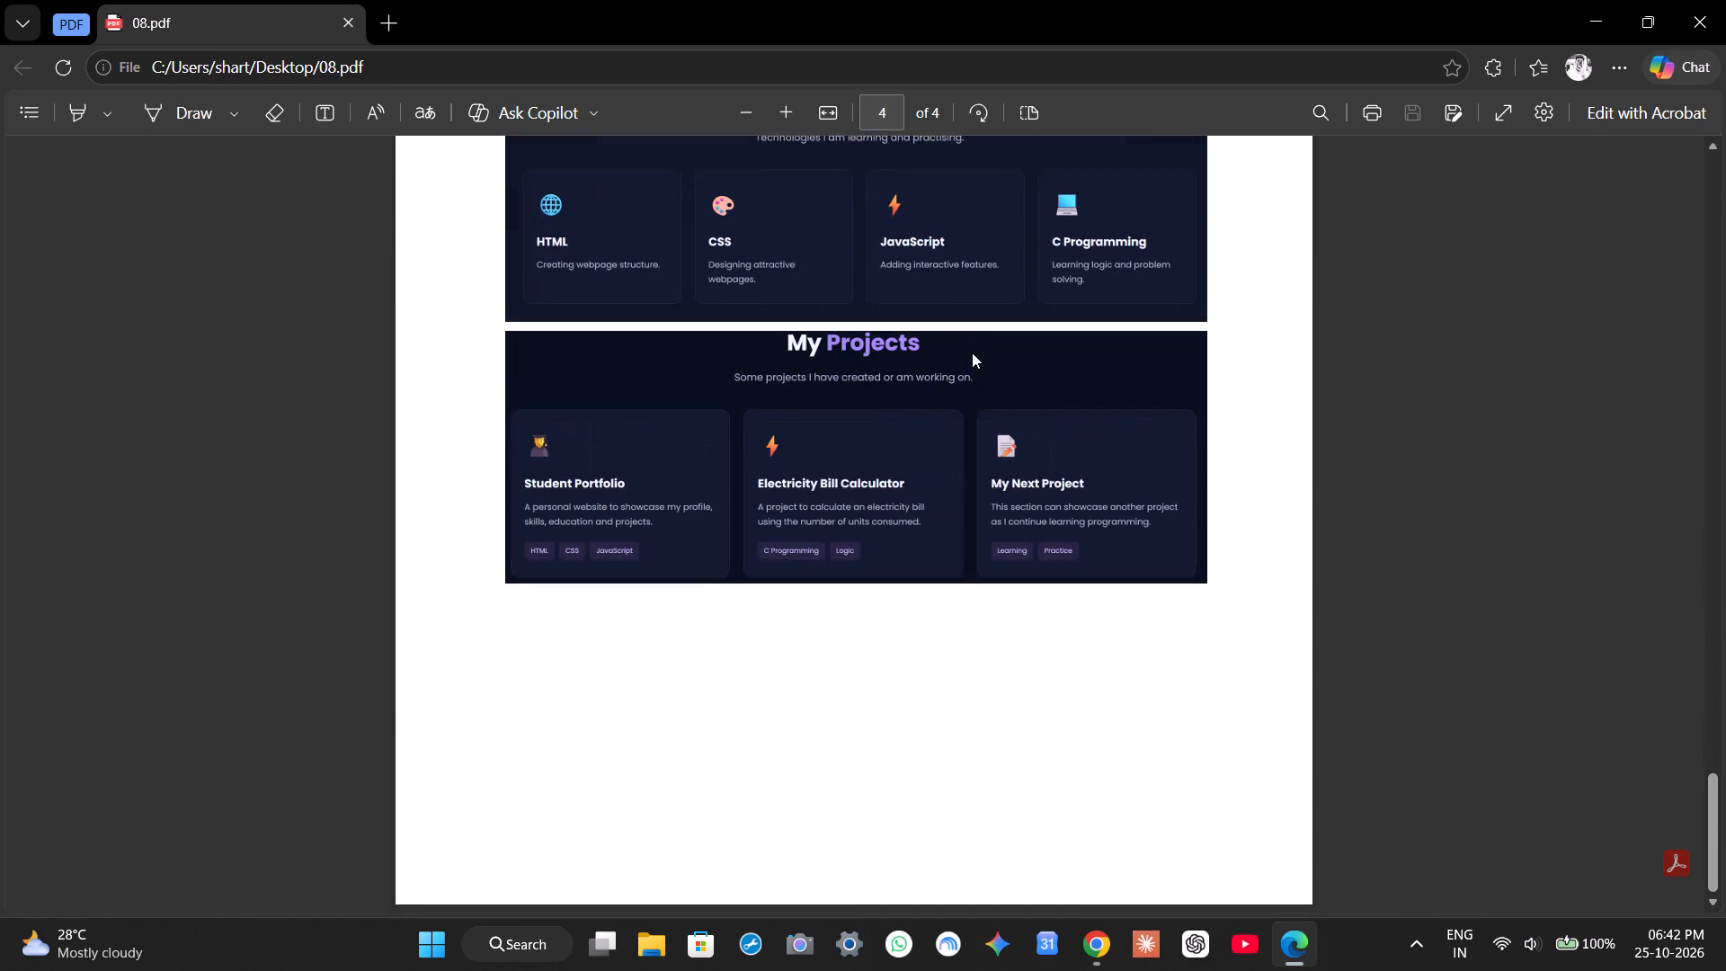
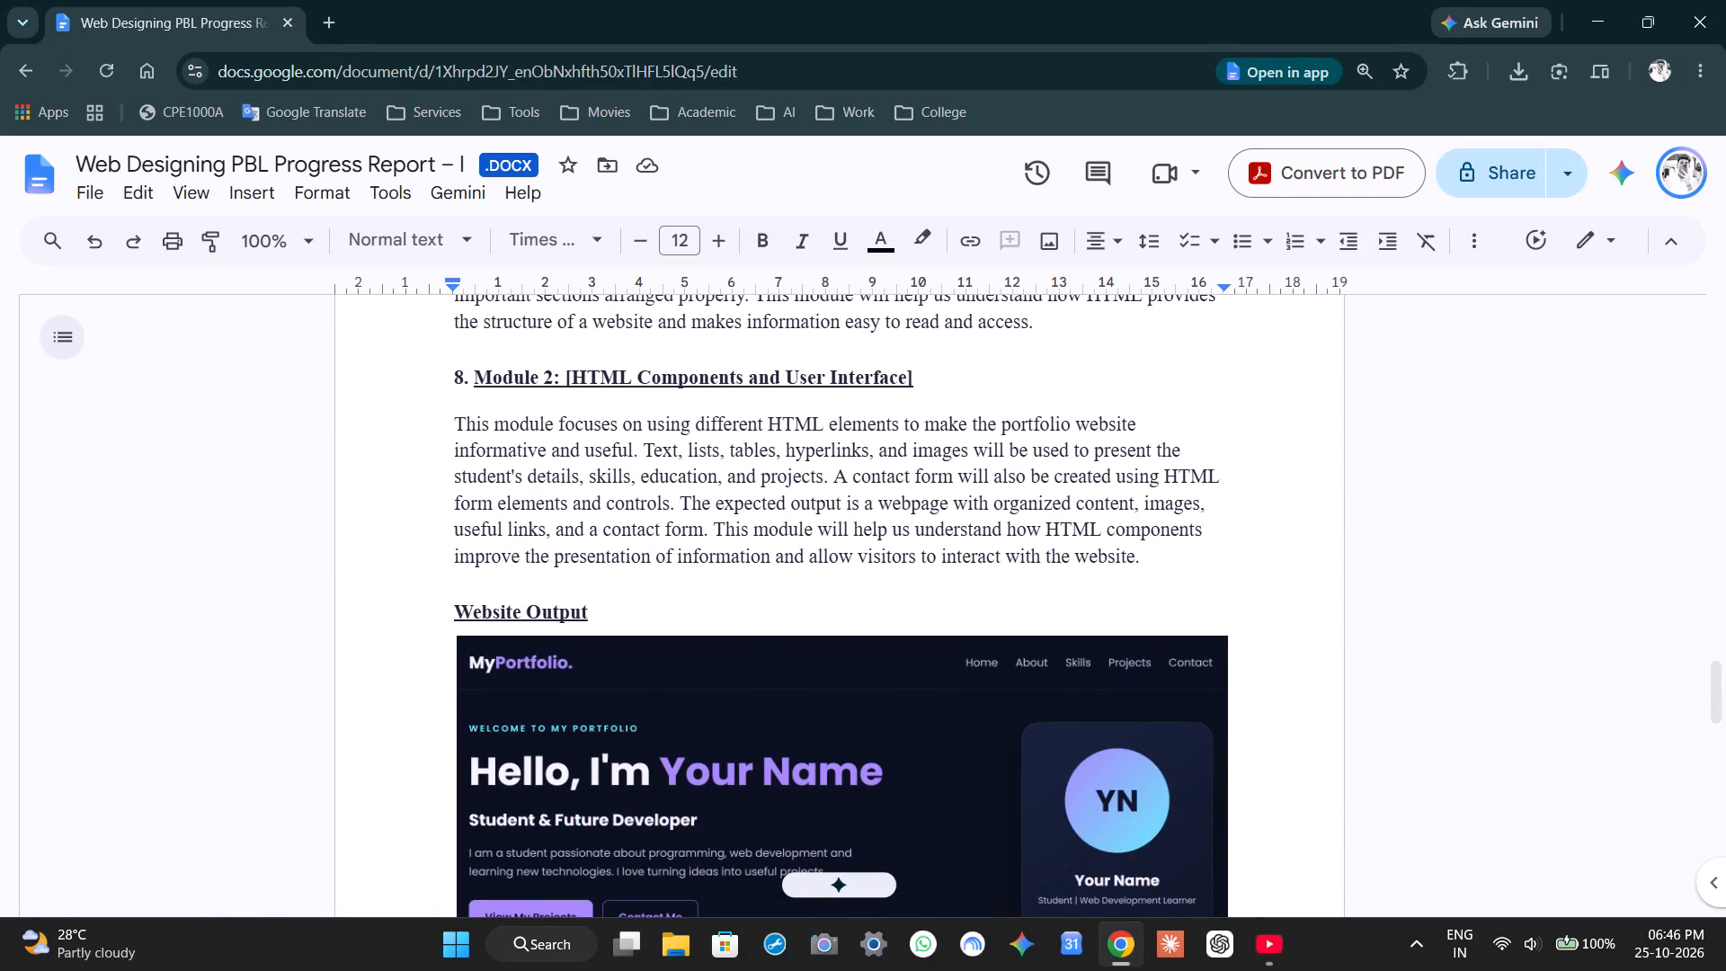
From the desktop, open Visual Studio Code and launch the Student Portfolio Website's index.html with Live Server.
left_click(1725, 970)
right_click(872, 0)
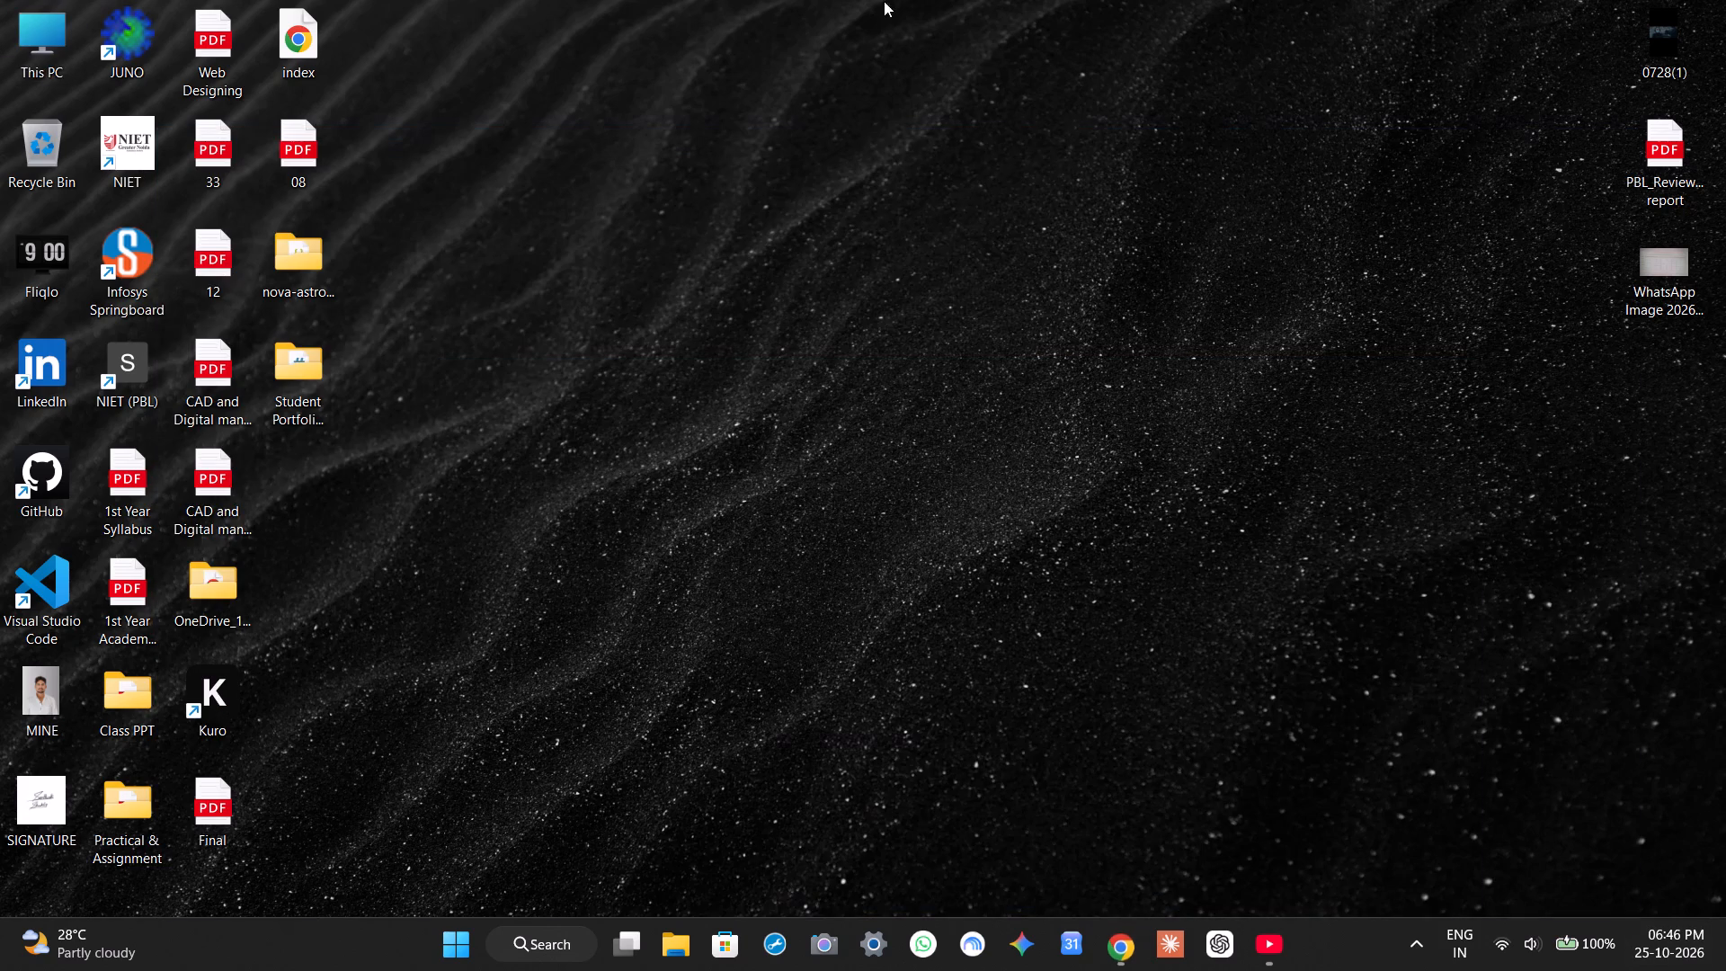
left_click(945, 99)
double_click(80, 570)
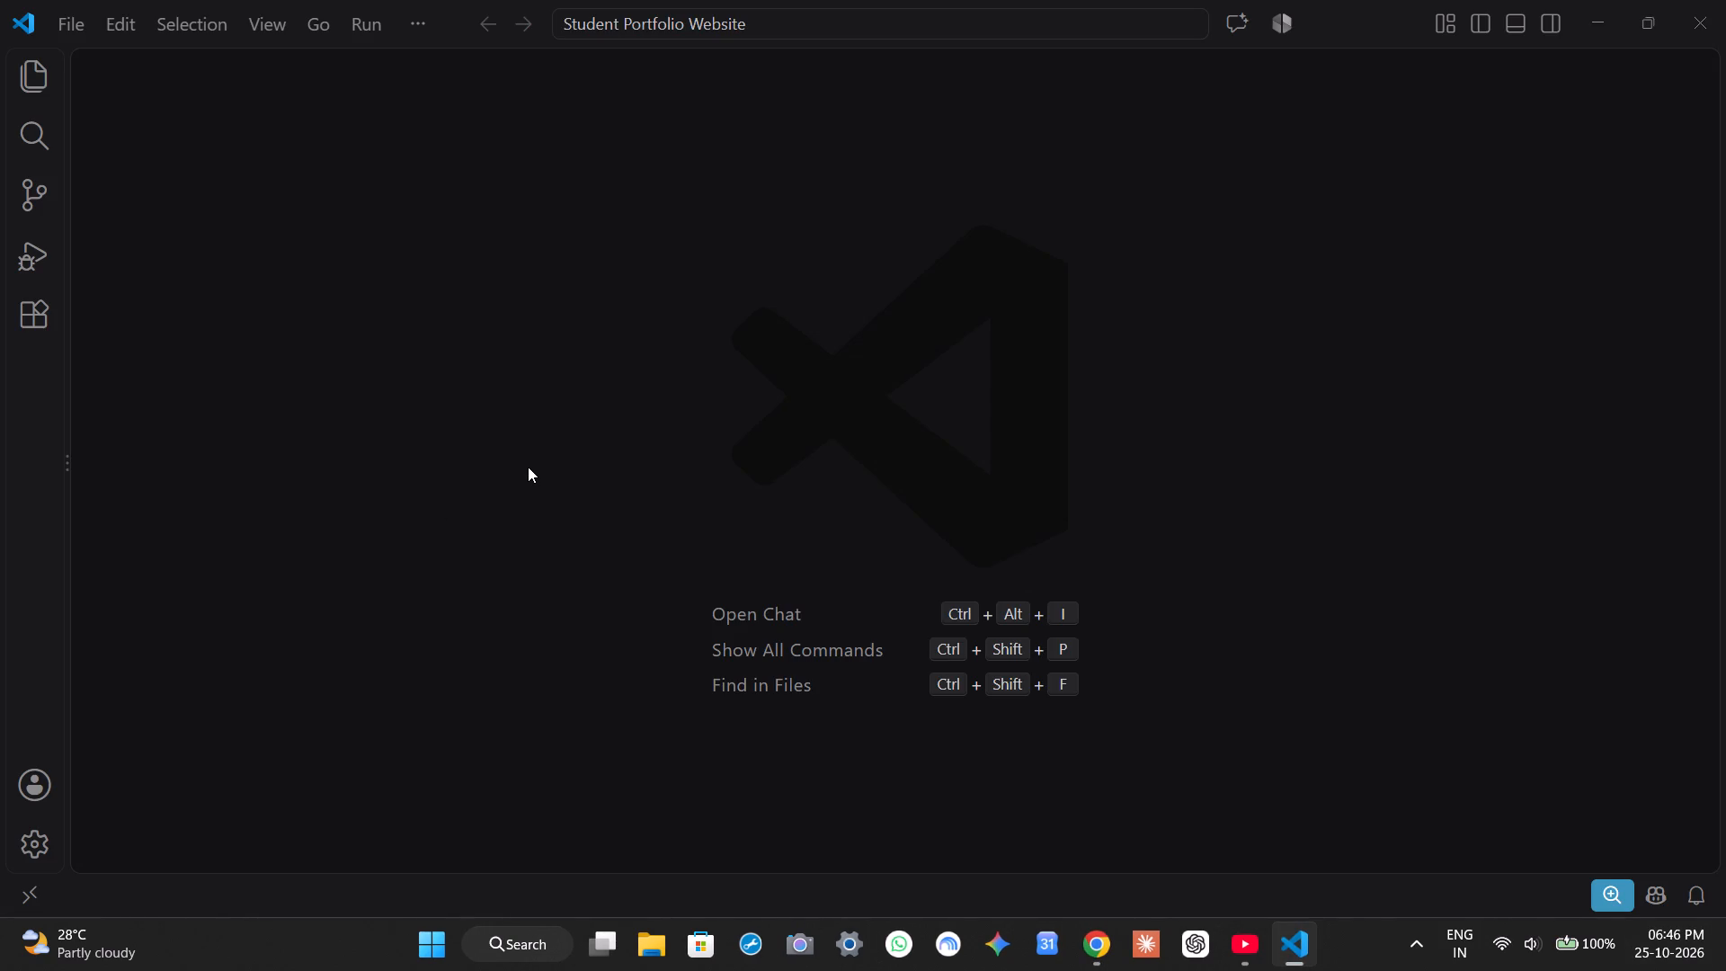
left_click(32, 62)
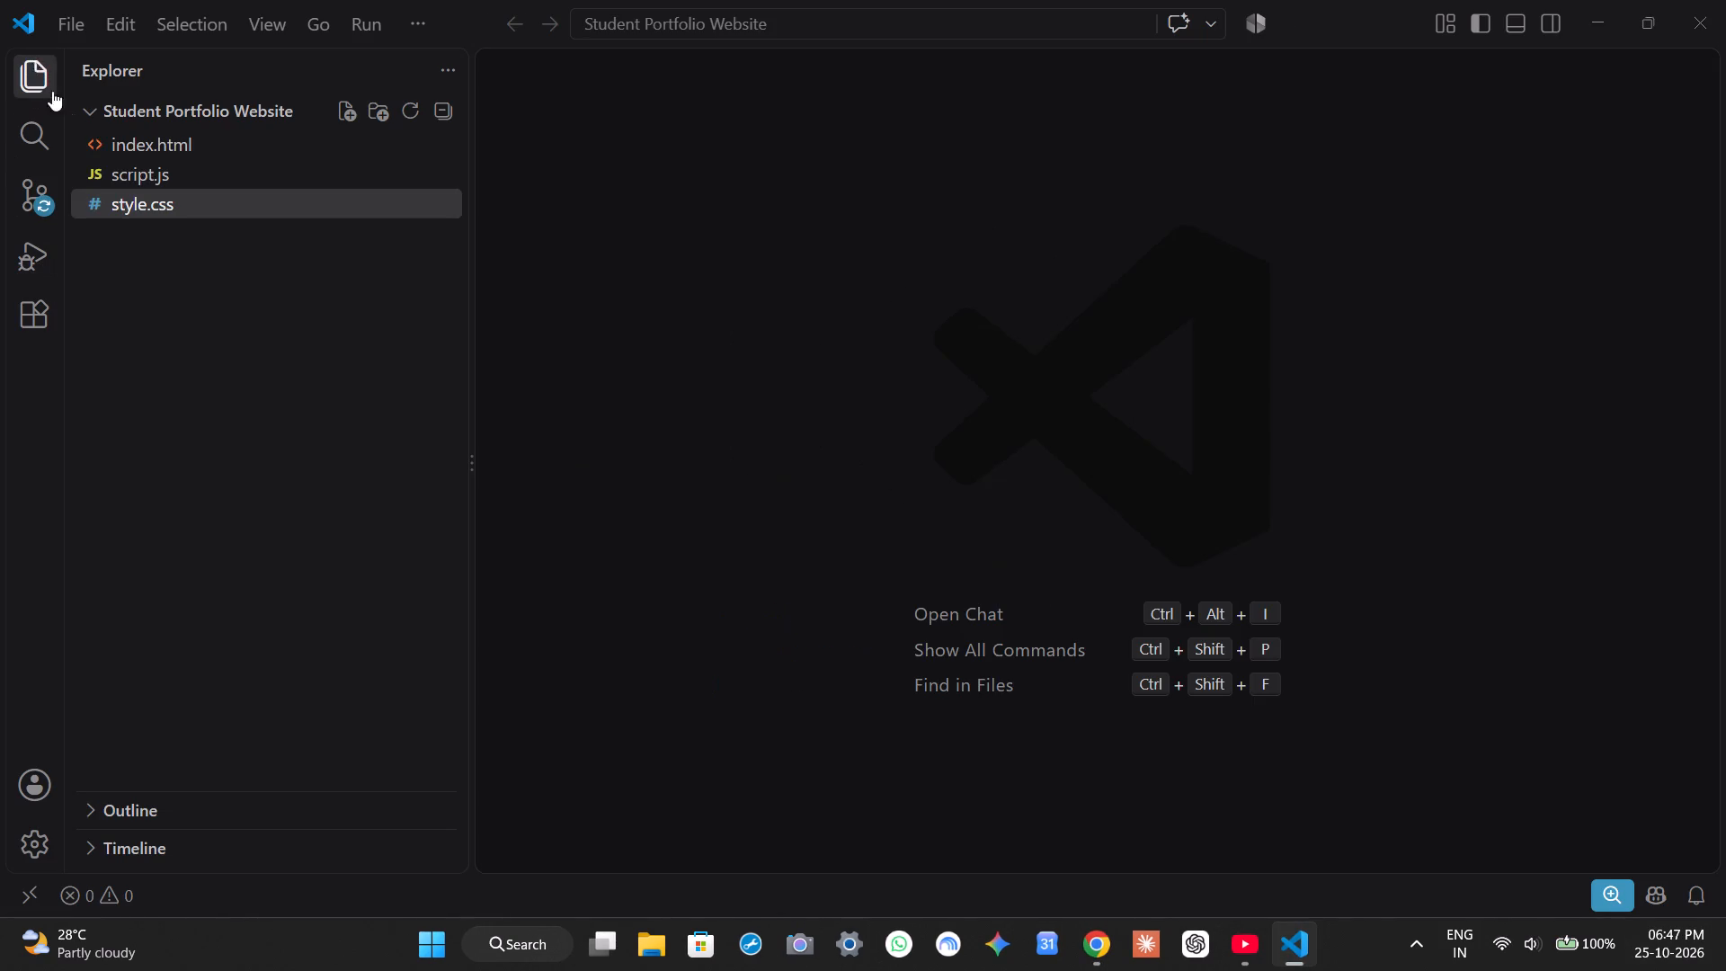
left_click(177, 147)
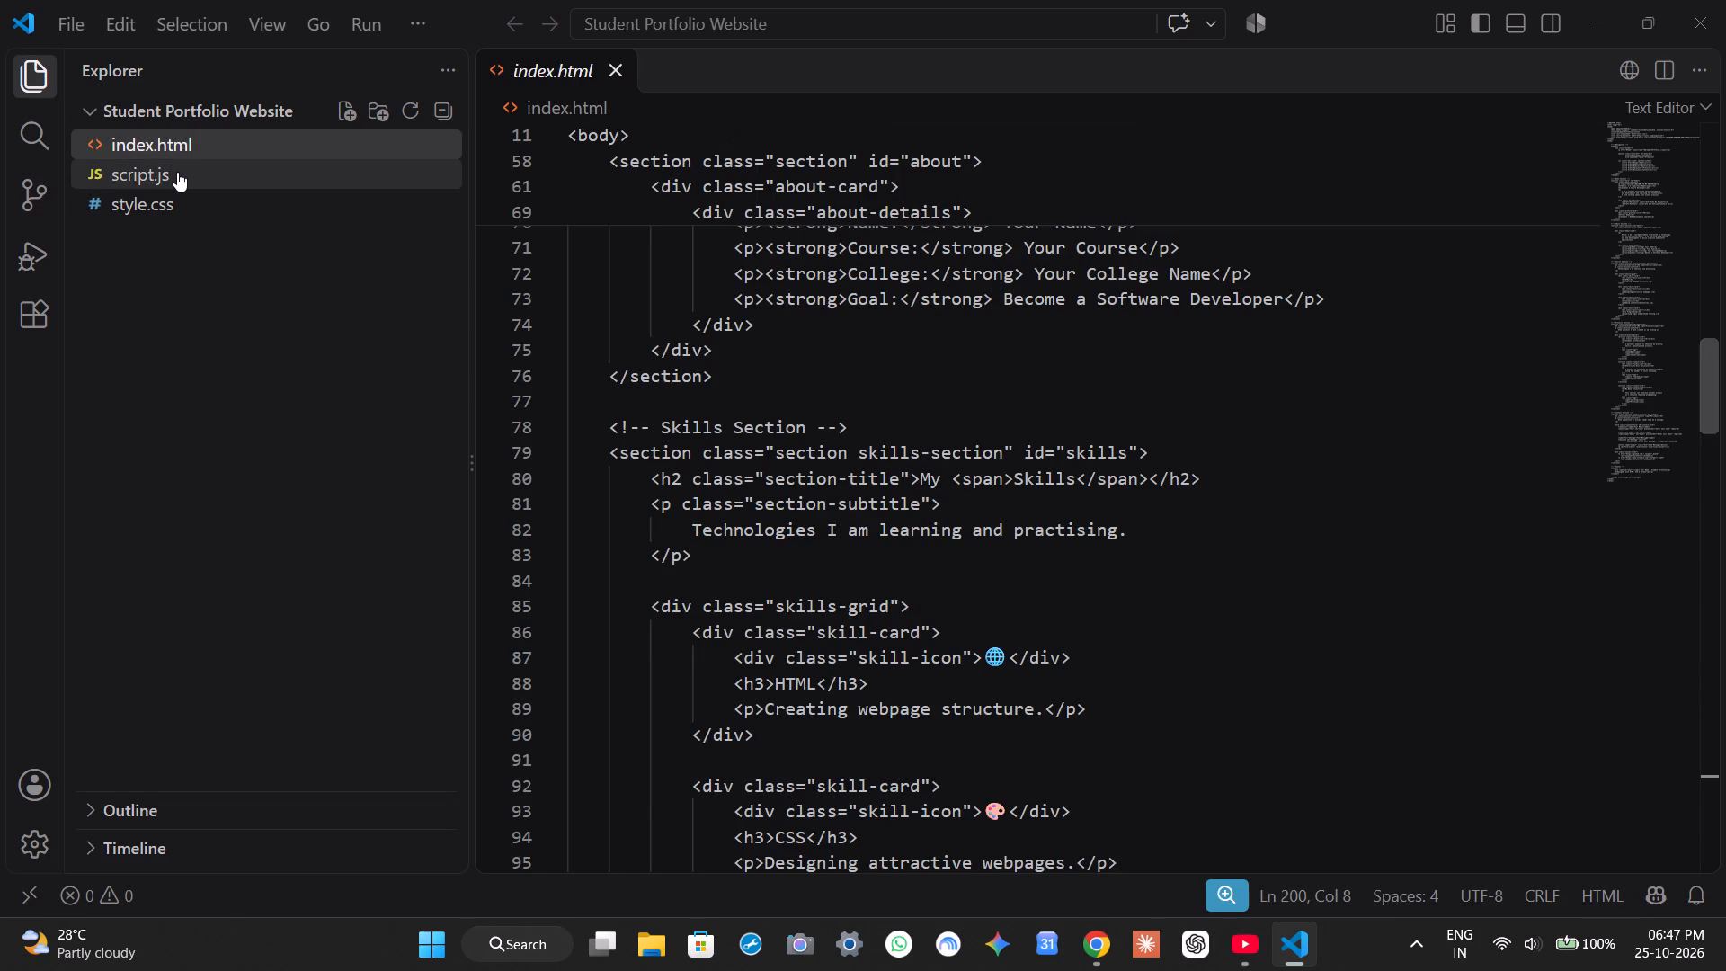
left_click(177, 174)
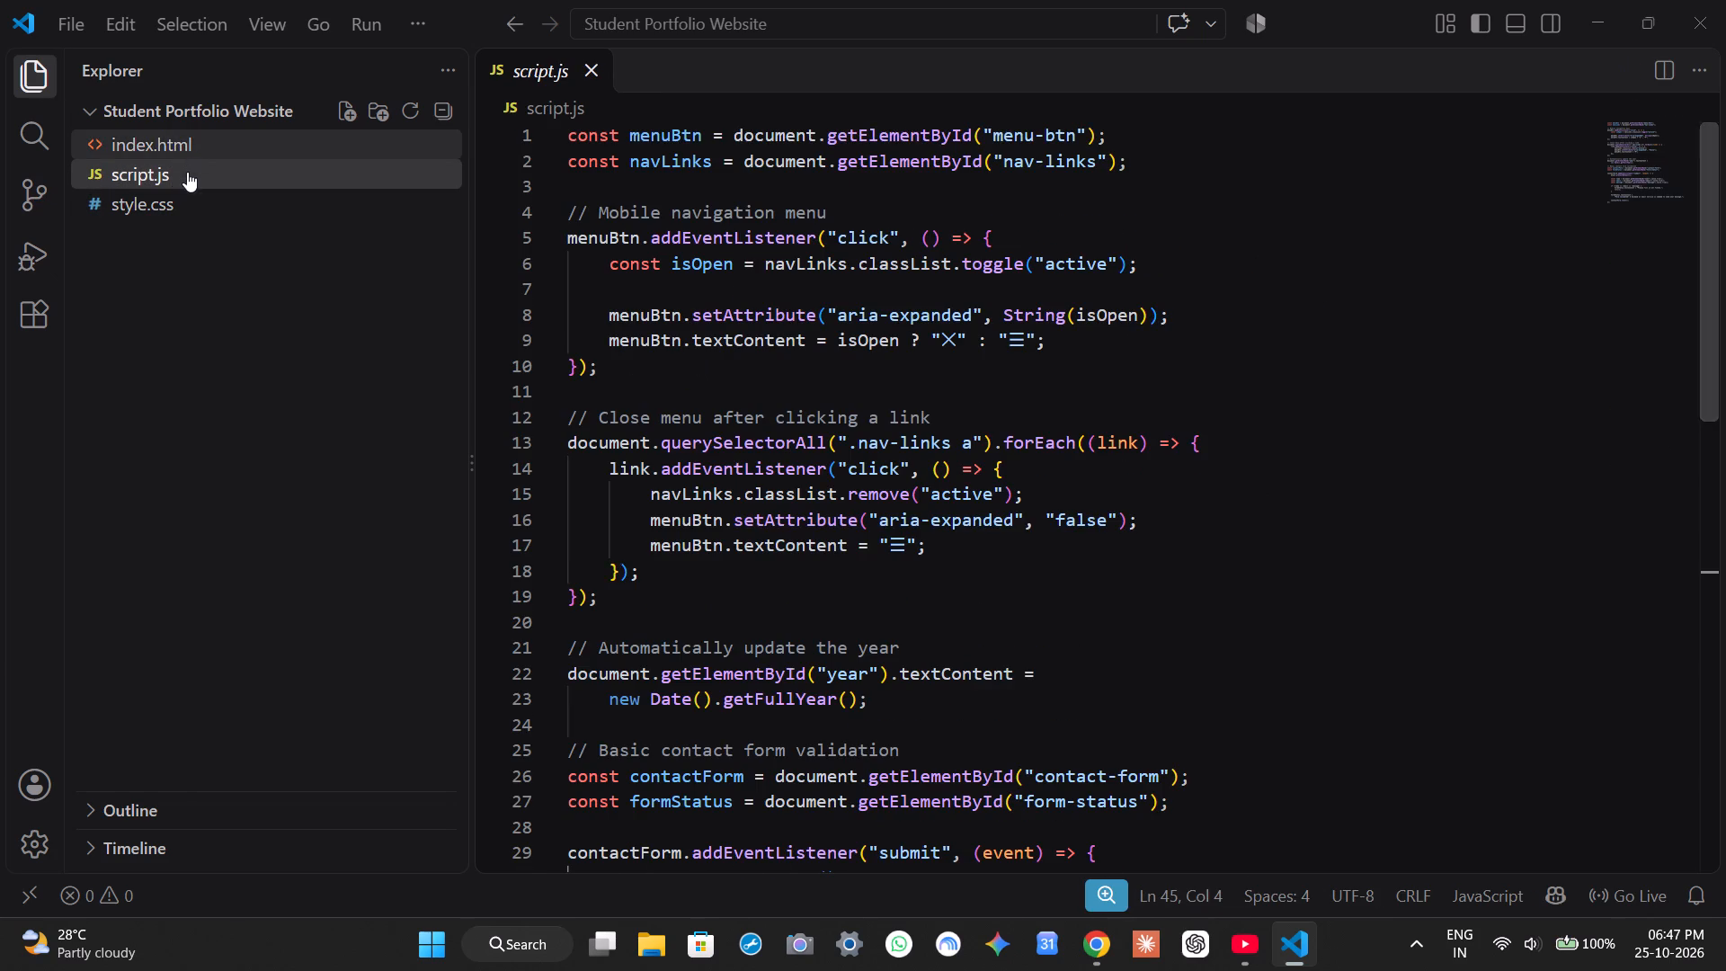
left_click(150, 132)
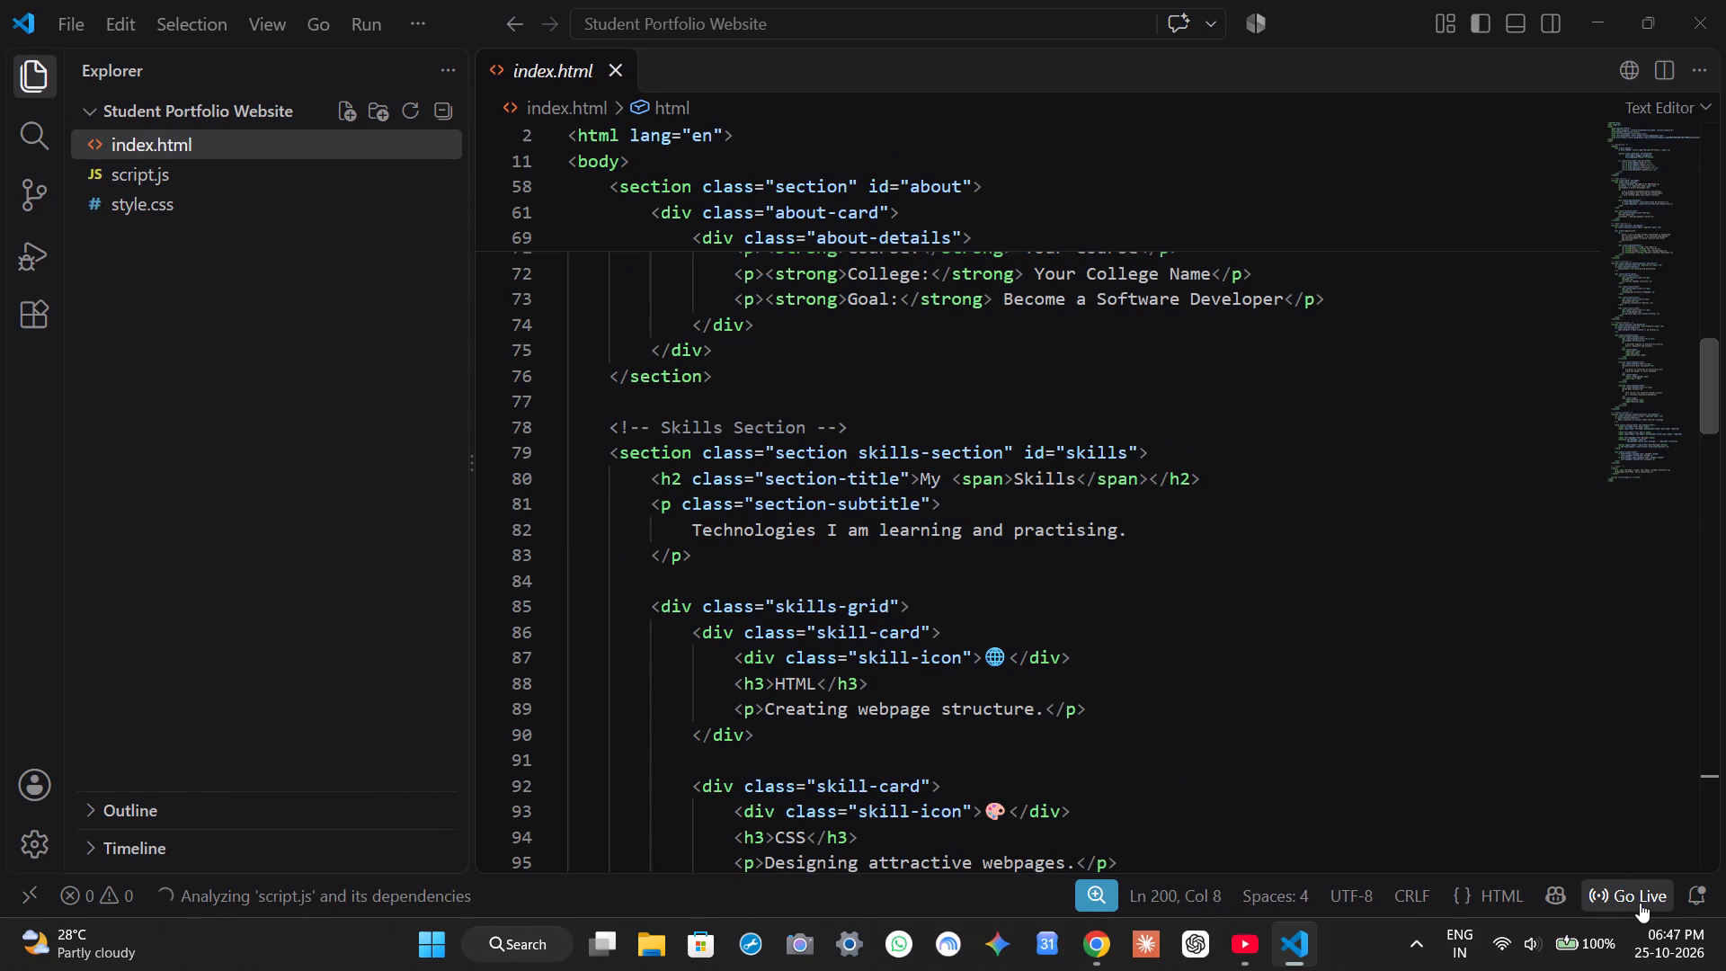
left_click(1640, 903)
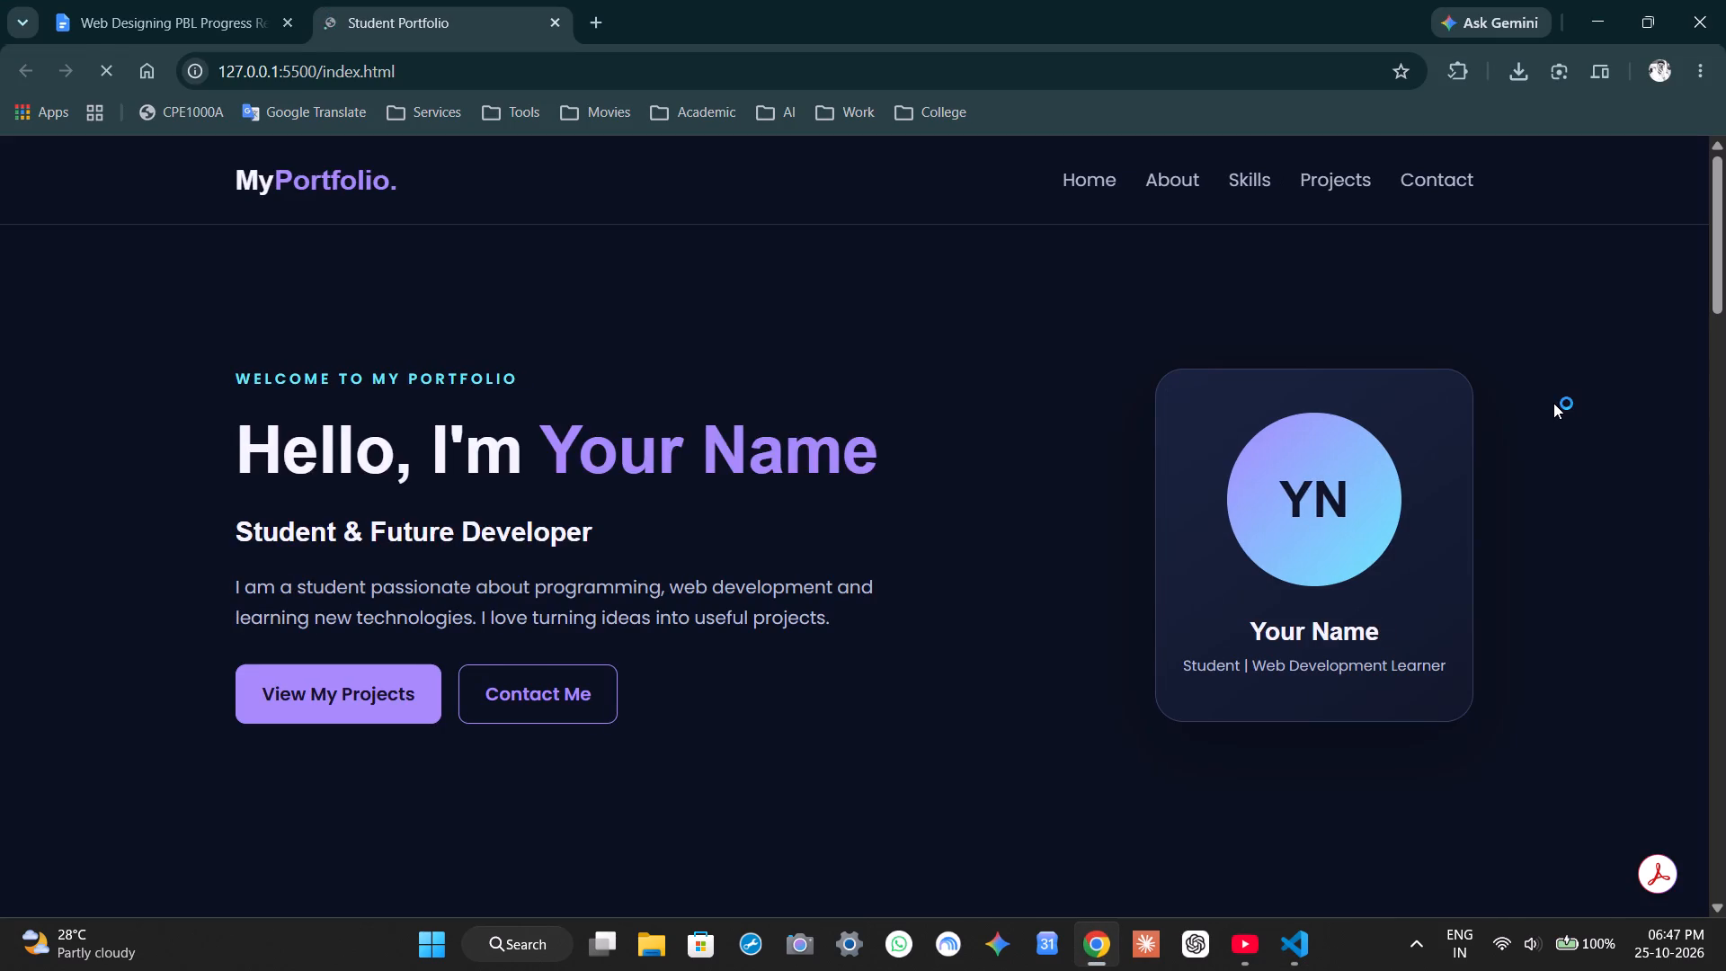
Look through the live portfolio page from the hero section to My Projects, then close it.
scroll(1553, 403, "down", 7)
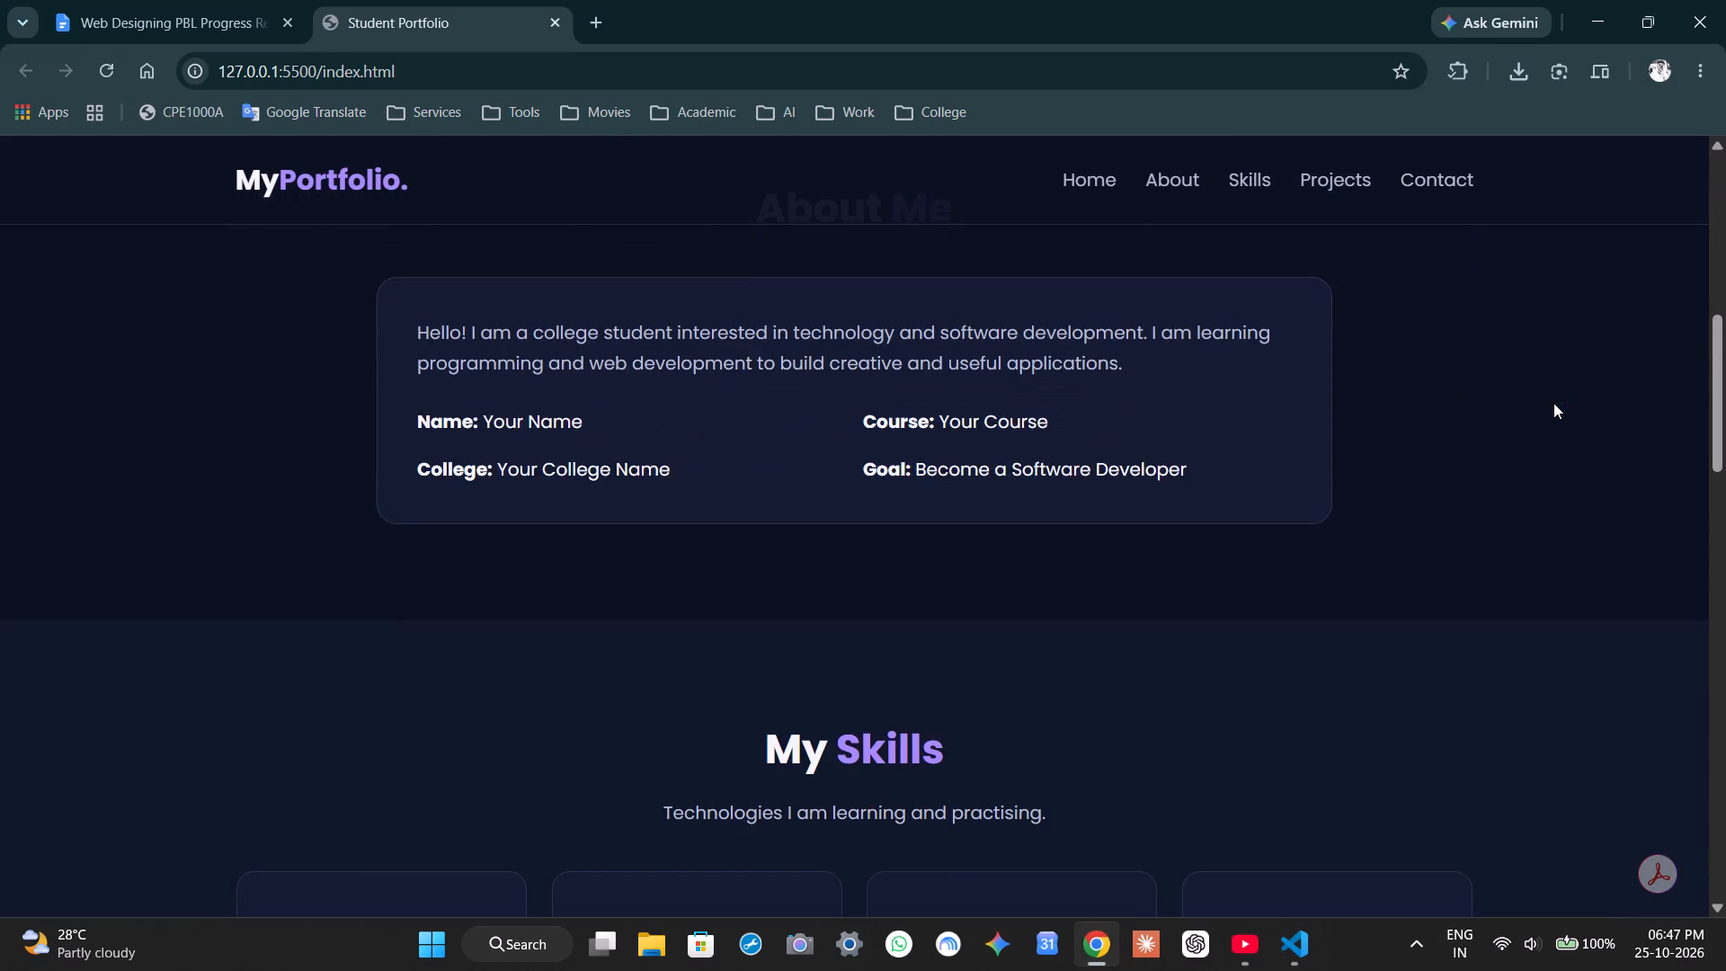
scroll(1553, 403, "down", 20)
scroll(1553, 403, "down", 2)
scroll(1553, 403, "up", 18)
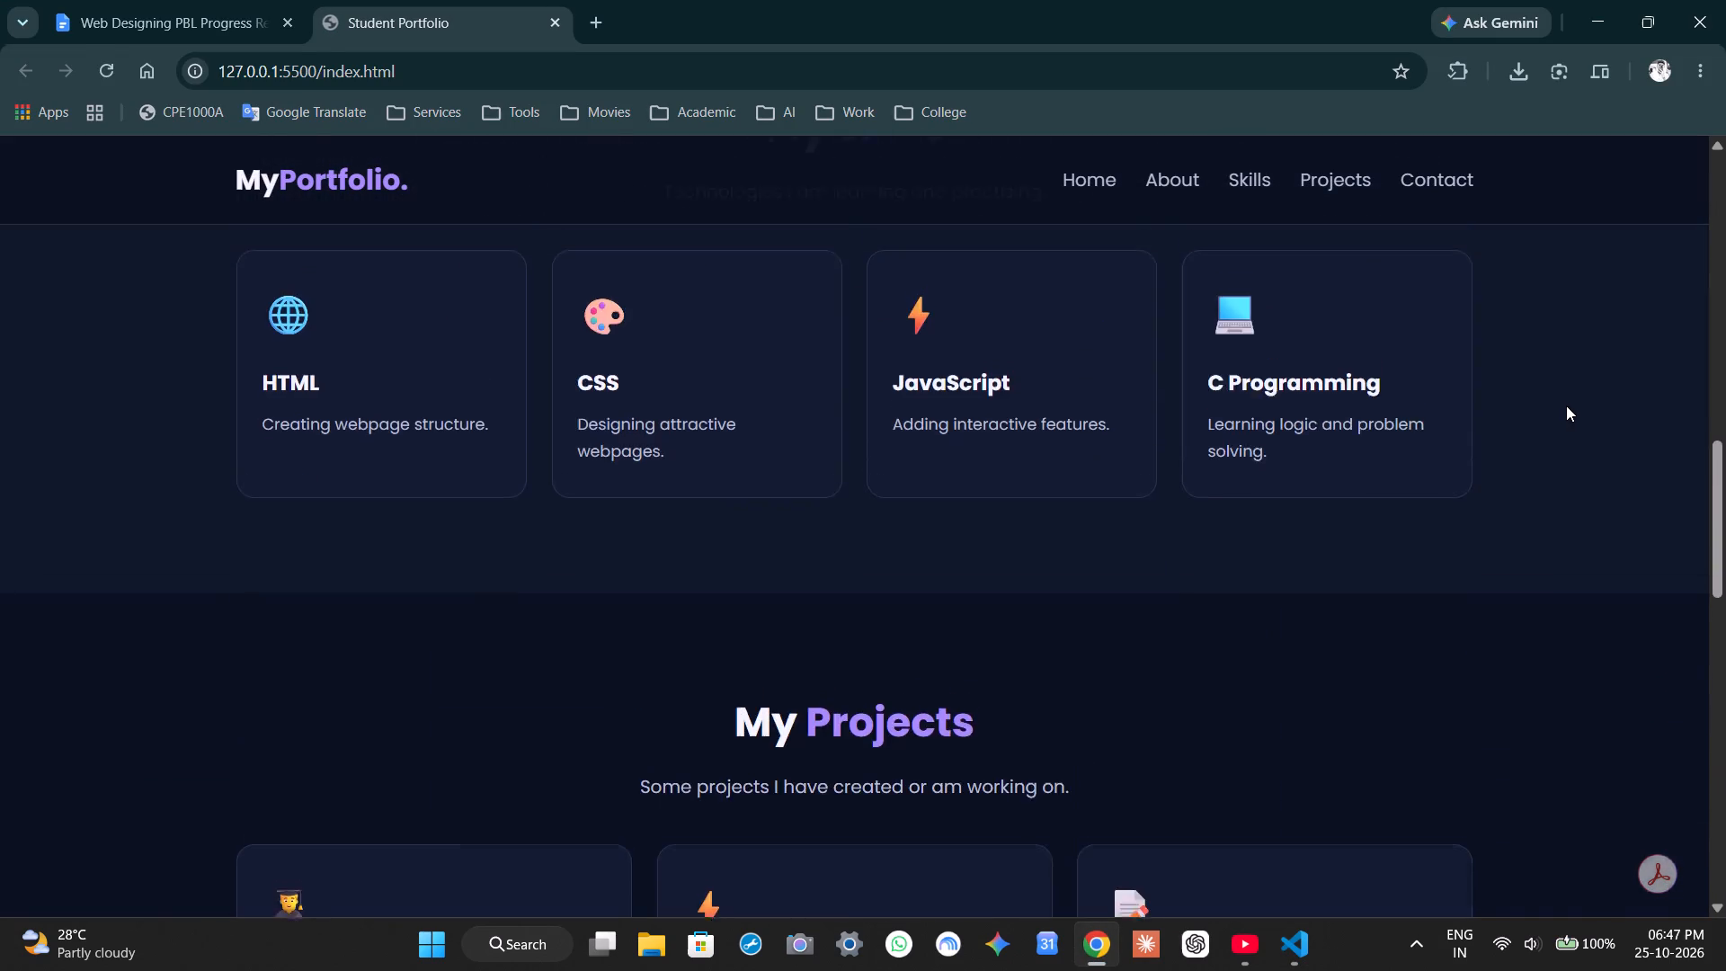
scroll(1566, 405, "up", 13)
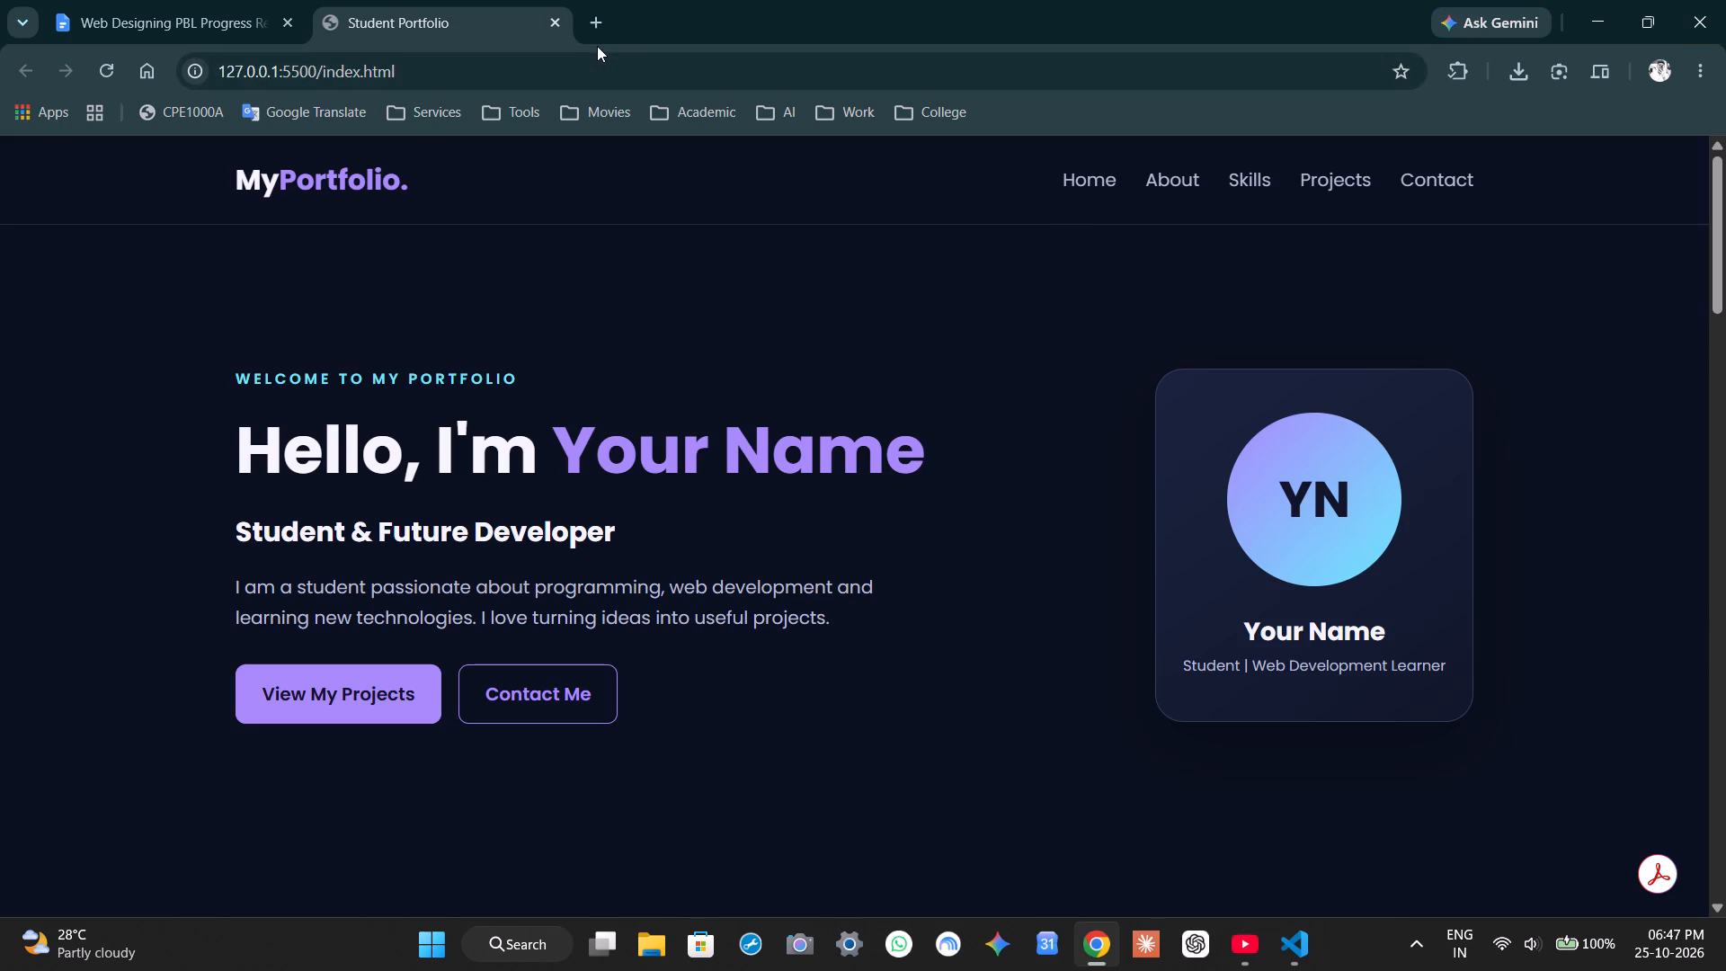
left_click(551, 31)
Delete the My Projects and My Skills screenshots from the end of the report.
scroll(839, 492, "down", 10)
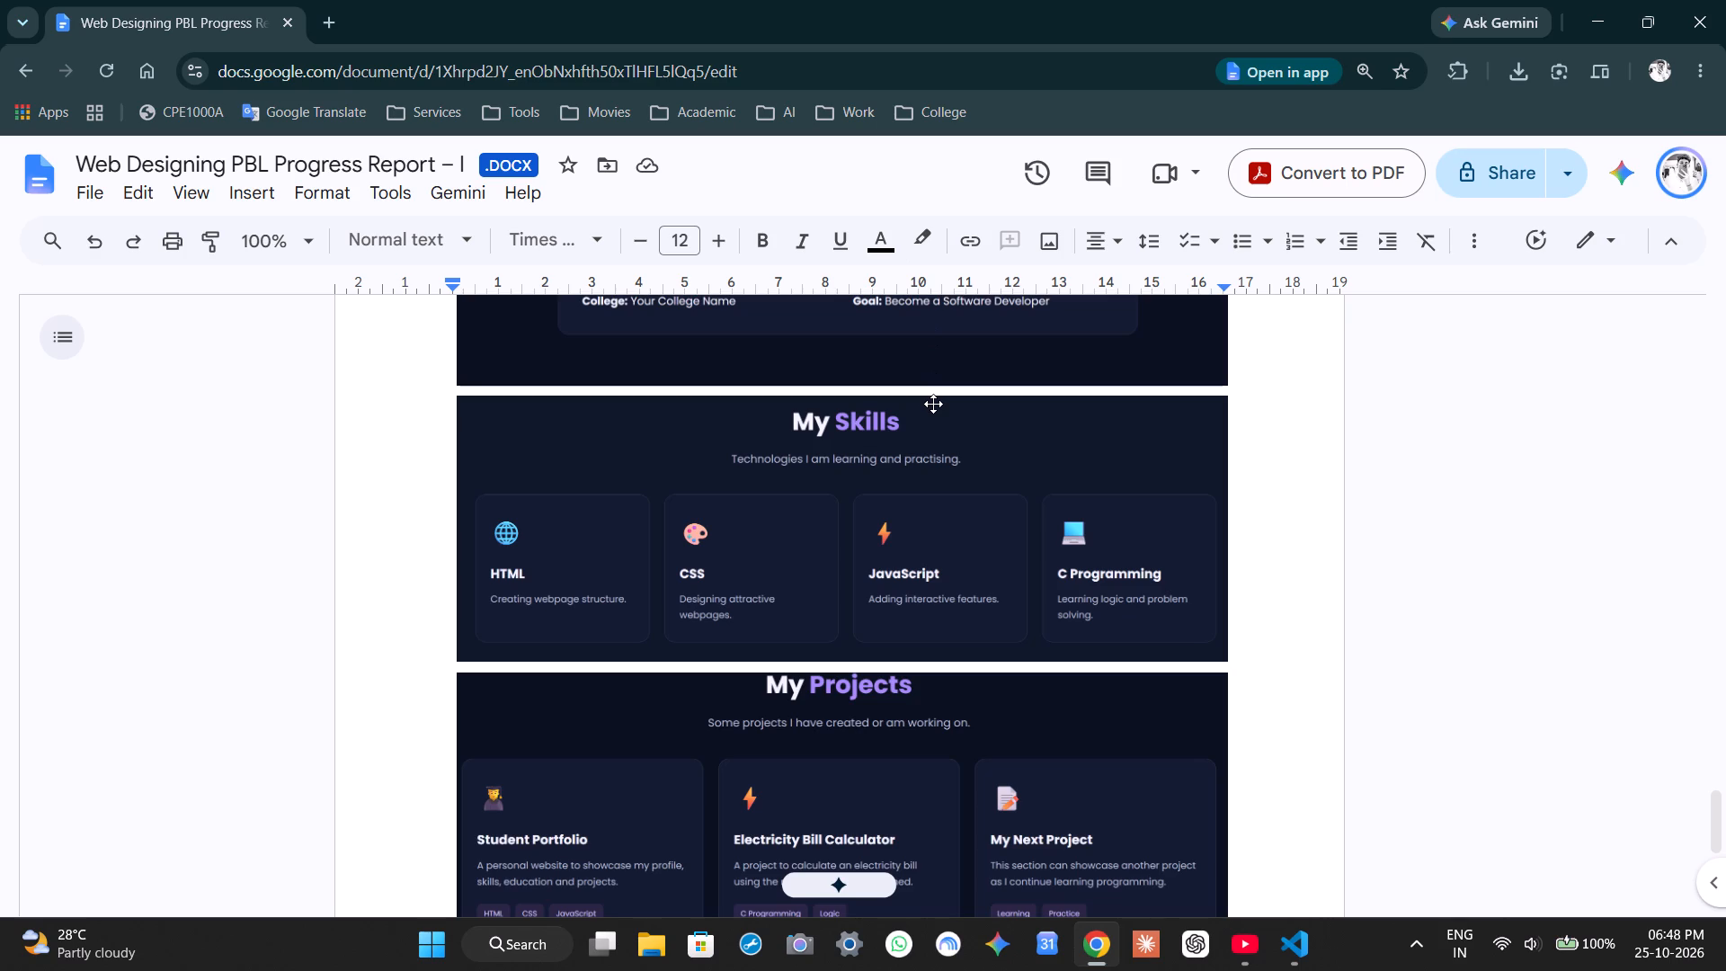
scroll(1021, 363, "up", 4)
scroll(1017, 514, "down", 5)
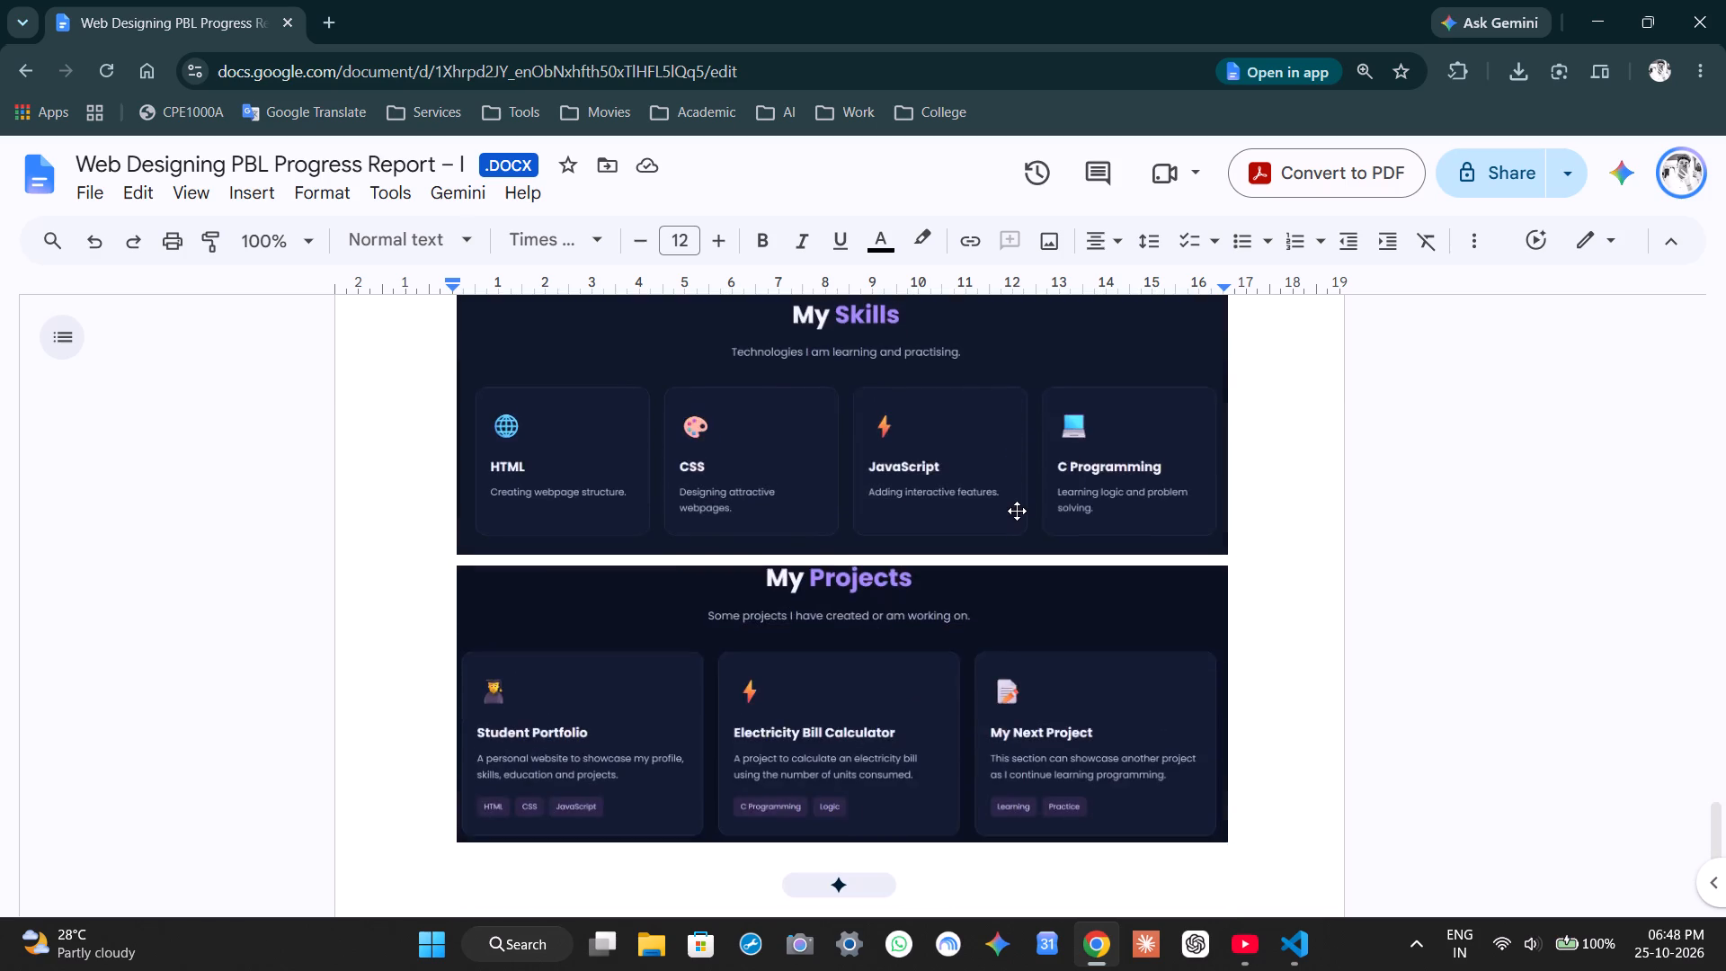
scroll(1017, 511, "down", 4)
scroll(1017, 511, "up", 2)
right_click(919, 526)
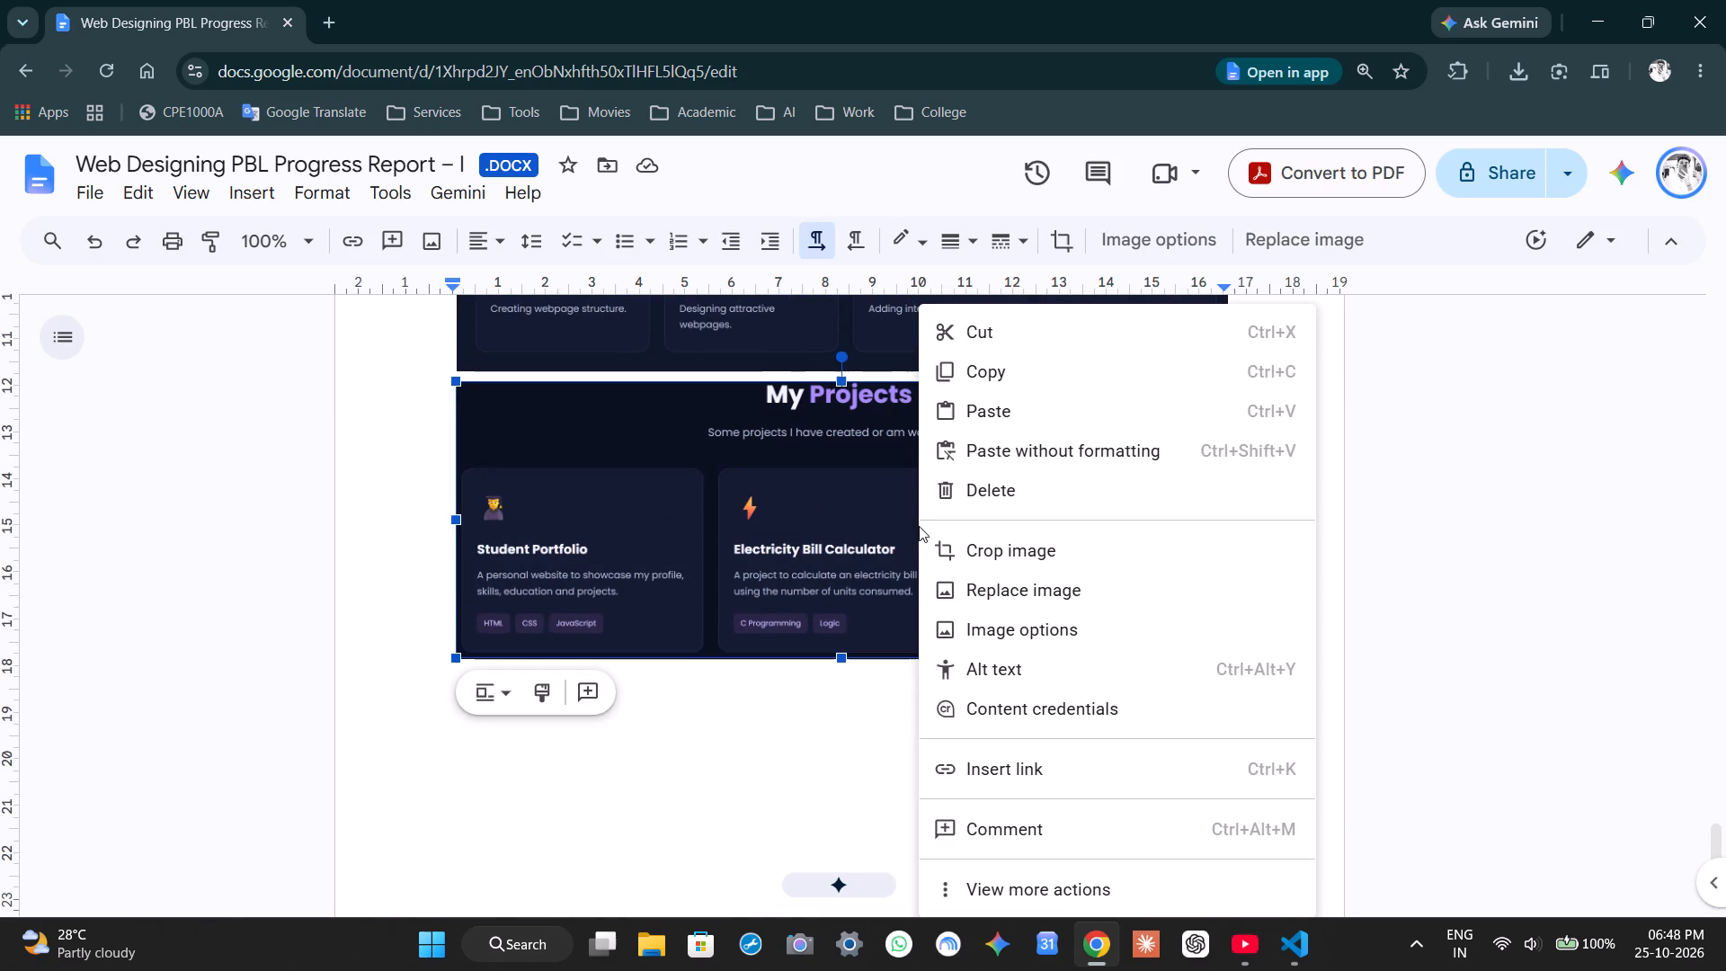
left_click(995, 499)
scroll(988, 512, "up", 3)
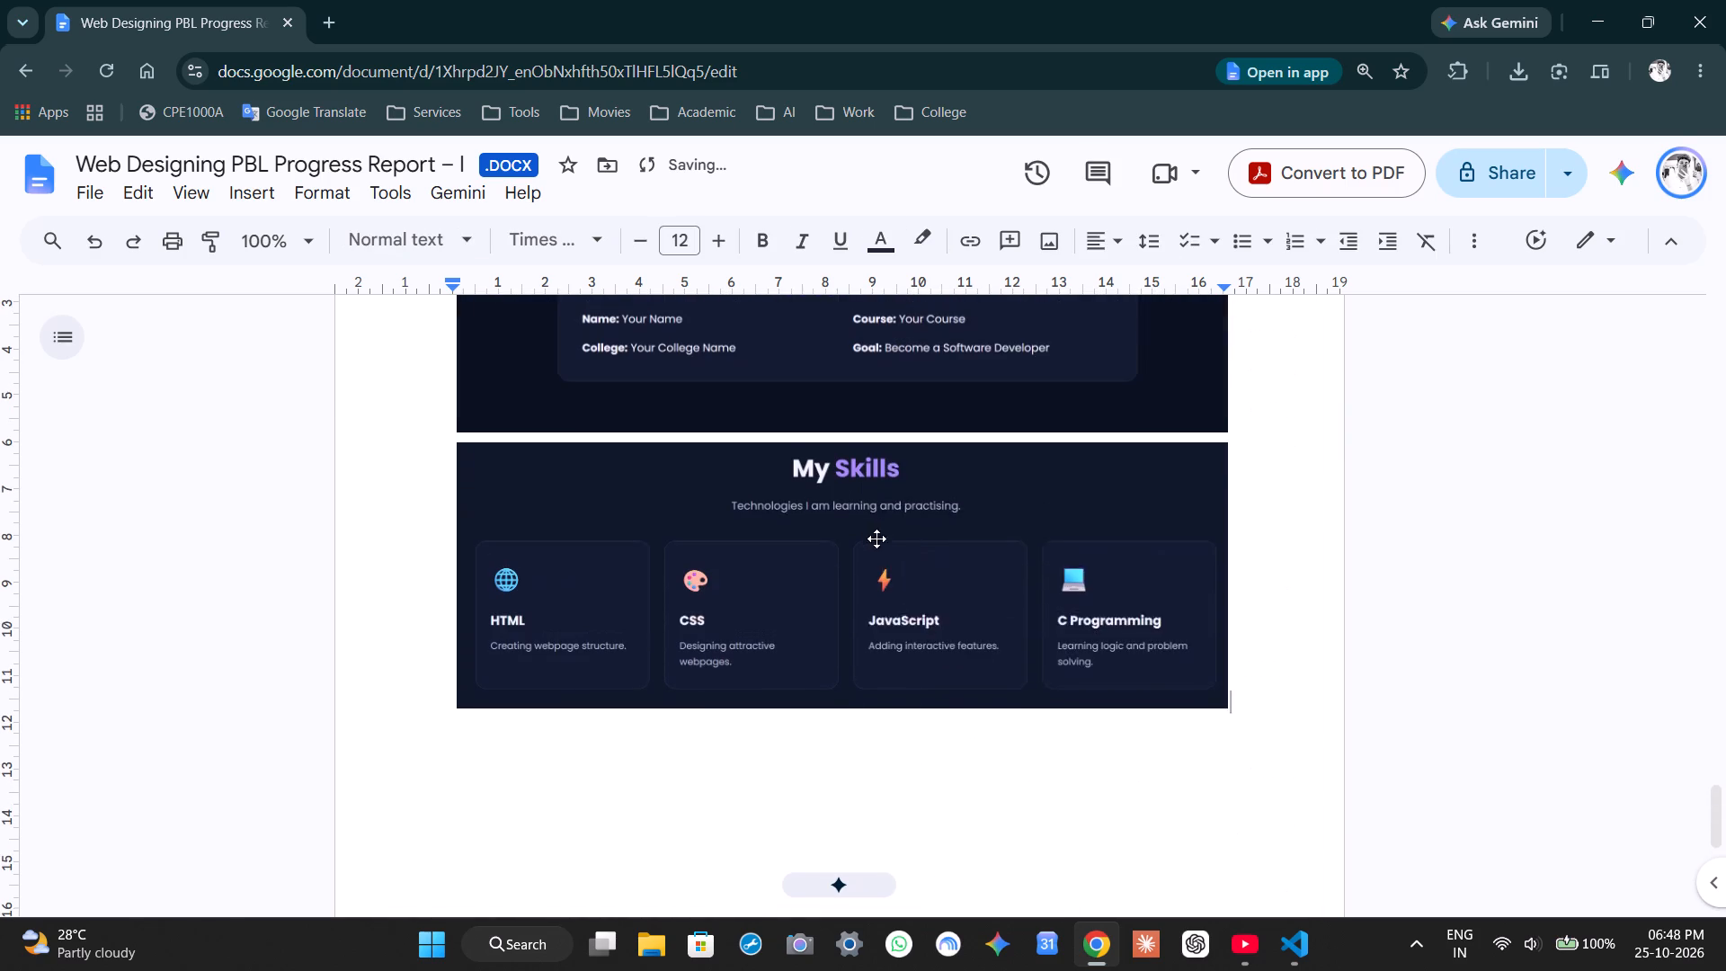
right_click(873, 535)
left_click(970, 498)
Review the report's layout, from the About Me screenshot up to the Industry / Application Overview and module text.
scroll(968, 503, "up", 2)
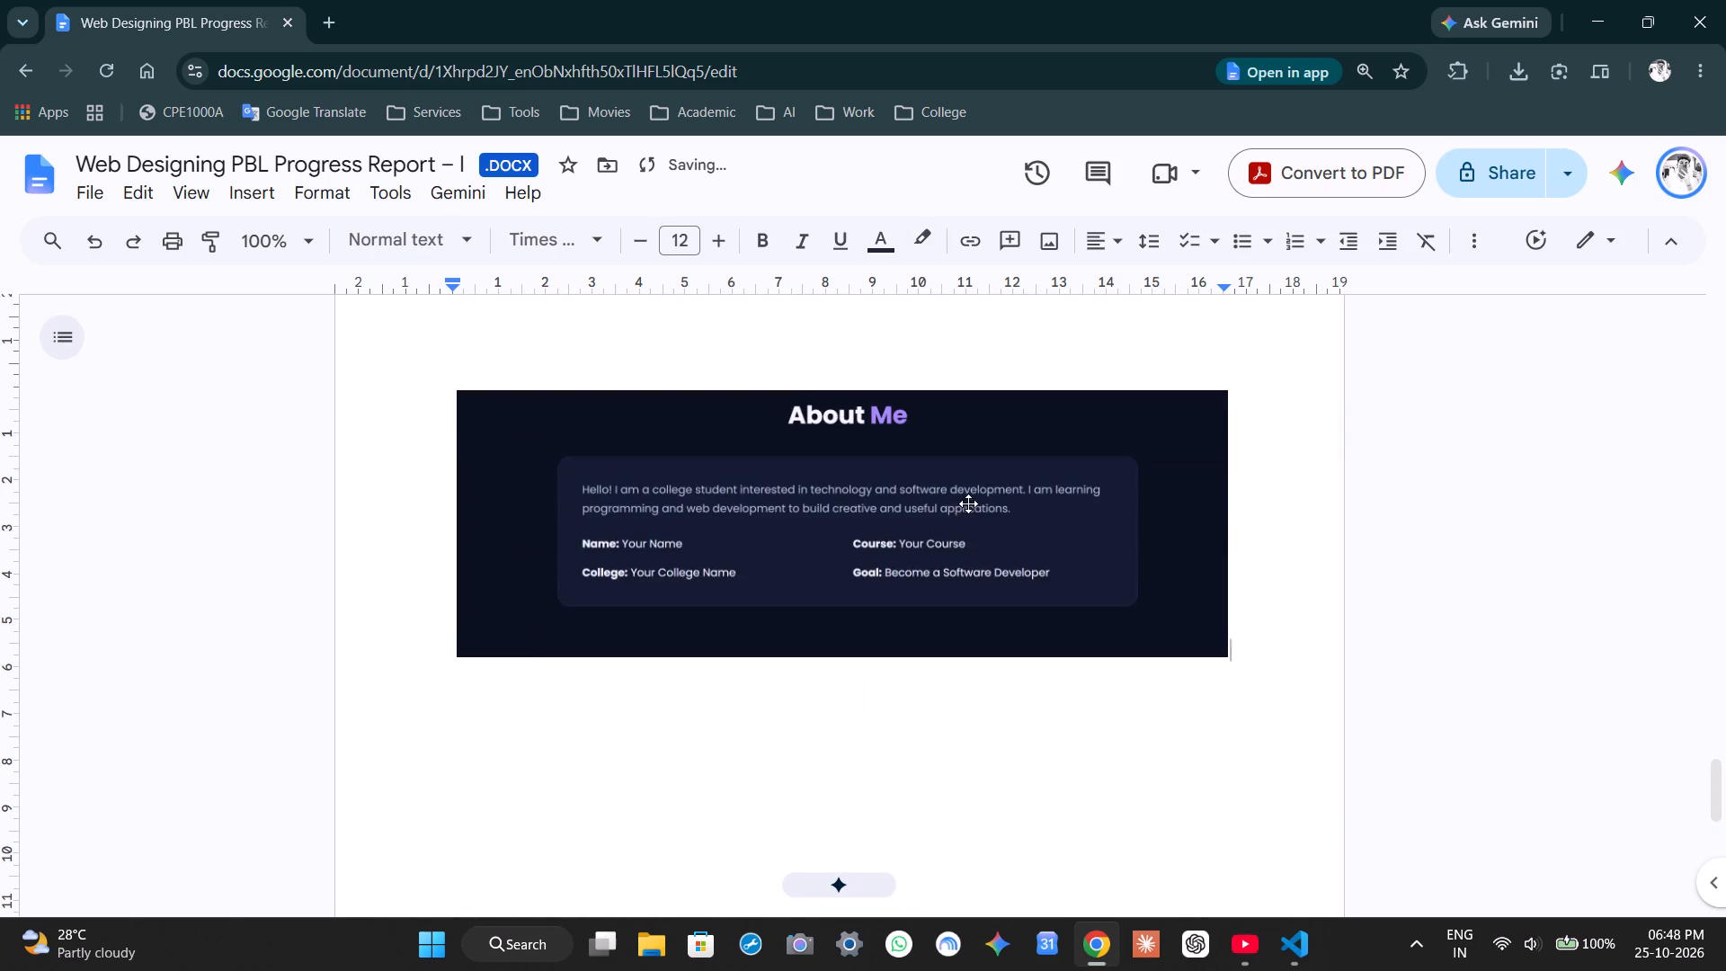
scroll(931, 514, "up", 7)
scroll(931, 514, "down", 2)
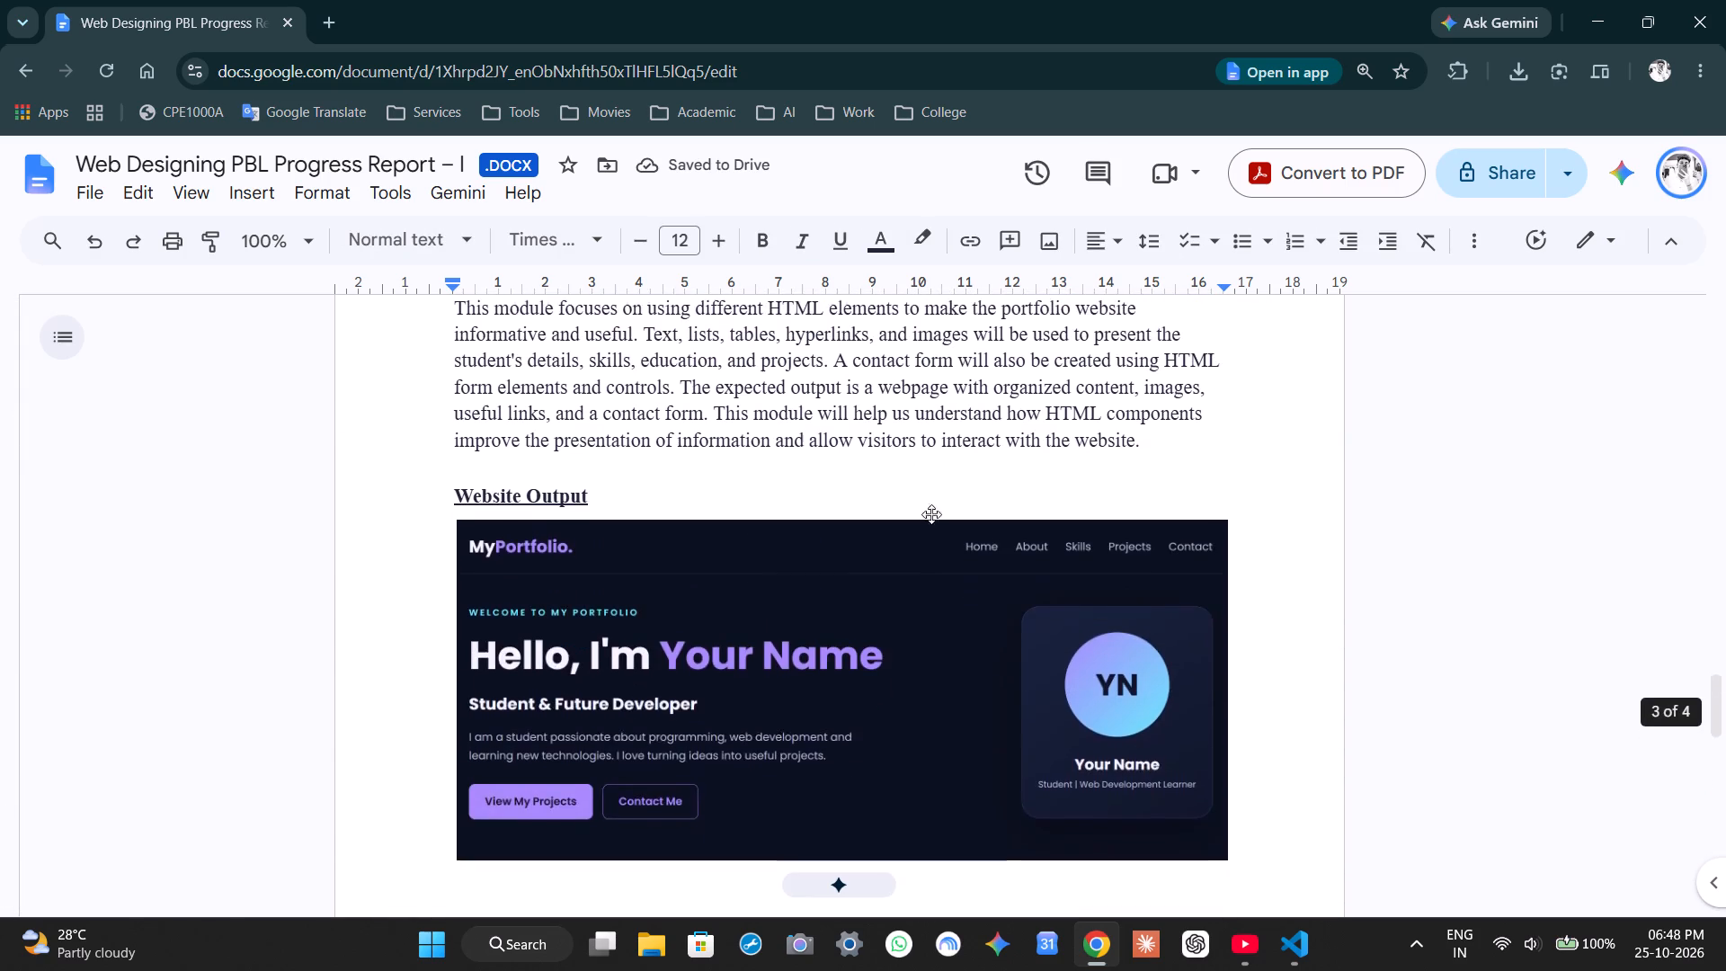
scroll(931, 514, "up", 4)
scroll(931, 514, "down", 1)
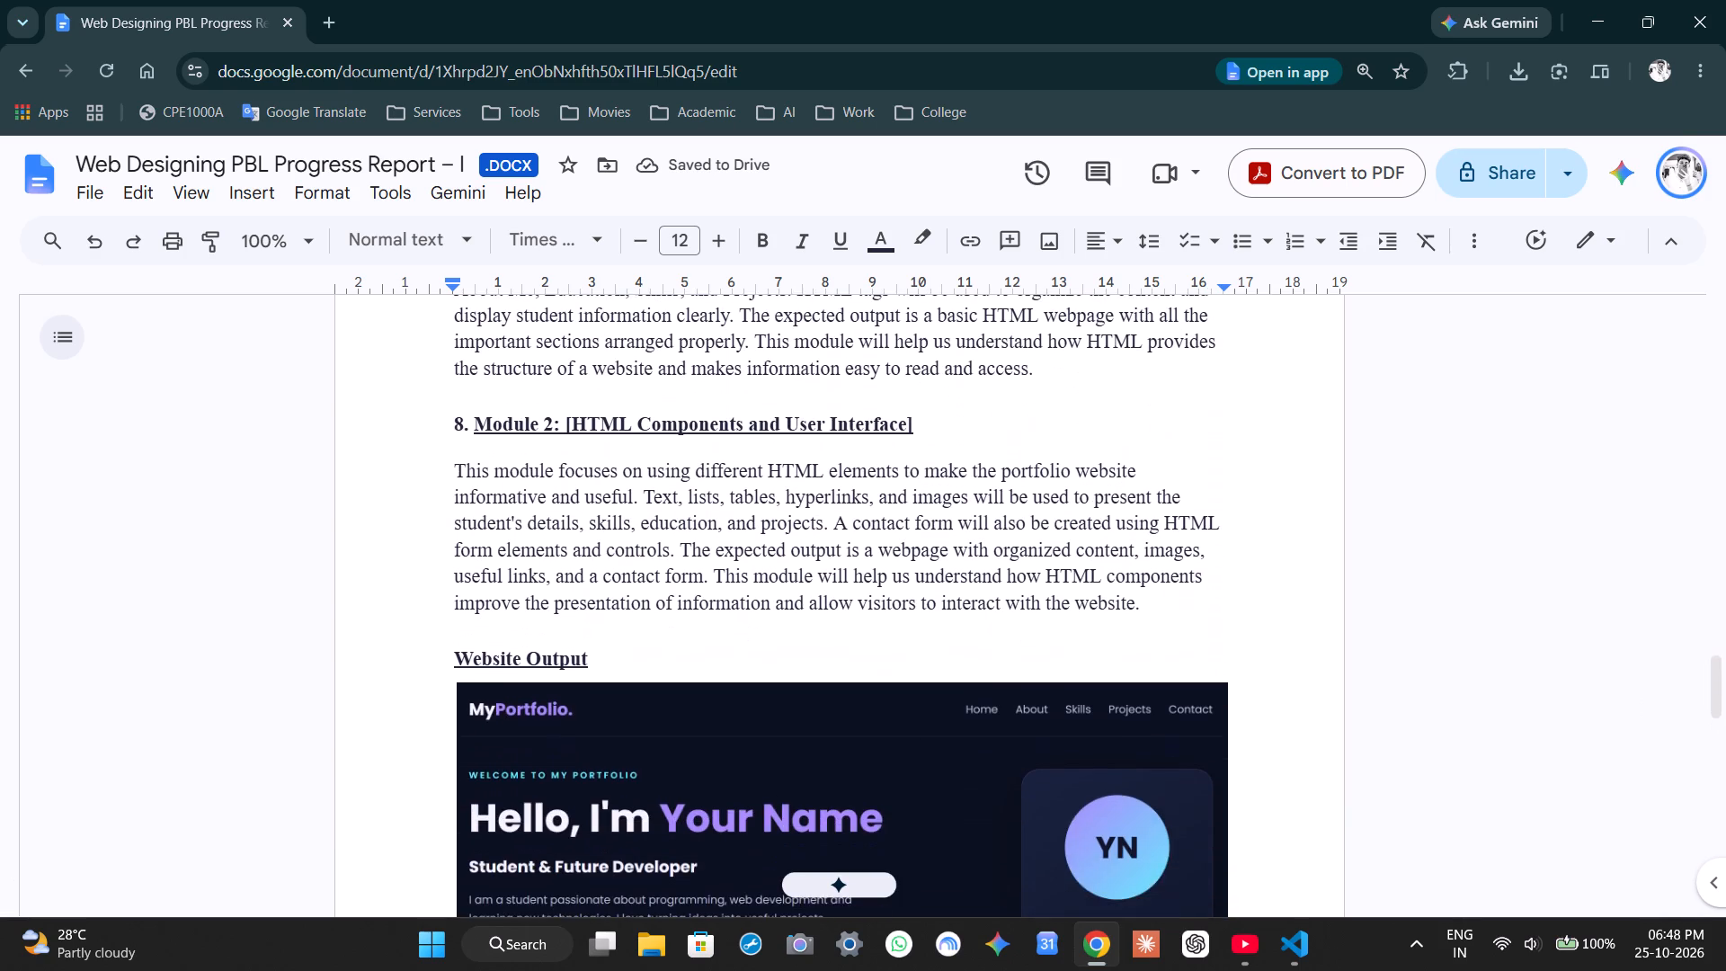
scroll(931, 514, "up", 2)
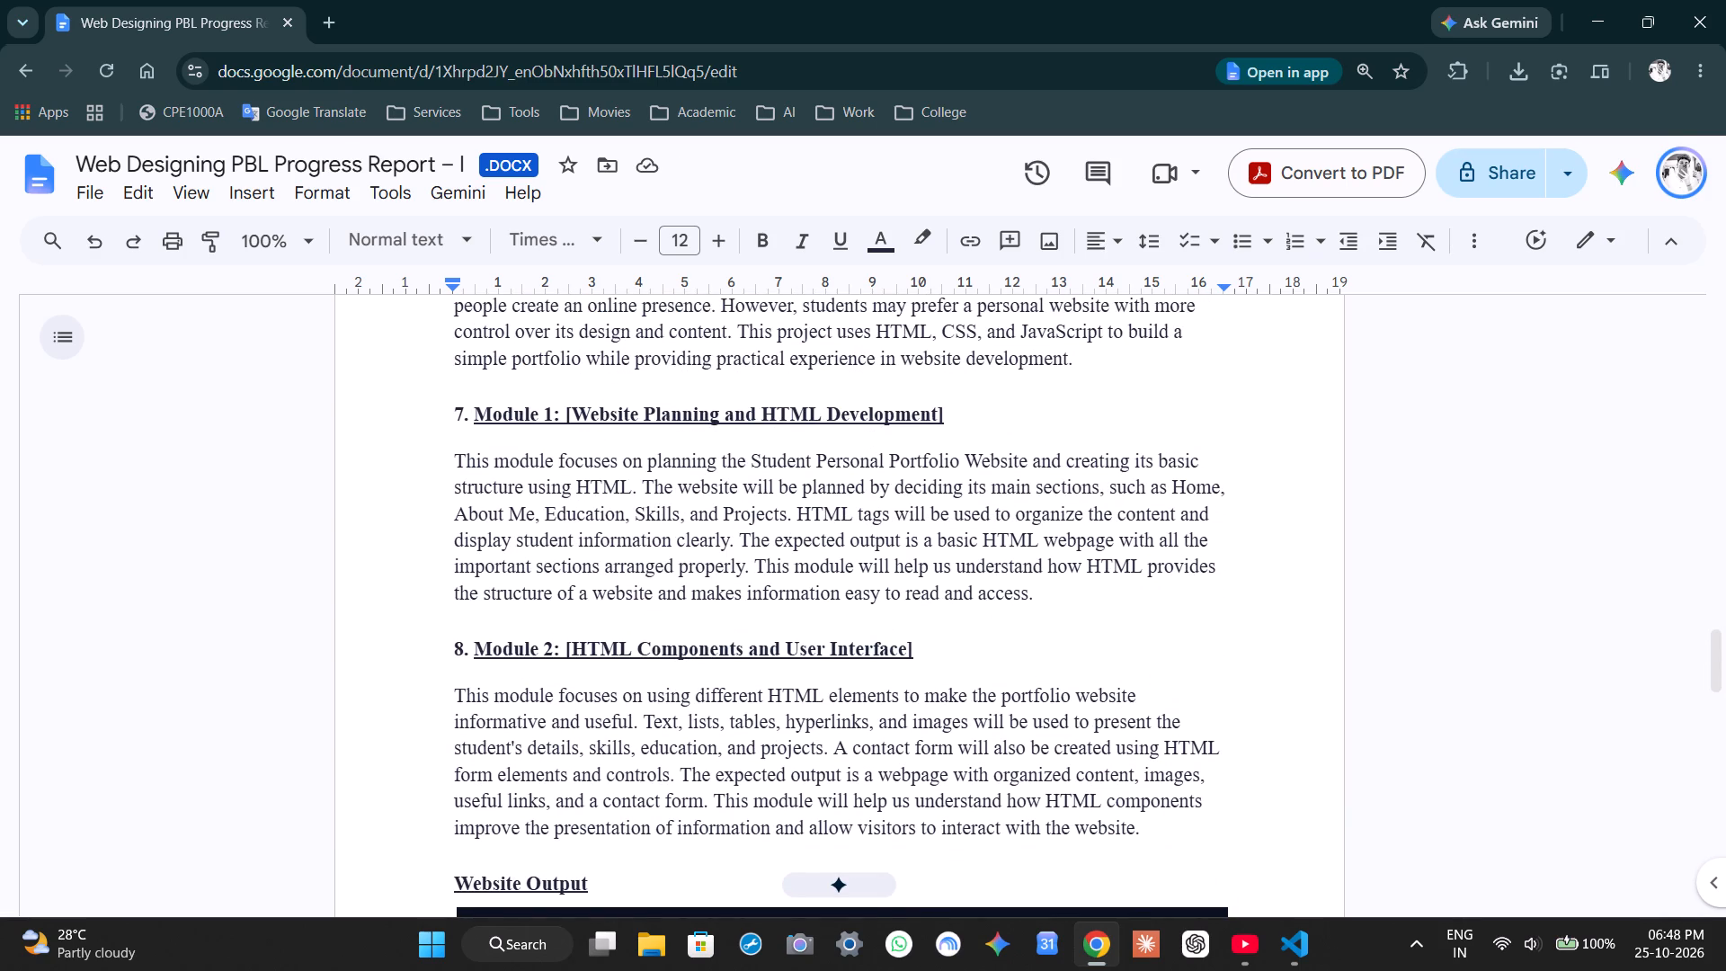
scroll(931, 552, "up", 3)
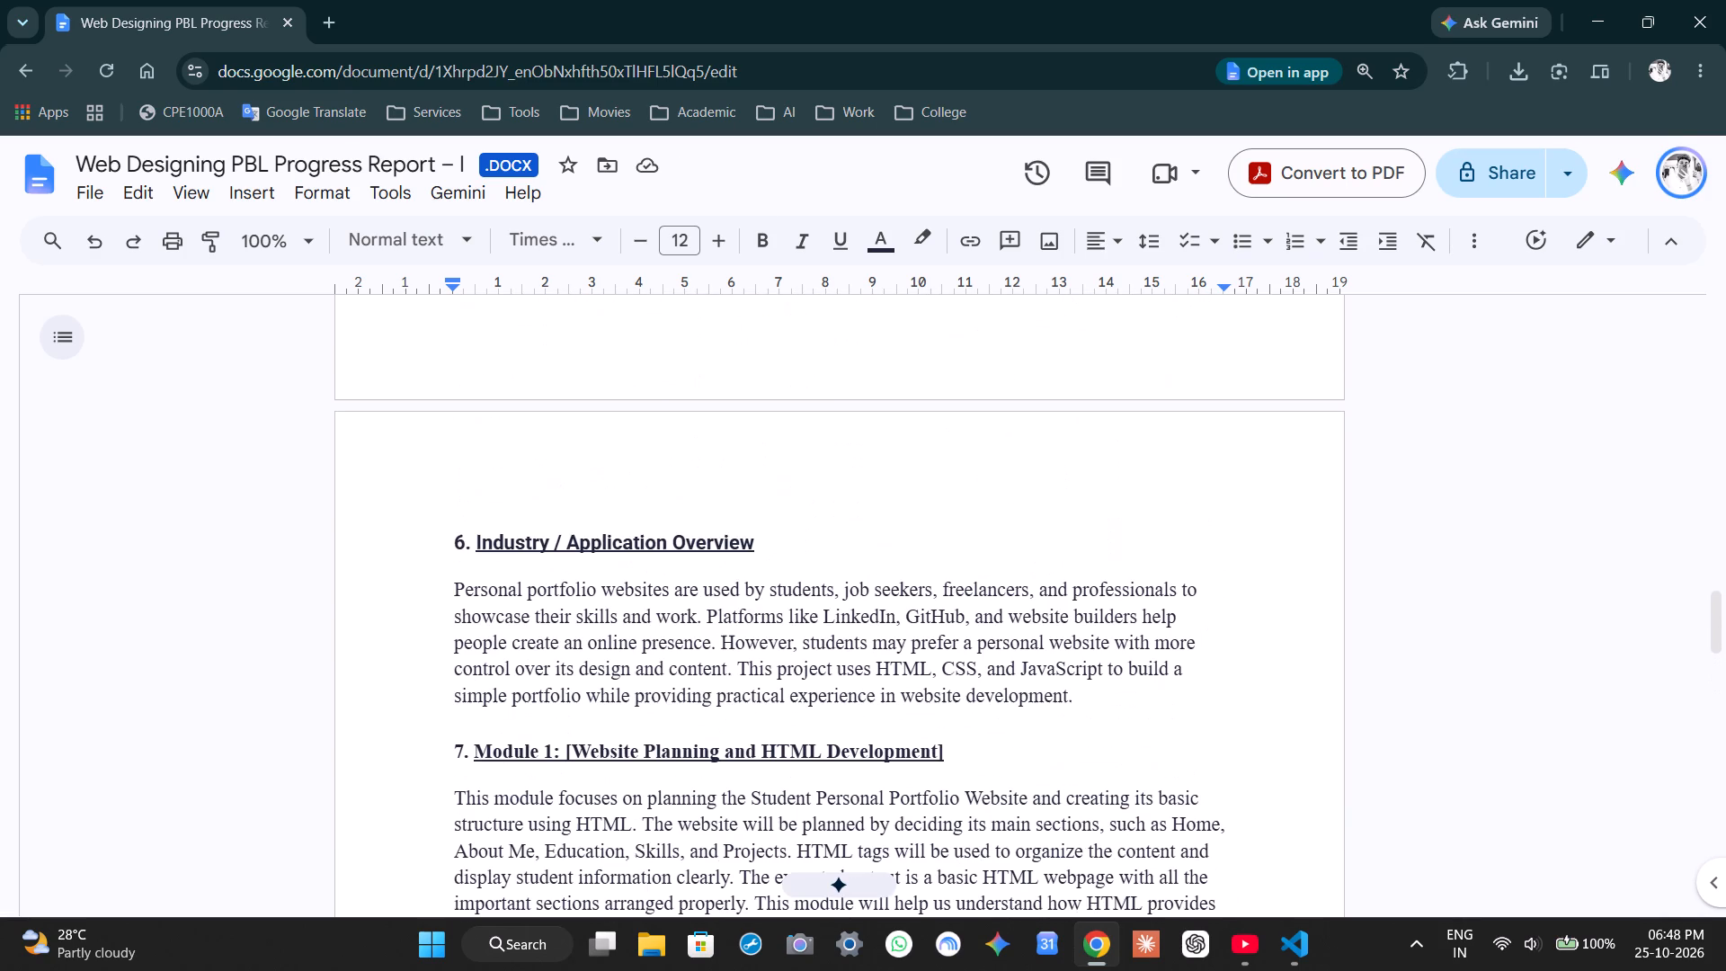
scroll(931, 552, "down", 9)
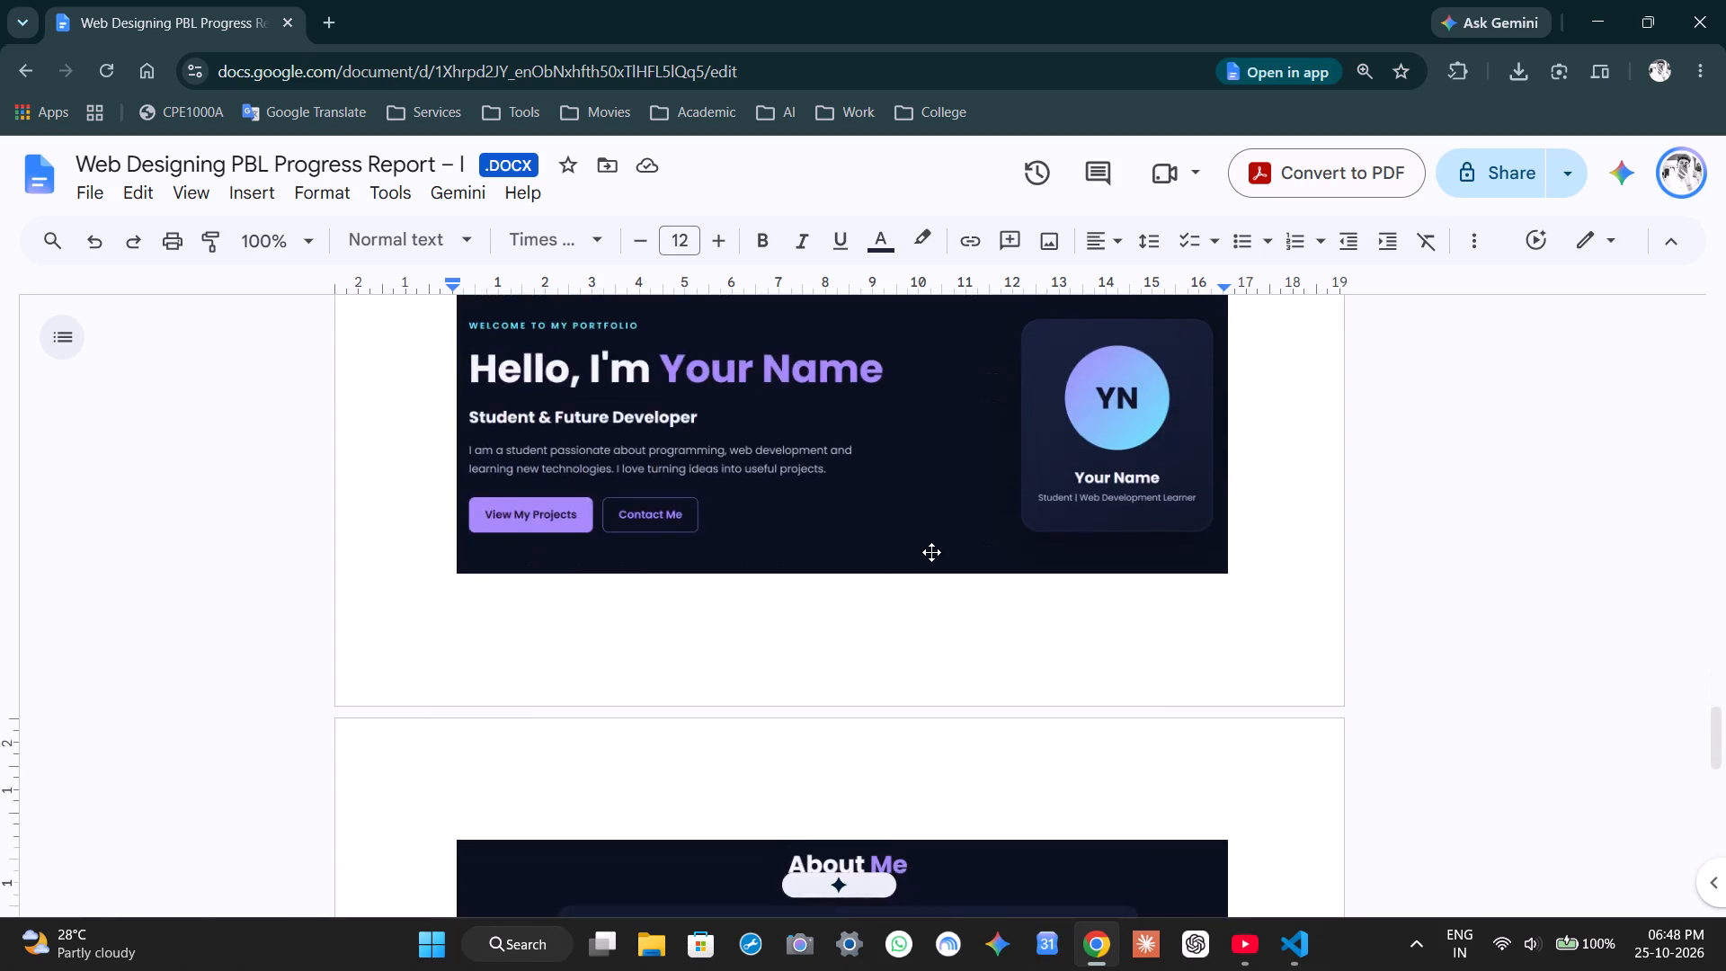
scroll(931, 552, "down", 6)
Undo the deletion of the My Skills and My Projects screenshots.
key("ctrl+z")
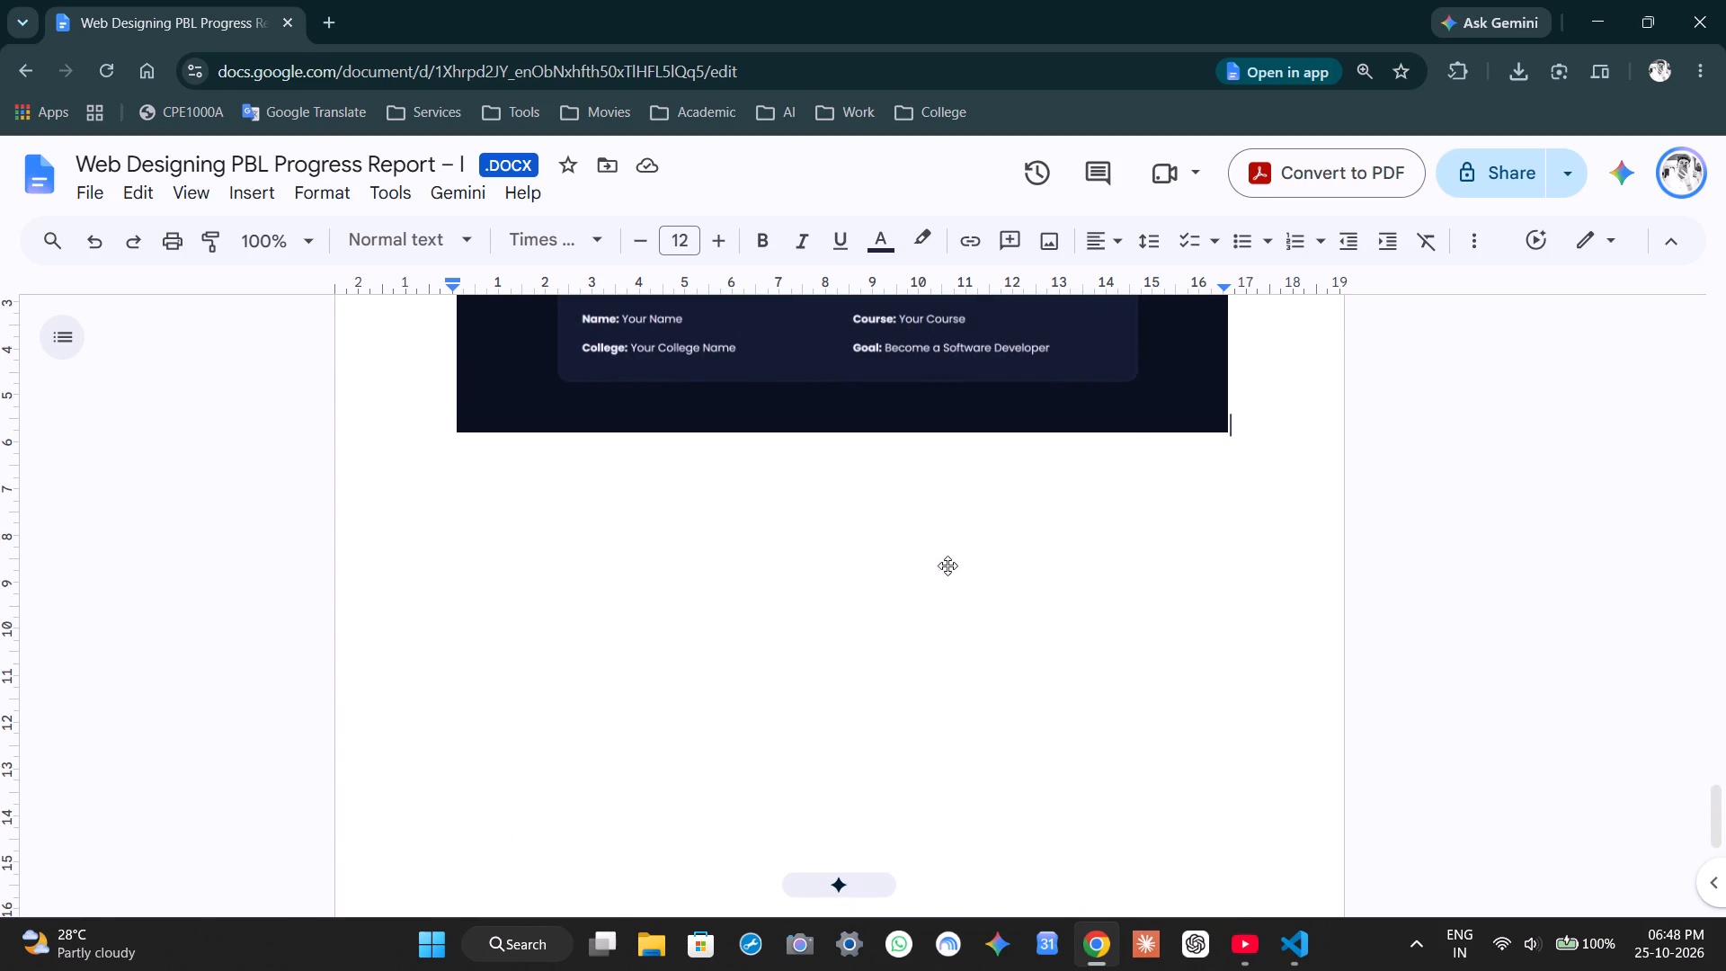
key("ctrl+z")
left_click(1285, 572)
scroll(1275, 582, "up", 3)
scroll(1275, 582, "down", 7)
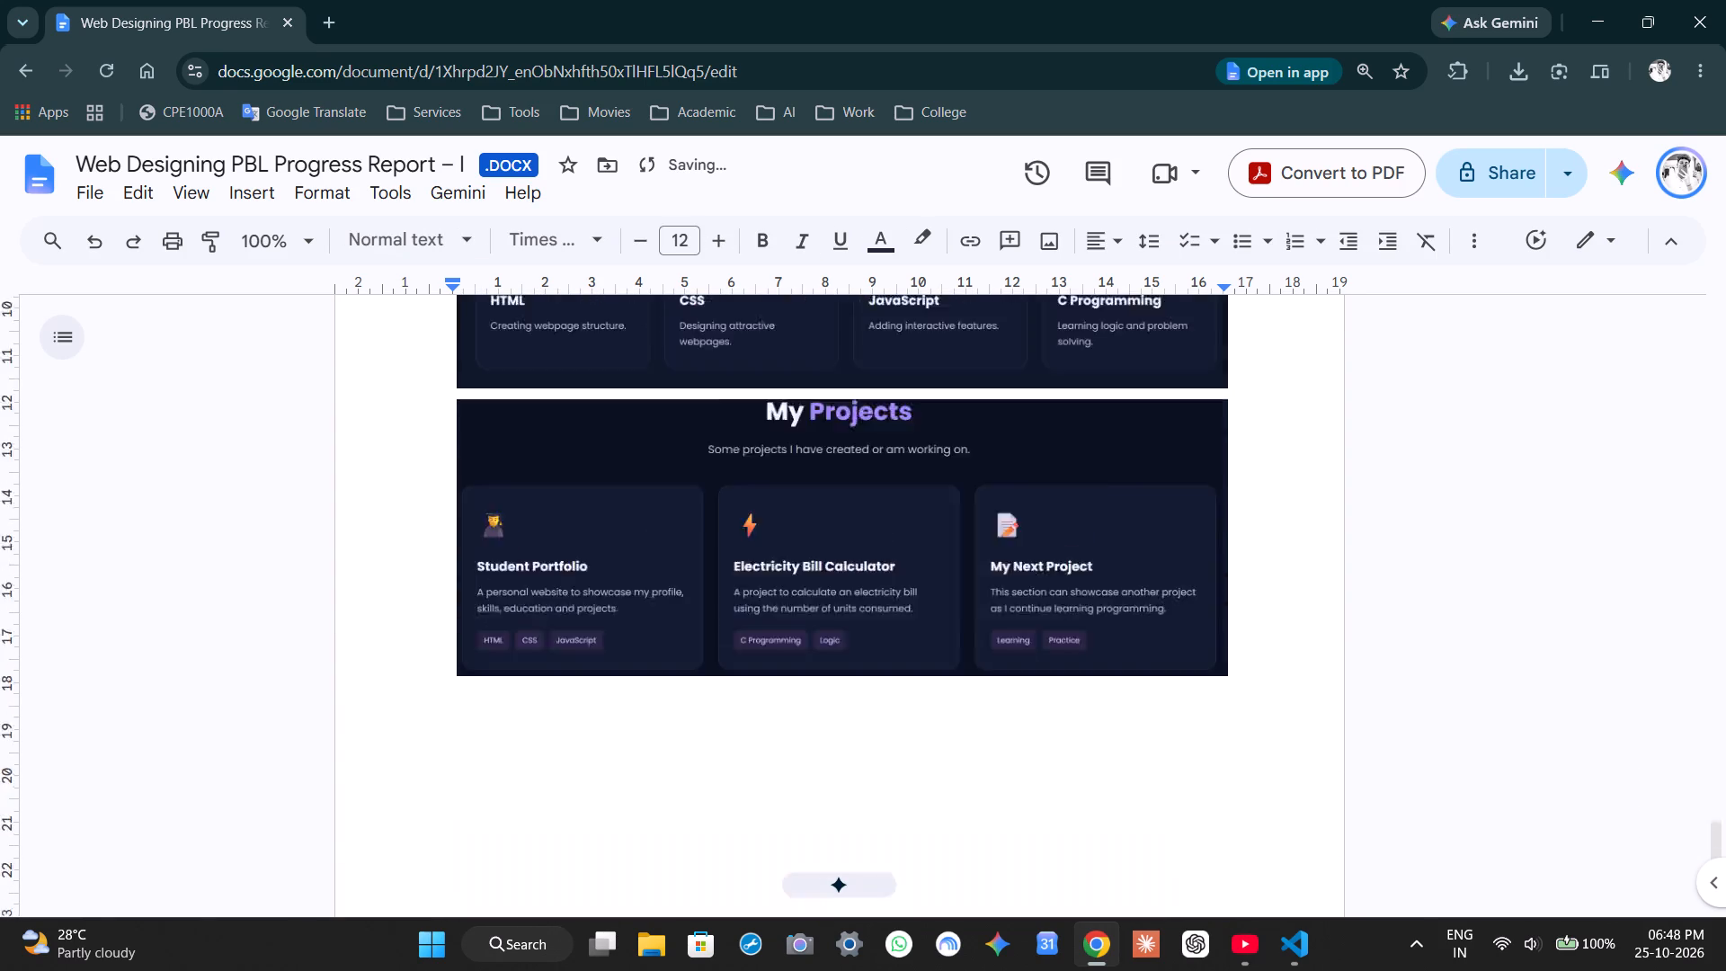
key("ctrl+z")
Insert an empty paragraph after the Module 1 text, before the Module 2 heading.
scroll(1275, 571, "up", 5)
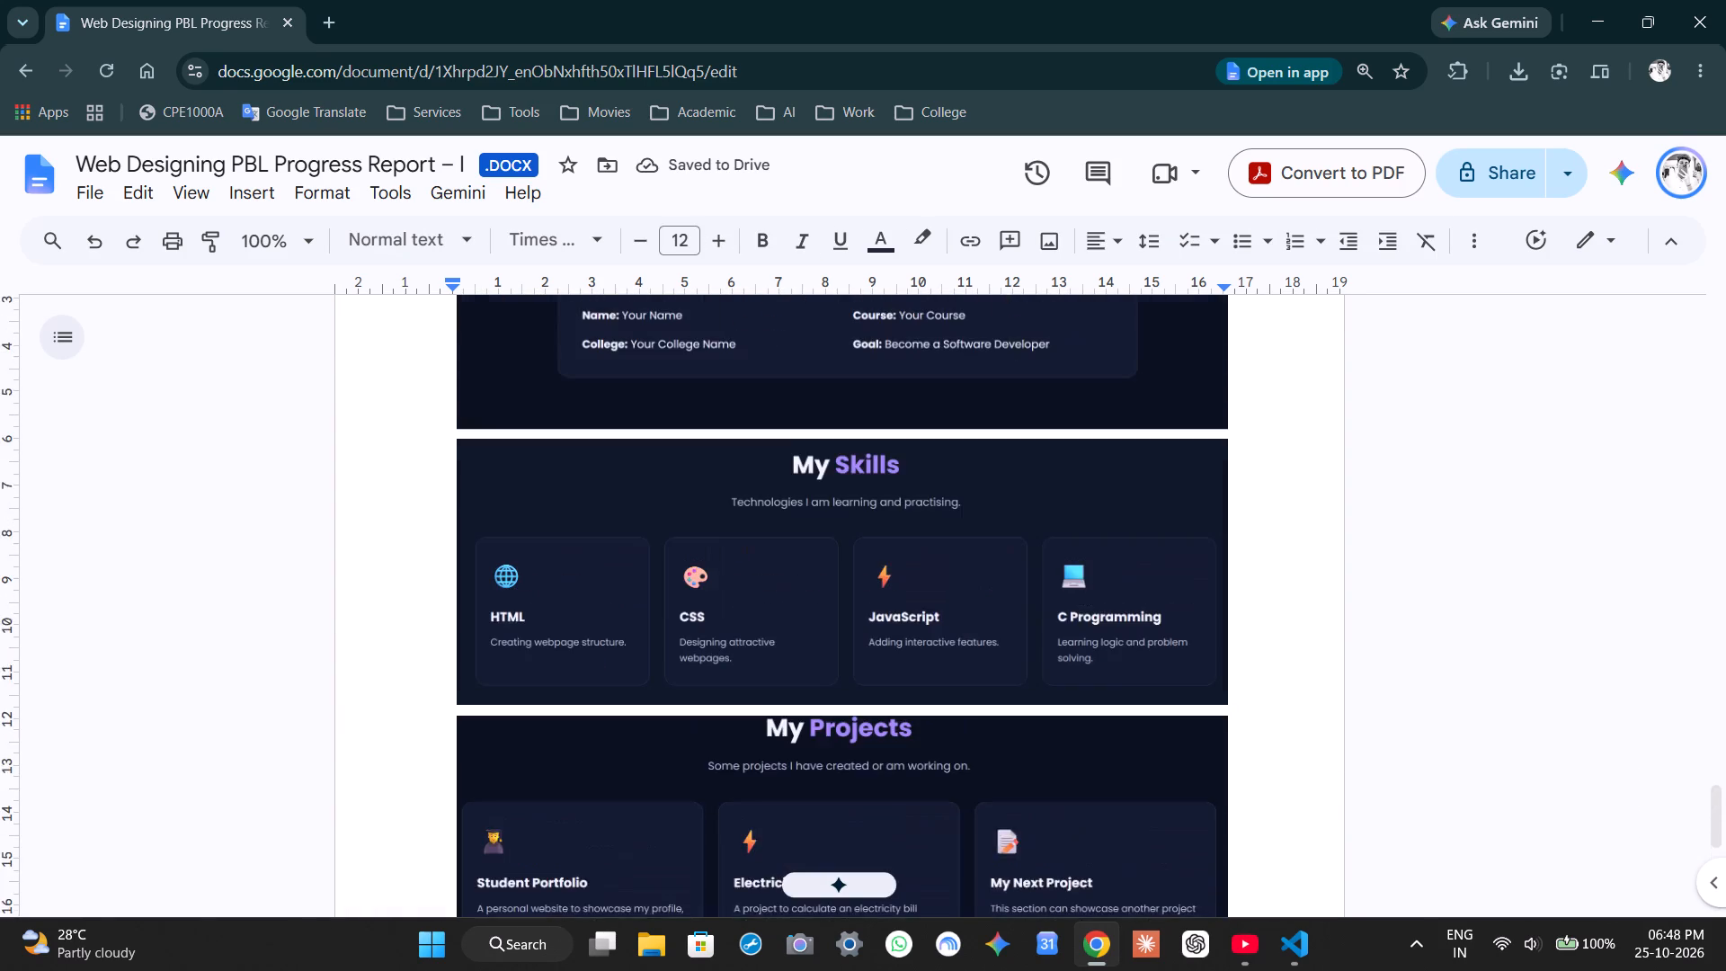
scroll(1275, 571, "up", 10)
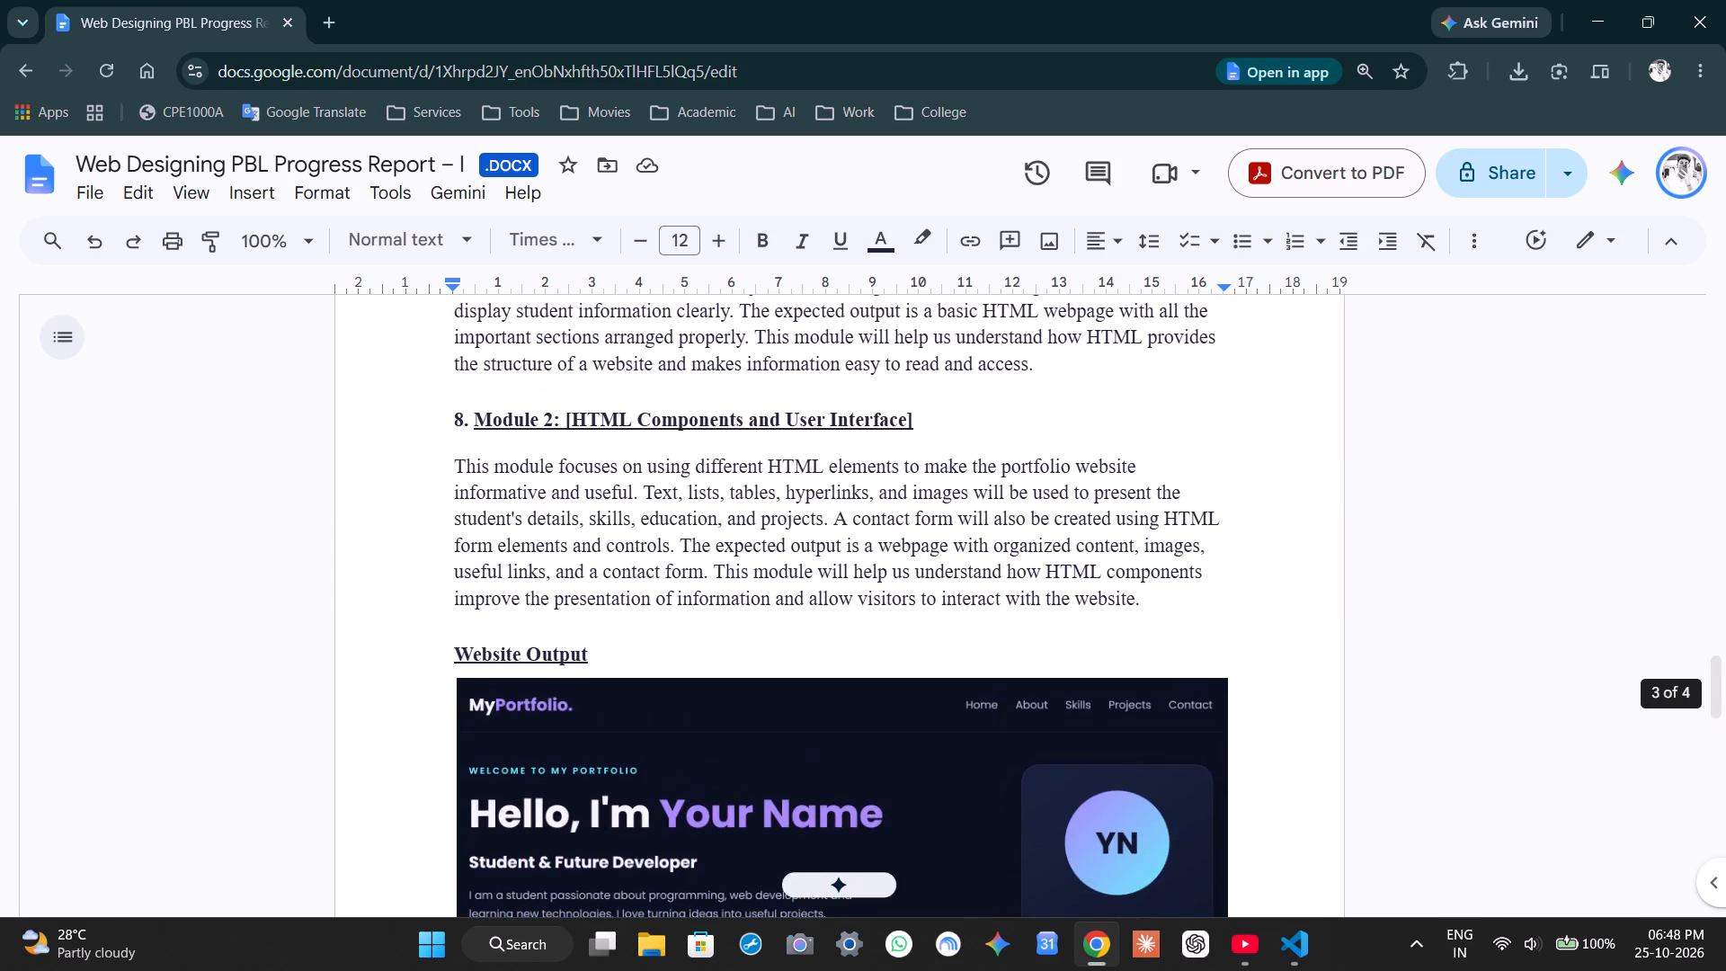
scroll(1275, 571, "down", 15)
scroll(1275, 571, "up", 5)
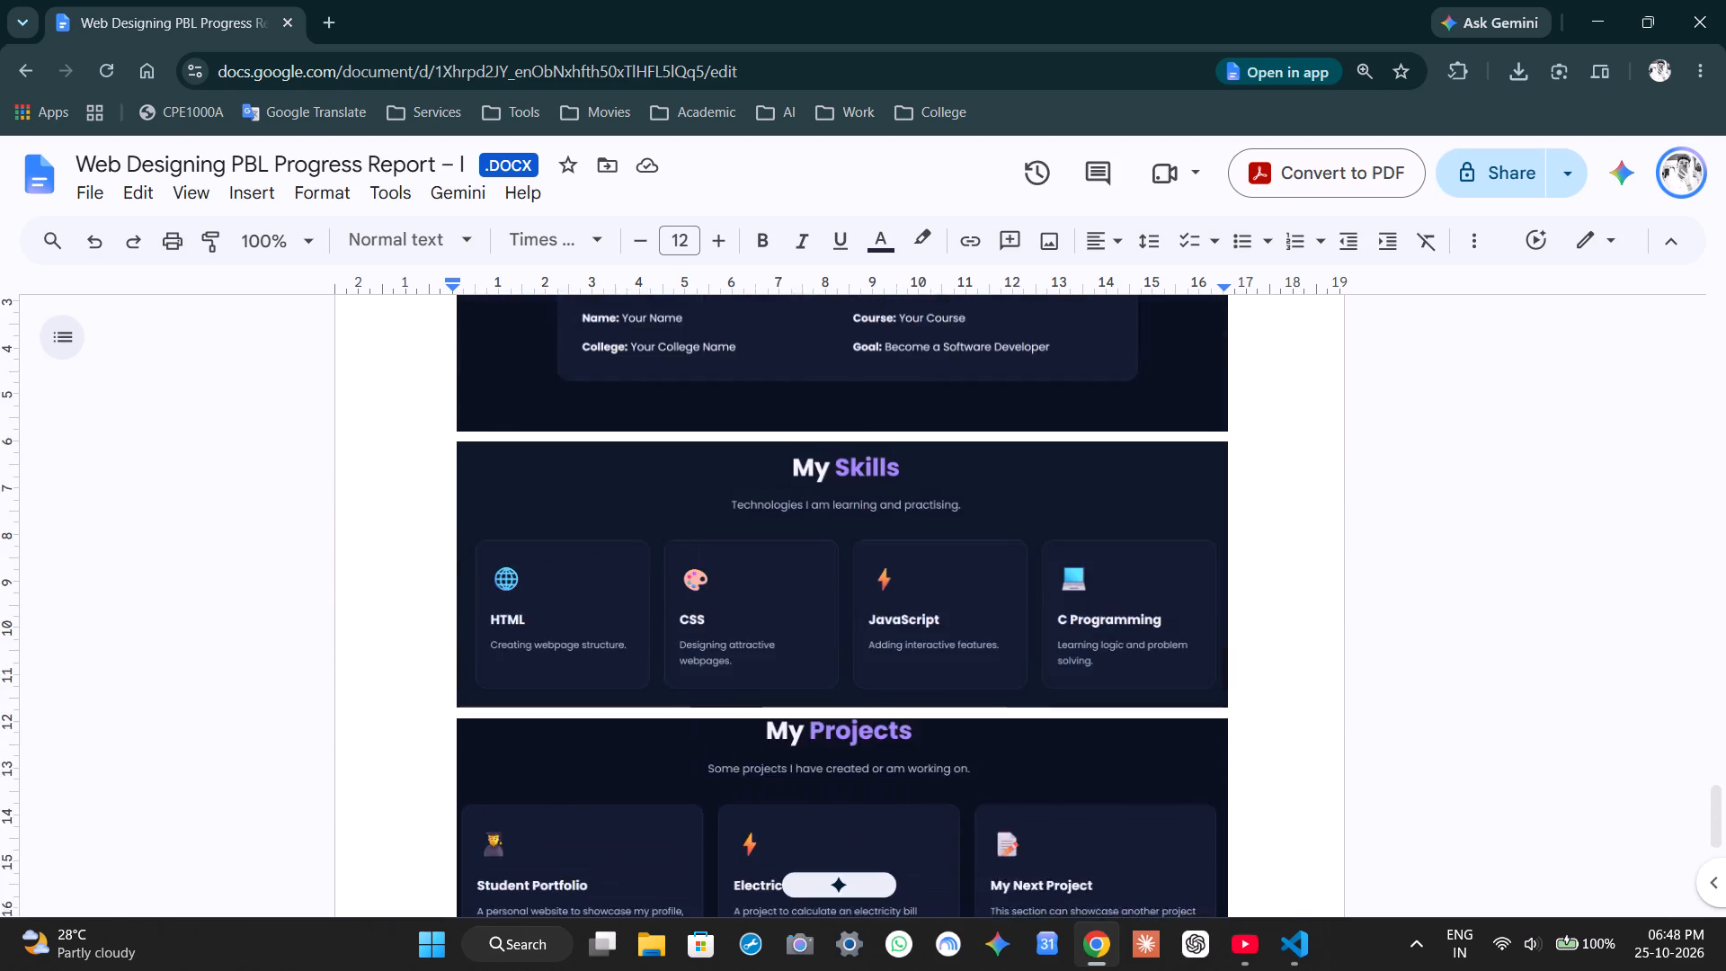
scroll(1282, 570, "up", 14)
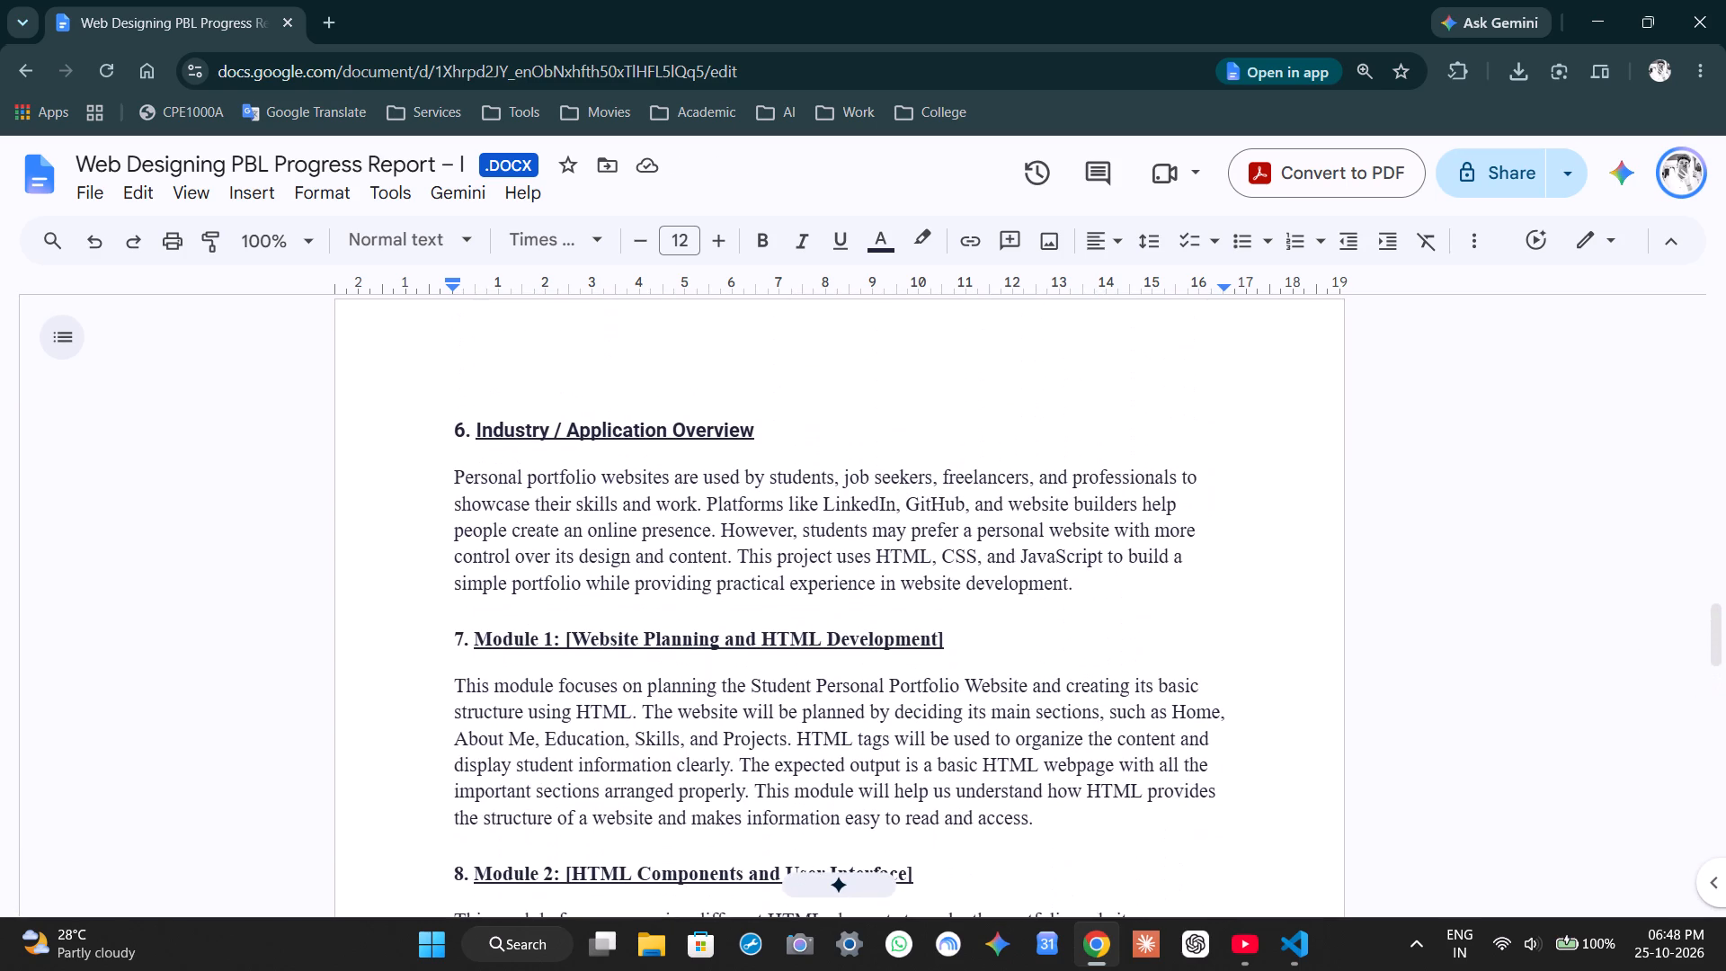
left_click(1046, 821)
key("Return")
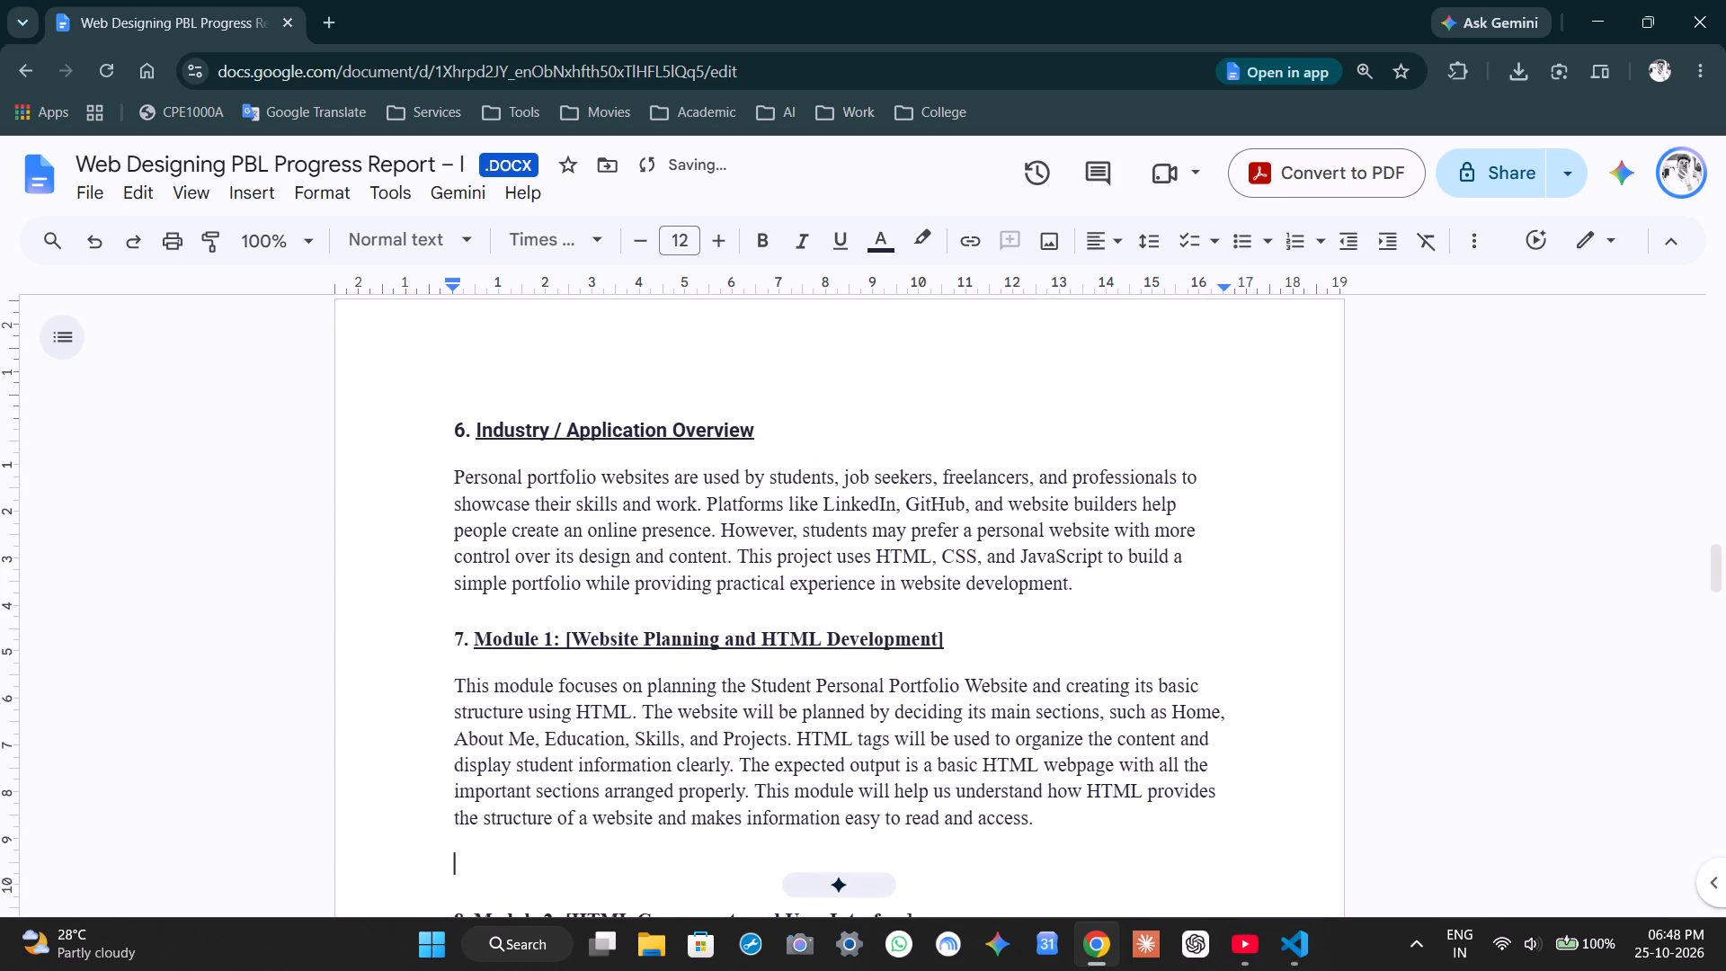
Switch to Visual Studio Code and dismiss the Live Server notification.
left_click(1288, 935)
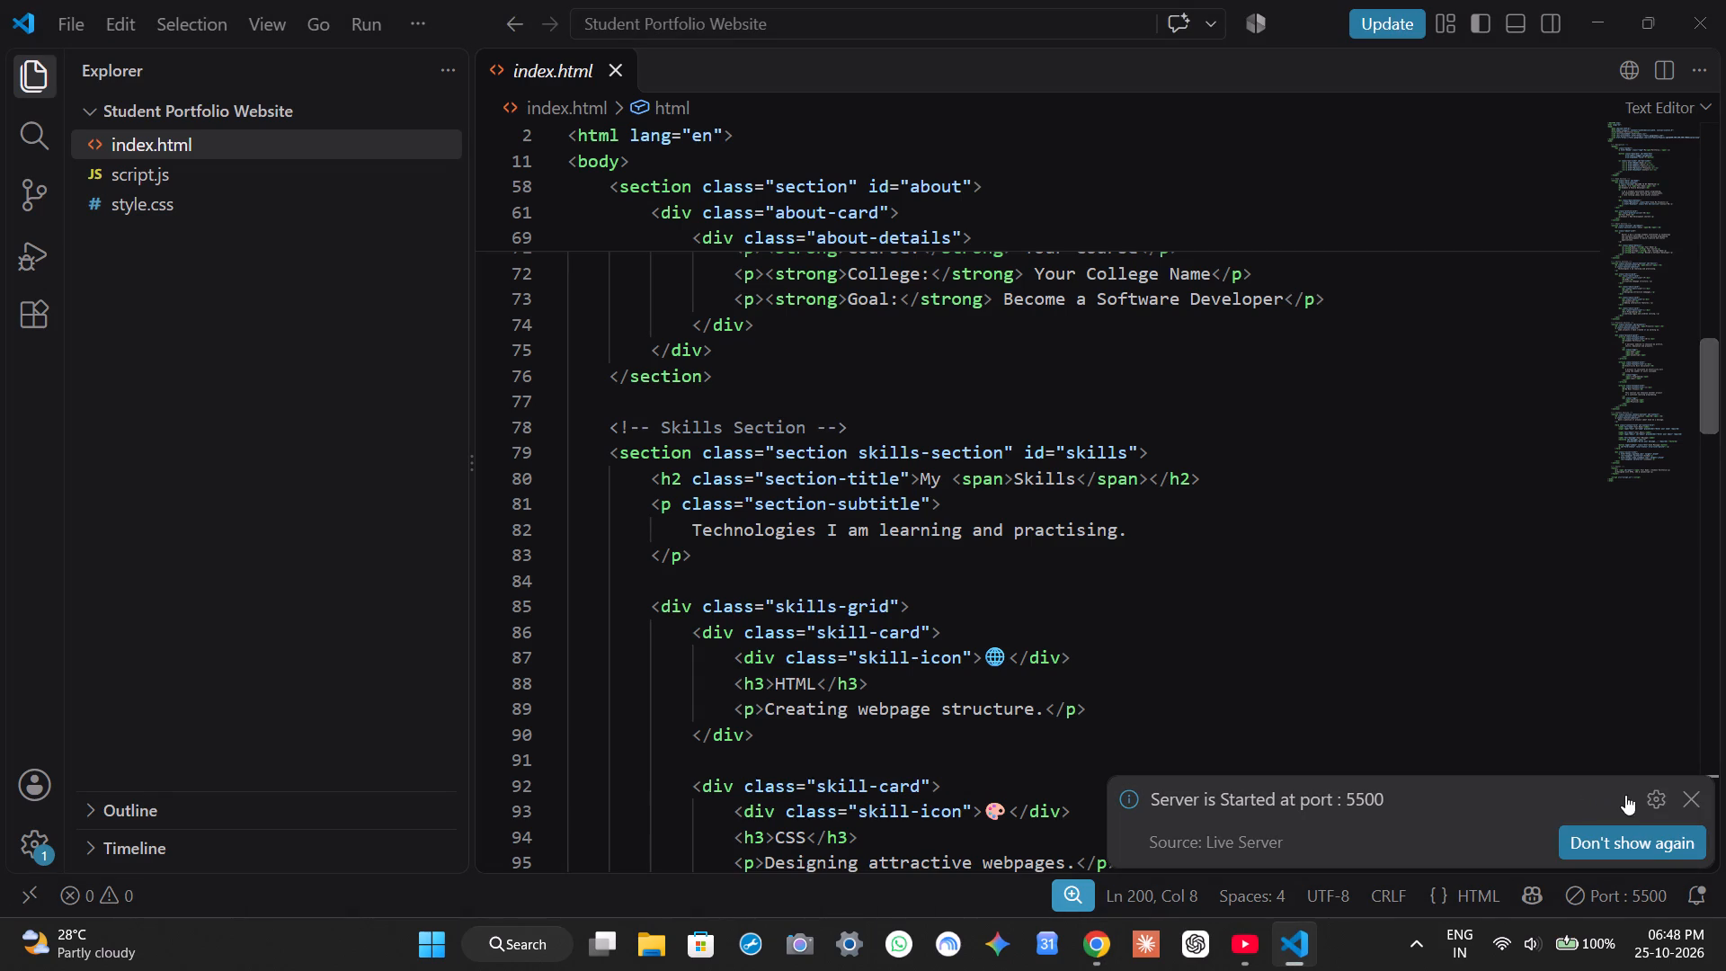
left_click(1694, 798)
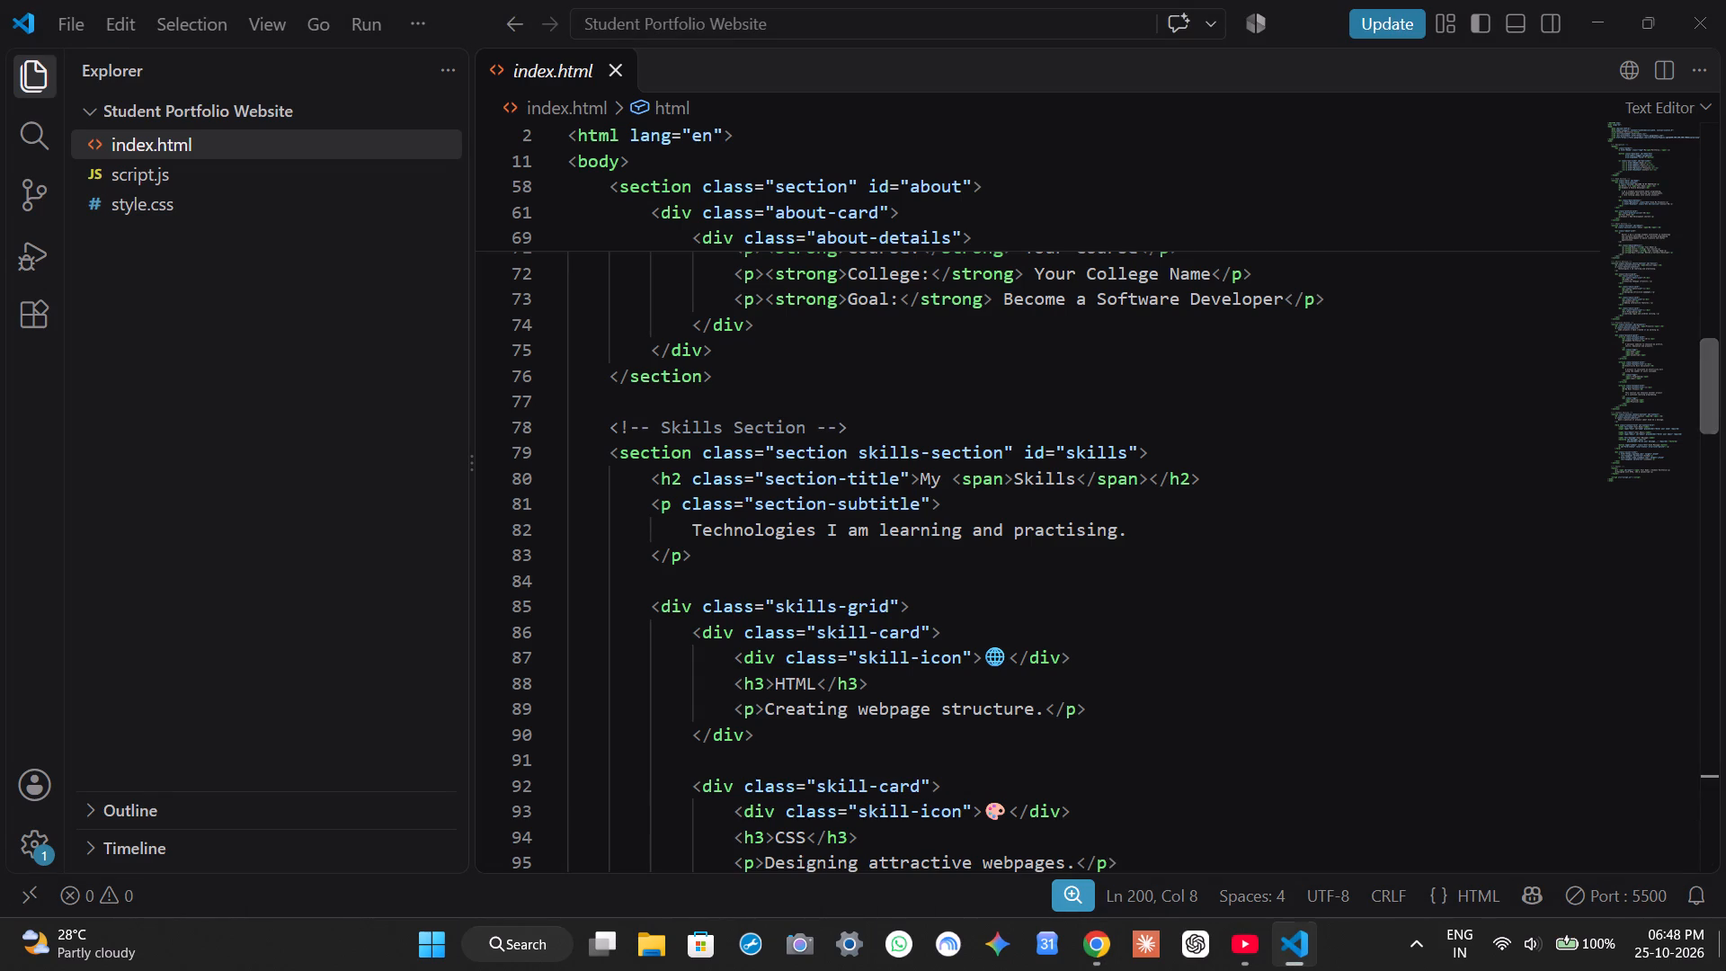
Open the Student Portfolio Website folder from the desktop, view its index file in Google Chrome, and close the page.
left_click(1725, 970)
double_click(280, 404)
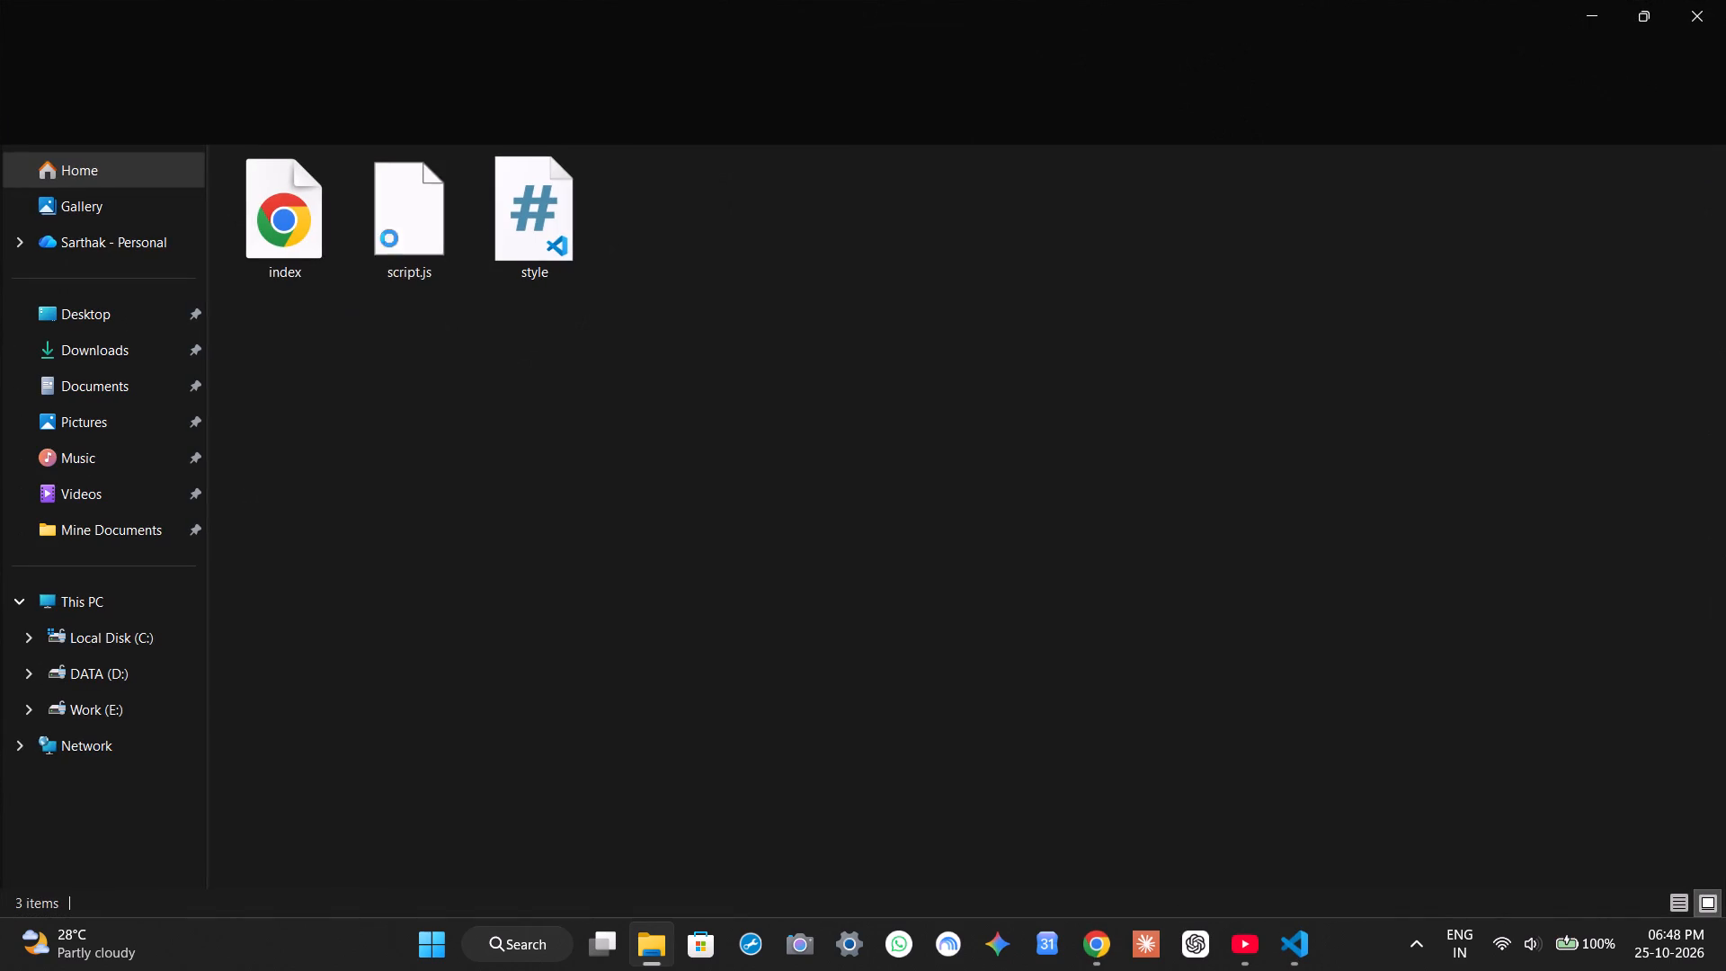
right_click(315, 239)
left_click(431, 361)
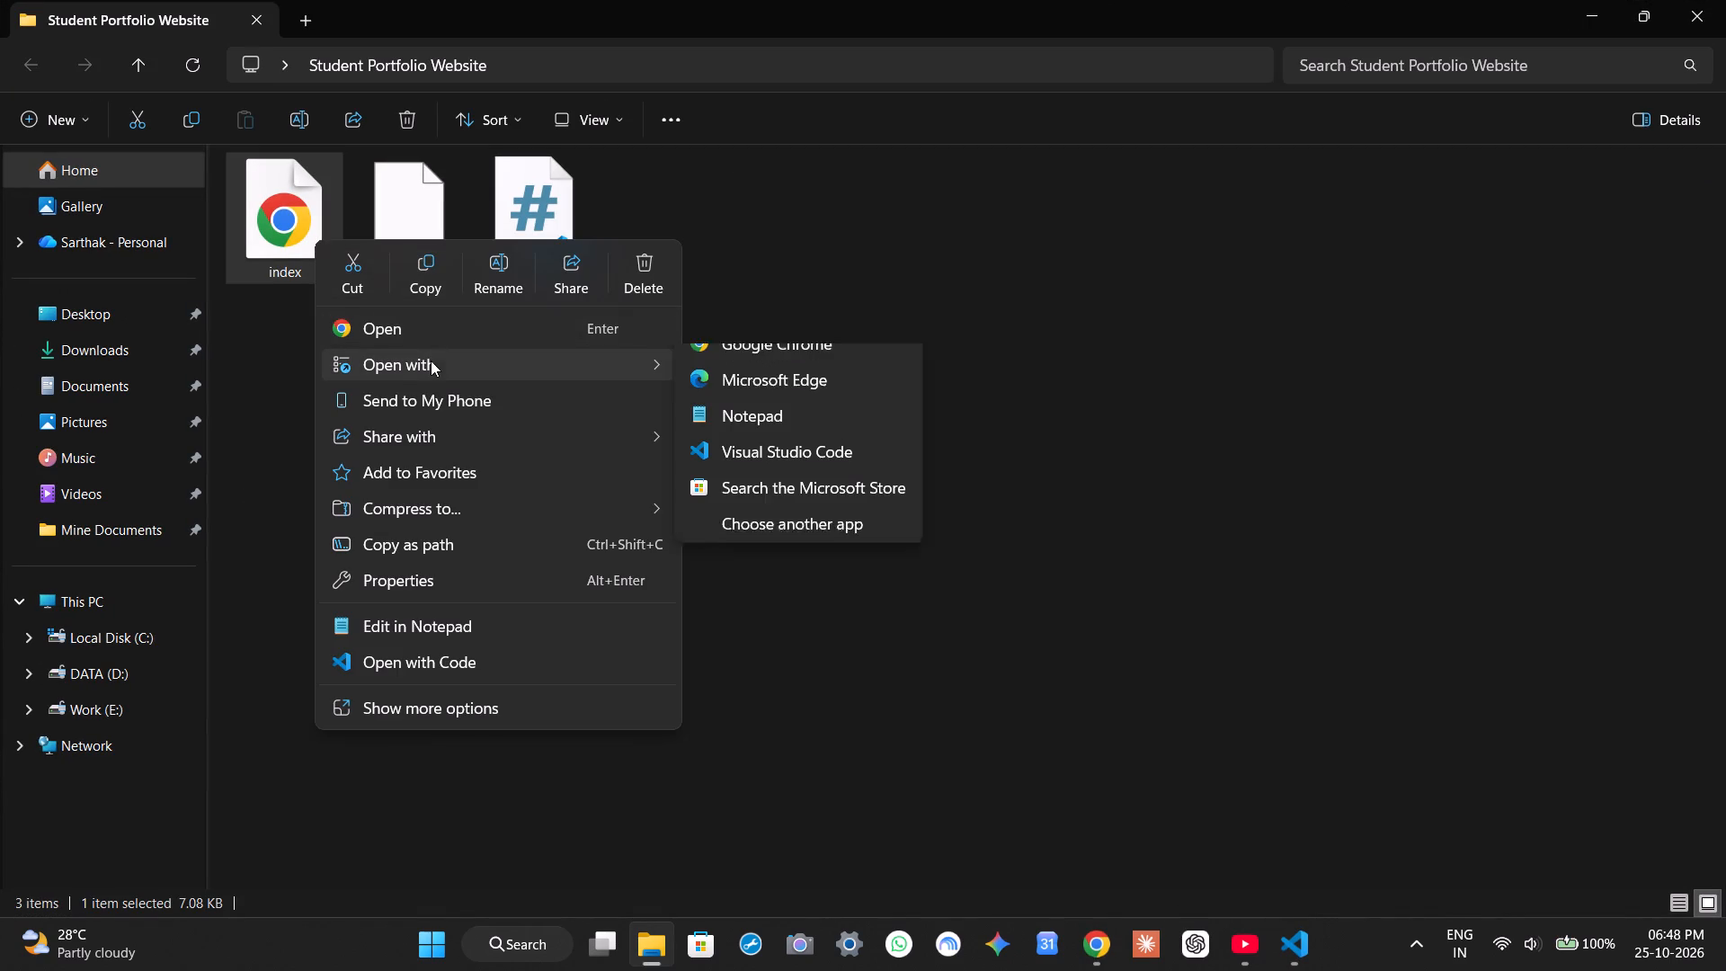
left_click(775, 366)
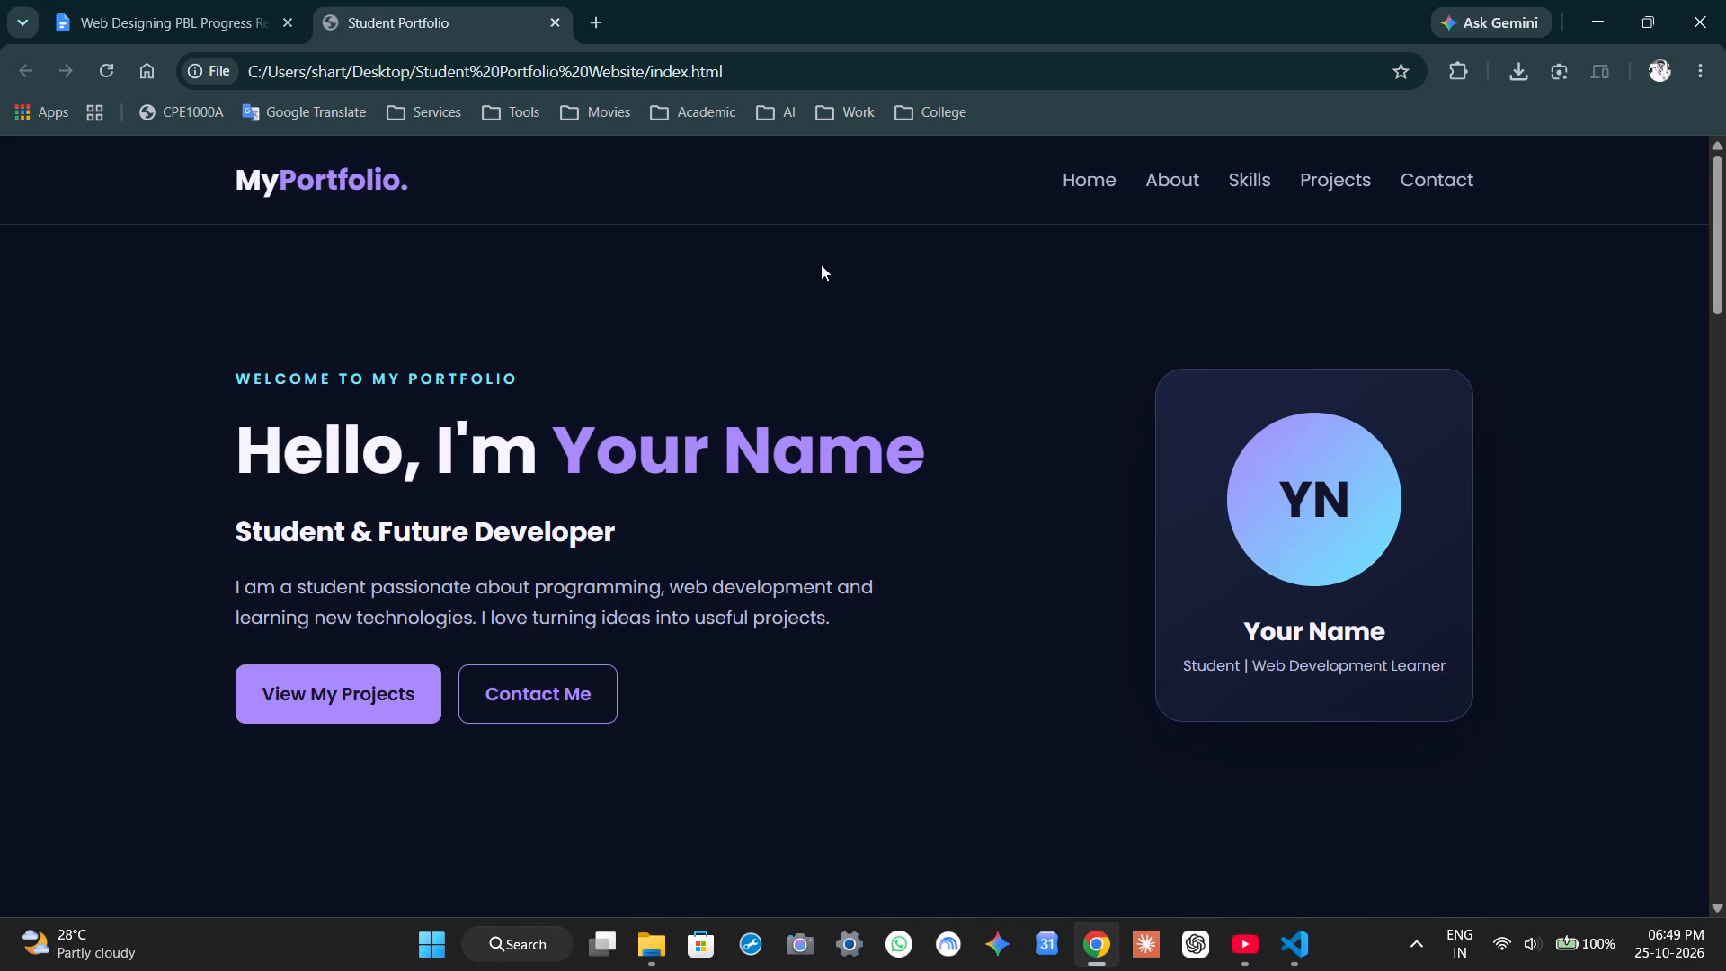
left_click(560, 22)
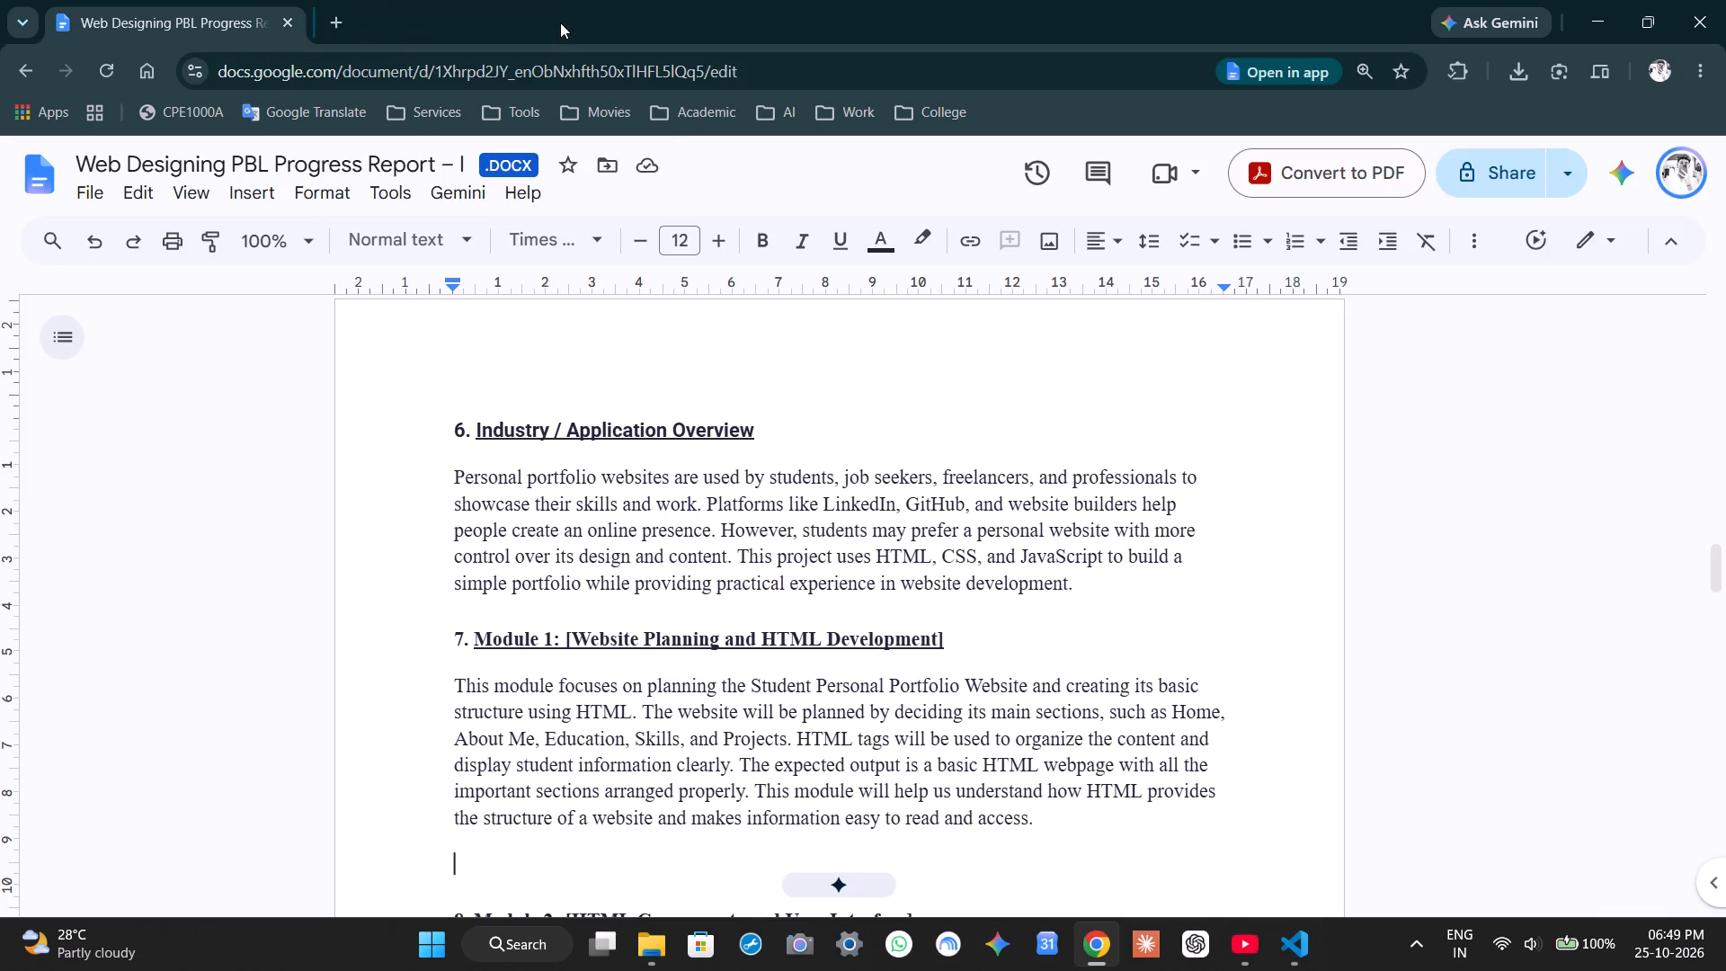
Return to the Student Portfolio Website folder and copy the index file.
left_click(1598, 19)
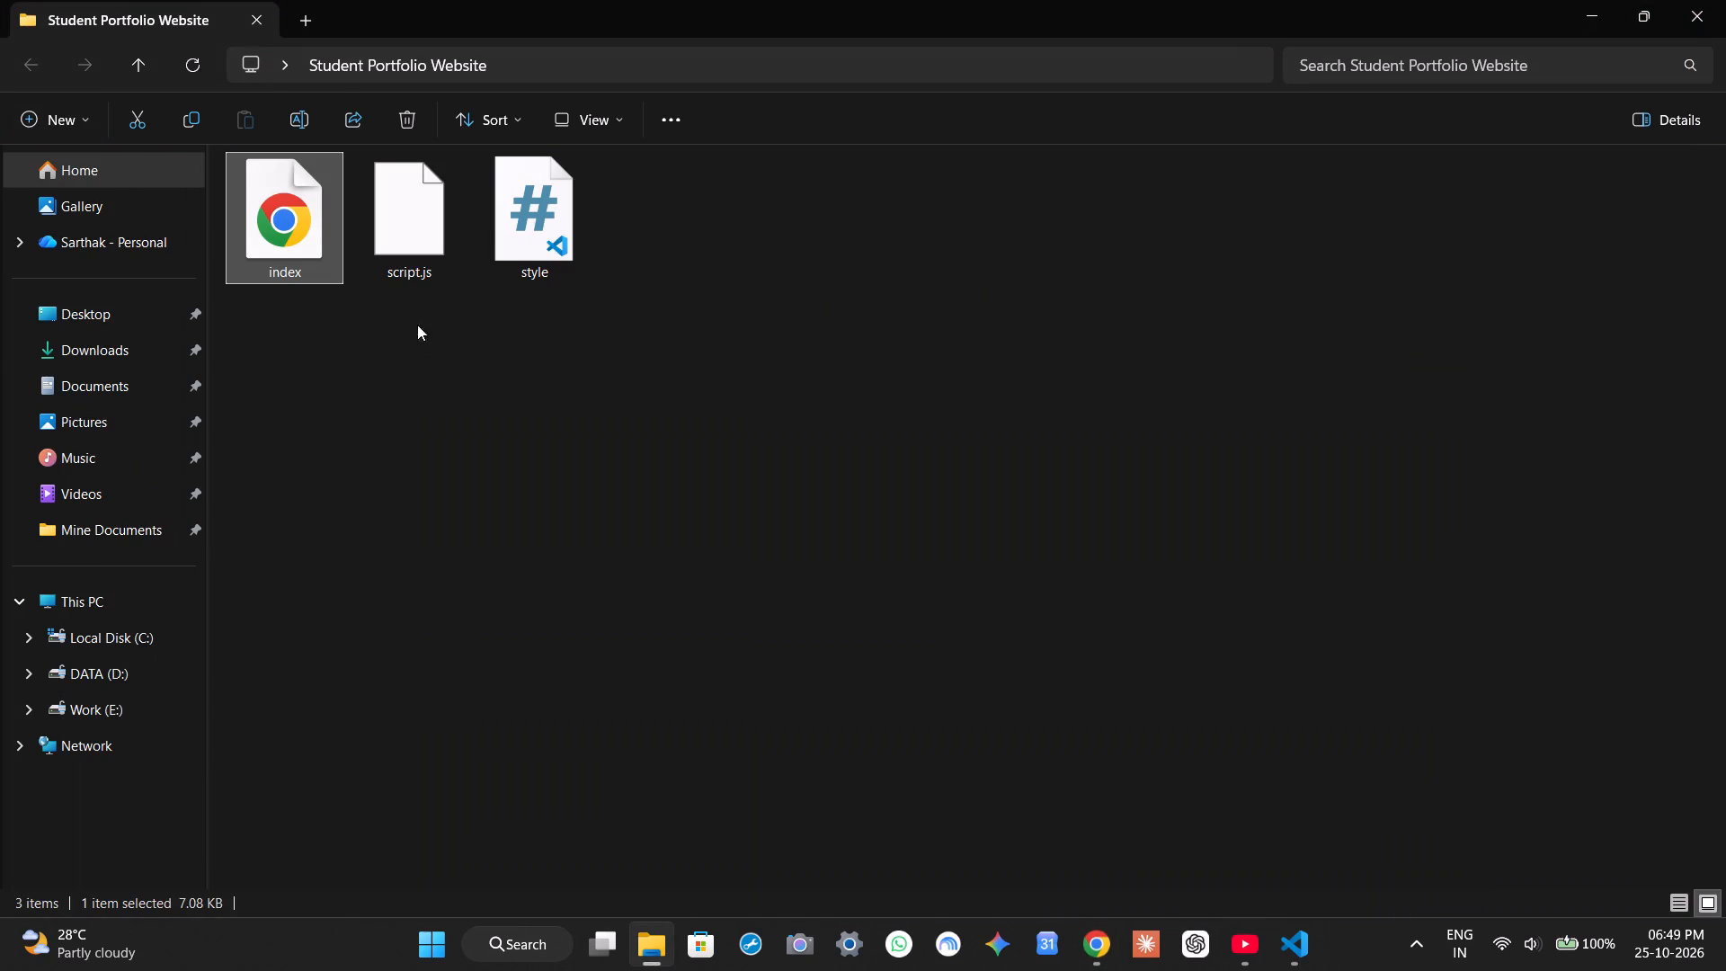
right_click(302, 211)
left_click(435, 252)
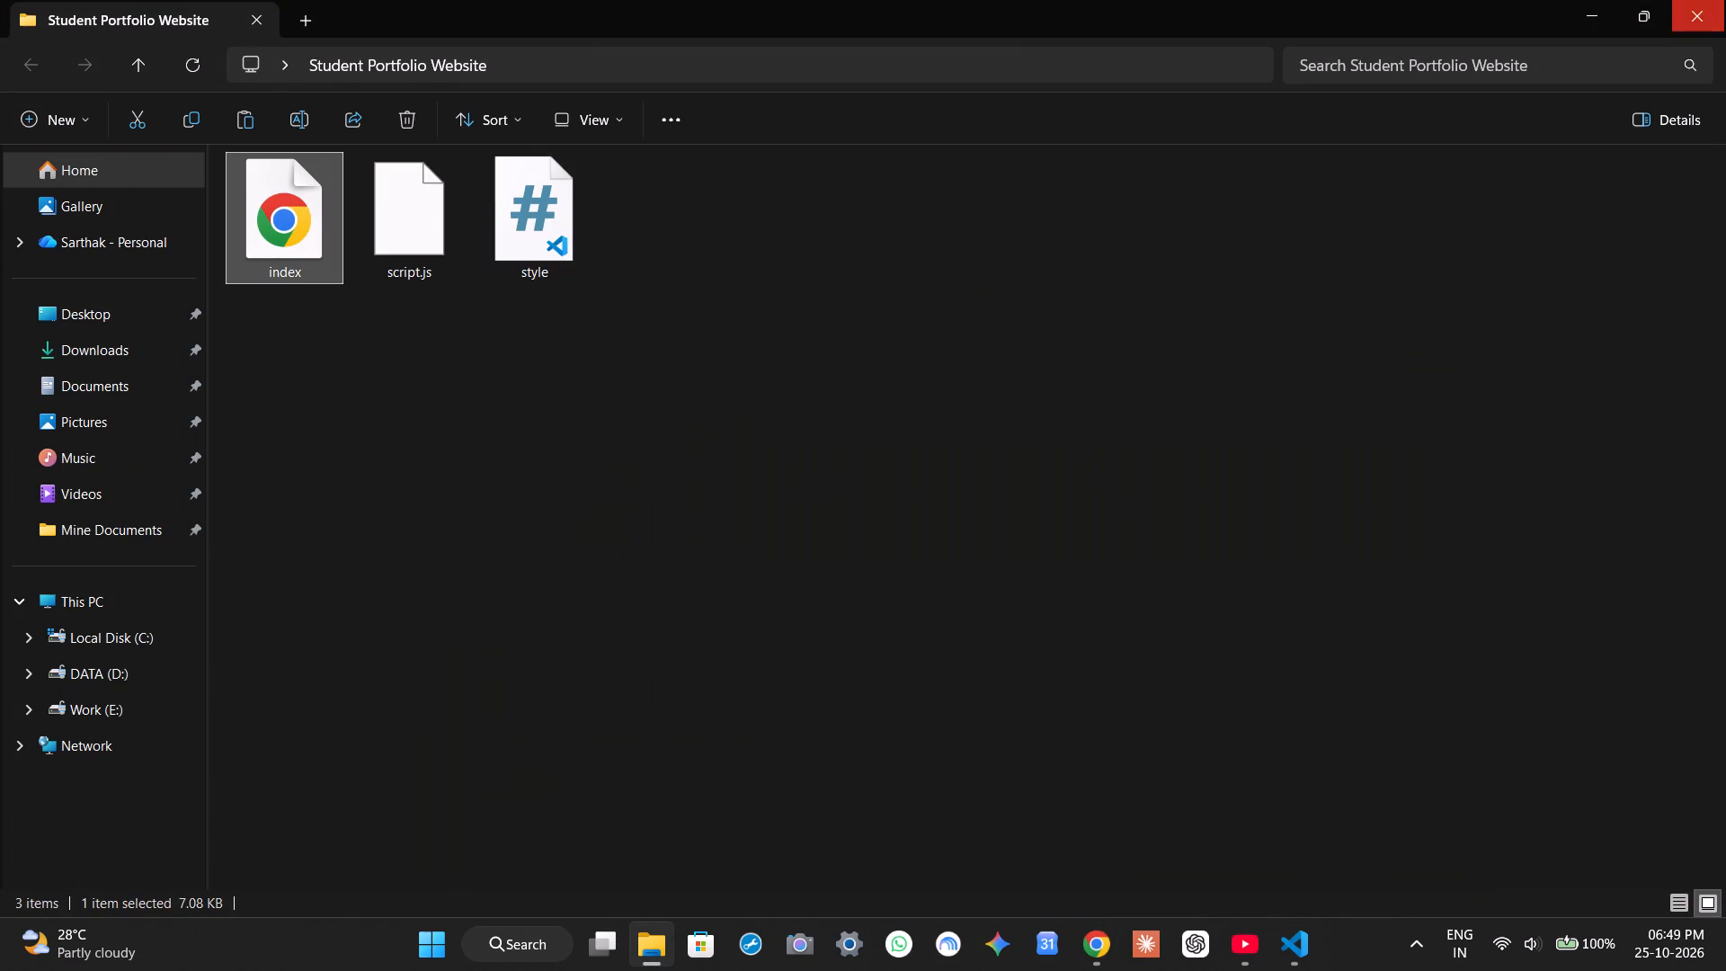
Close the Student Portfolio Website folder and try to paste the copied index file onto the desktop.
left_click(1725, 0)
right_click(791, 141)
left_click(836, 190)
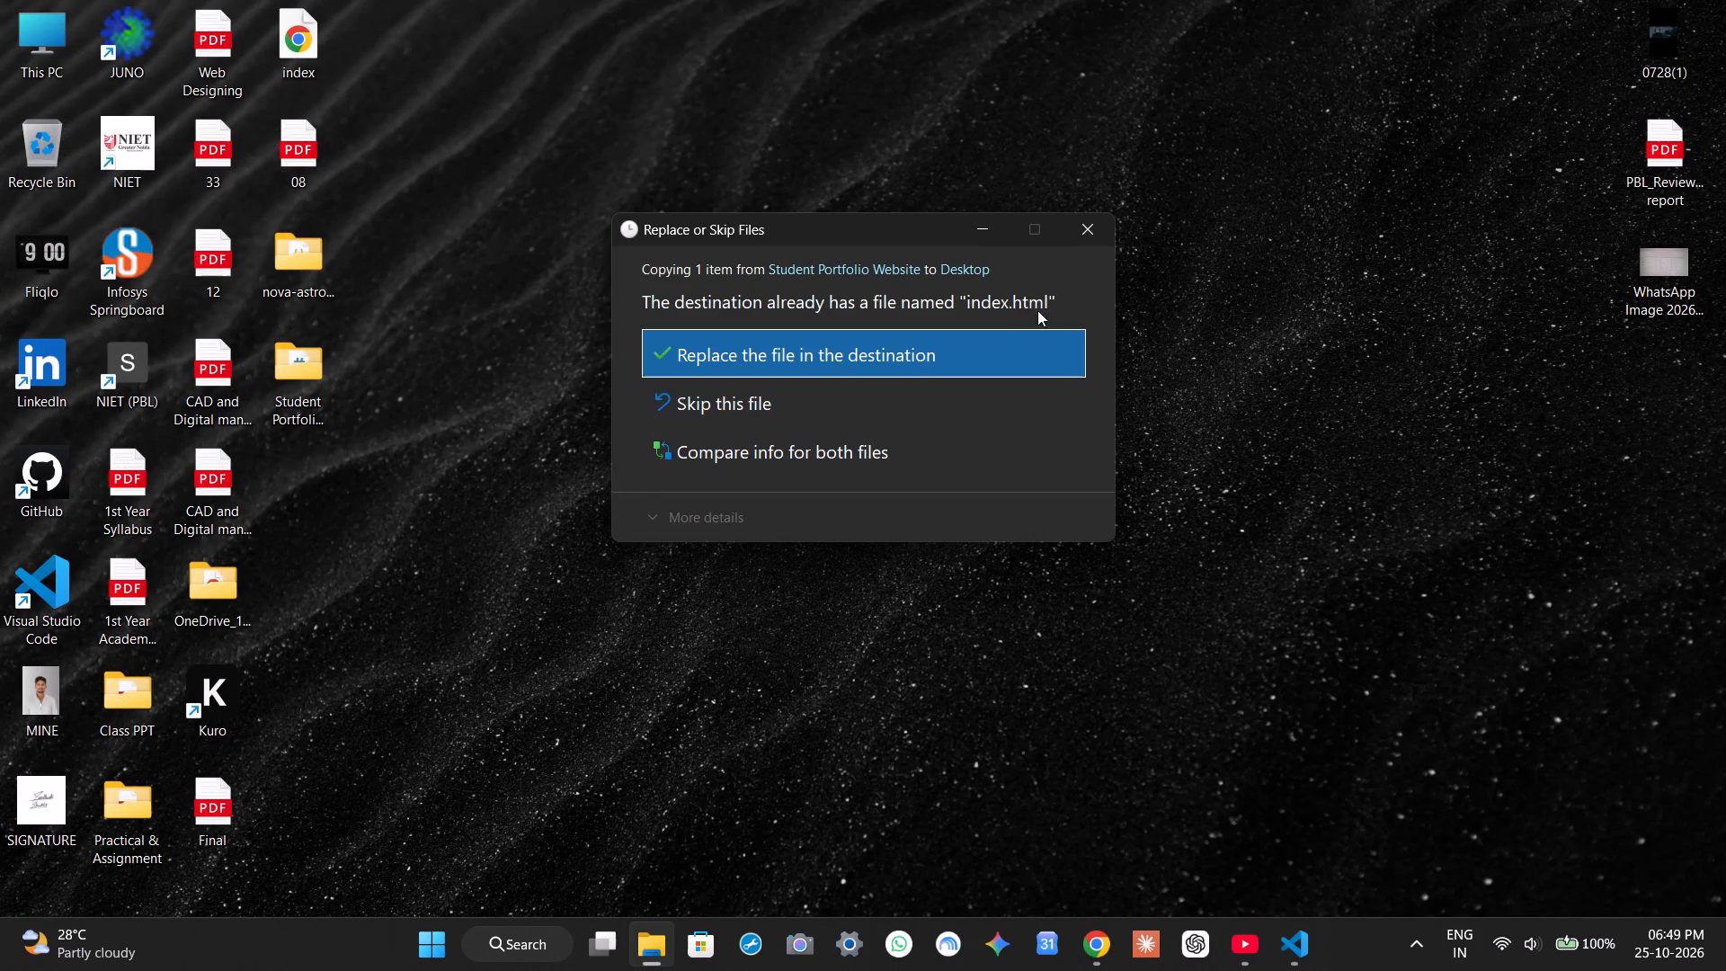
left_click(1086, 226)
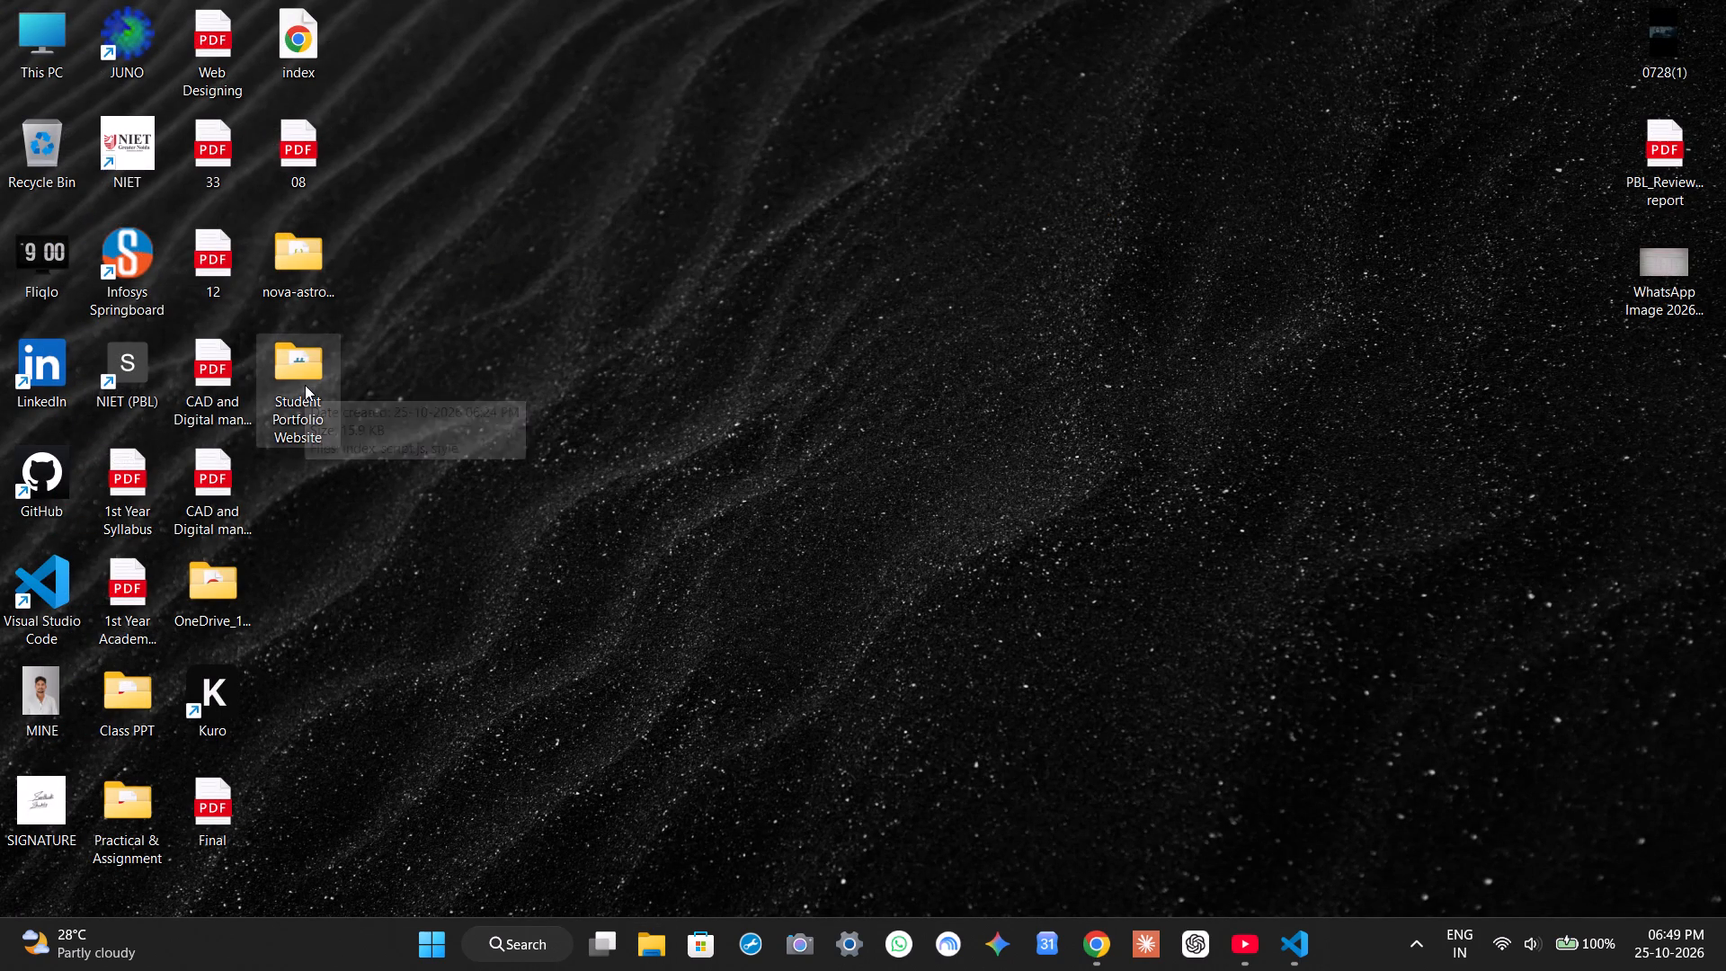
Switch to Visual Studio Code and restart Live Server on port 5500 for the portfolio's index.html.
left_click(1307, 954)
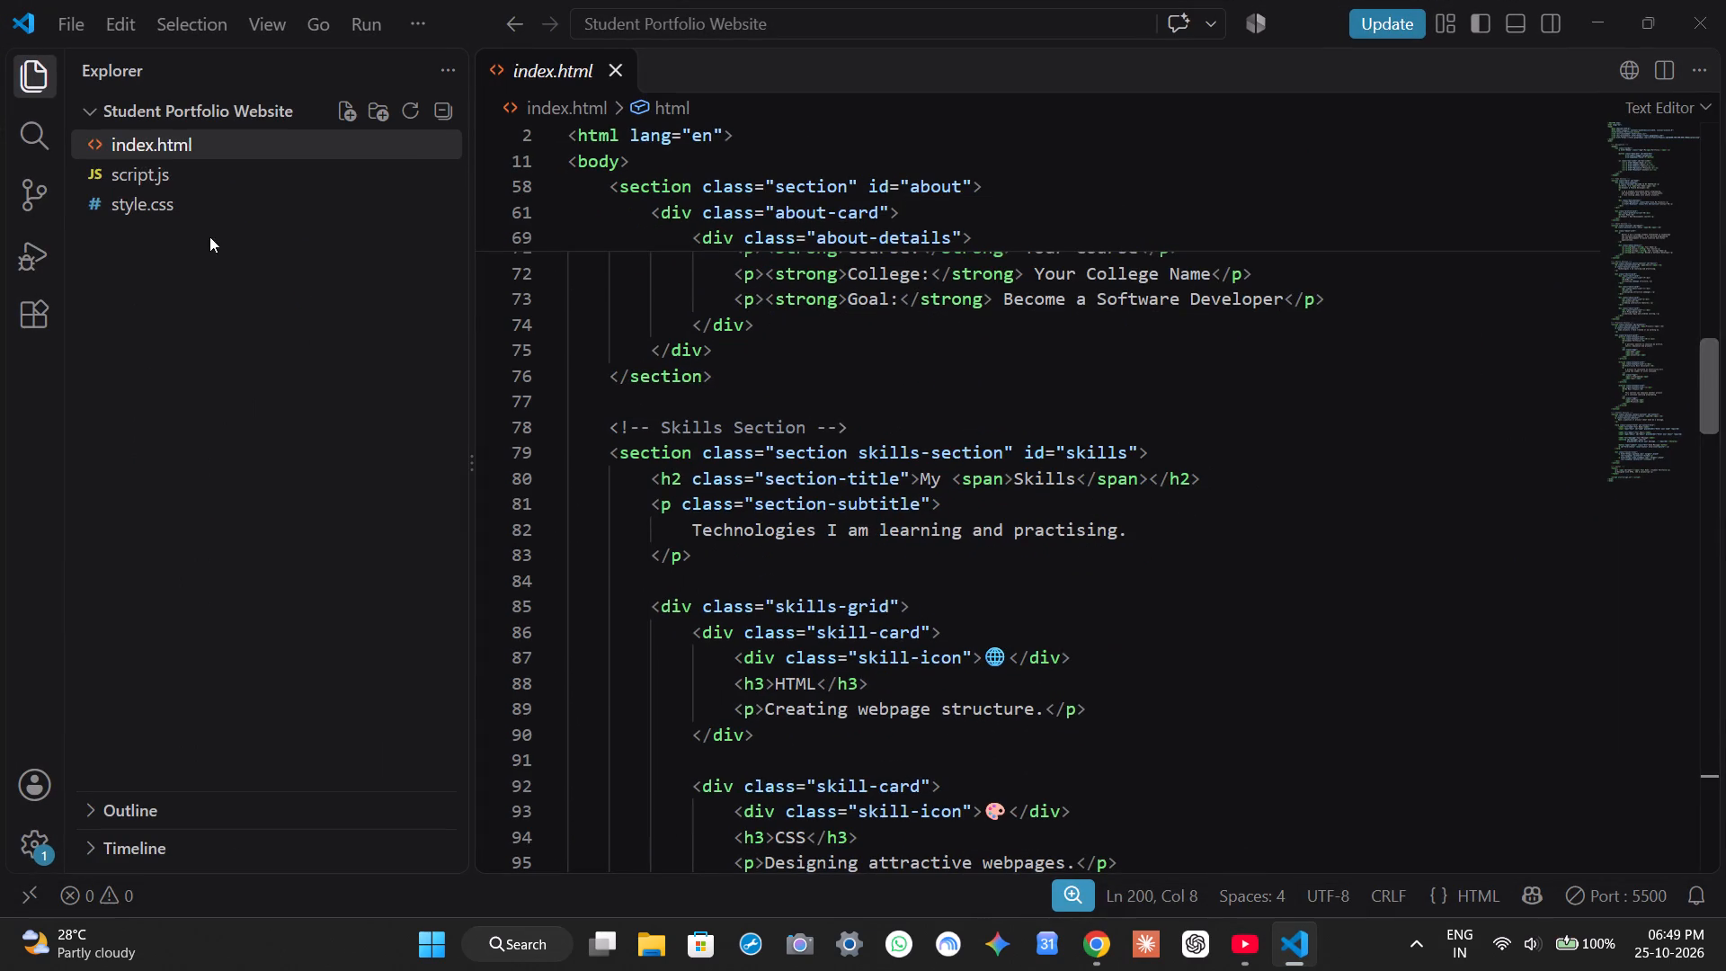
left_click(187, 168)
left_click(187, 136)
right_click(187, 136)
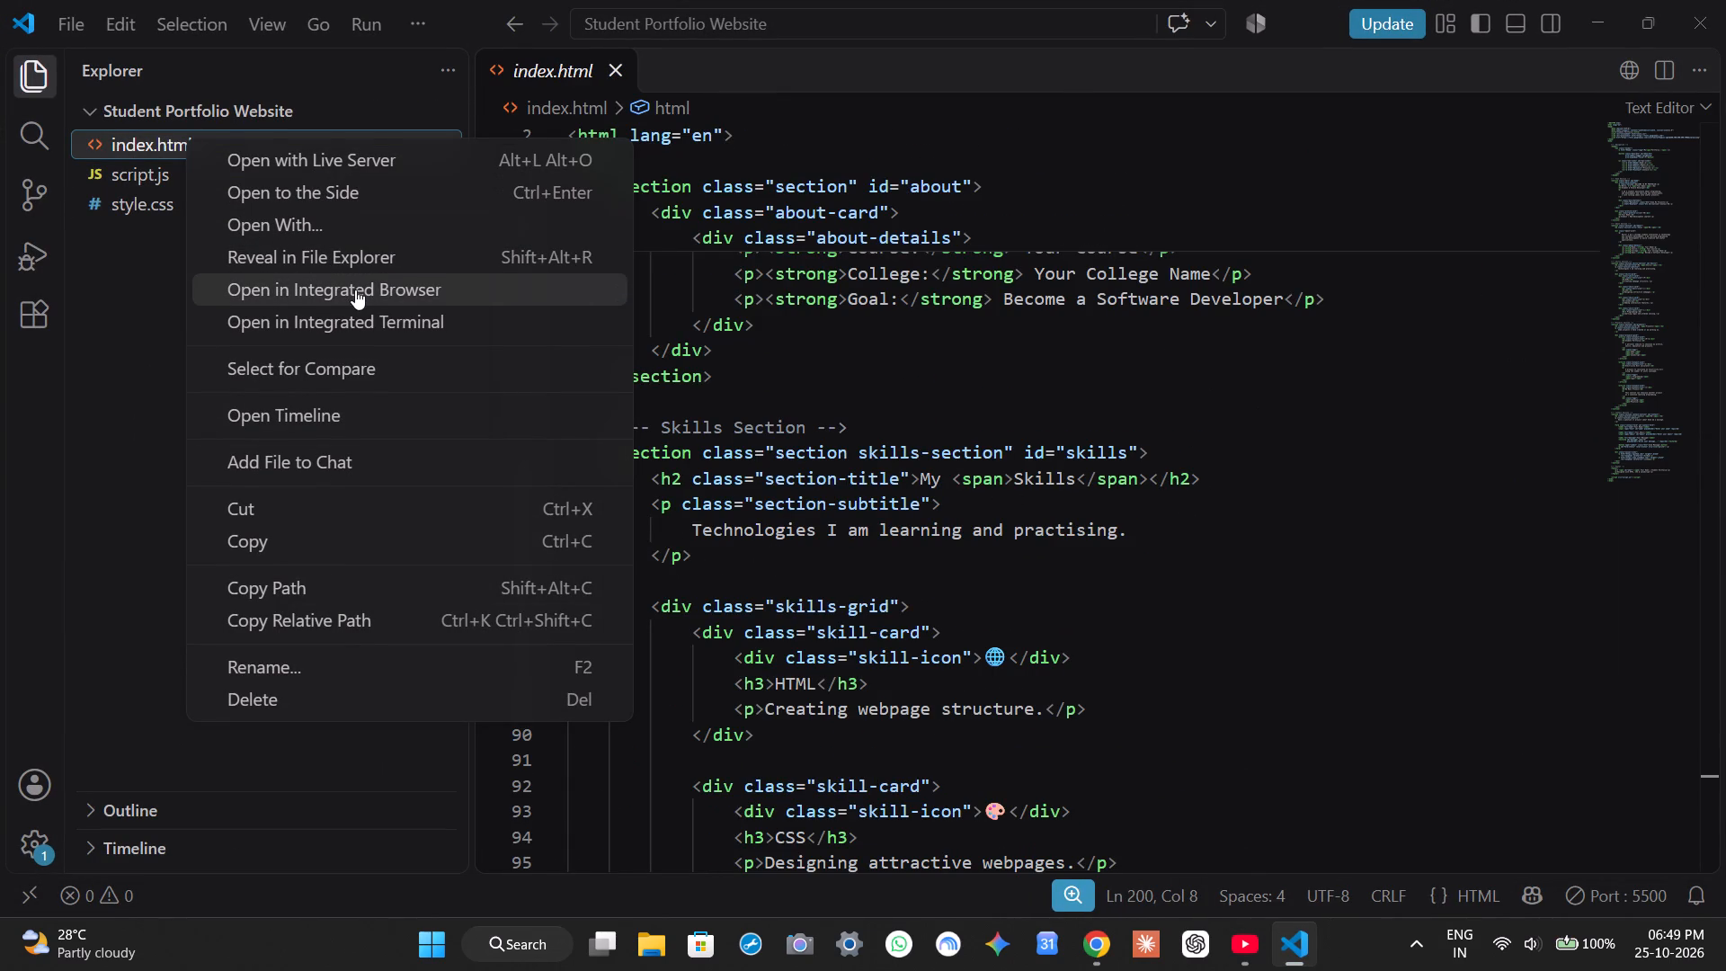
left_click(119, 307)
left_click(169, 135)
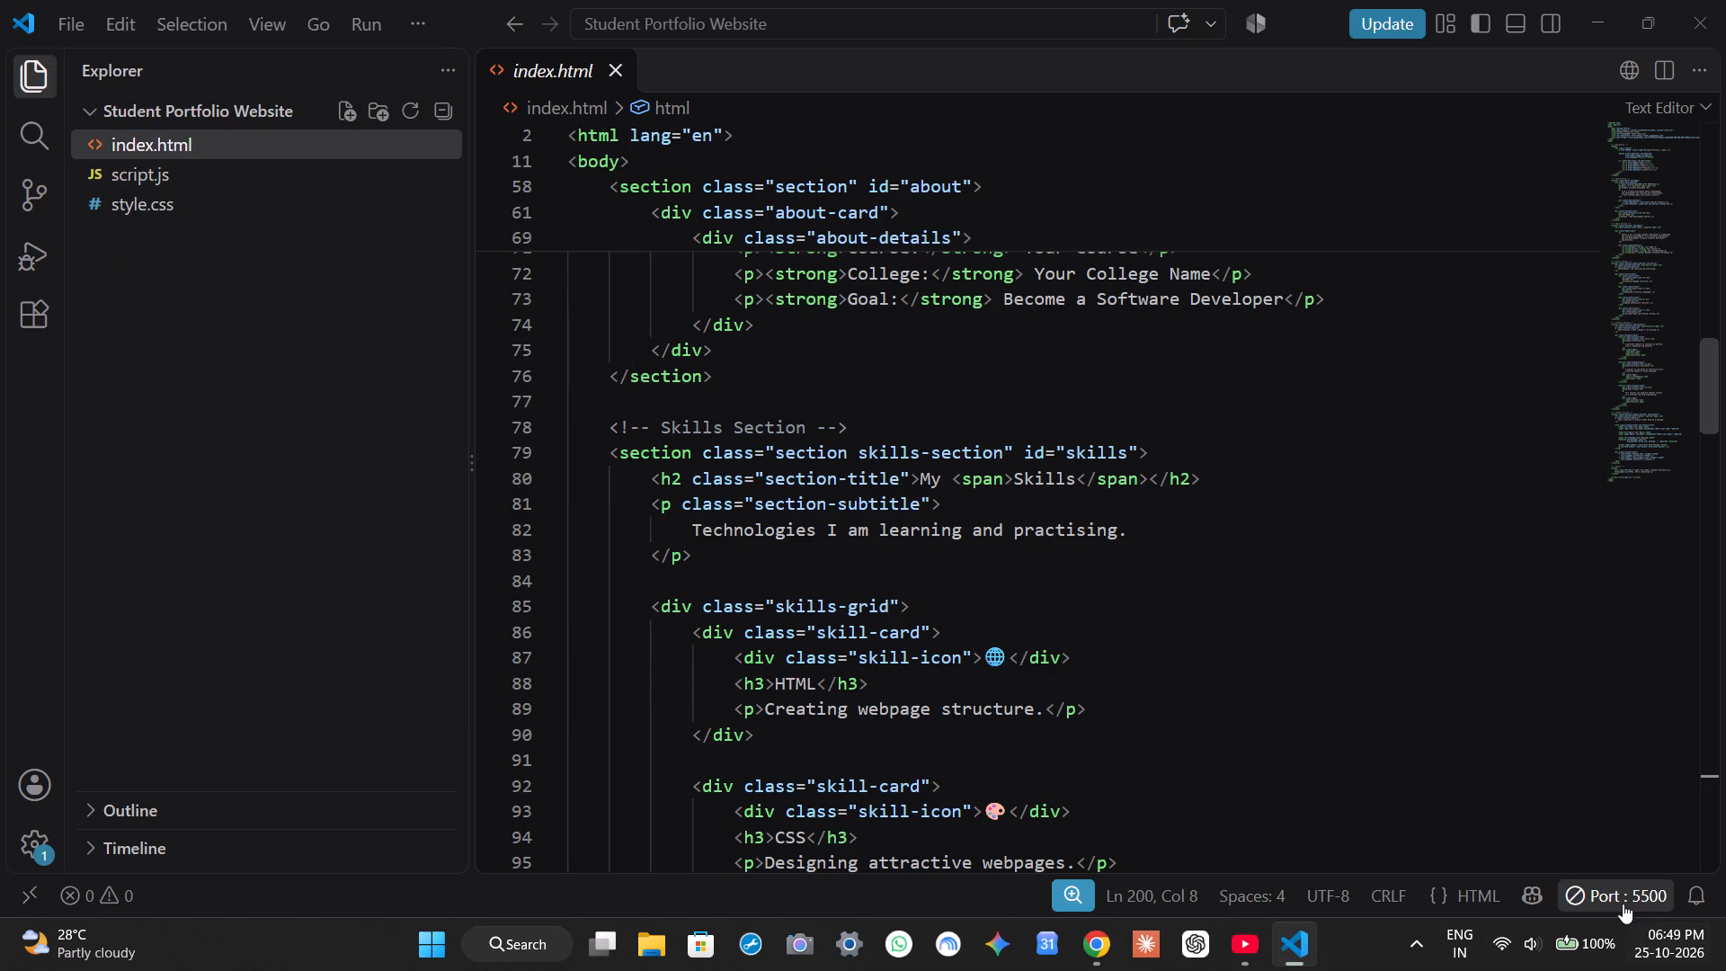
left_click(1620, 904)
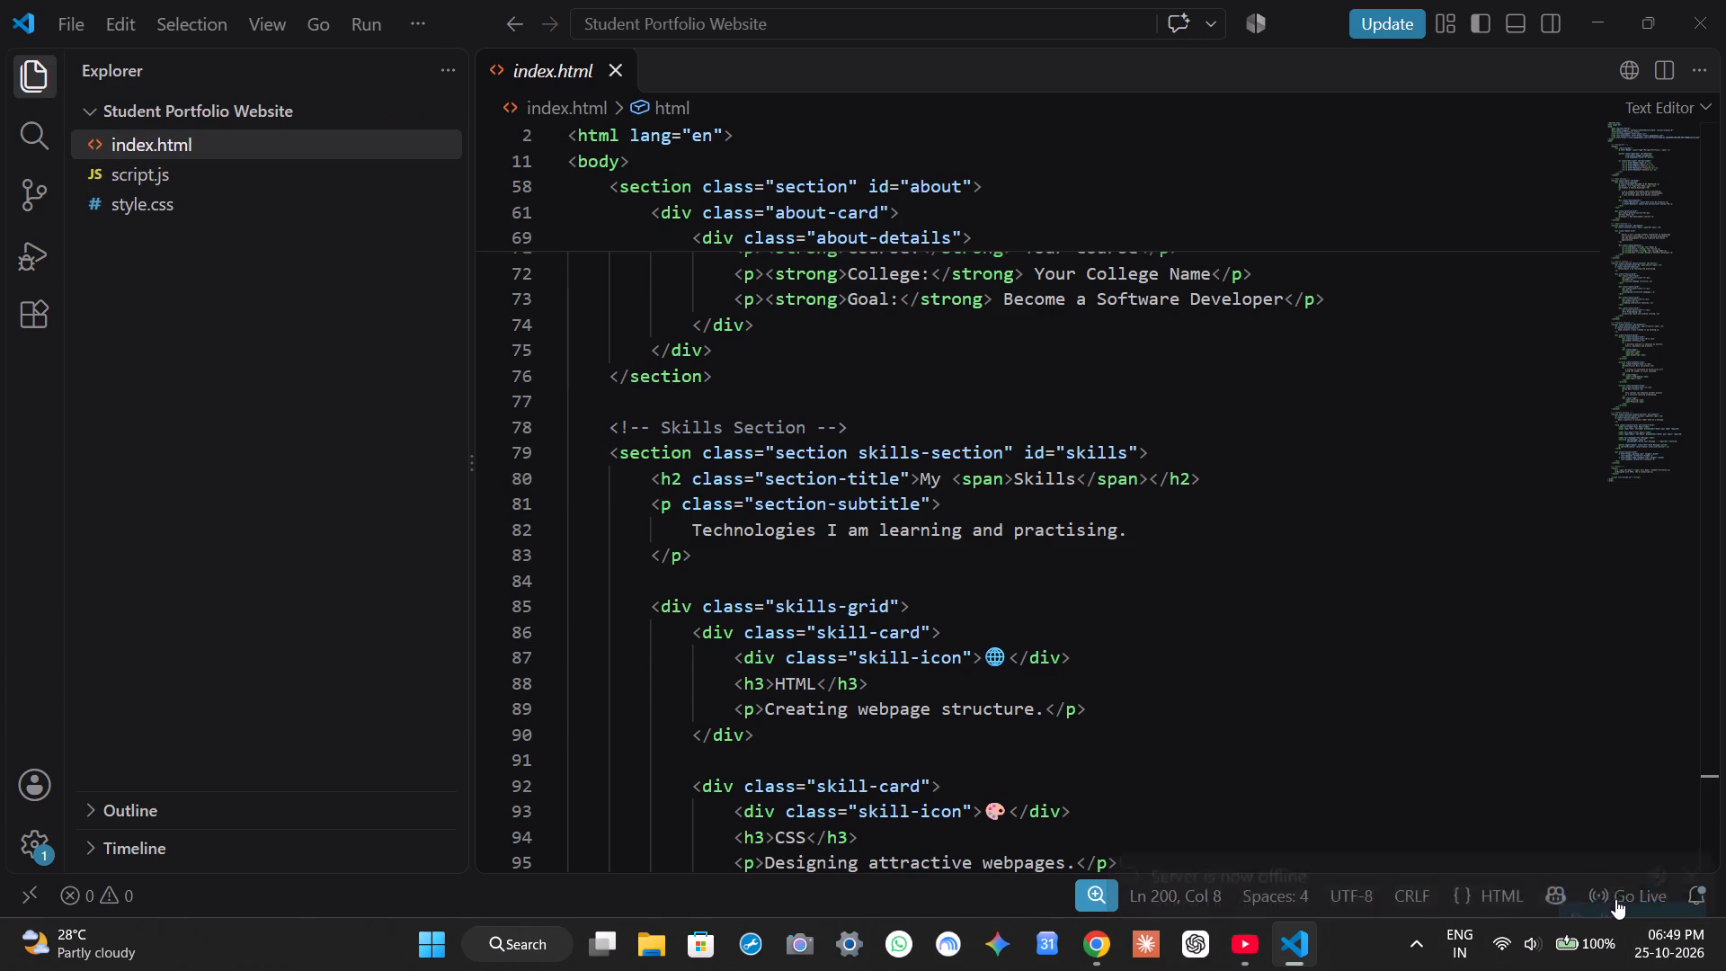
left_click(1615, 896)
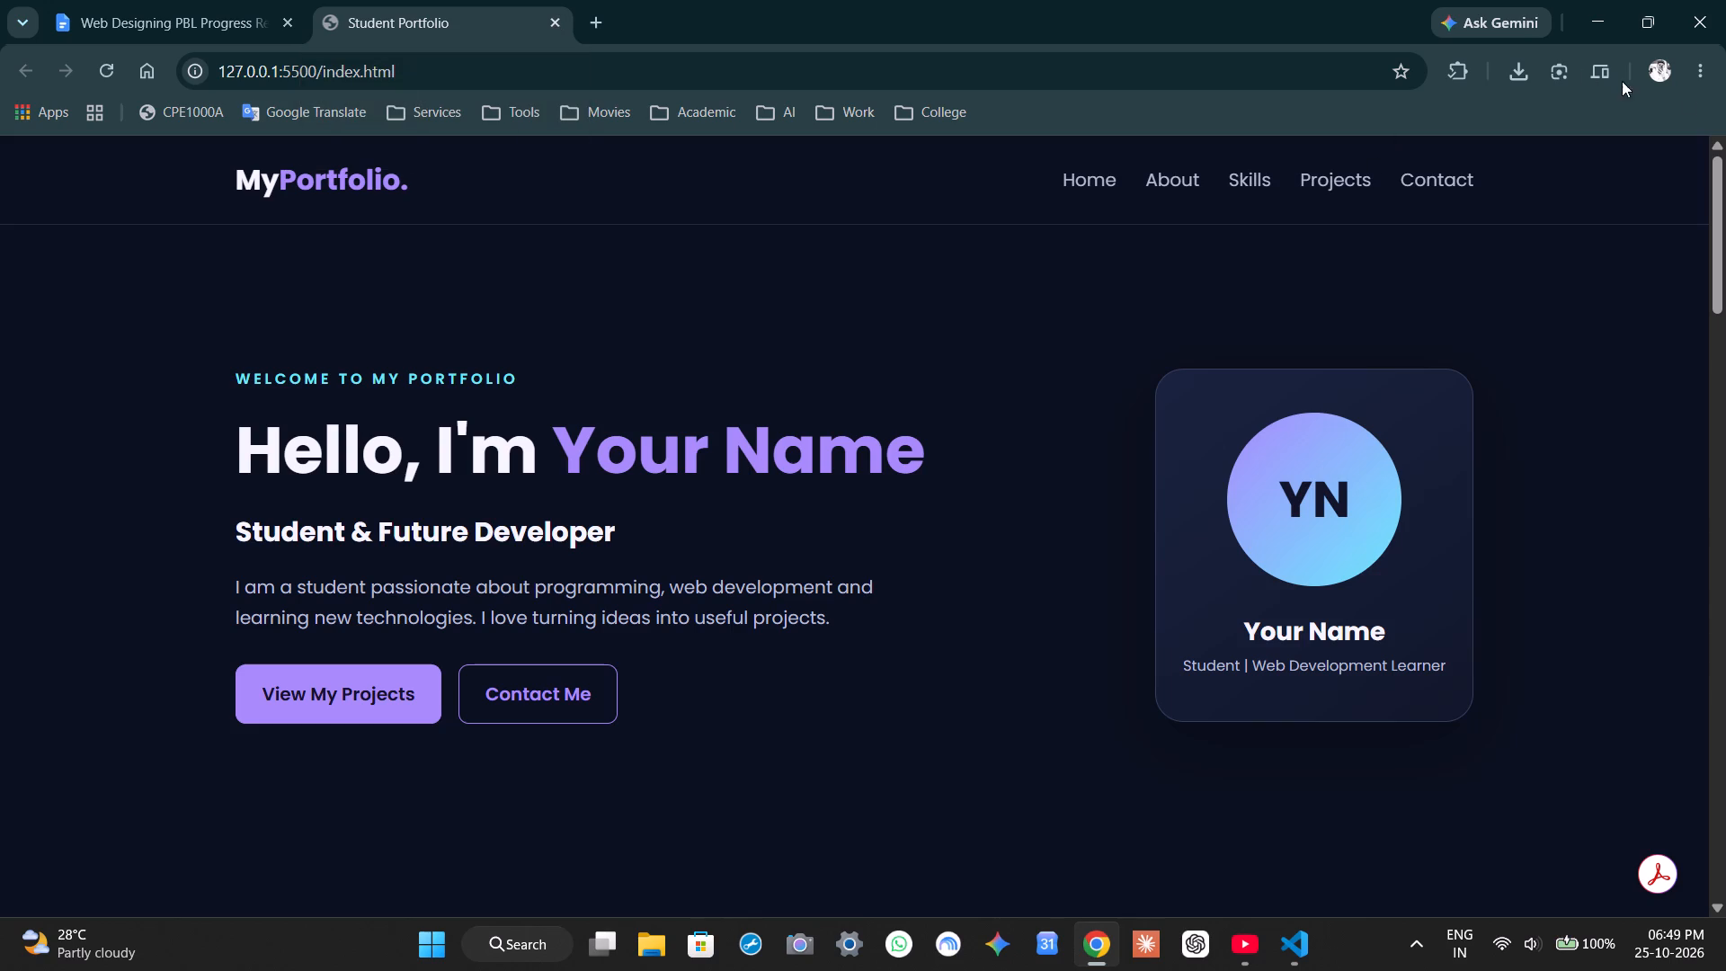
Inspect the served portfolio page in the browser's developer tools with the iPhone SE preview, and close the tools.
left_click(1697, 79)
right_click(944, 332)
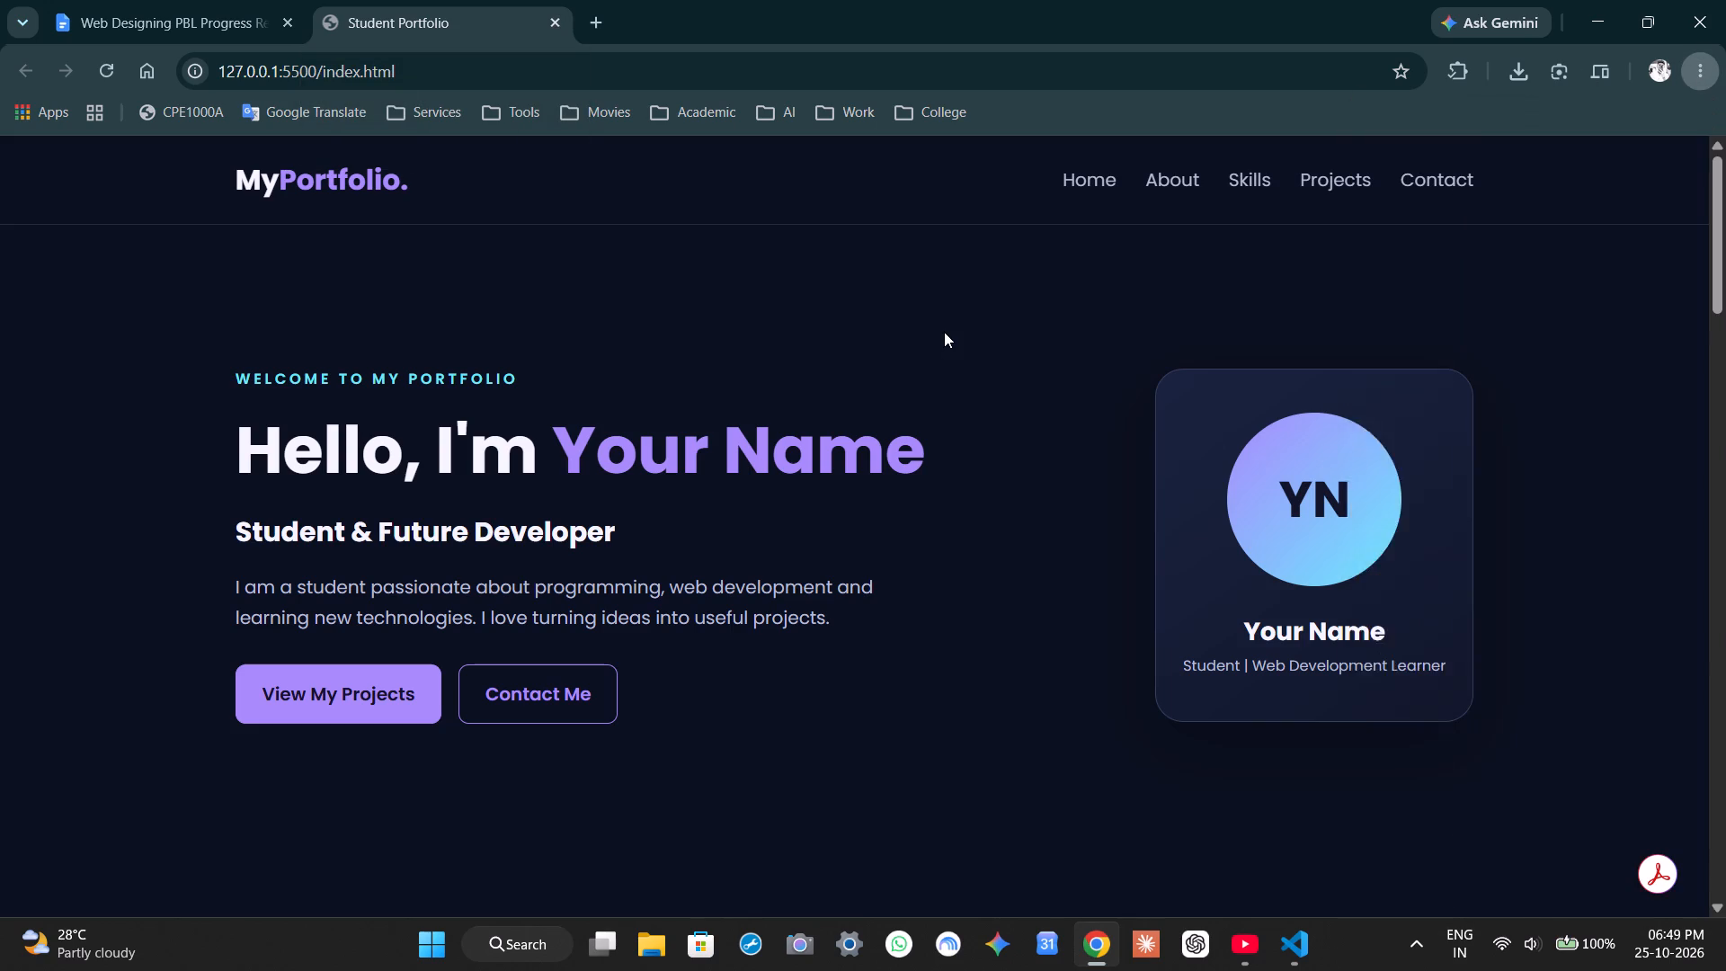
left_click(1039, 885)
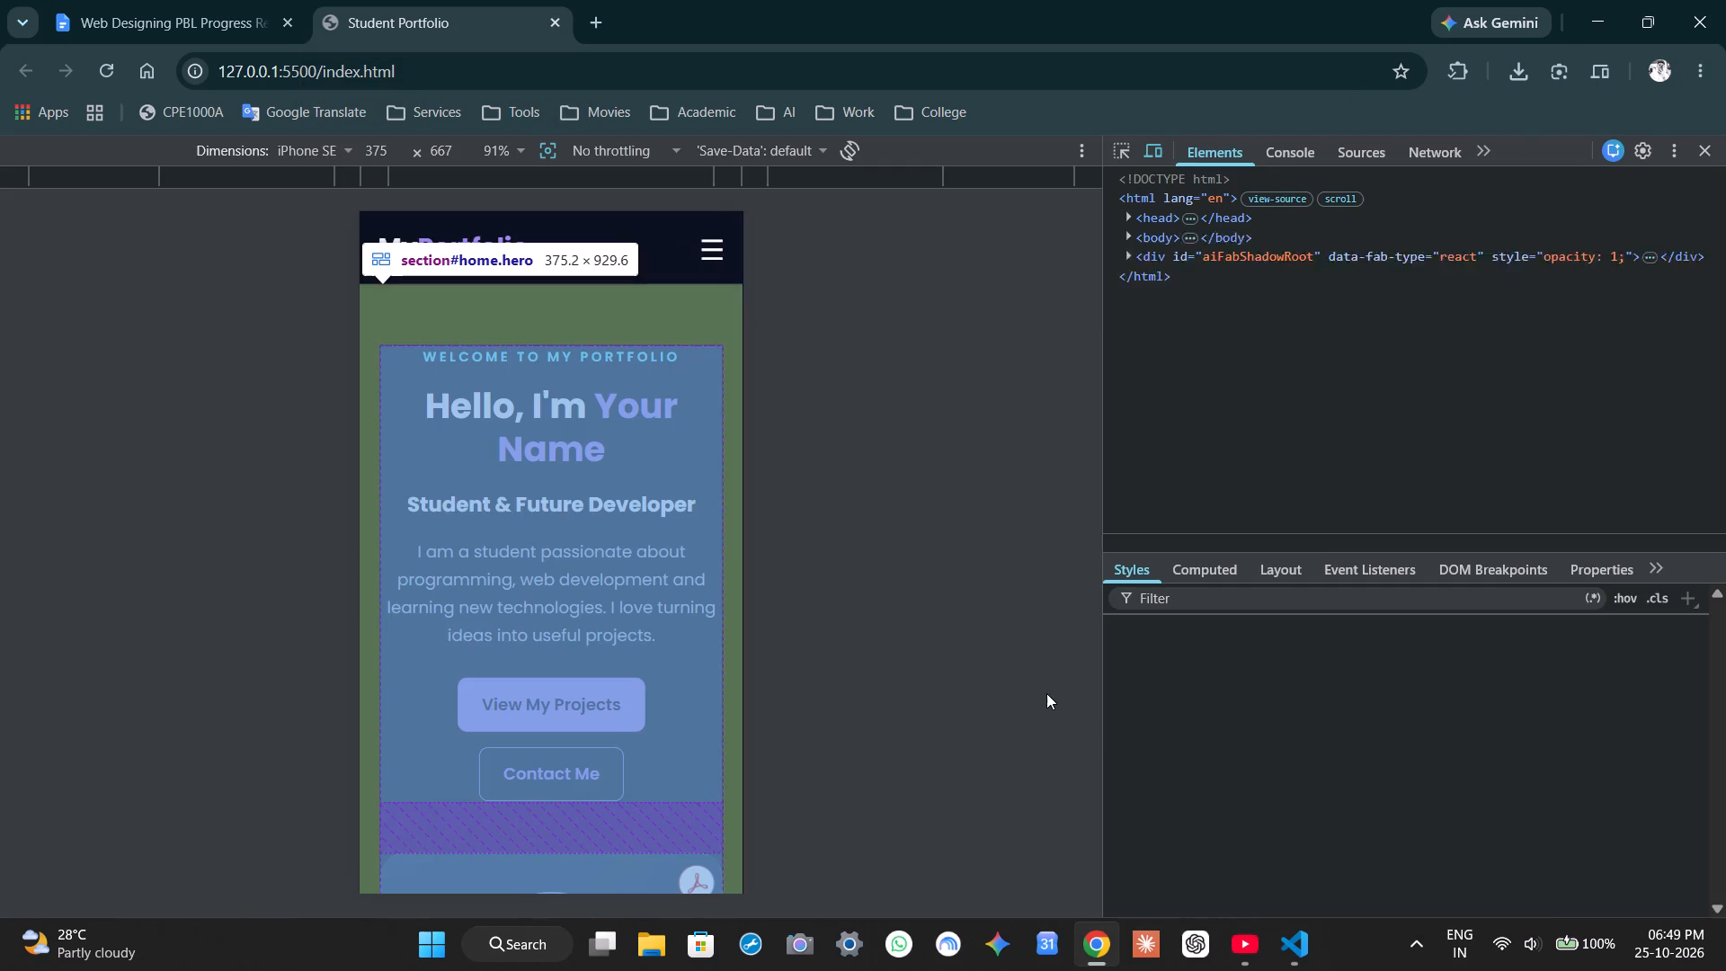
scroll(1406, 451, "down", 9)
scroll(1406, 451, "up", 10)
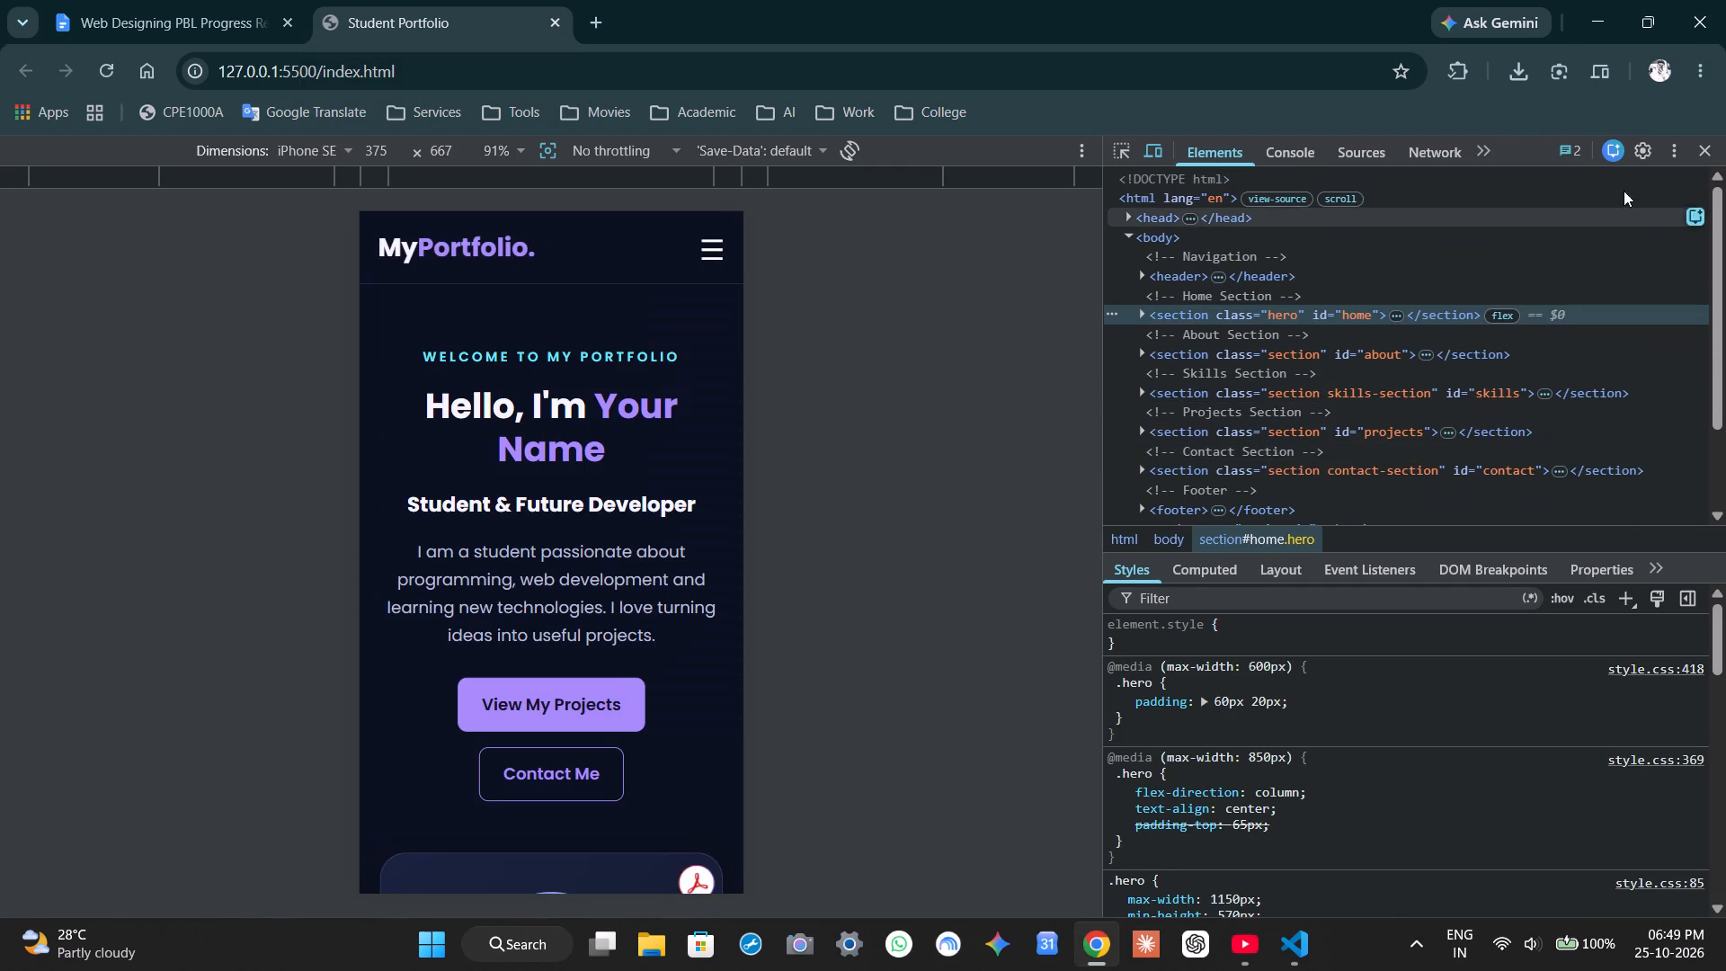
left_click(1697, 154)
Return to Visual Studio Code and dismiss both Live Server notifications.
left_click(1603, 0)
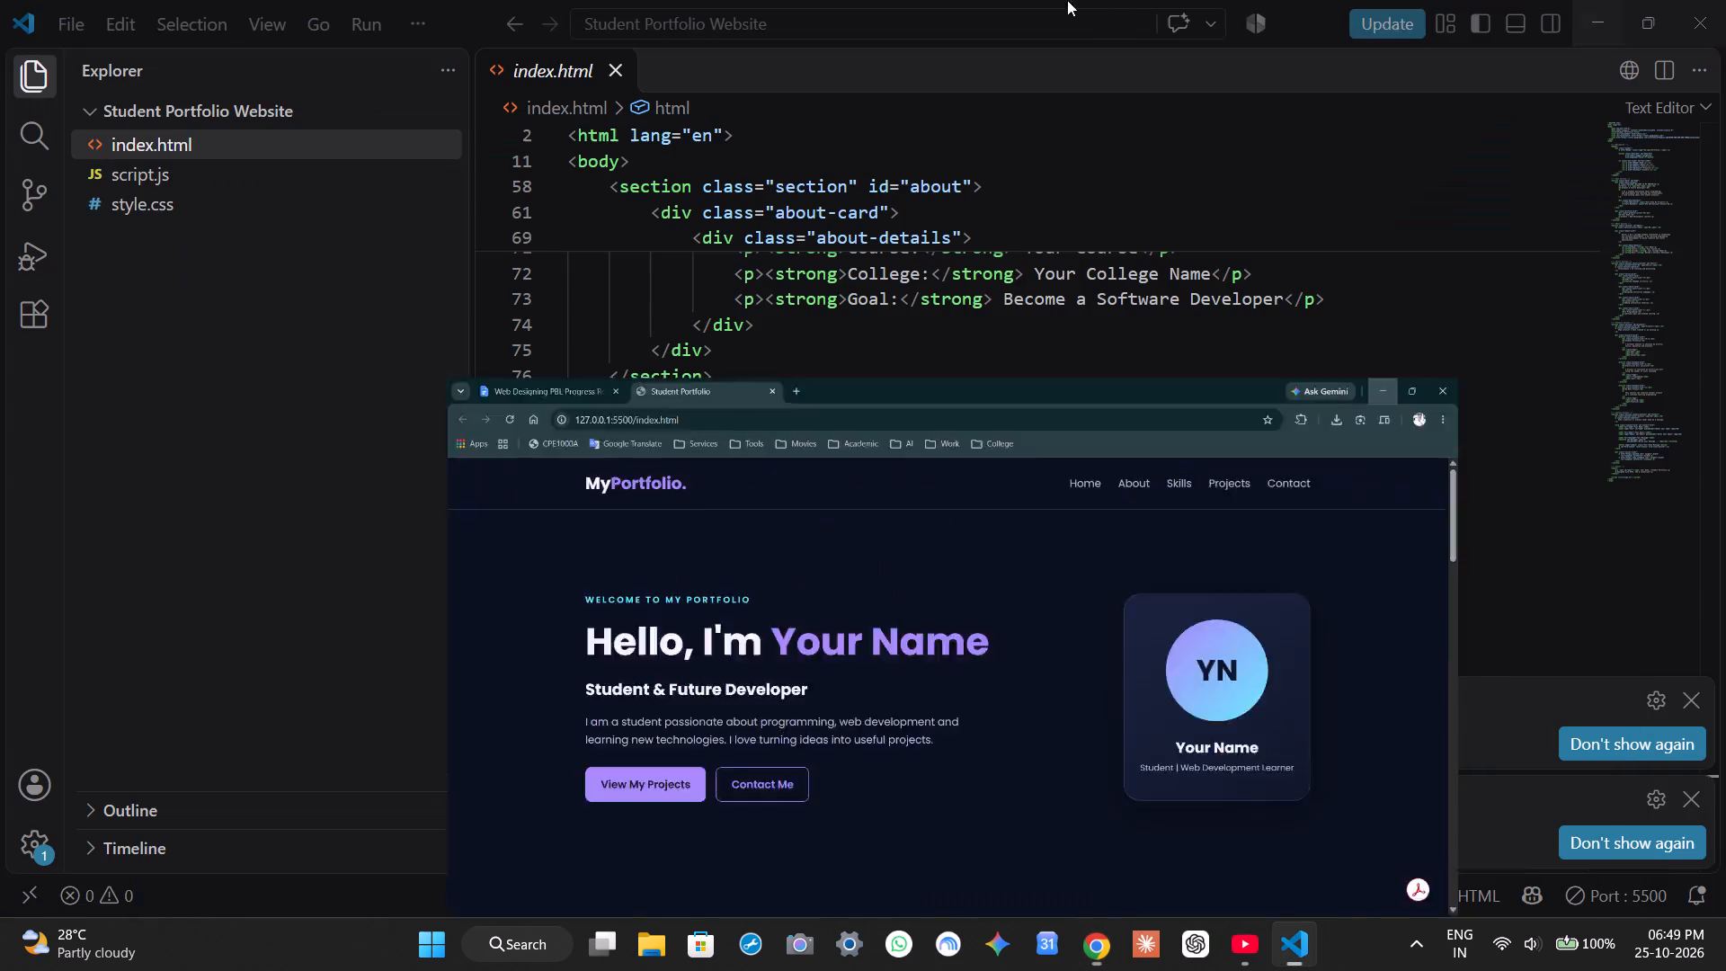
right_click(1067, 0)
left_click(1008, 137)
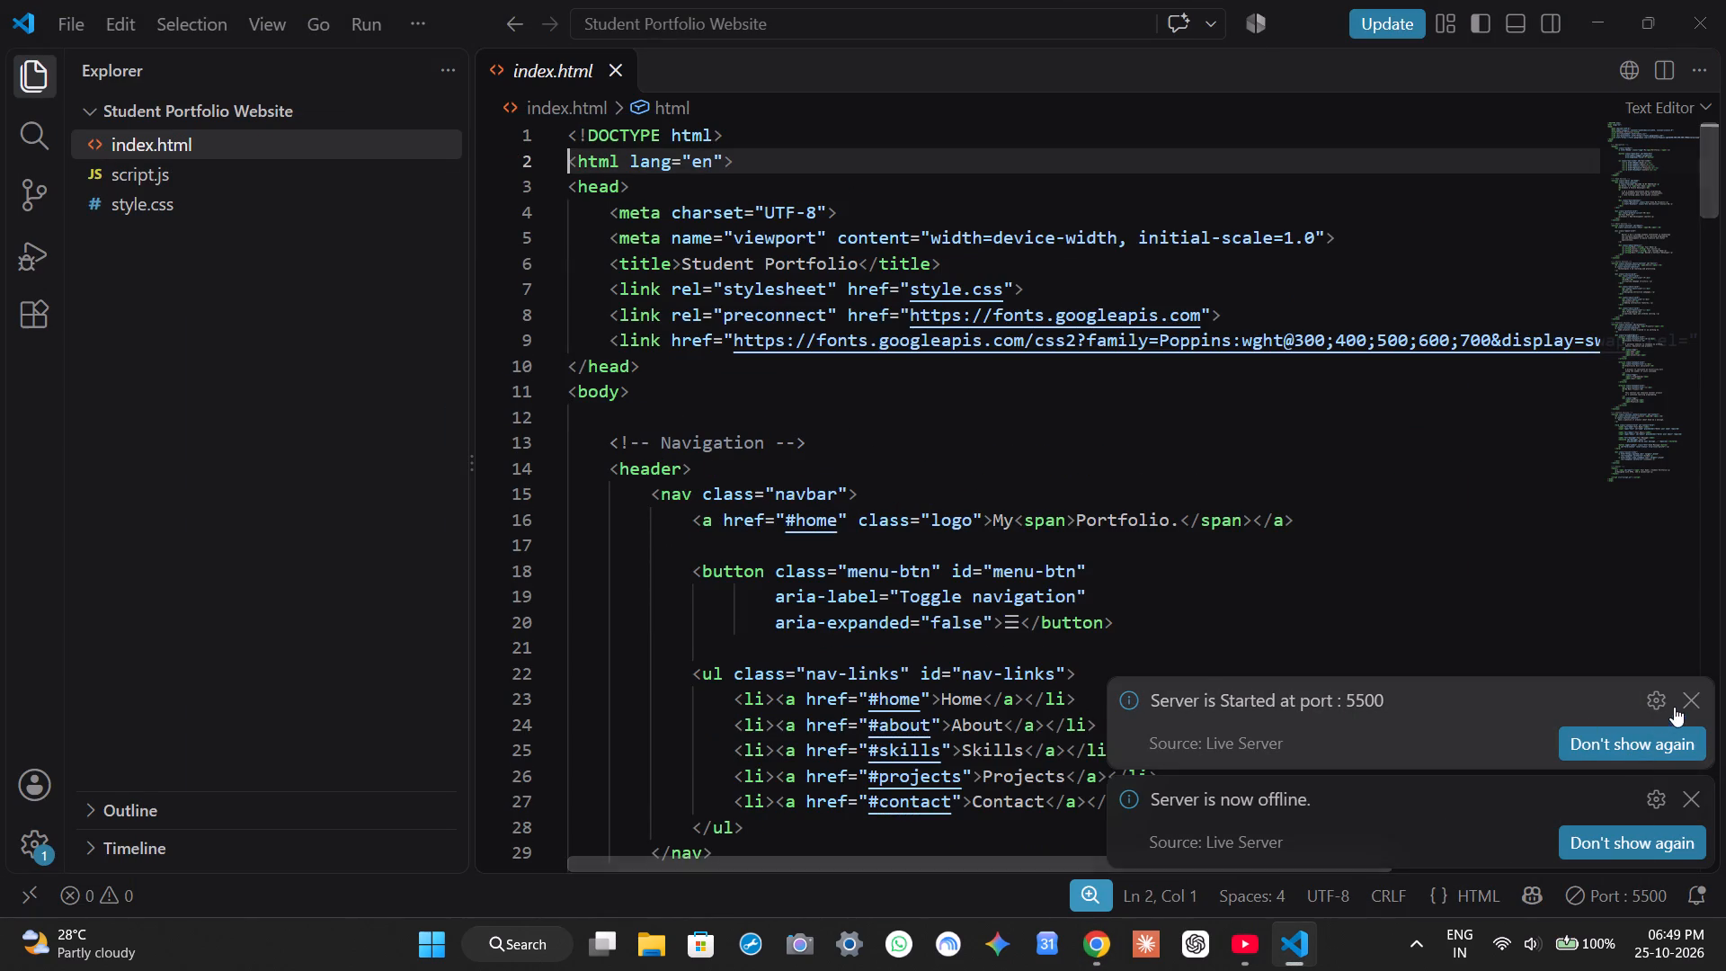
left_click(1689, 700)
left_click(1695, 803)
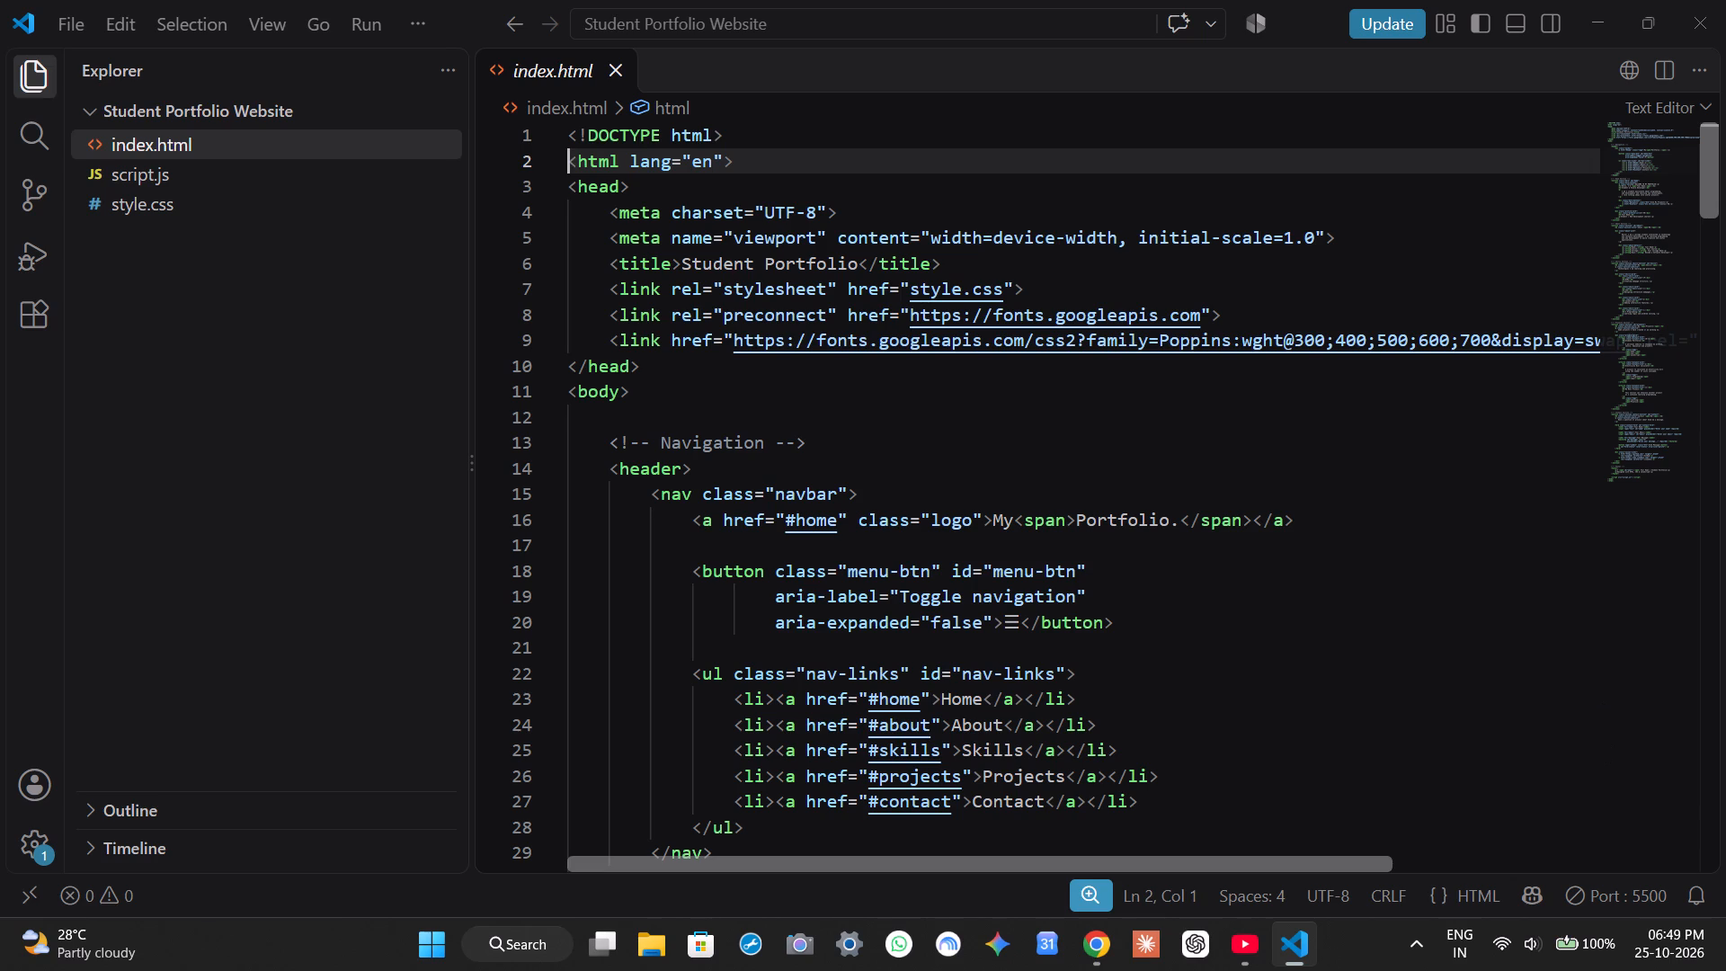
Open the desktop's index file in Google Chrome and look through the plain HTML page.
left_click(1725, 970)
right_click(1059, 0)
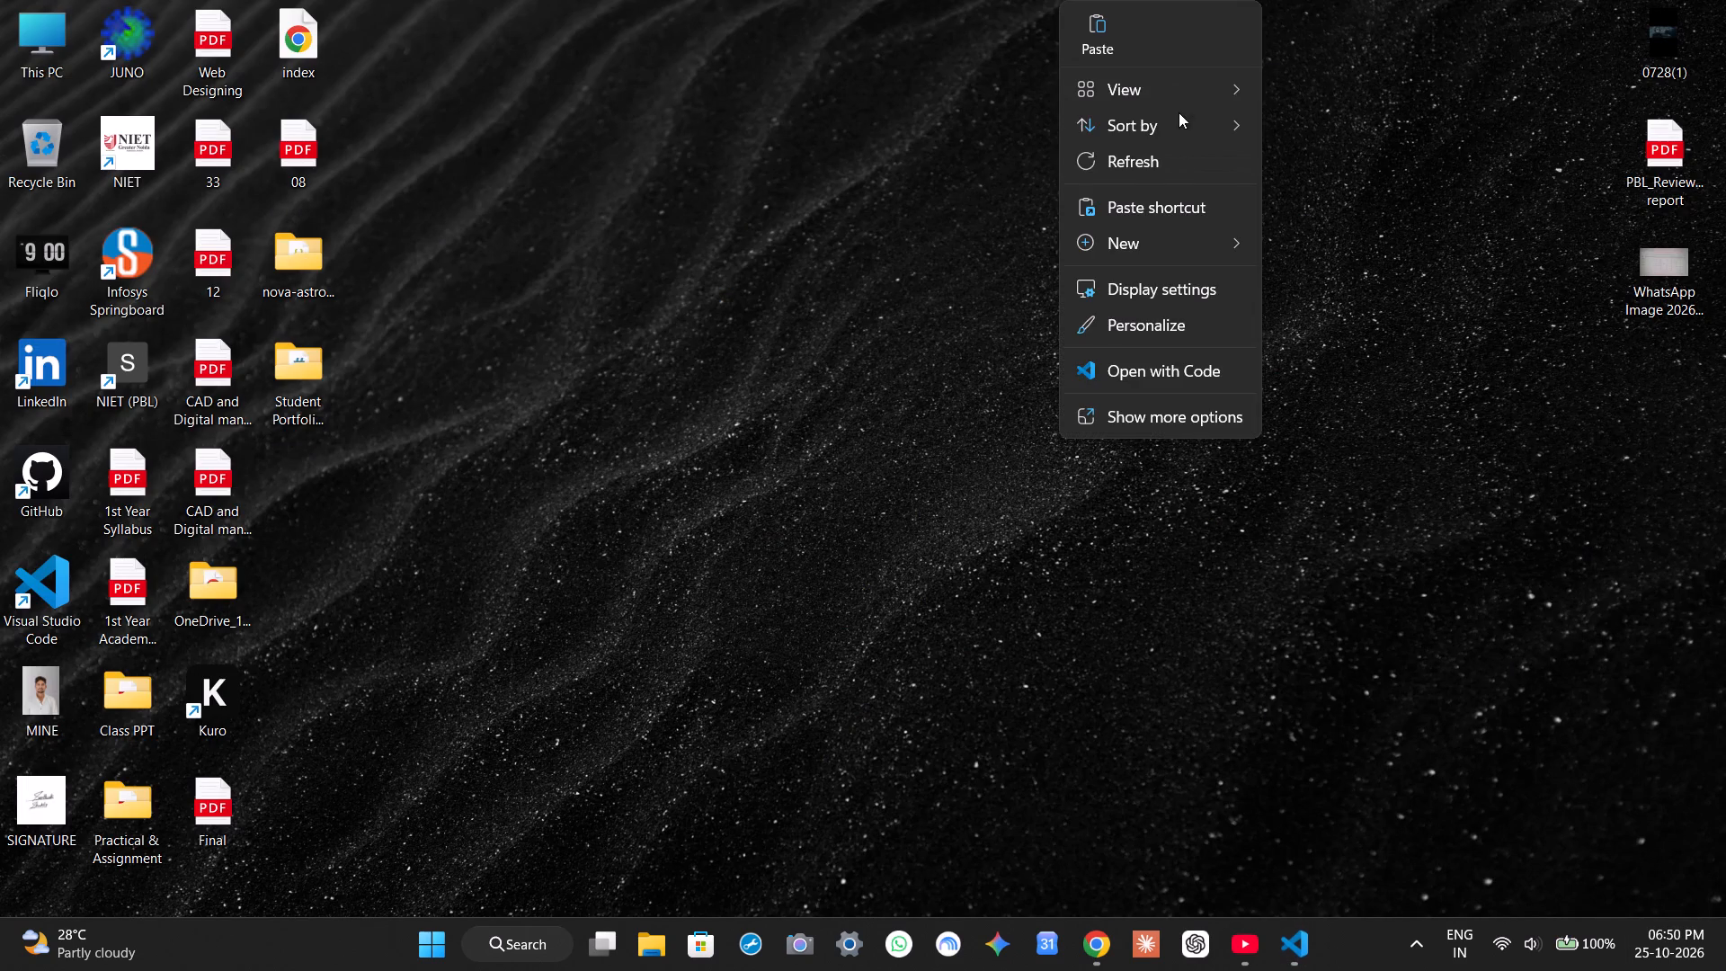
left_click(1158, 153)
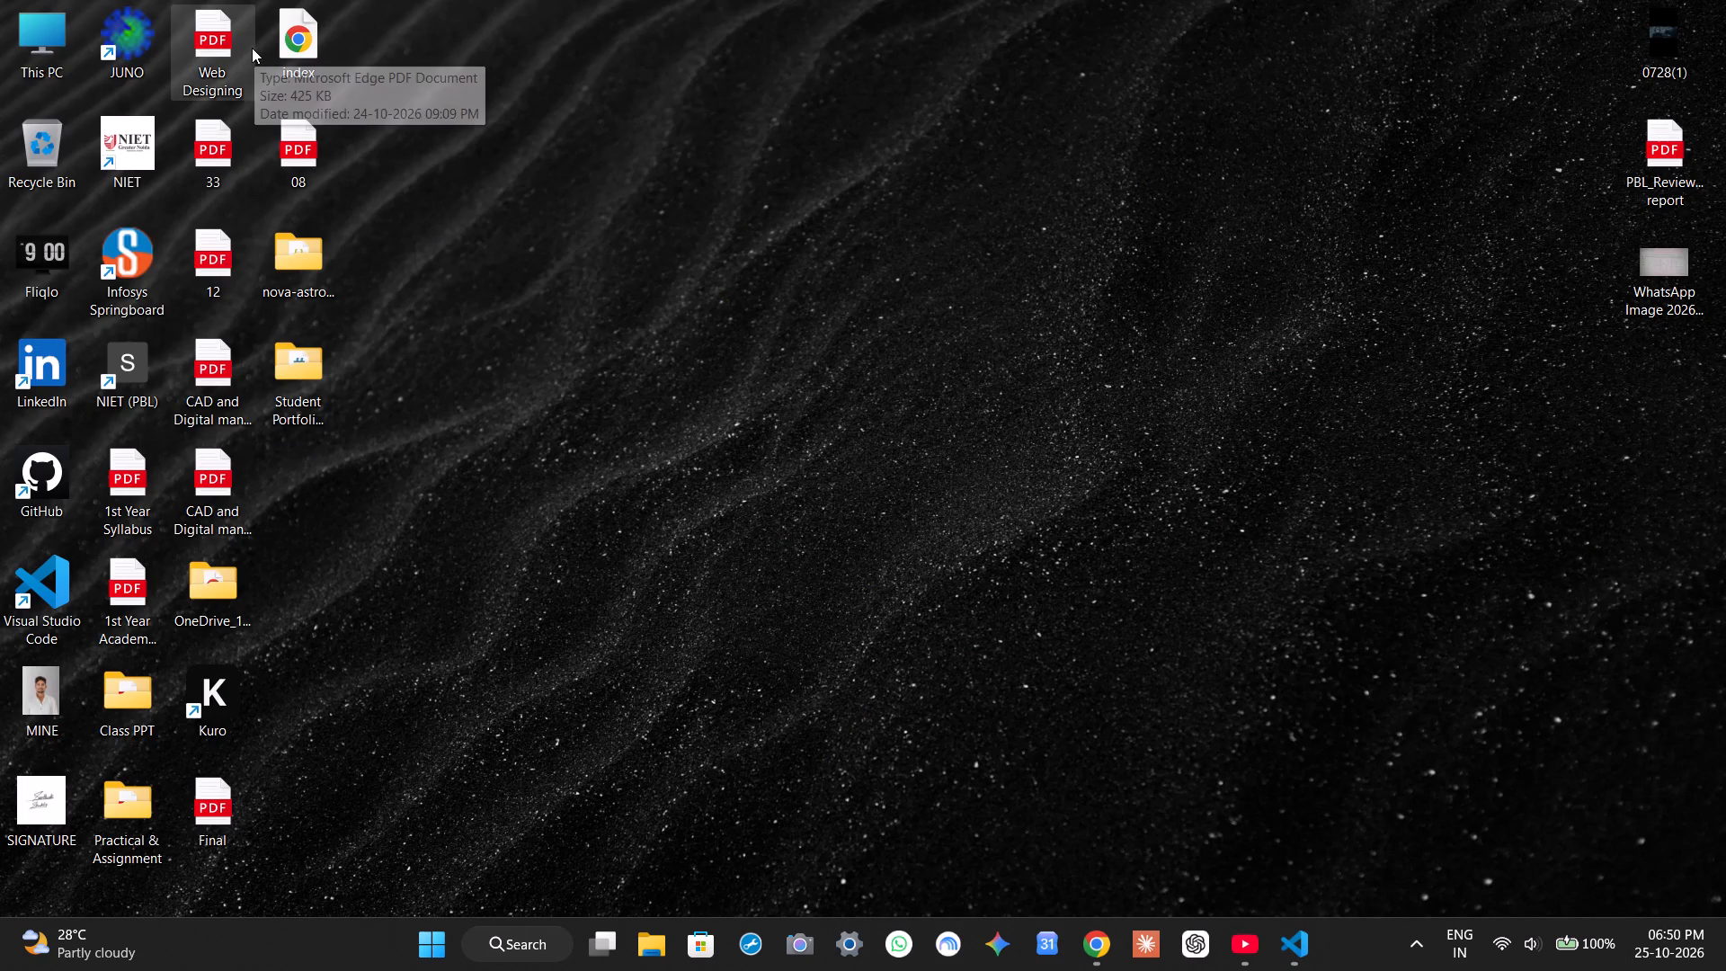
left_click(300, 49)
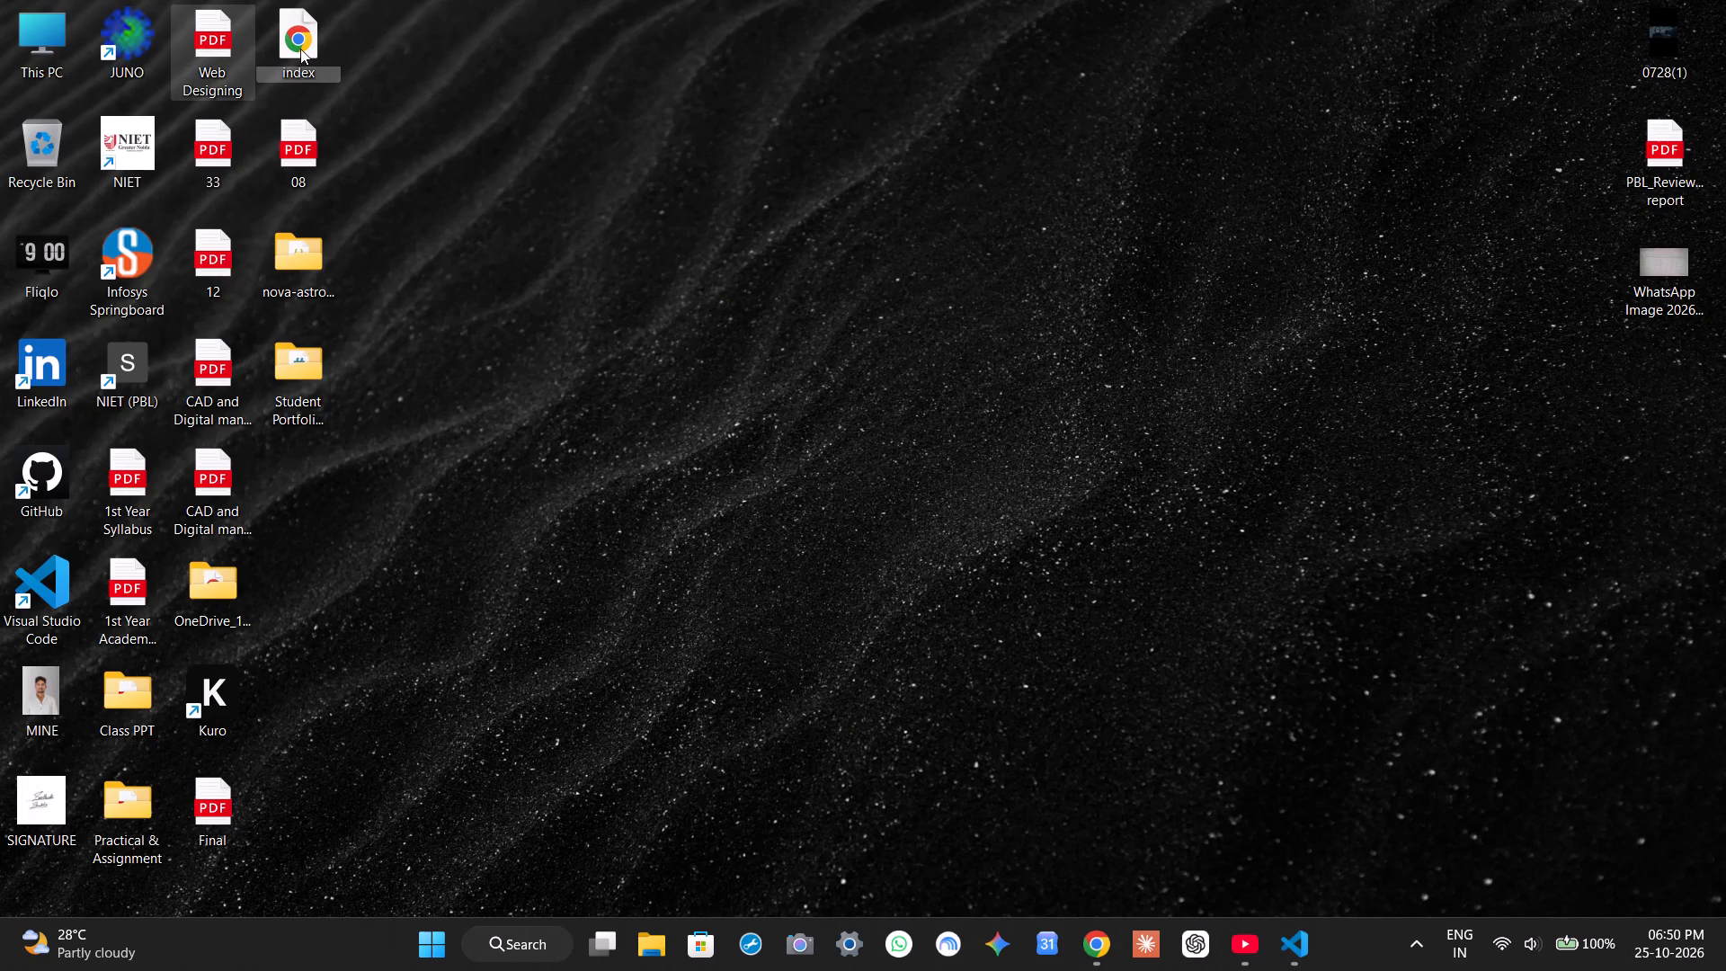
double_click(300, 49)
scroll(535, 283, "down", 7)
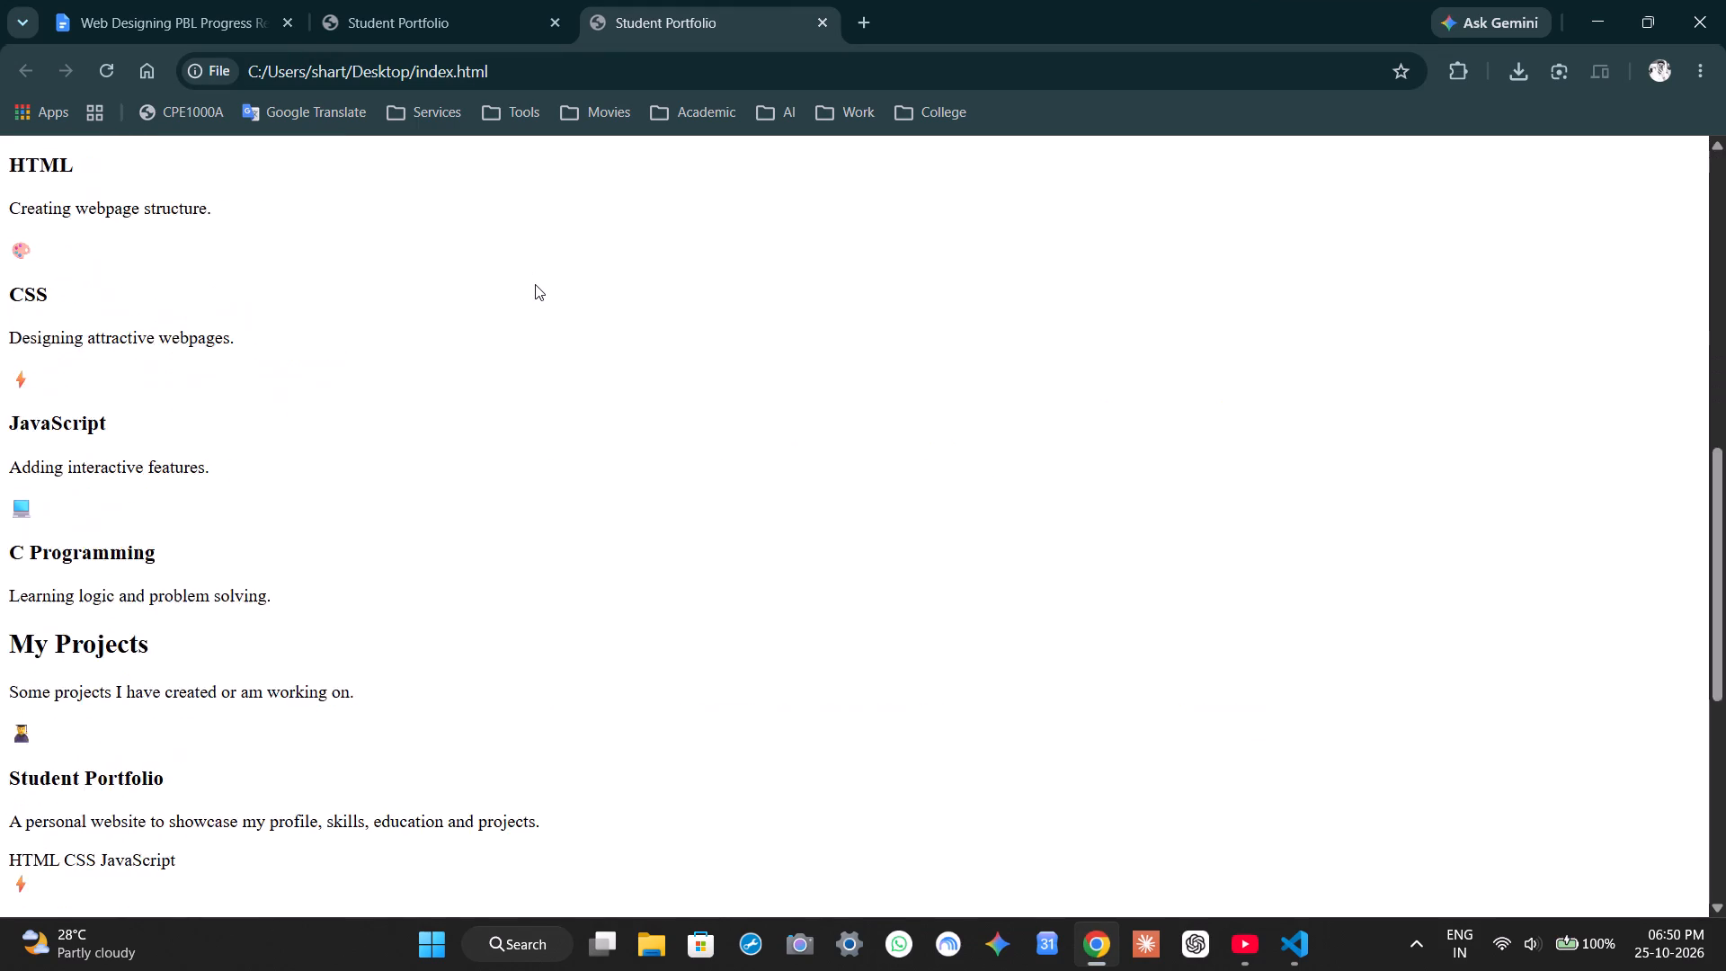
scroll(535, 284, "down", 18)
scroll(535, 285, "up", 20)
scroll(535, 285, "up", 2)
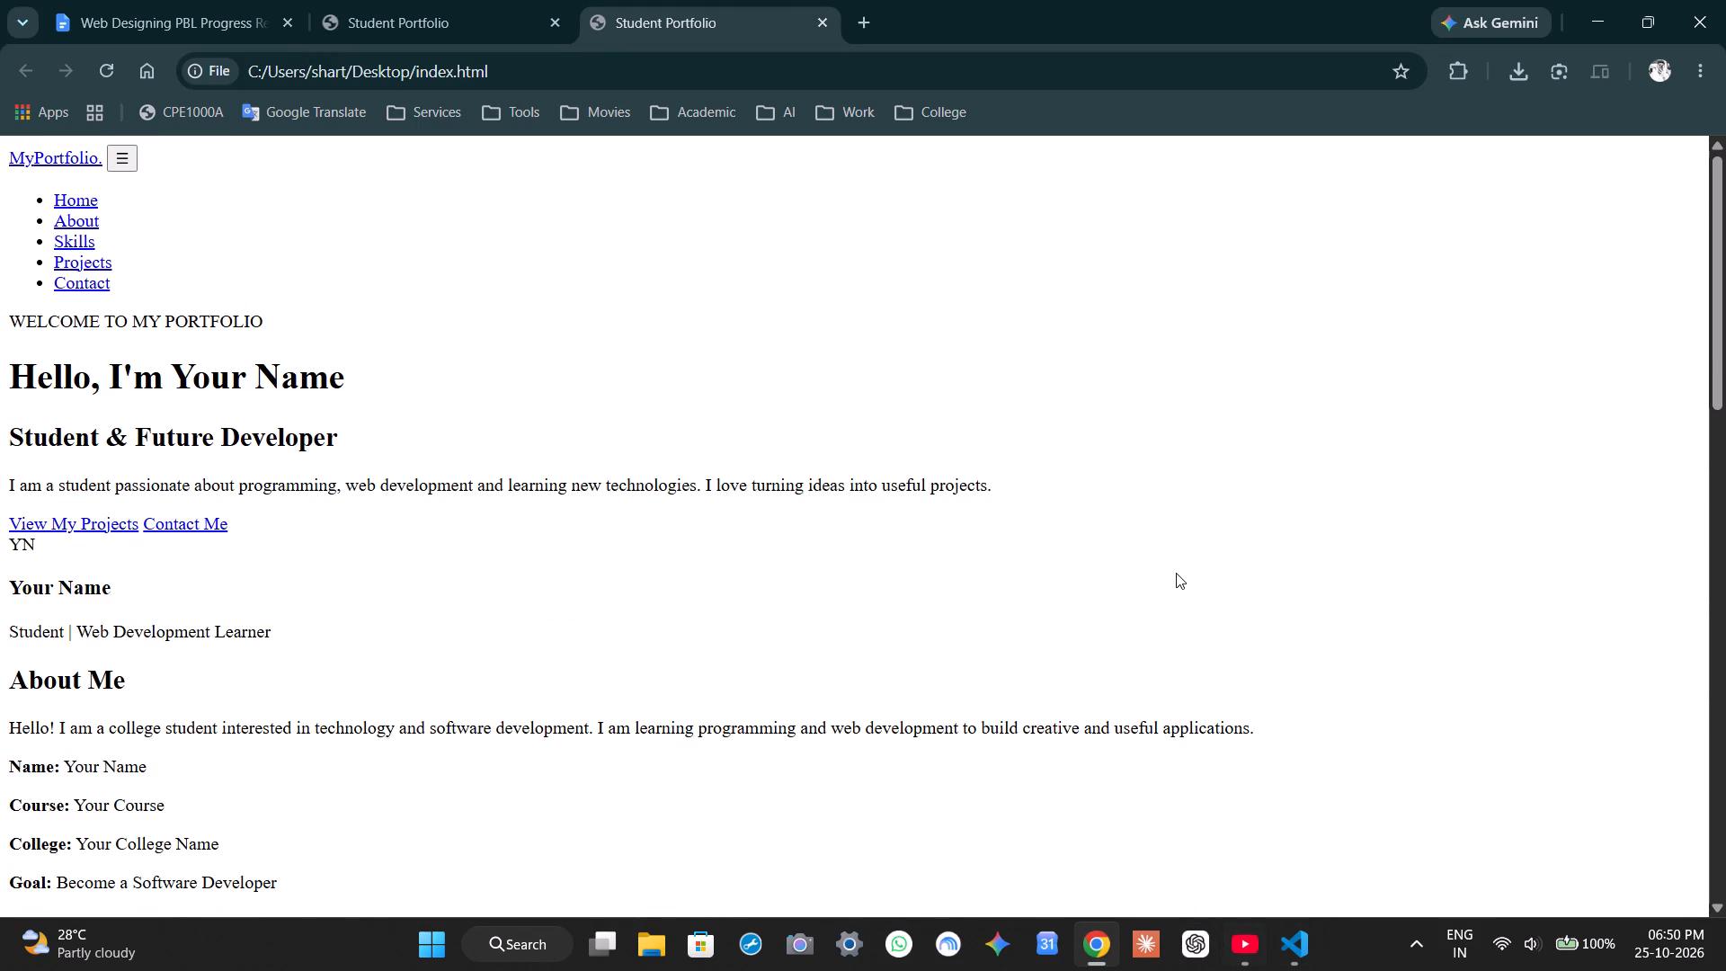
Capture a screenshot of the plain HTML page's top part, from the navigation links through the About Me section.
key("shift+super+s")
left_click_drag(0, 137, 1690, 914)
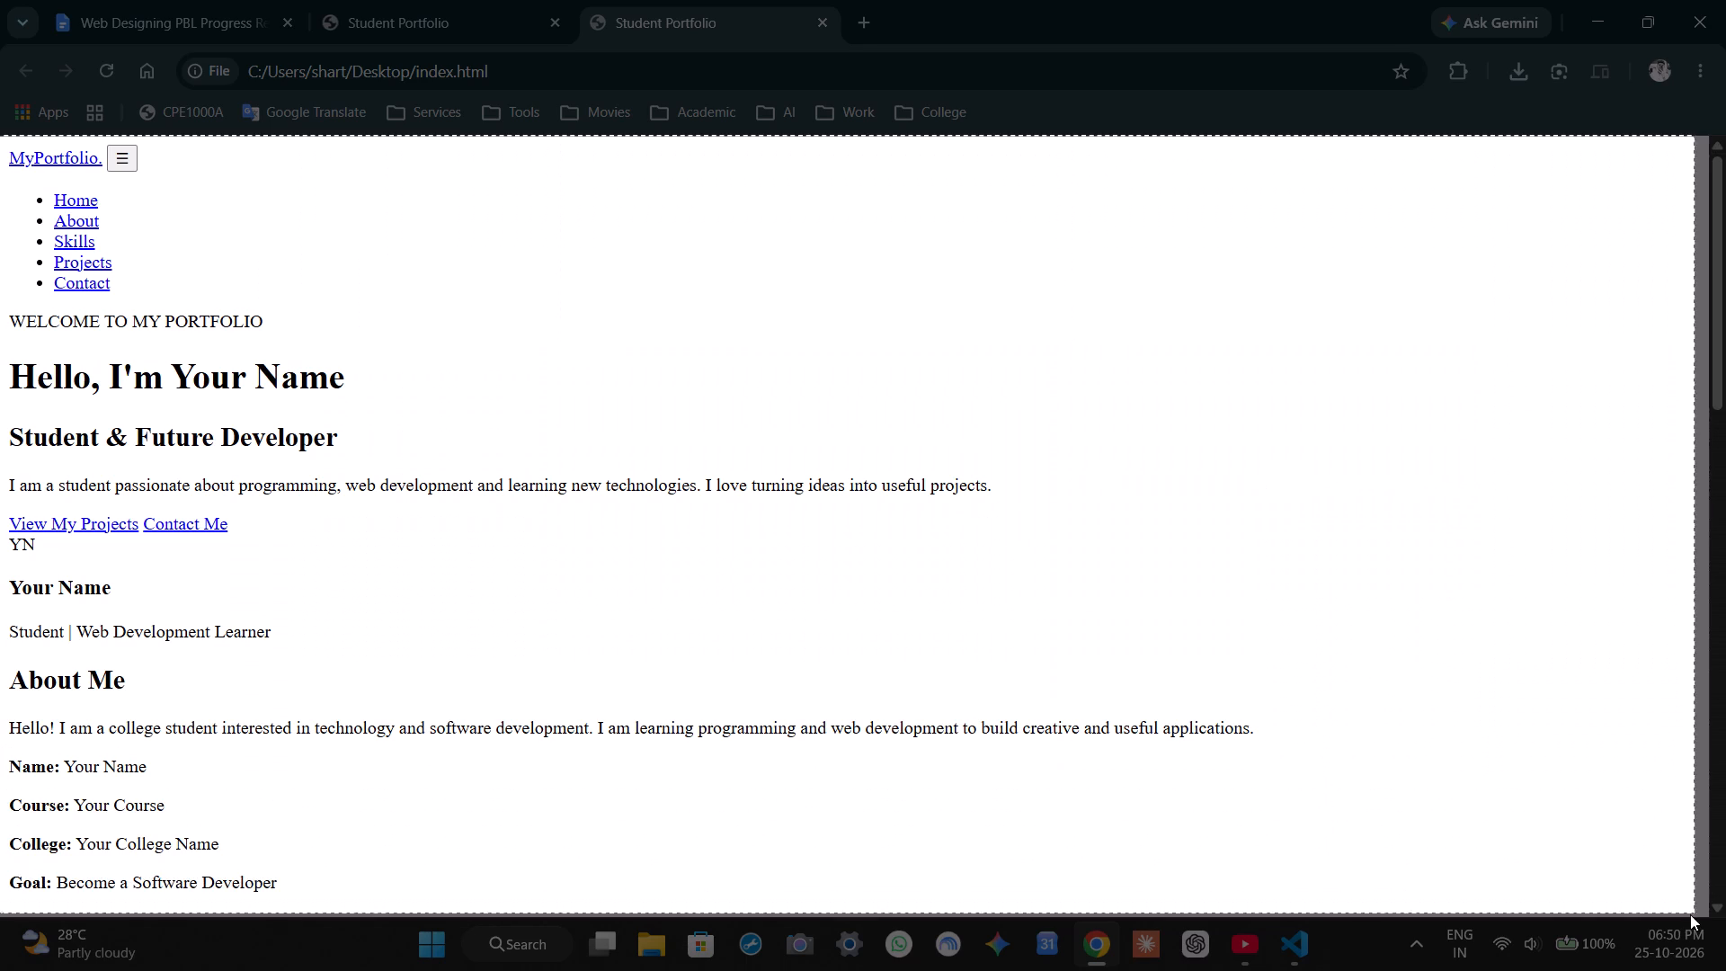
left_click_drag(1690, 914, 1696, 914)
Capture a screenshot of the plain HTML page from the My Skills heading down to the start of My Projects.
scroll(1648, 832, "down", 7)
scroll(1648, 828, "up", 3)
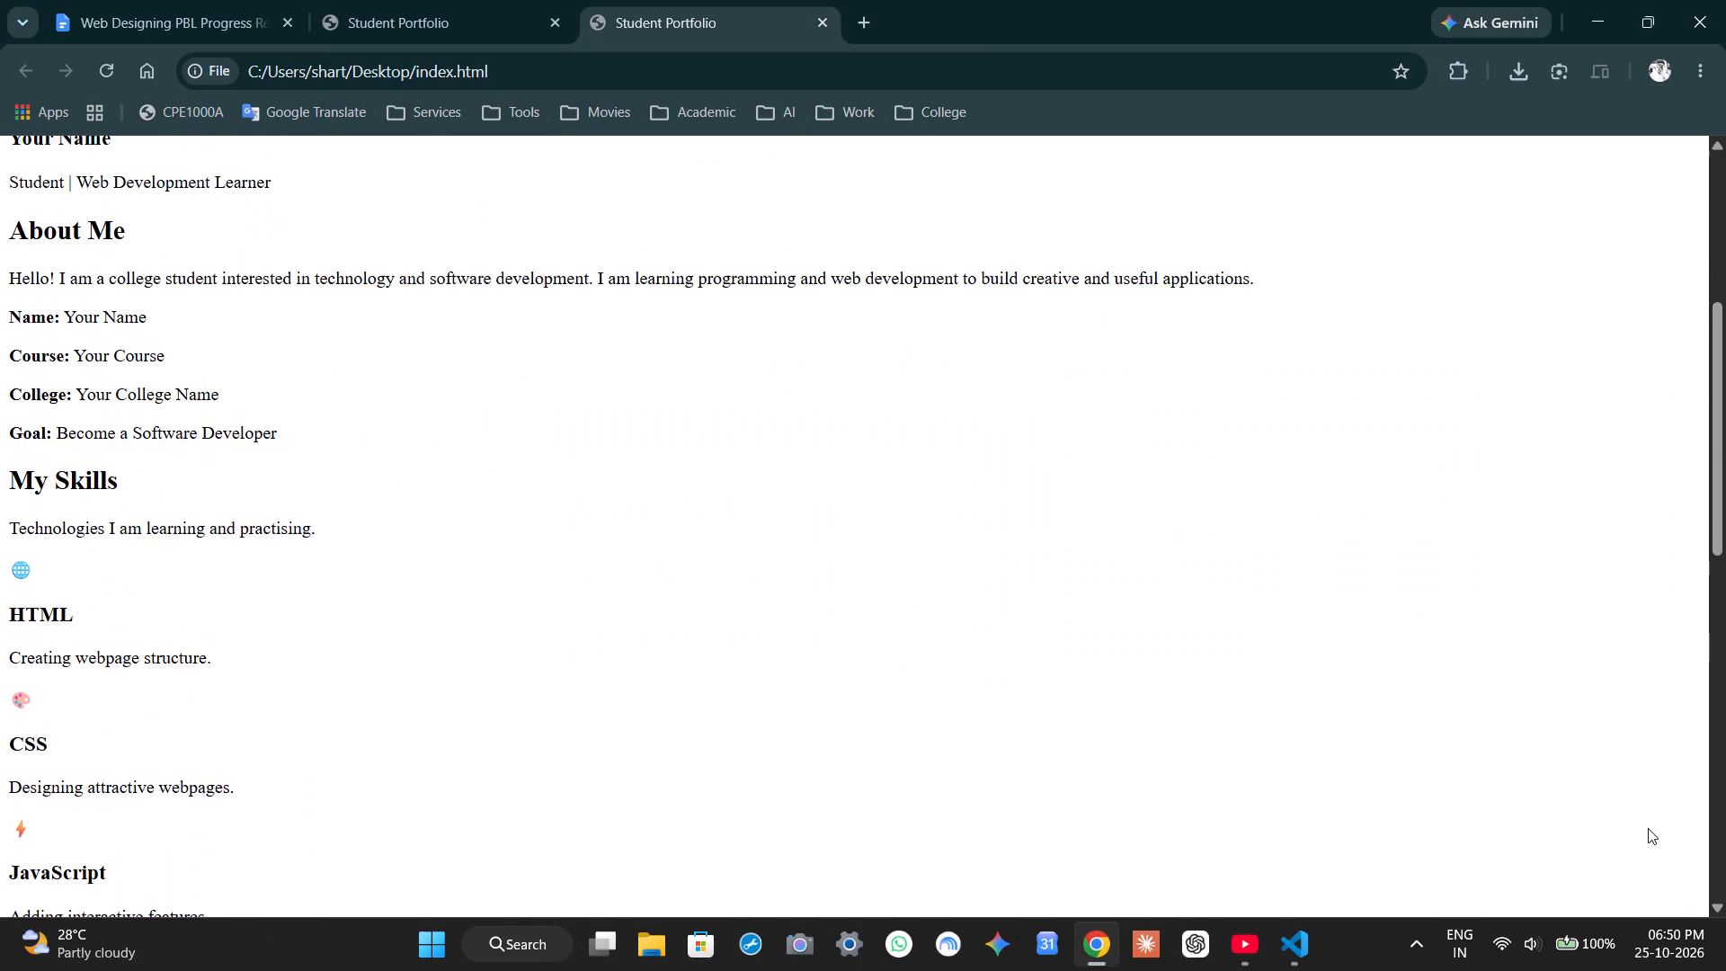
scroll(1648, 828, "up", 8)
scroll(1648, 828, "down", 7)
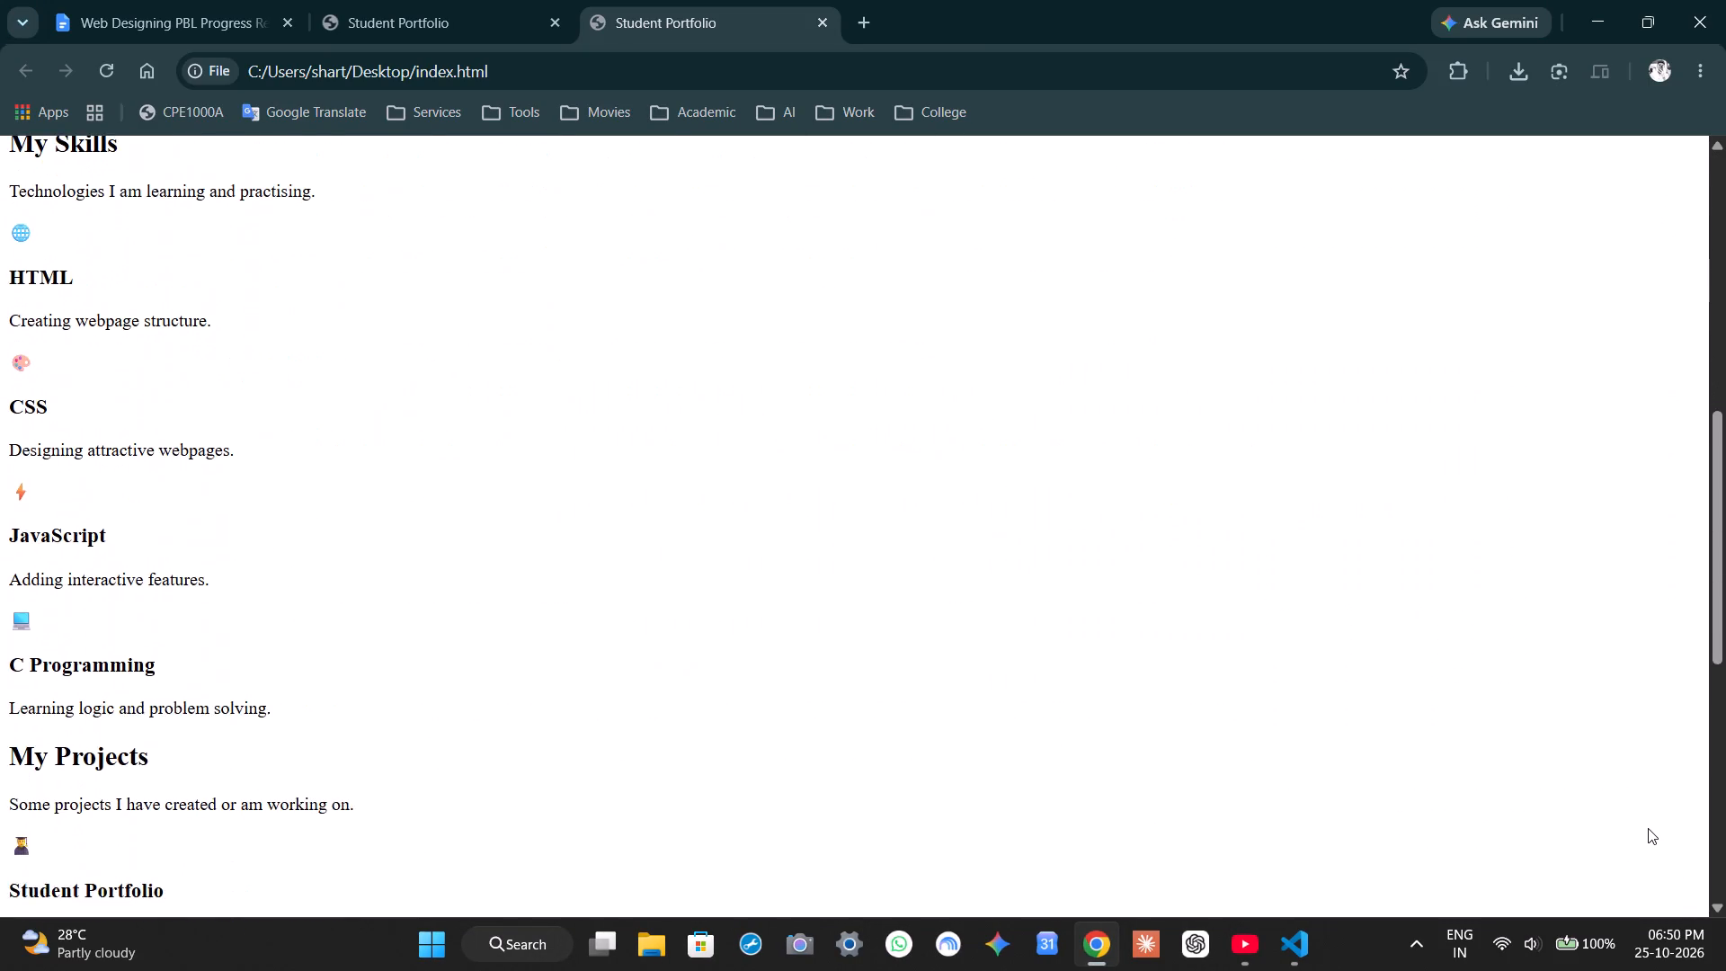
scroll(1648, 828, "up", 1)
scroll(1648, 828, "down", 1)
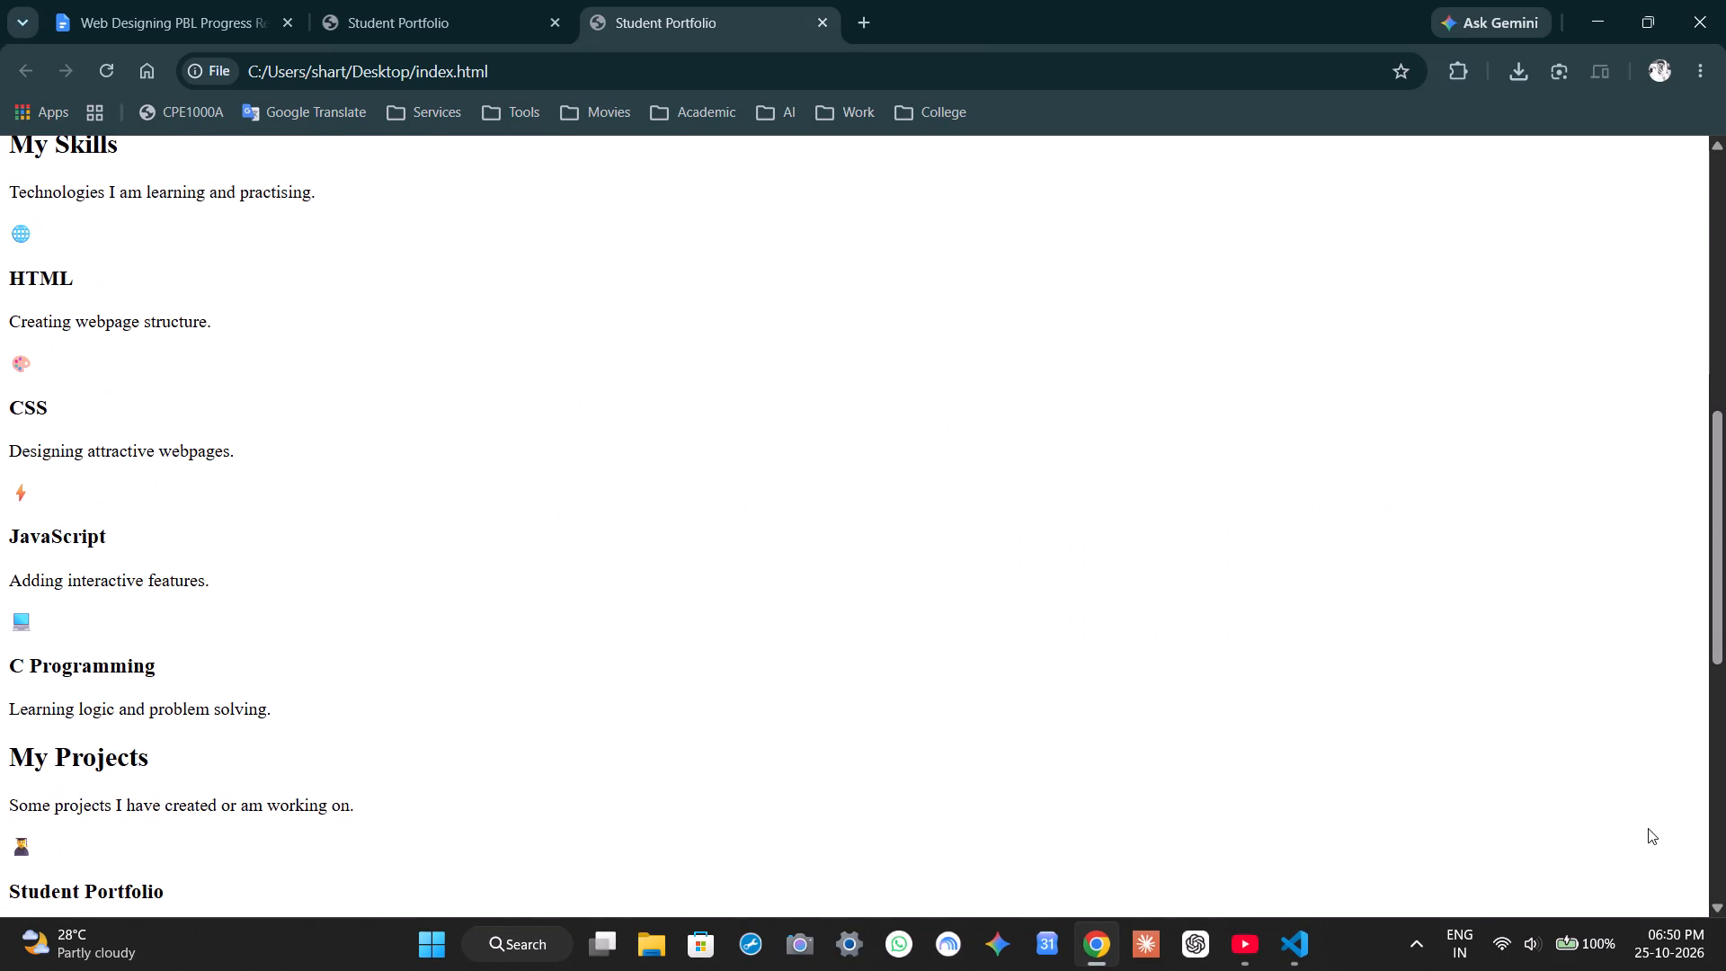
left_click(1711, 627)
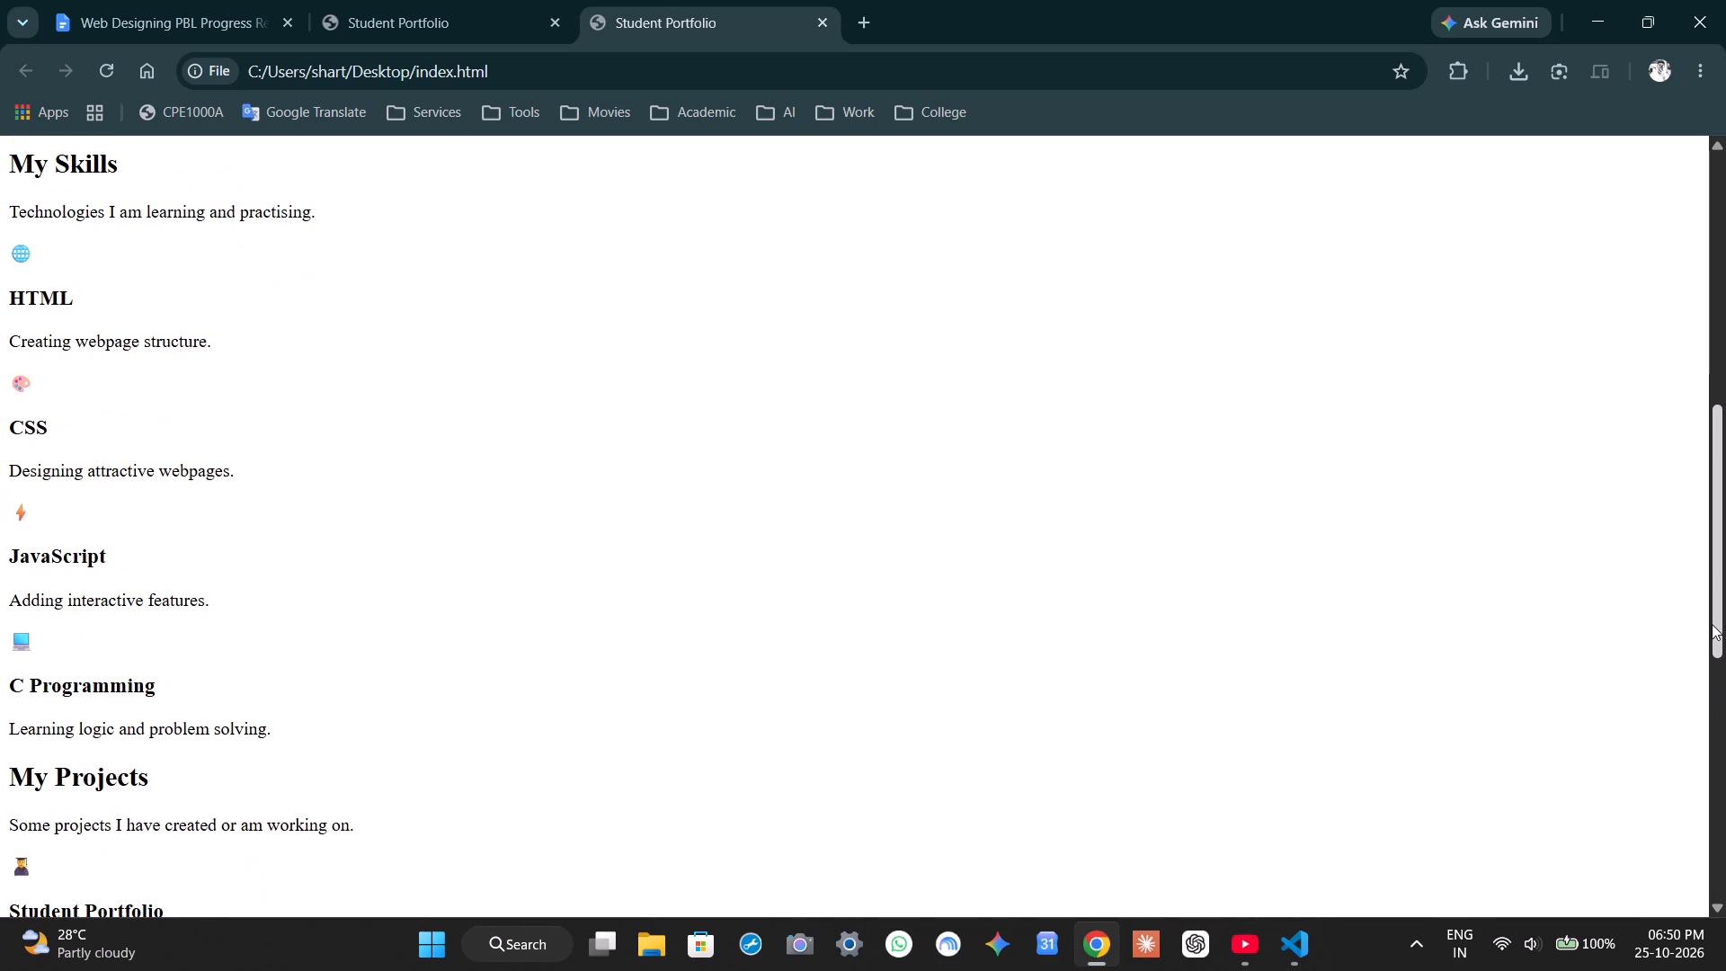
key("shift+super+s")
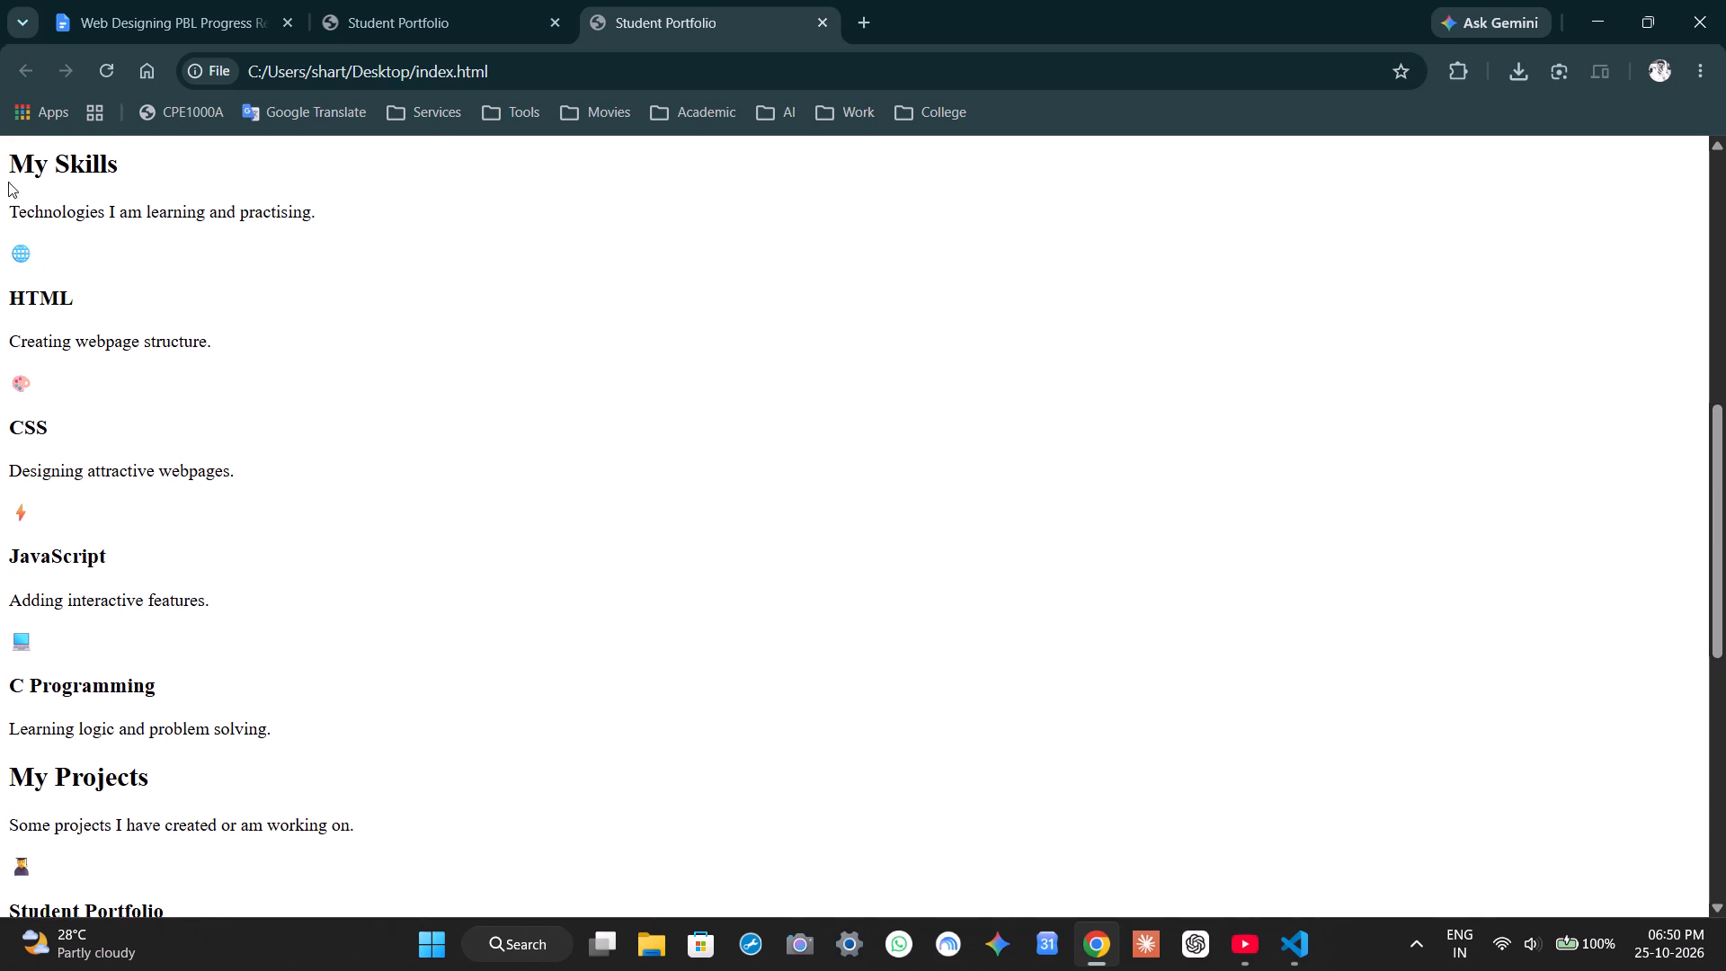
left_click_drag(0, 138, 1695, 888)
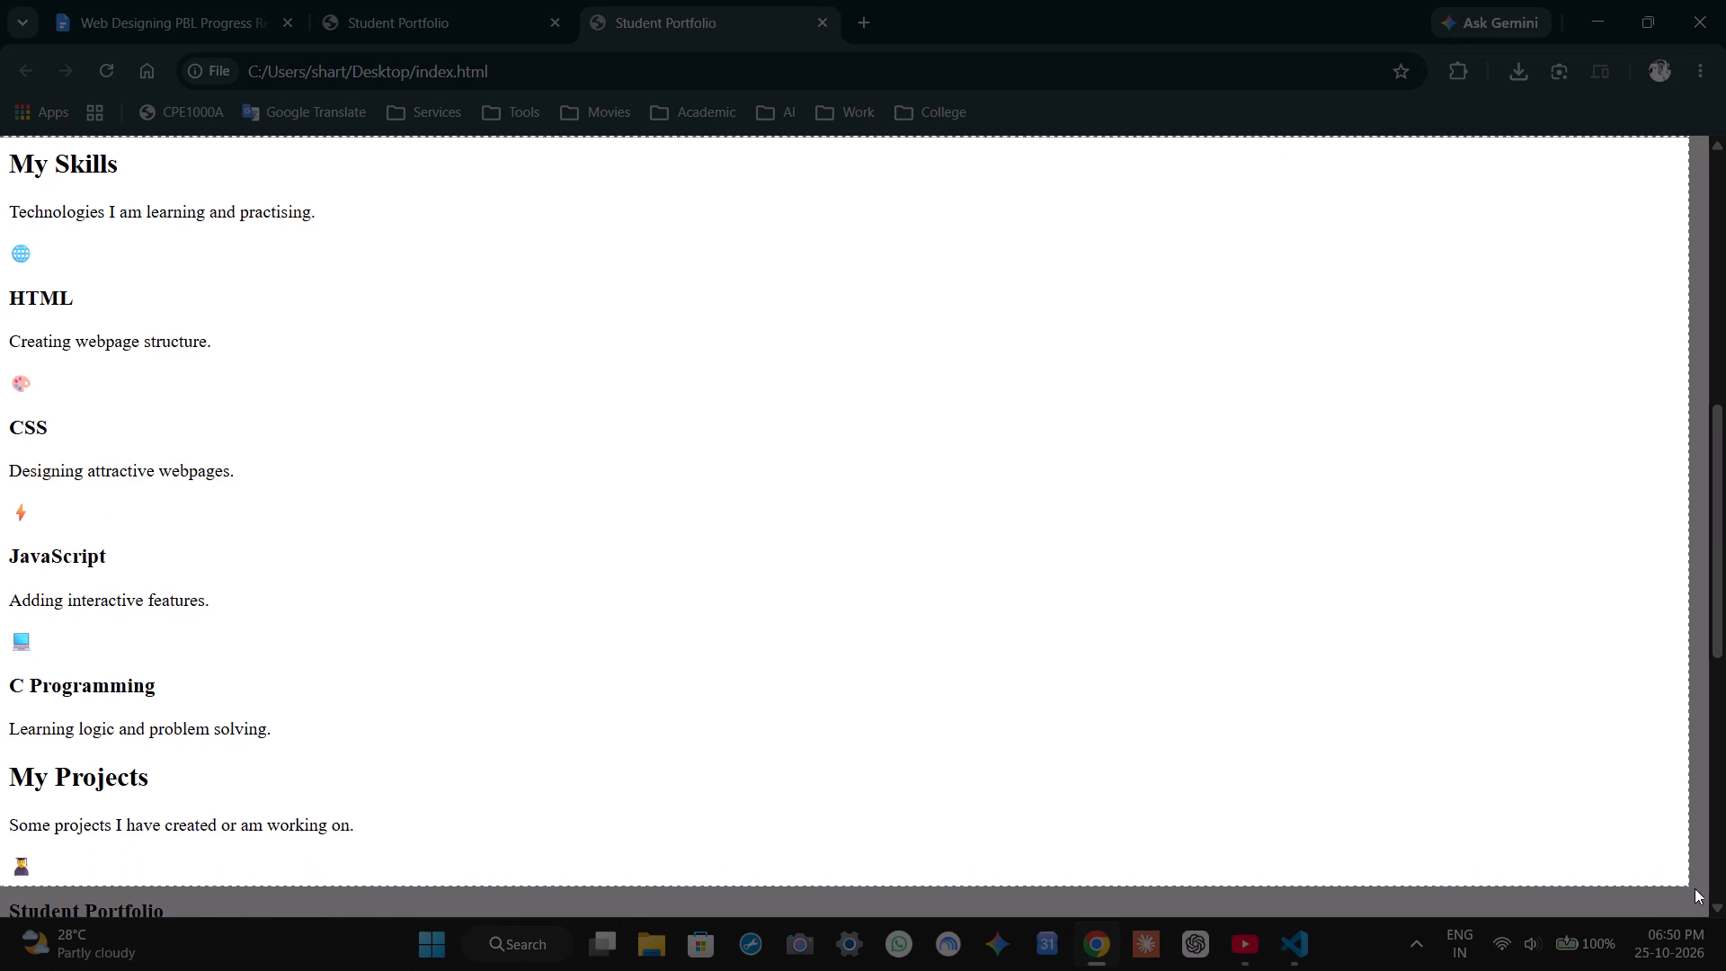
left_click_drag(1695, 888, 1694, 890)
Capture a screenshot of the page's bottom part, from the Student Portfolio project through the footer, and close the page.
scroll(1606, 782, "down", 4)
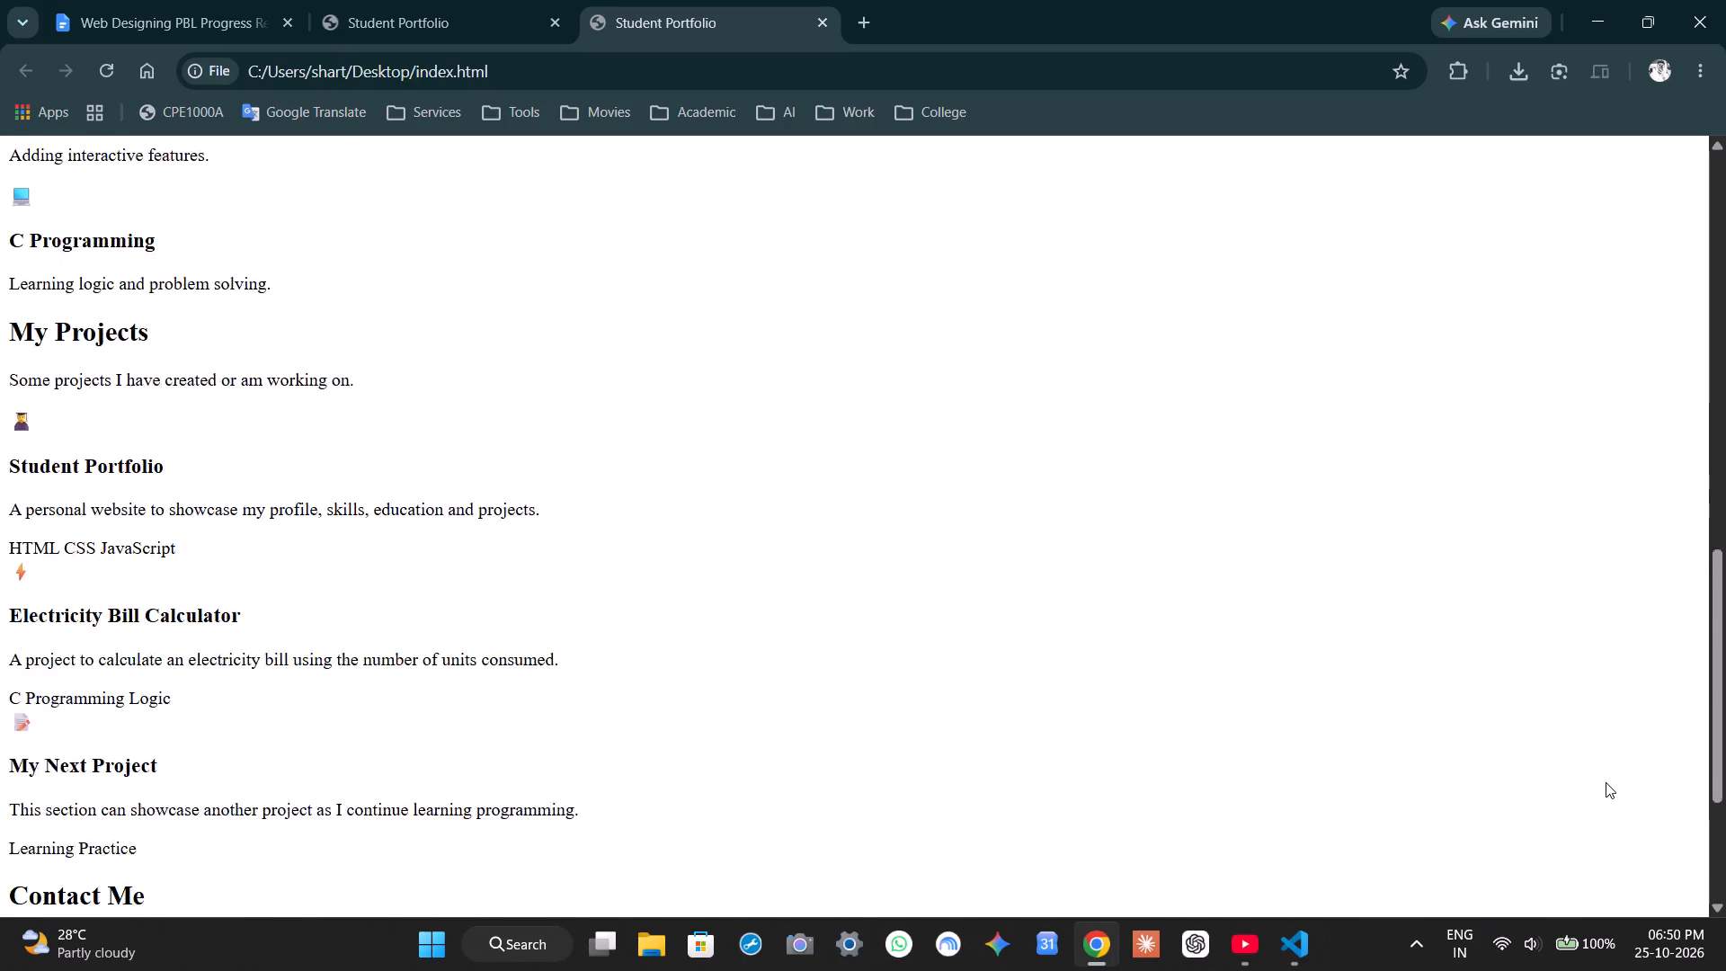
scroll(1606, 782, "down", 4)
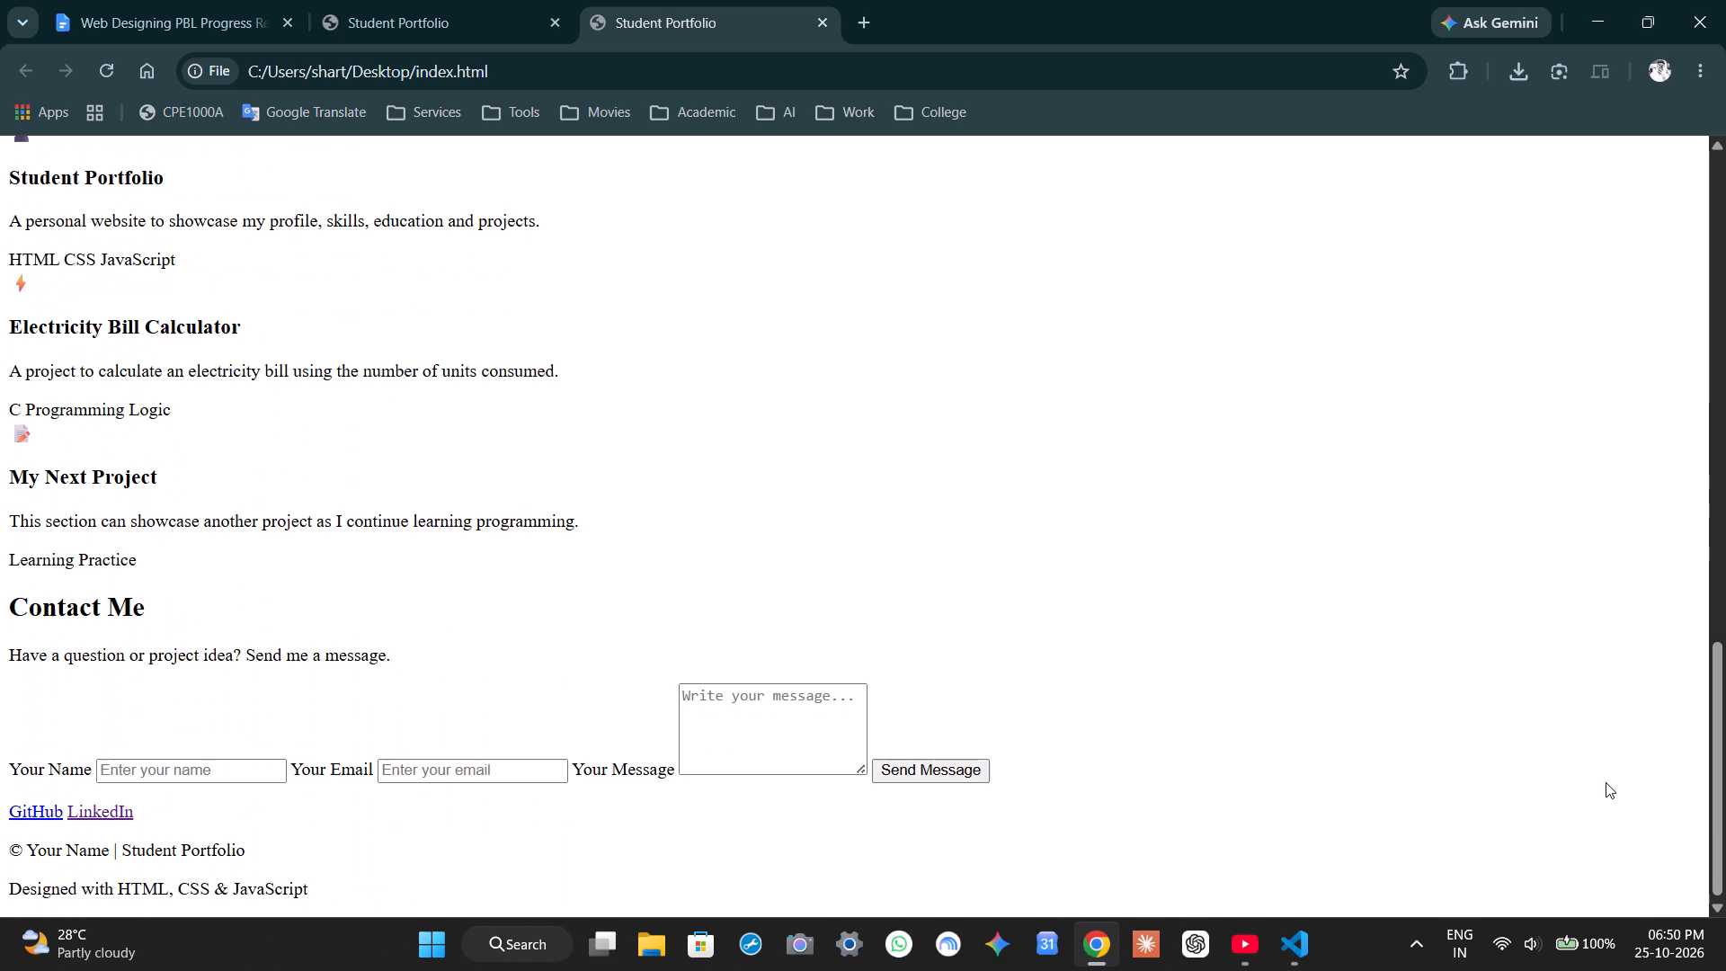
scroll(1606, 782, "down", 1)
key("shift+super+s")
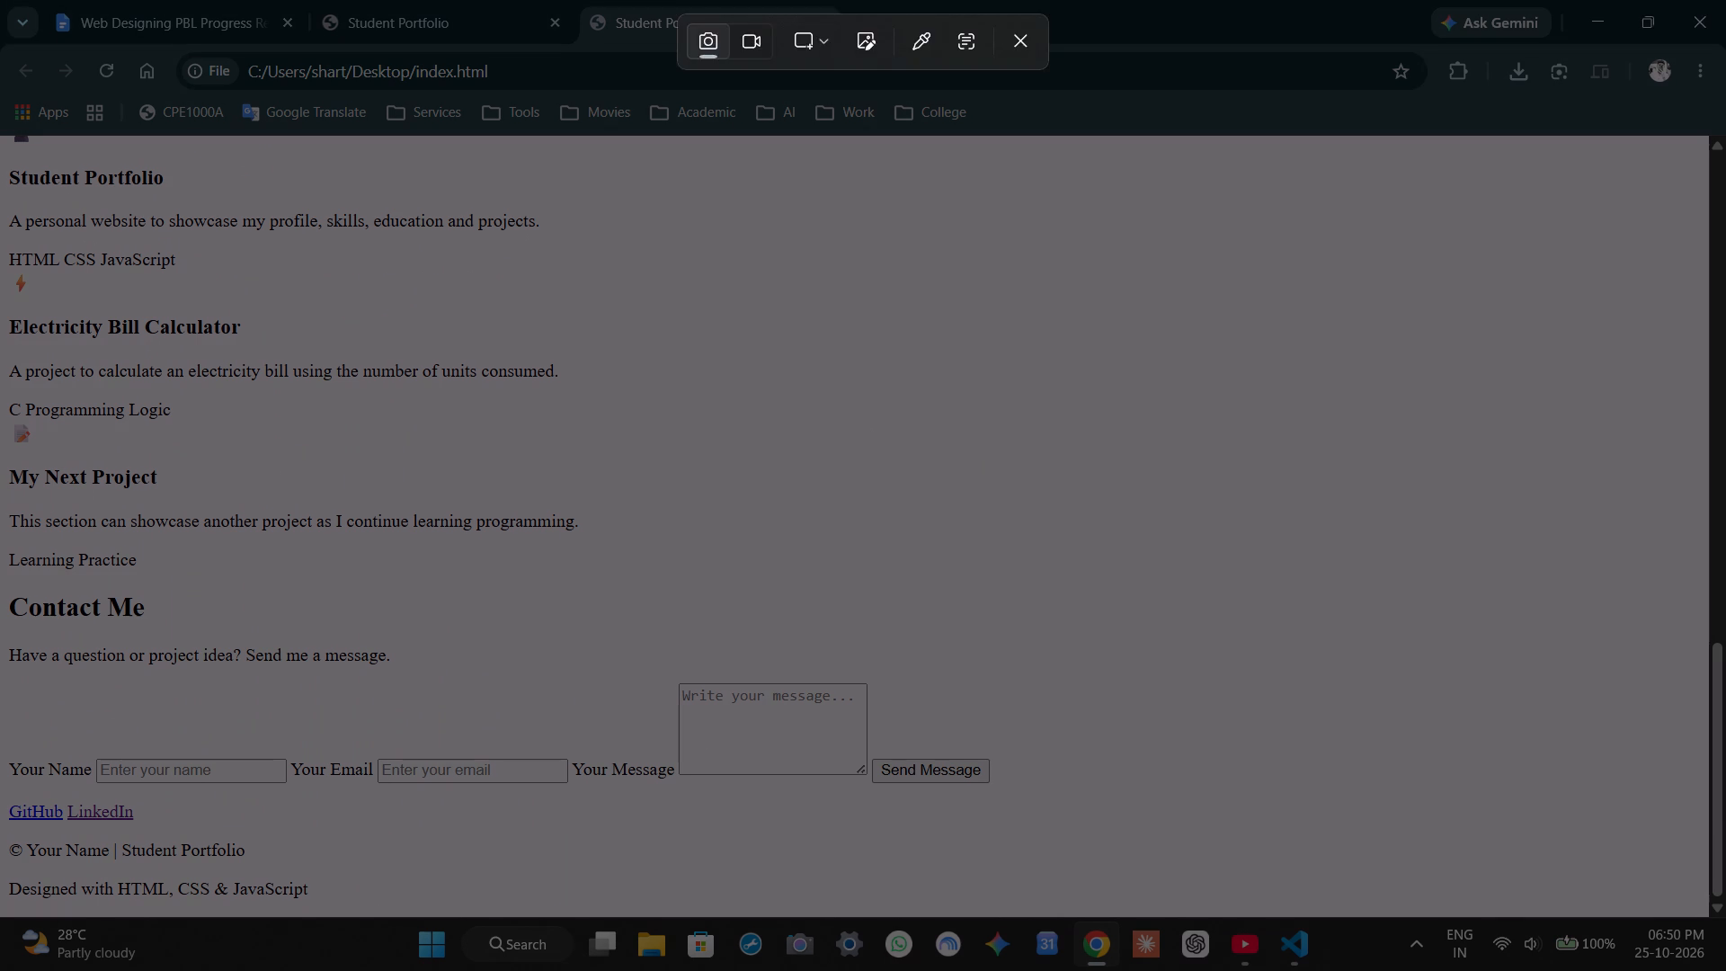
left_click_drag(0, 155, 1701, 910)
left_click(817, 23)
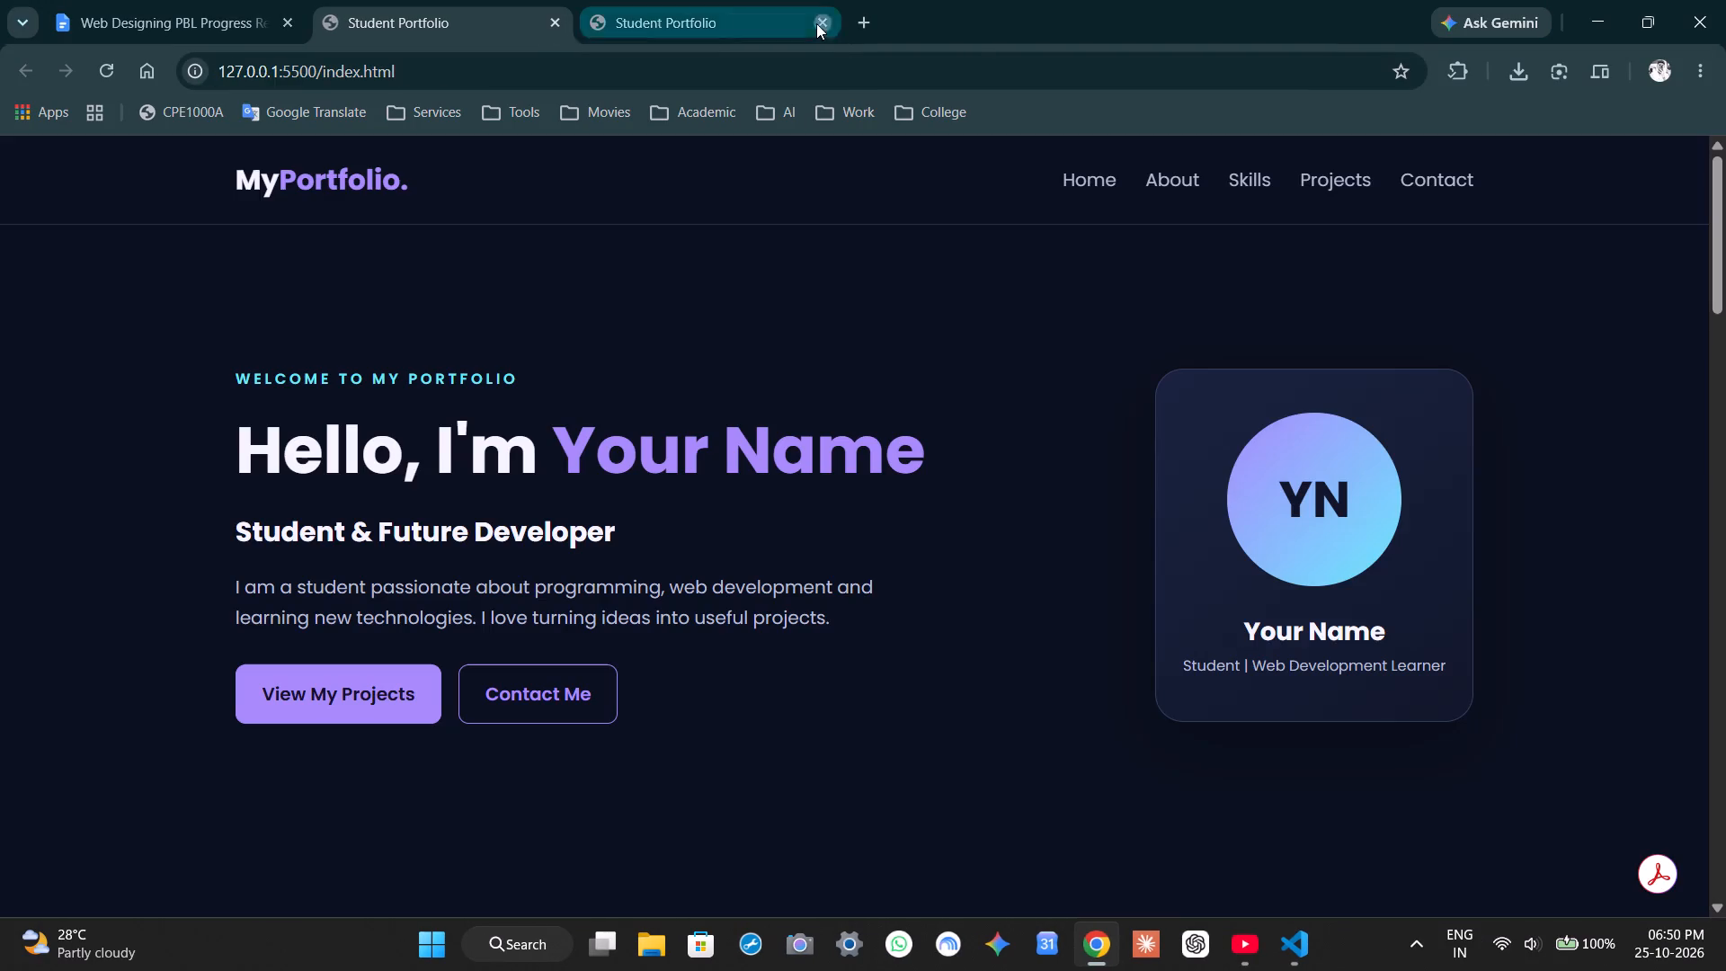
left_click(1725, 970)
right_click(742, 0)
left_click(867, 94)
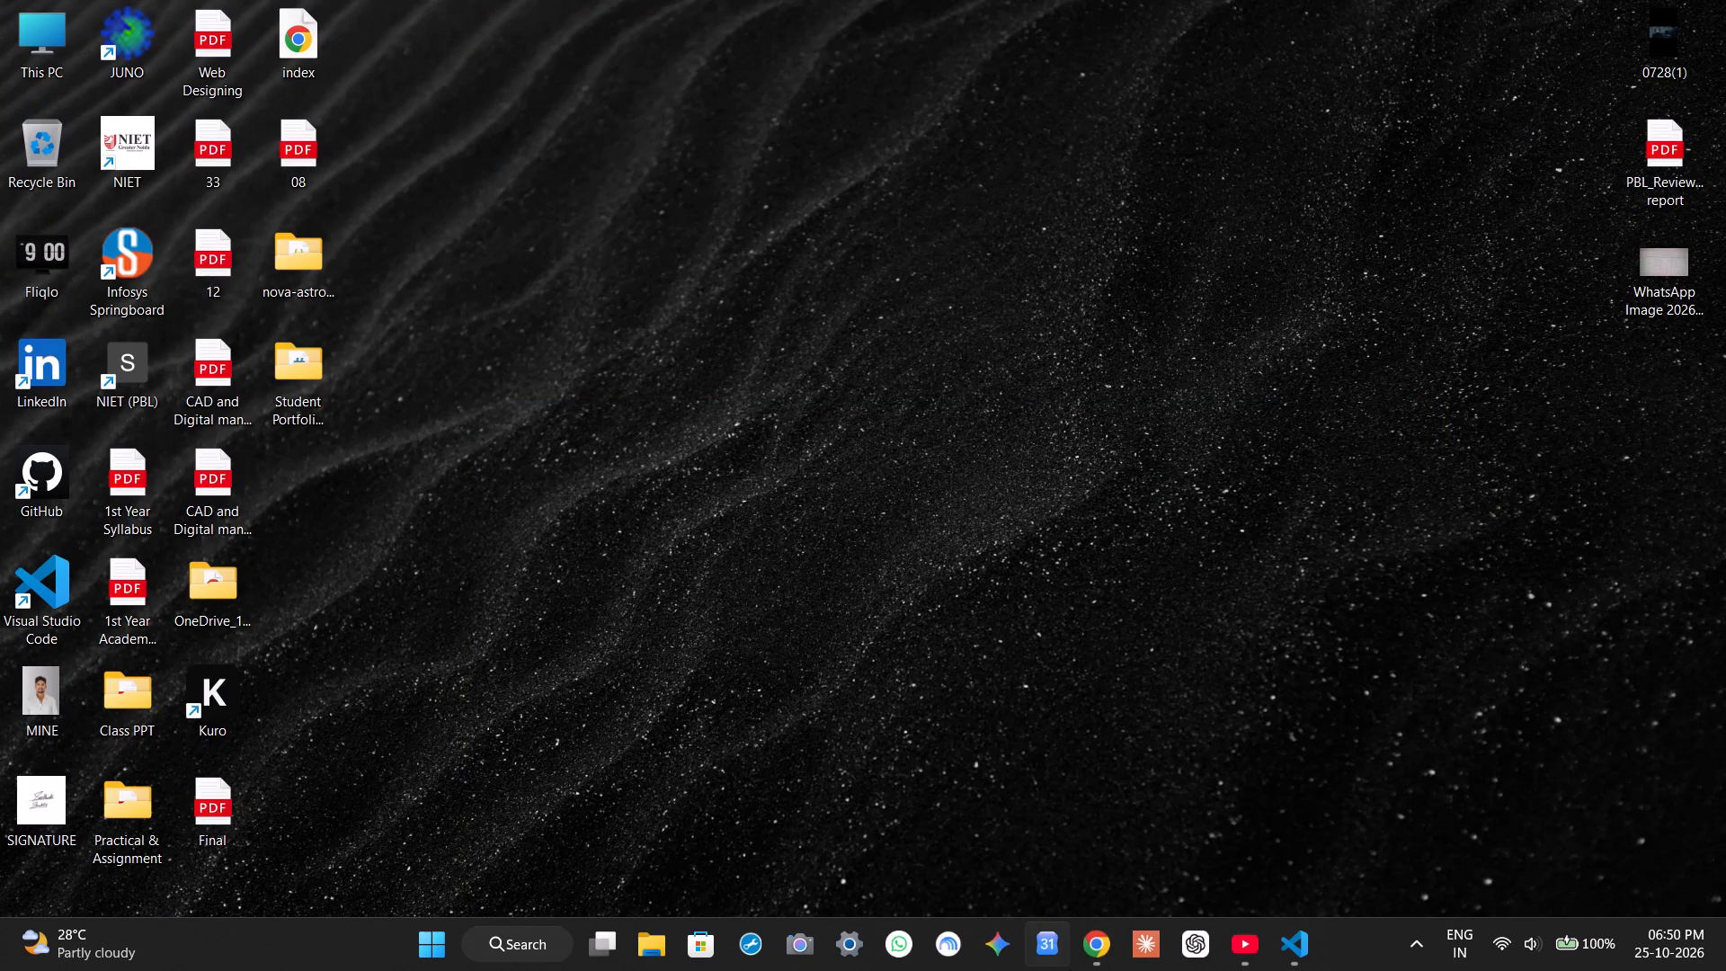
Switch to the Web Designing PBL Progress Report document in Google Chrome.
left_click(1097, 939)
left_click(207, 0)
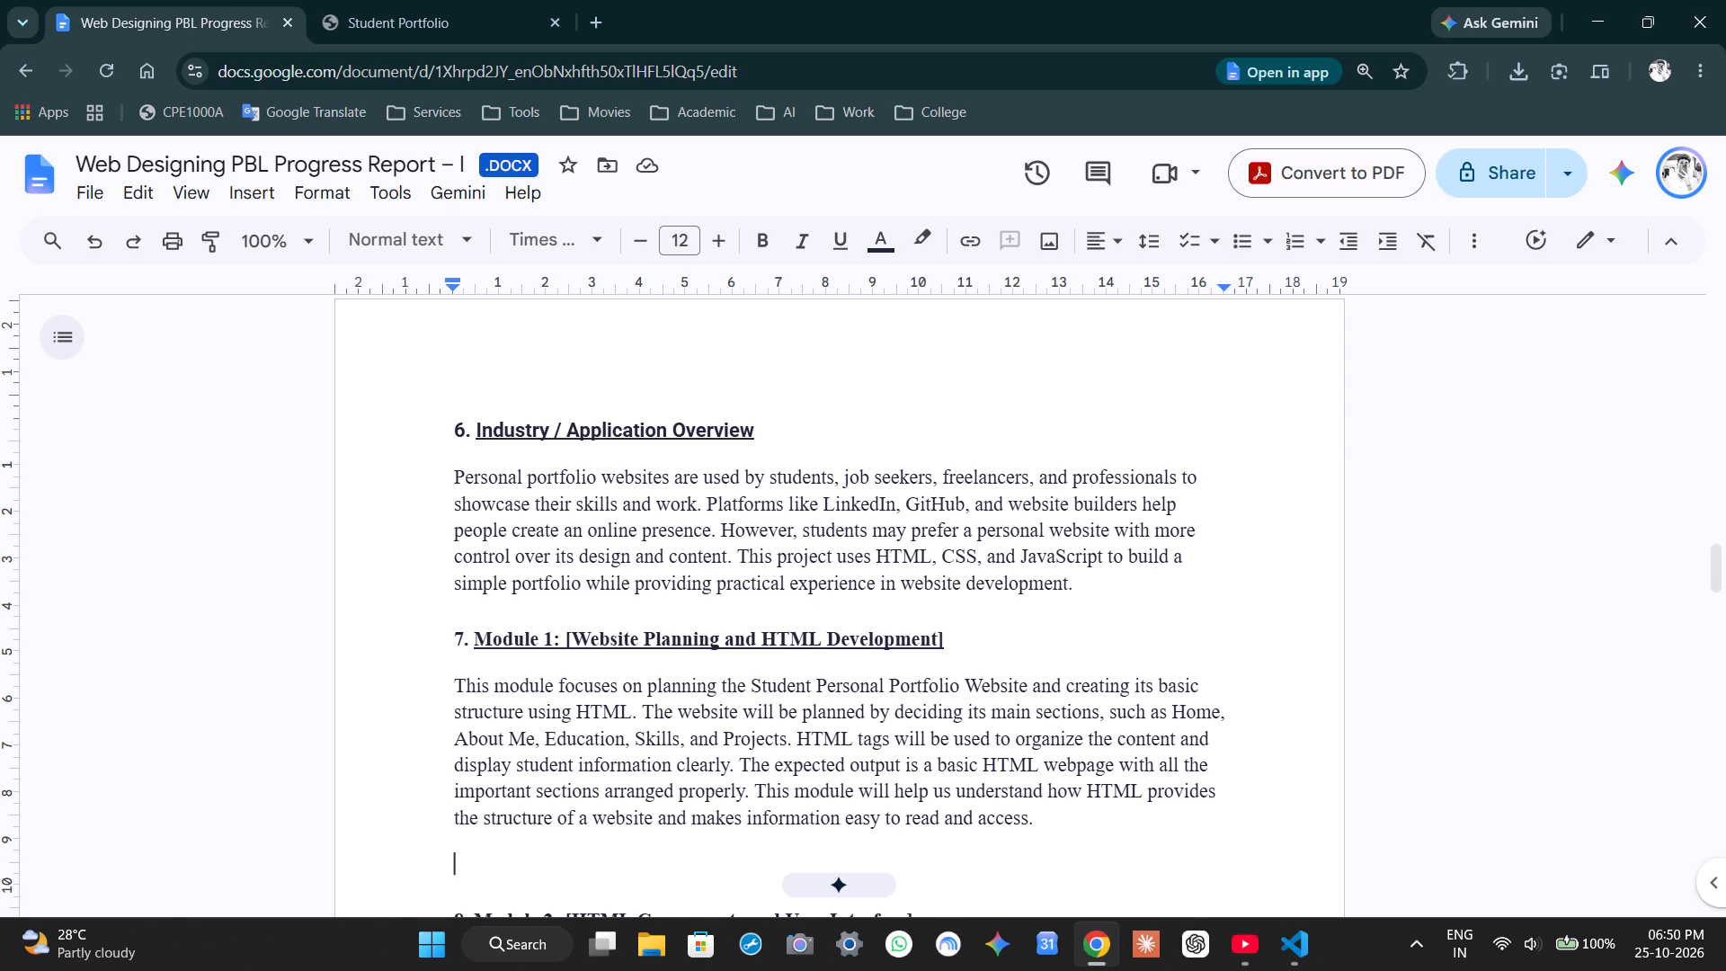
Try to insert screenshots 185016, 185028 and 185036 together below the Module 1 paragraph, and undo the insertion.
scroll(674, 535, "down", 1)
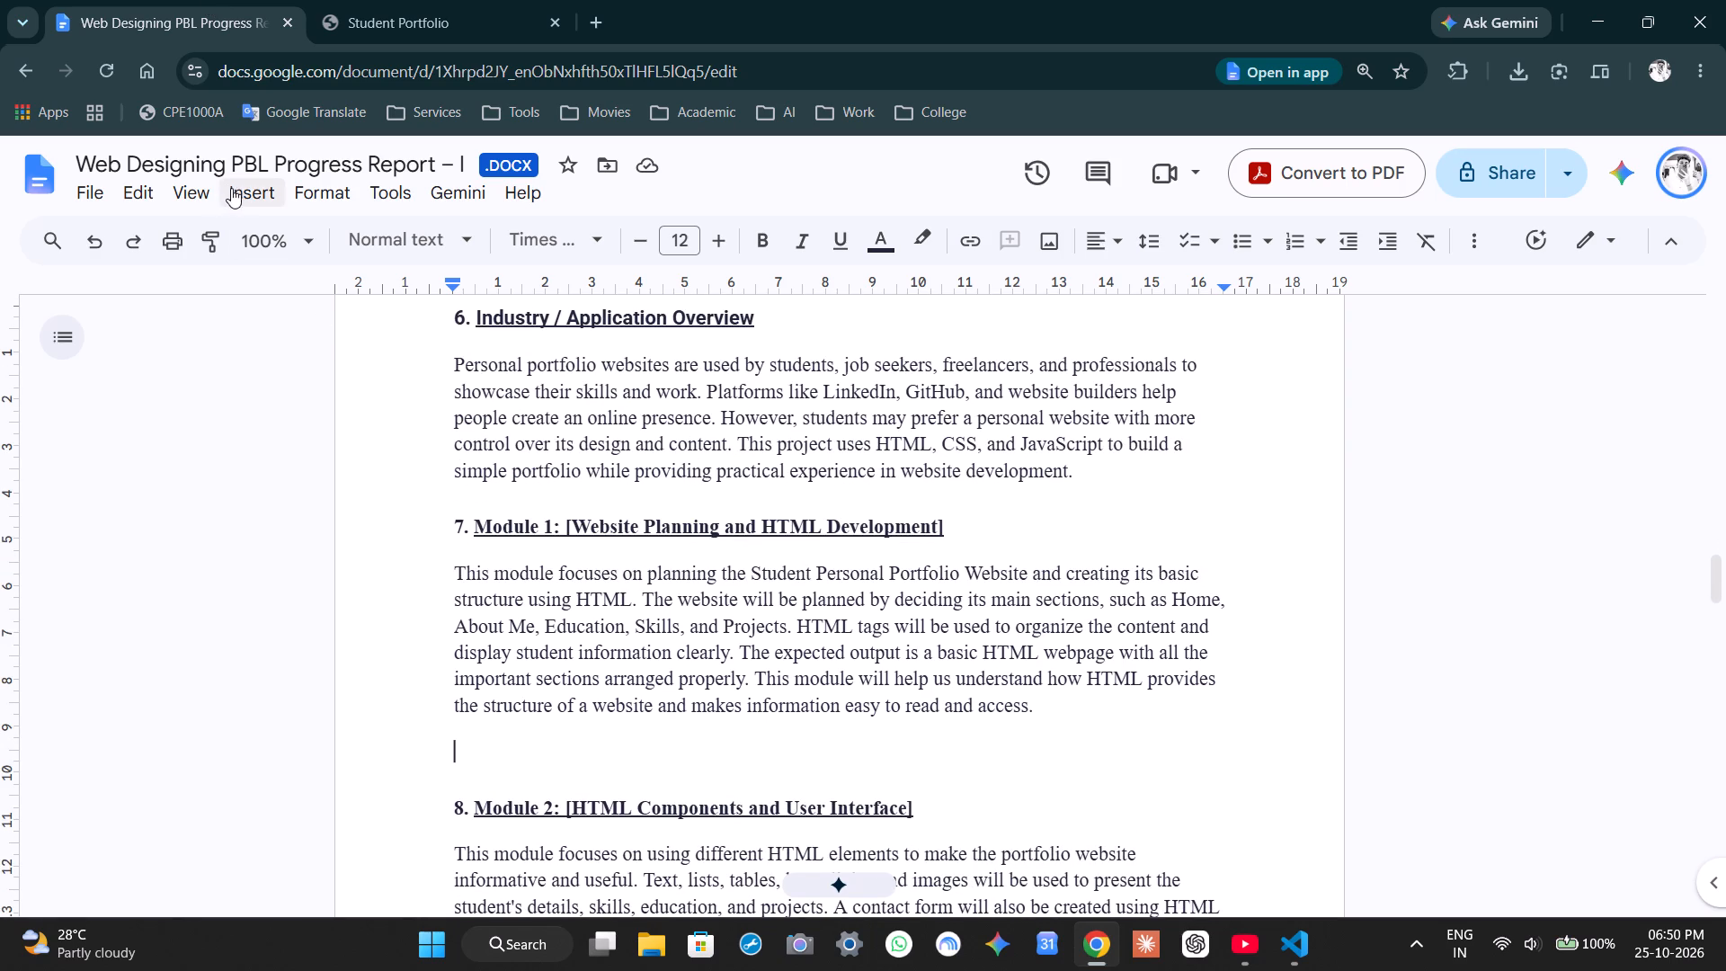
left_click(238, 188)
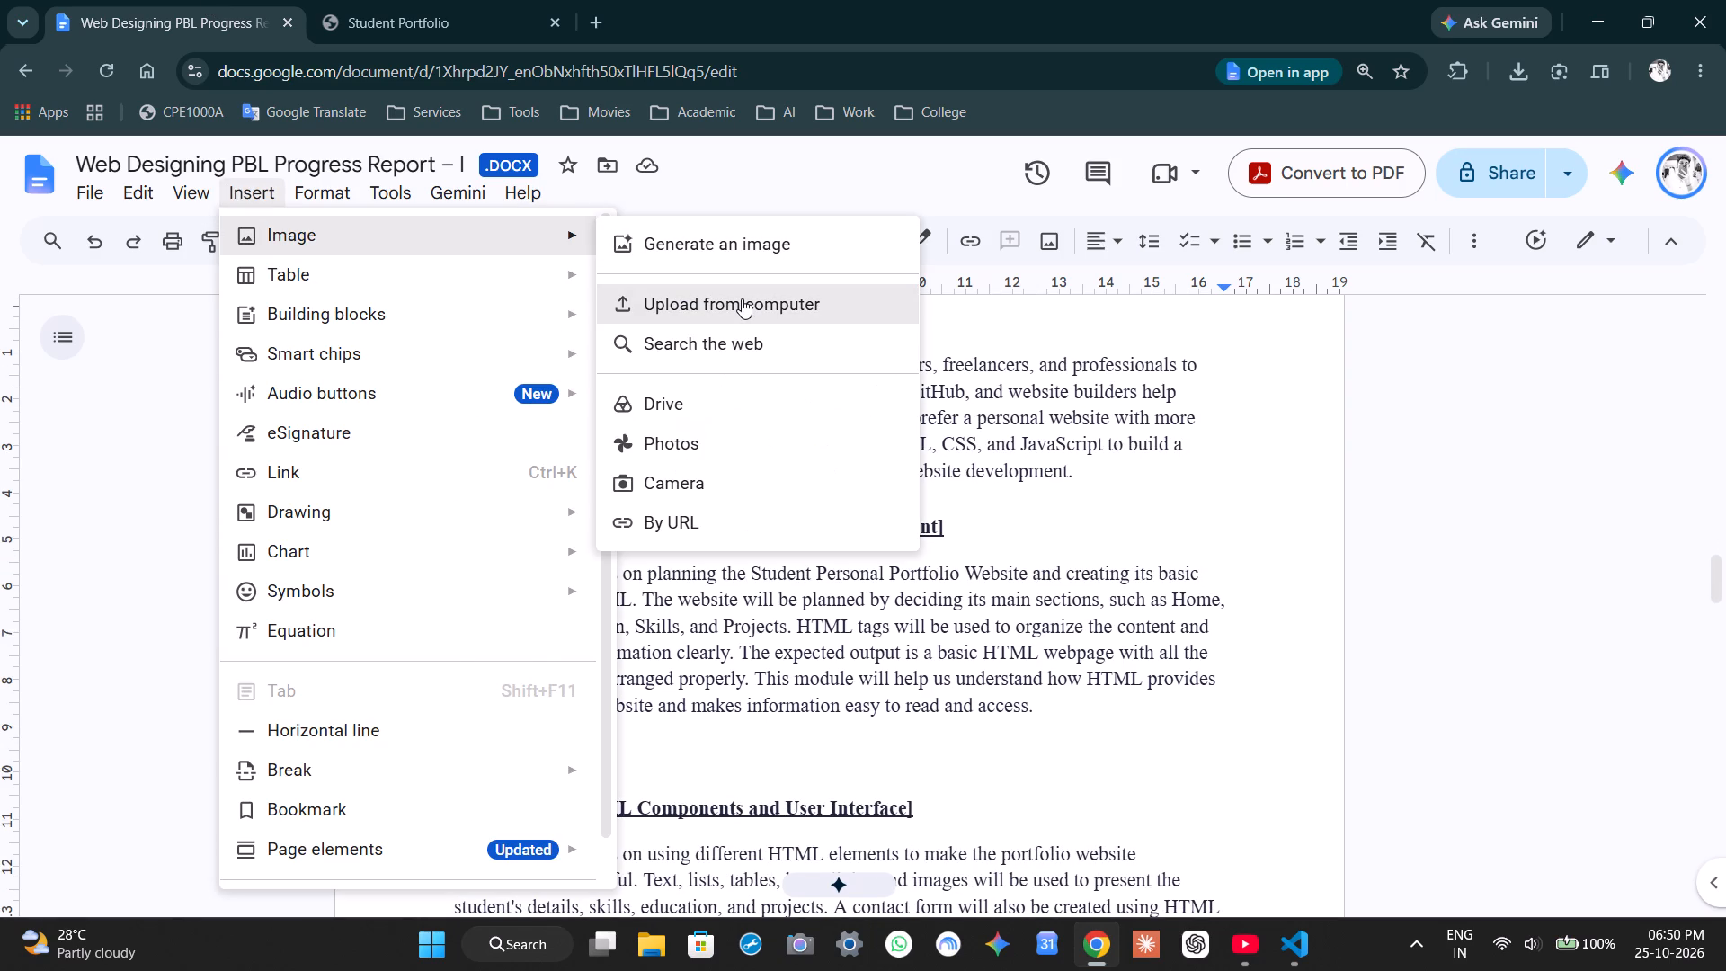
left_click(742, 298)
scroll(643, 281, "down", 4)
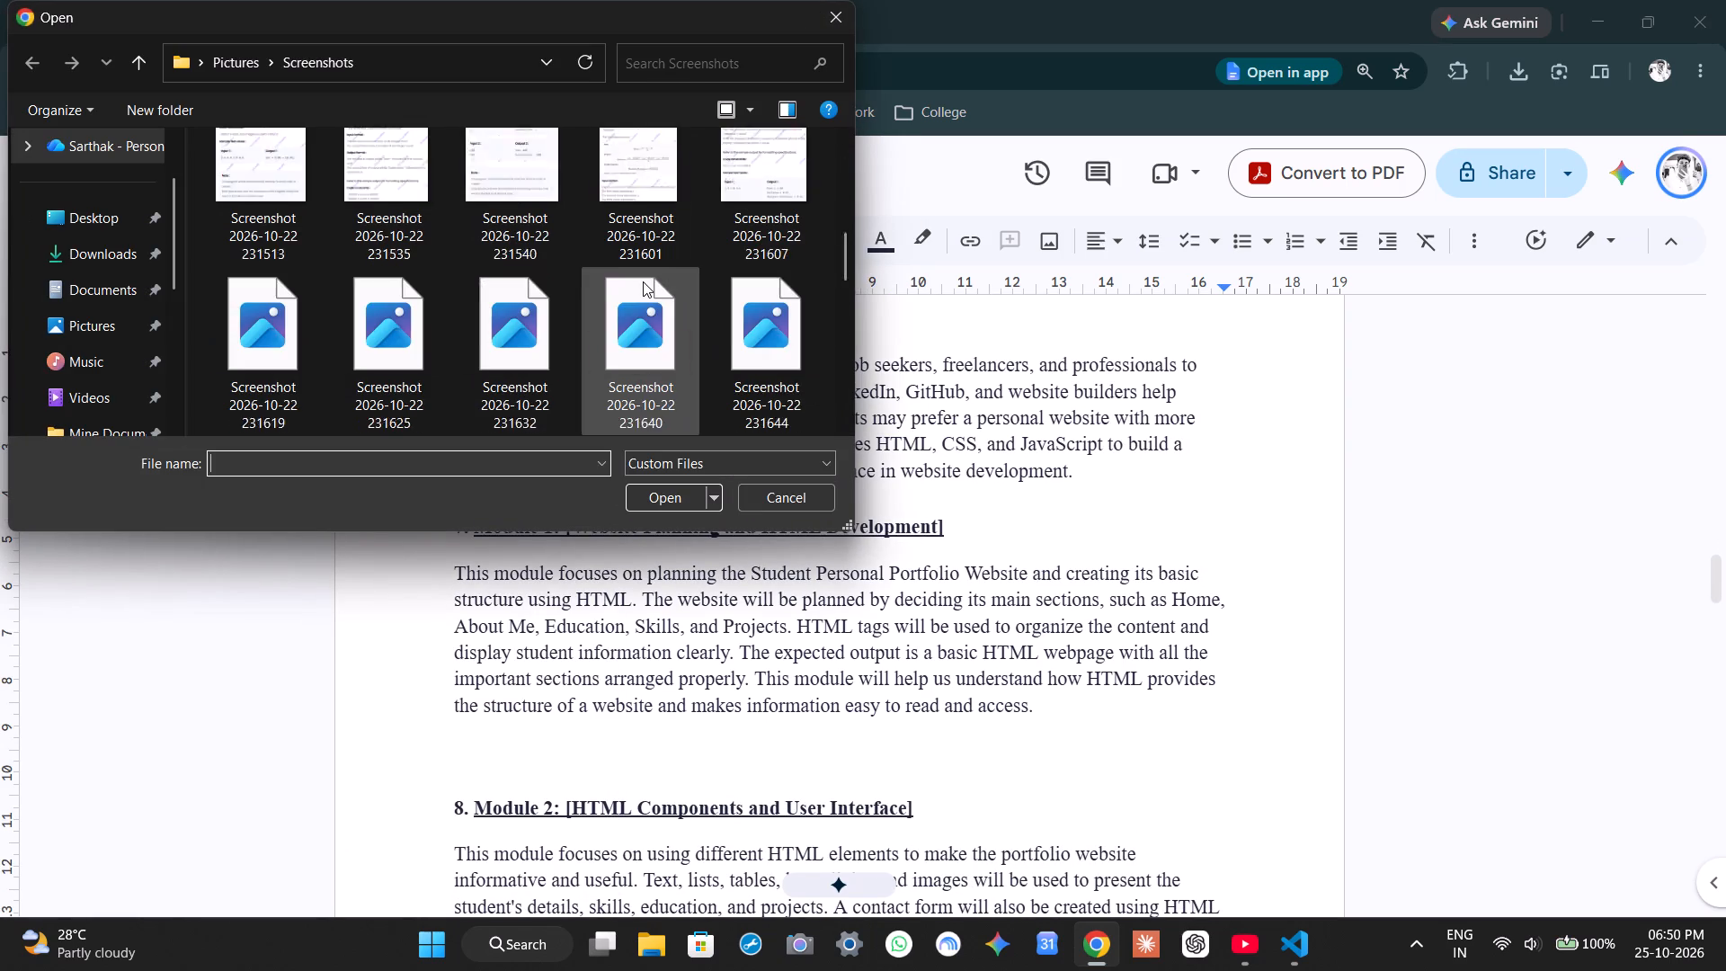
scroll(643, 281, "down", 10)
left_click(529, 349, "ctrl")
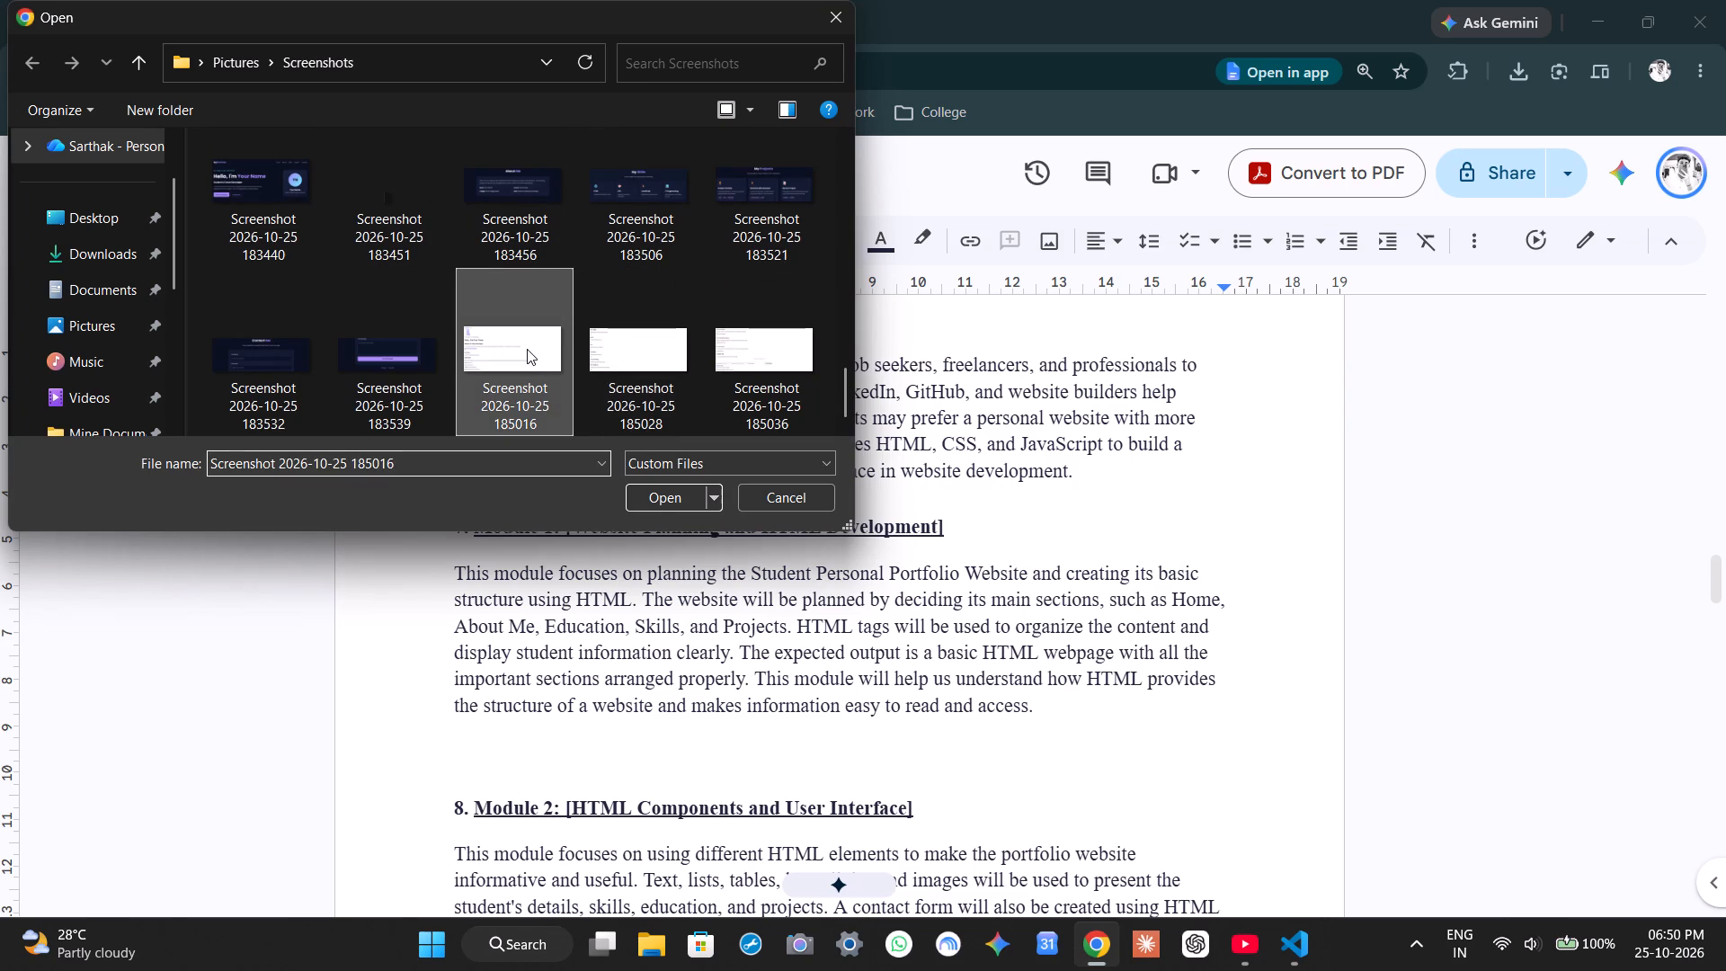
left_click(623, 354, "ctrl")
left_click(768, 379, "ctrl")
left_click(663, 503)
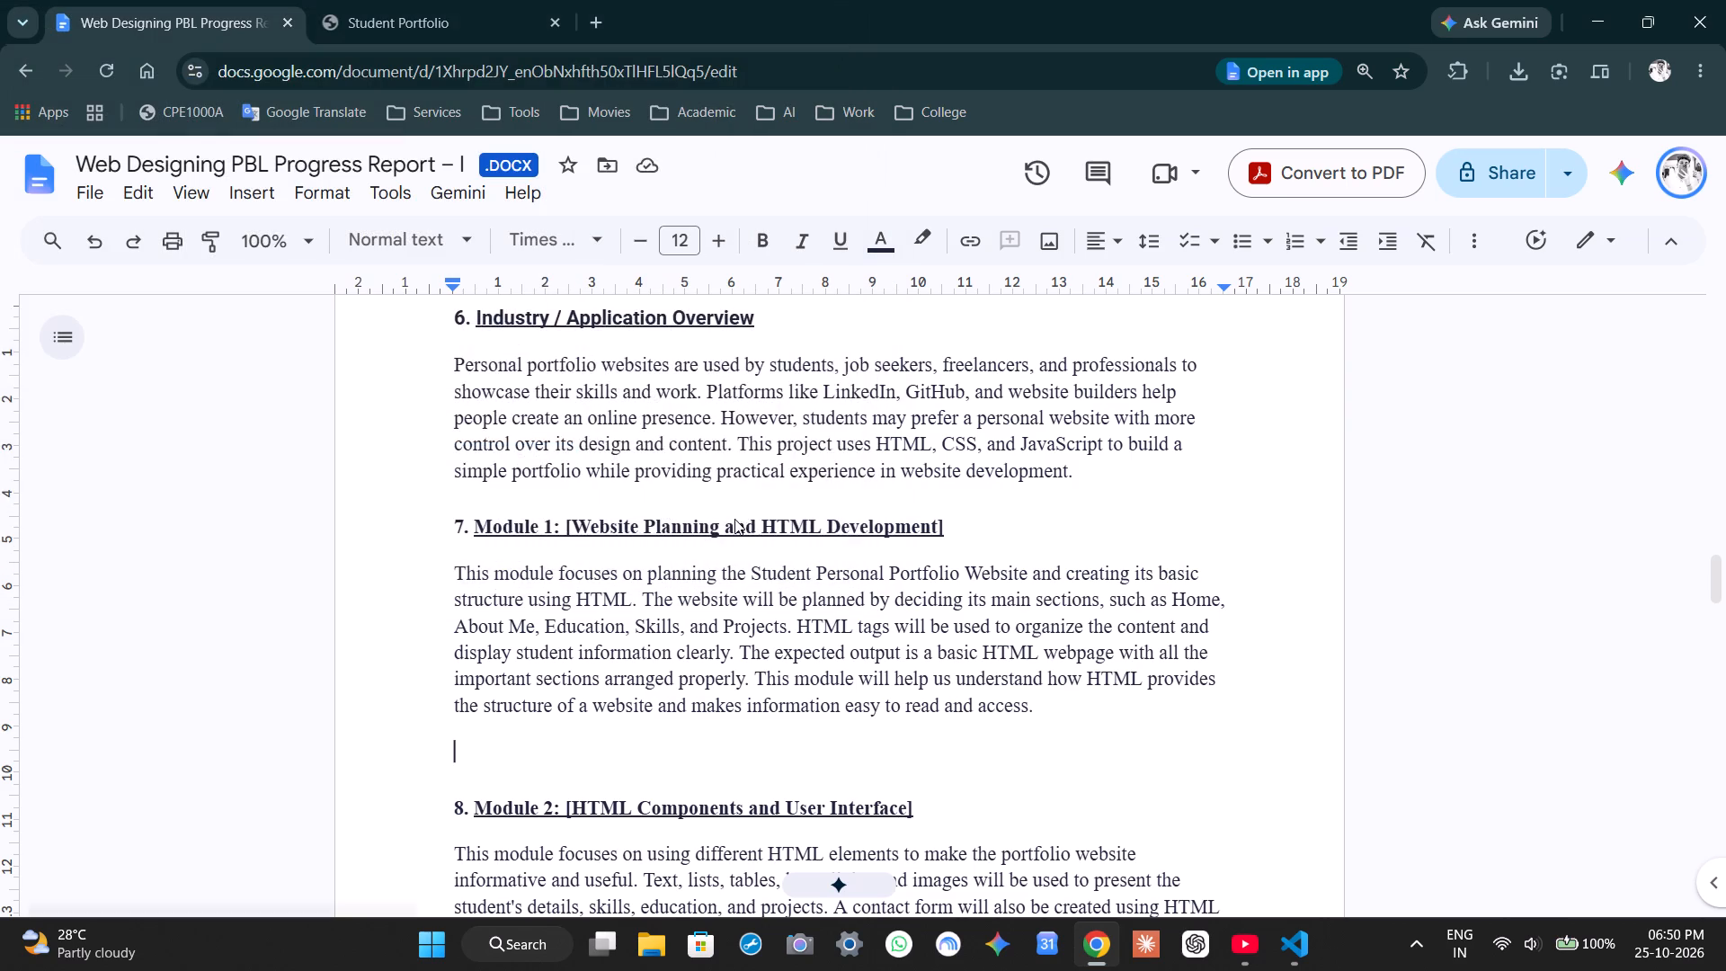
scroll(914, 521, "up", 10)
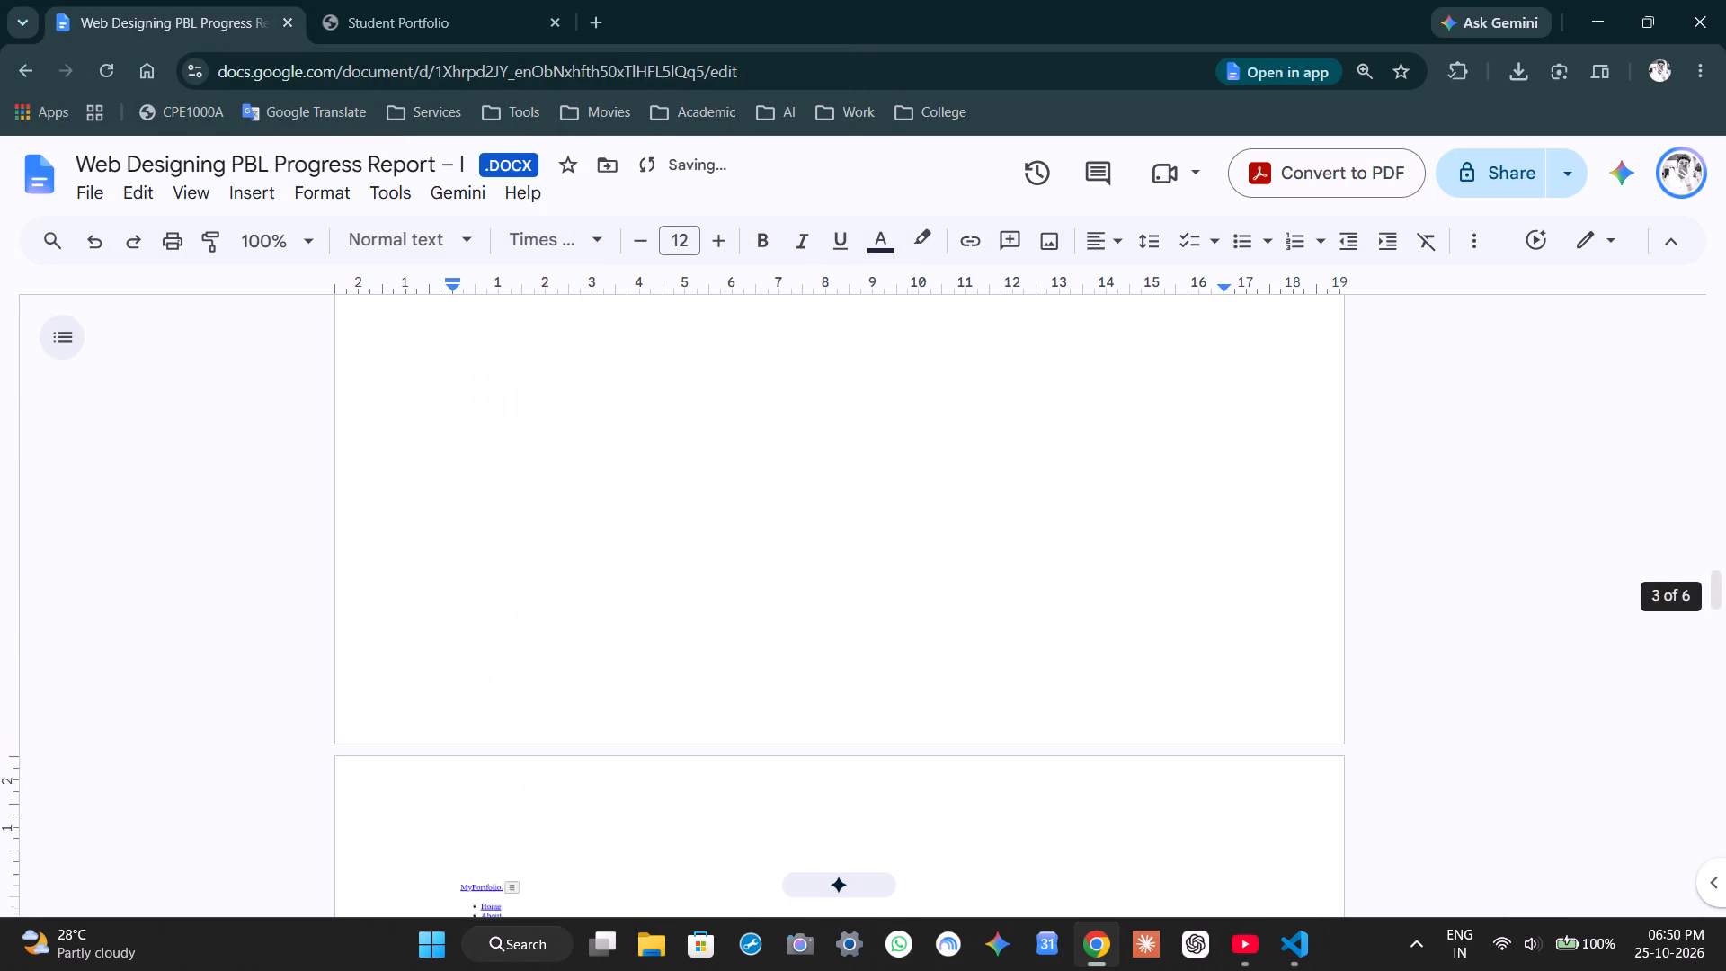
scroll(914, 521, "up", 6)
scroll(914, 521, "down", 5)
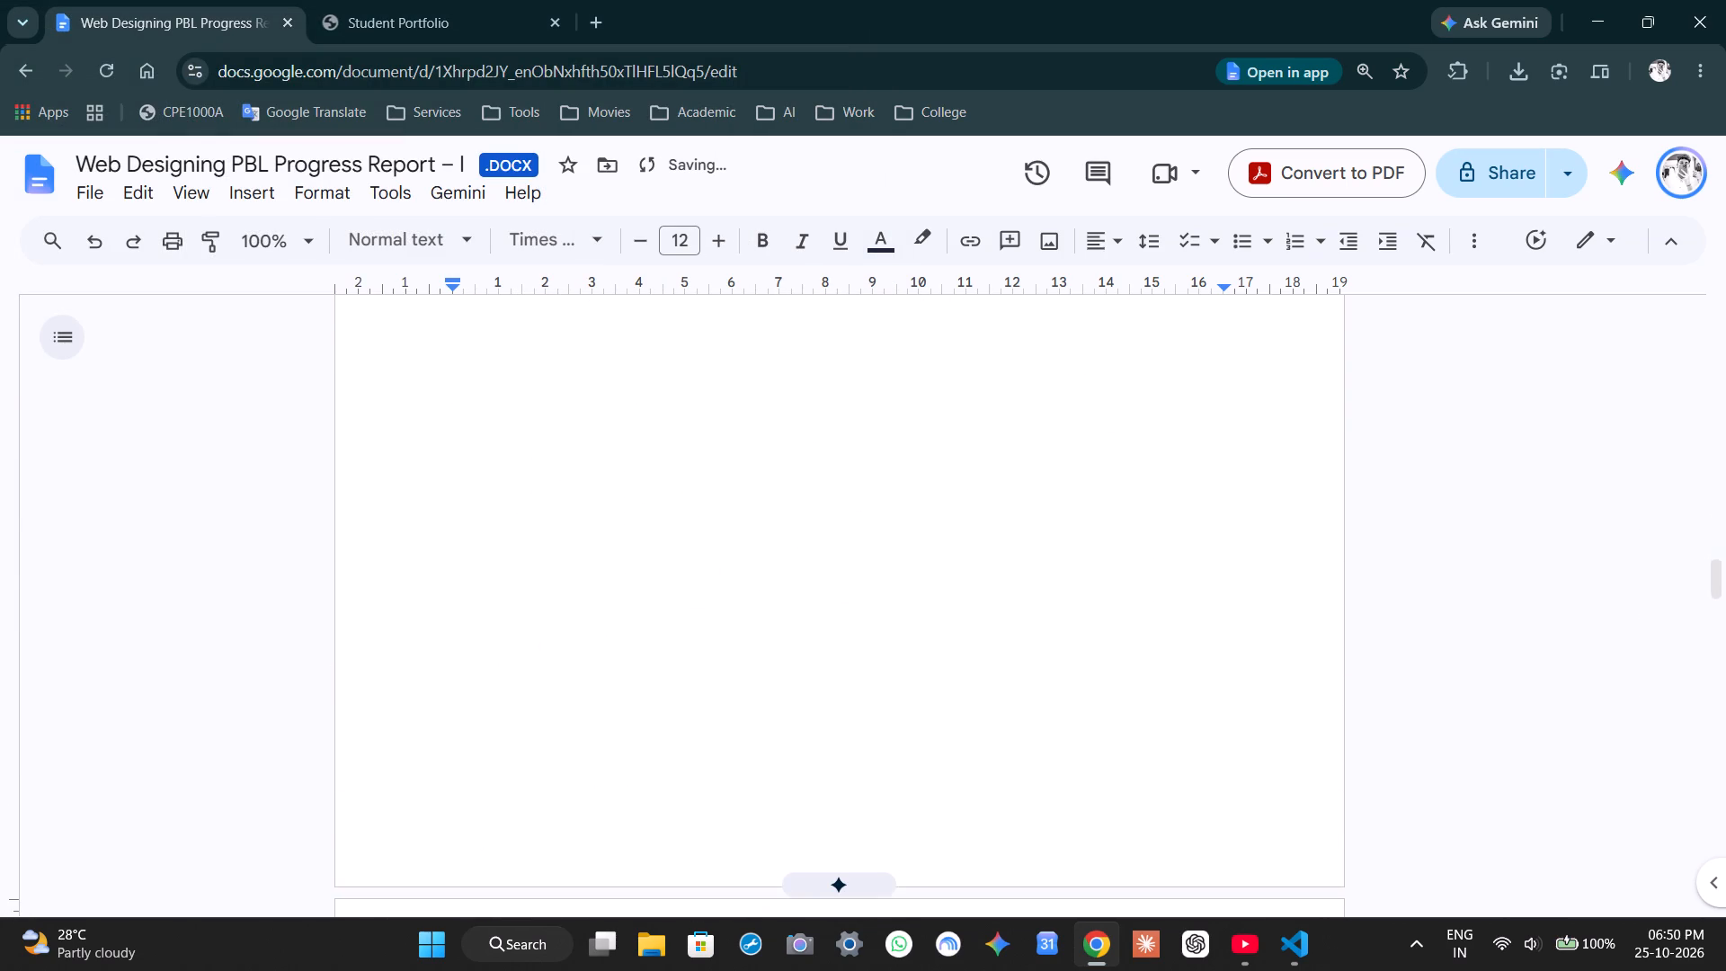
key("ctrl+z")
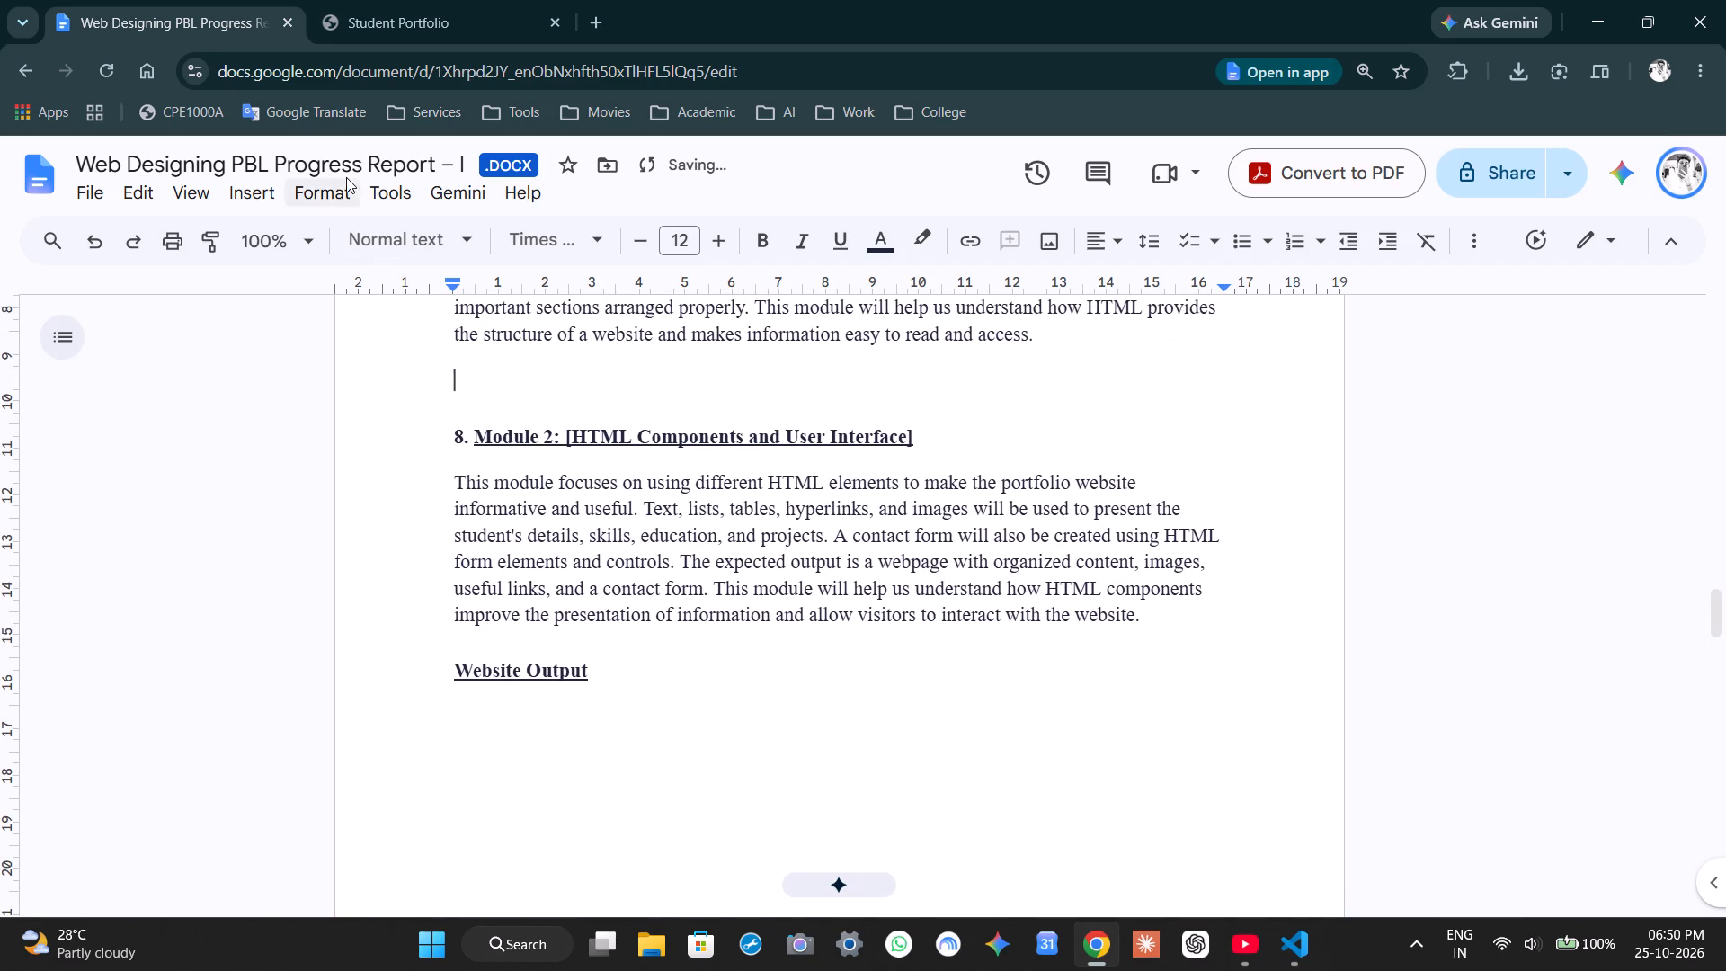
left_click(265, 192)
left_click(278, 232)
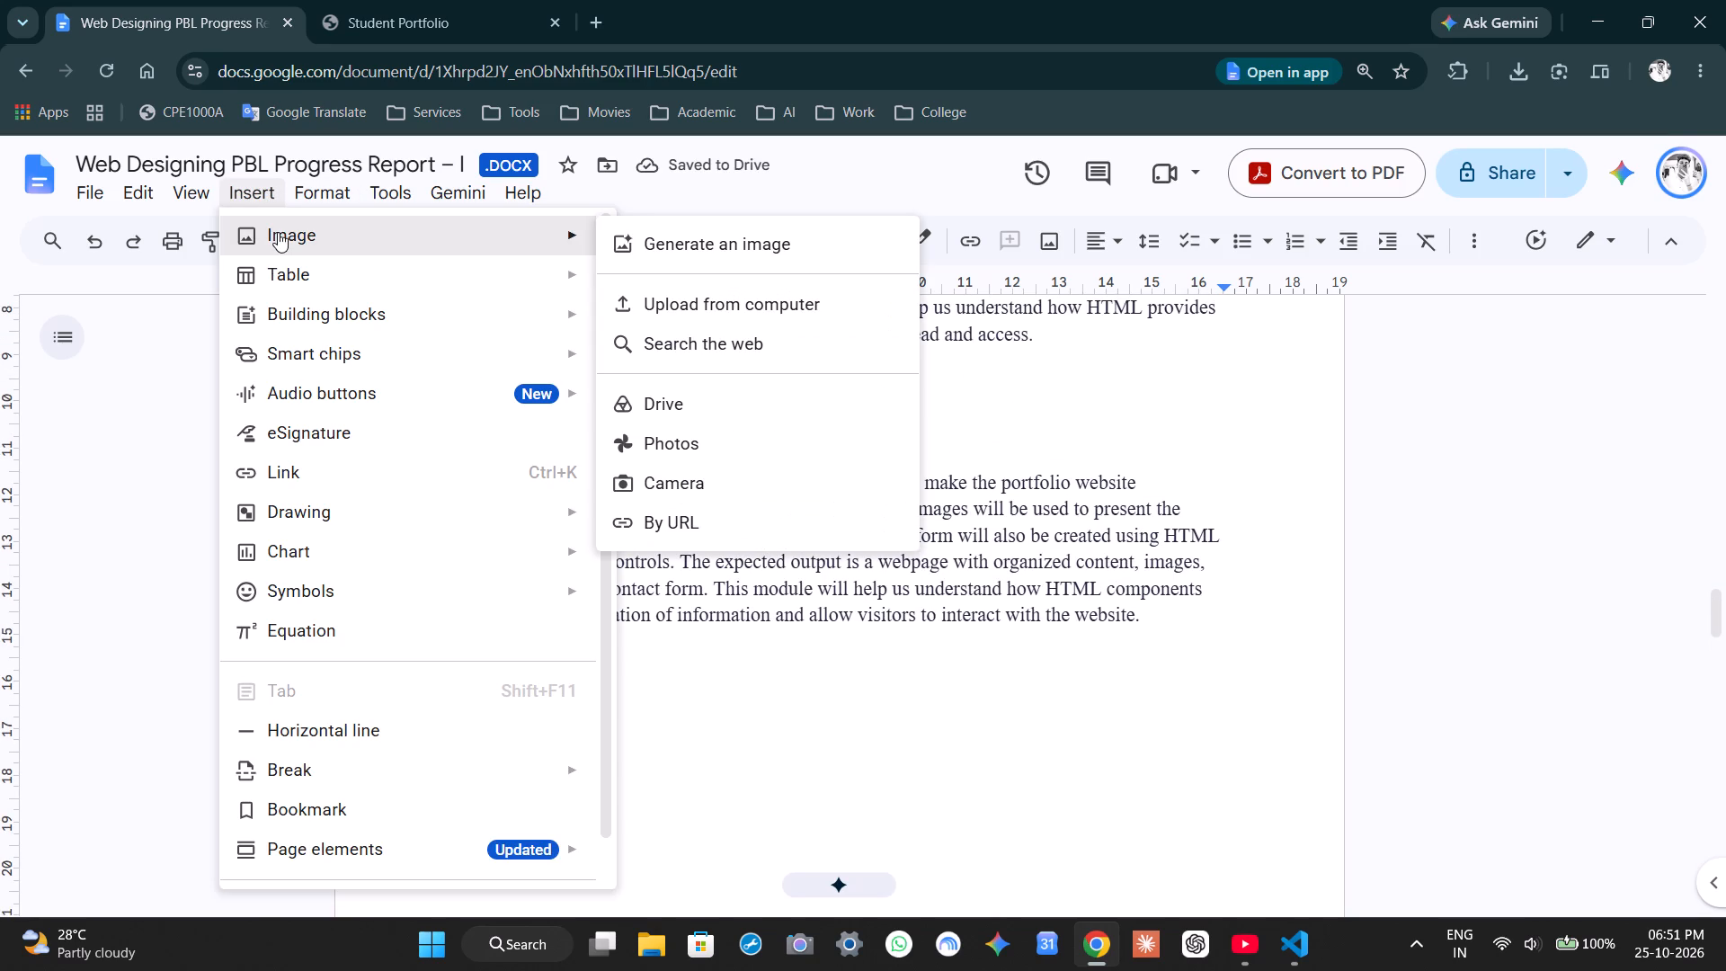
left_click(659, 306)
scroll(538, 331, "down", 18)
left_click(541, 326)
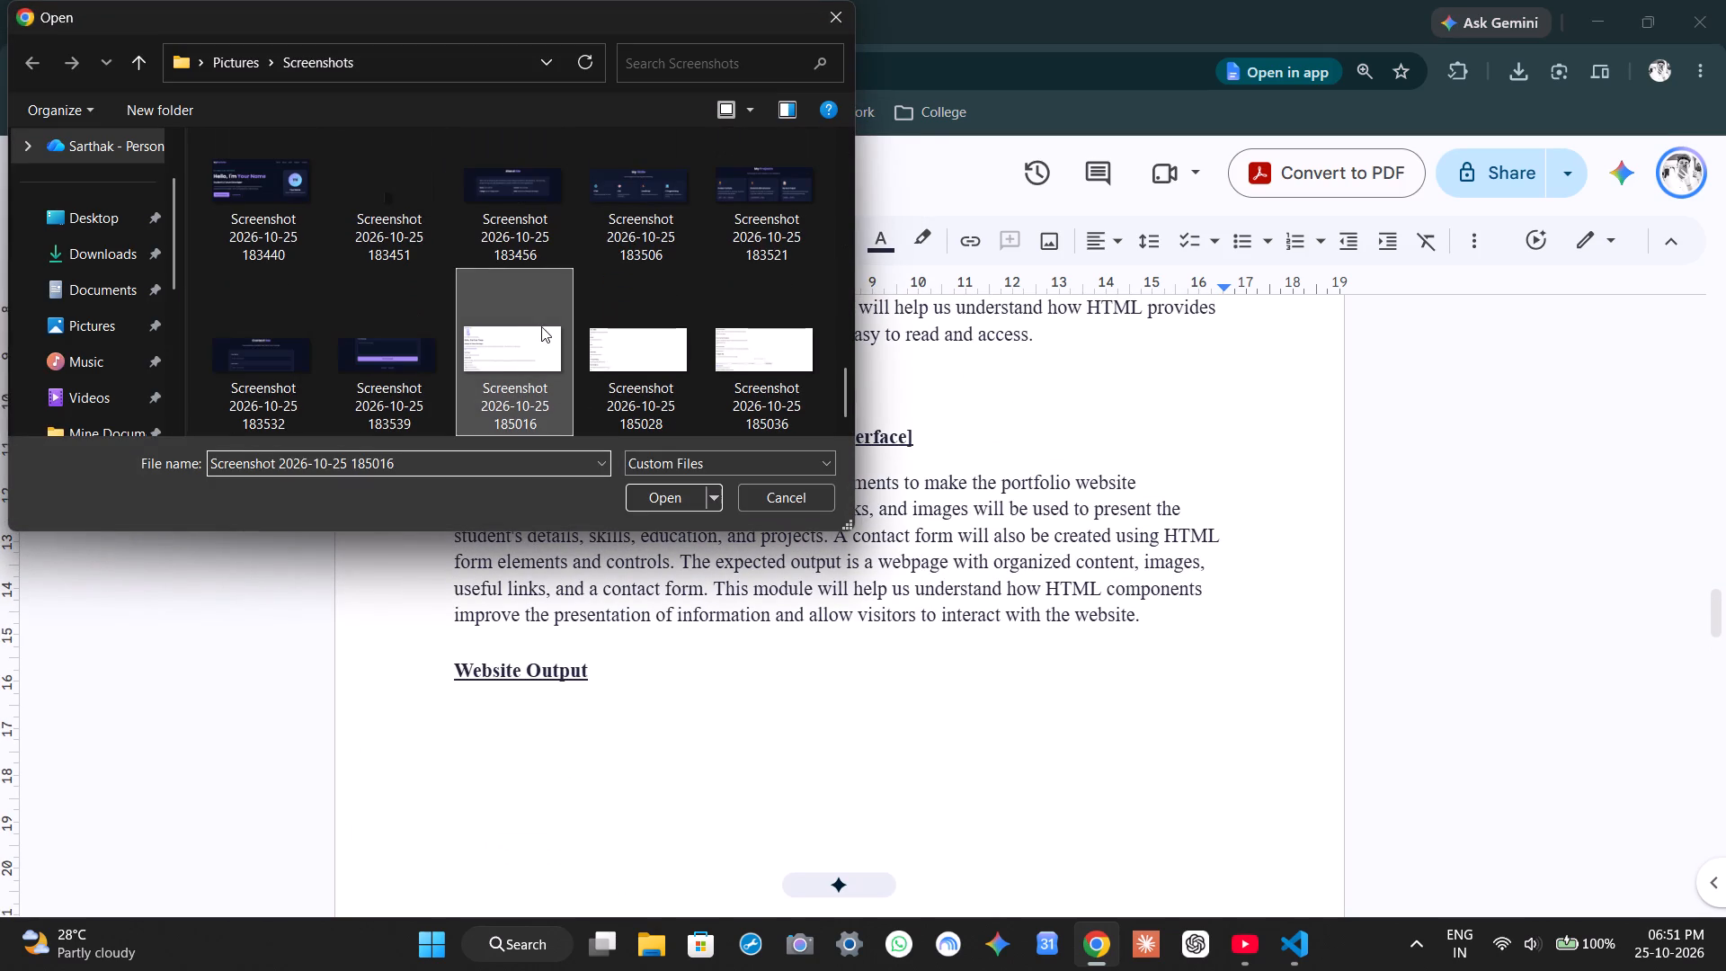
left_click(684, 491)
scroll(823, 459, "down", 2)
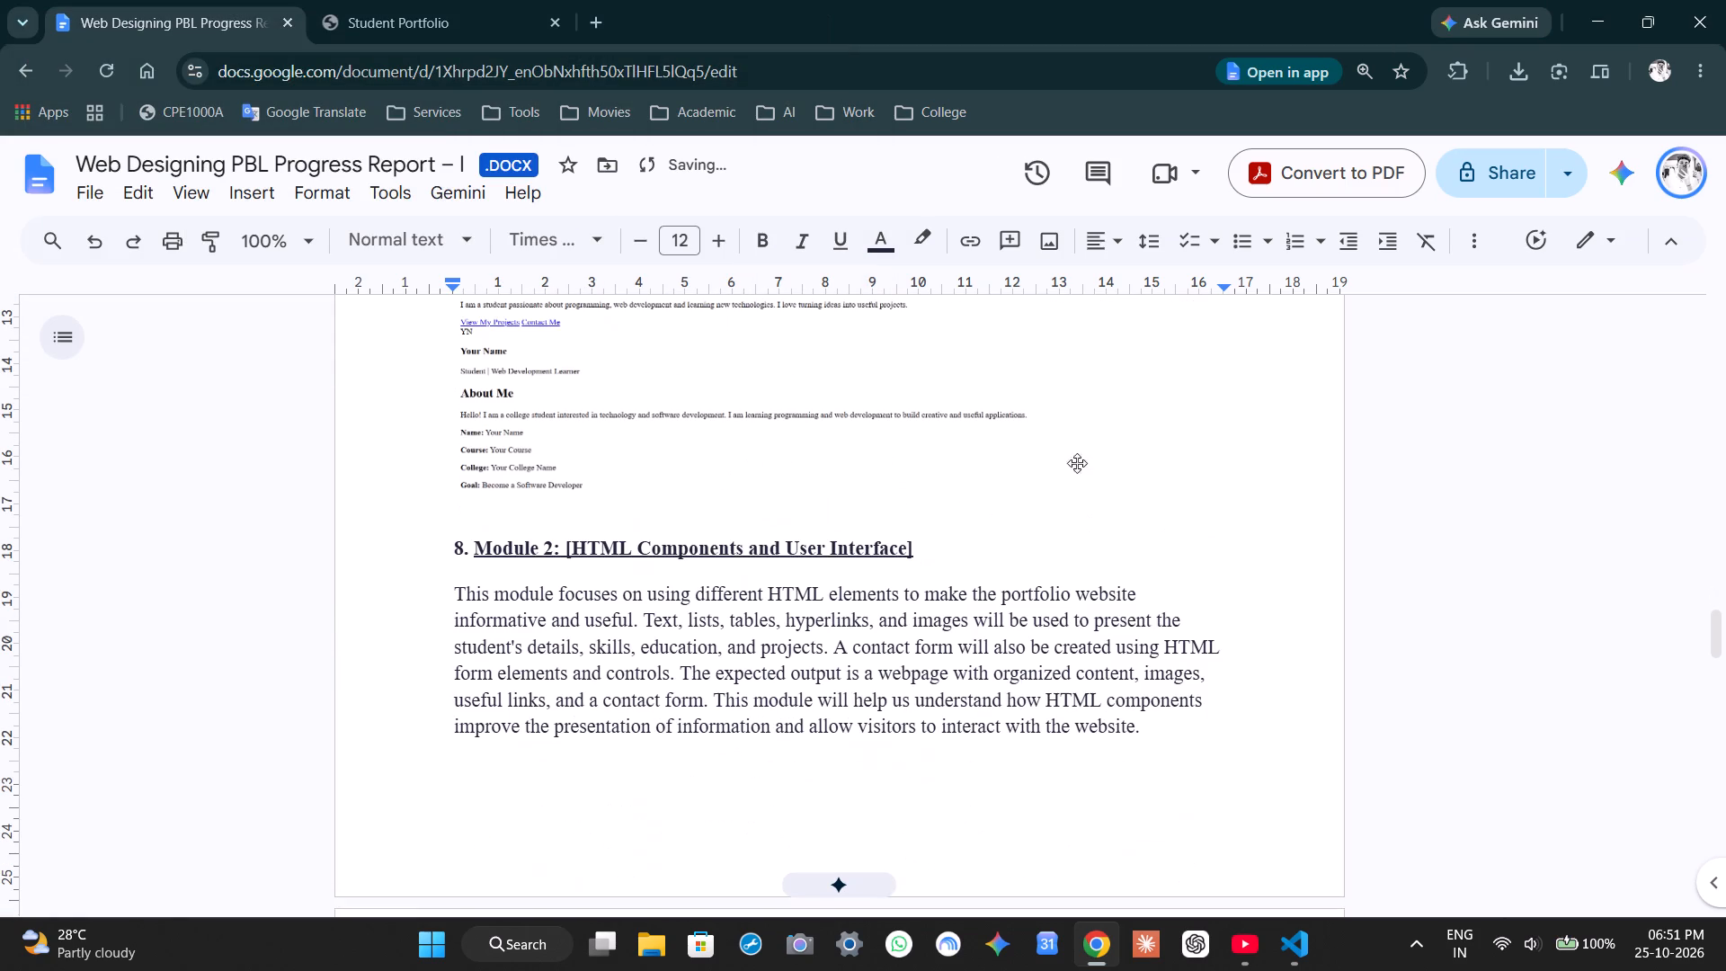
key("Return")
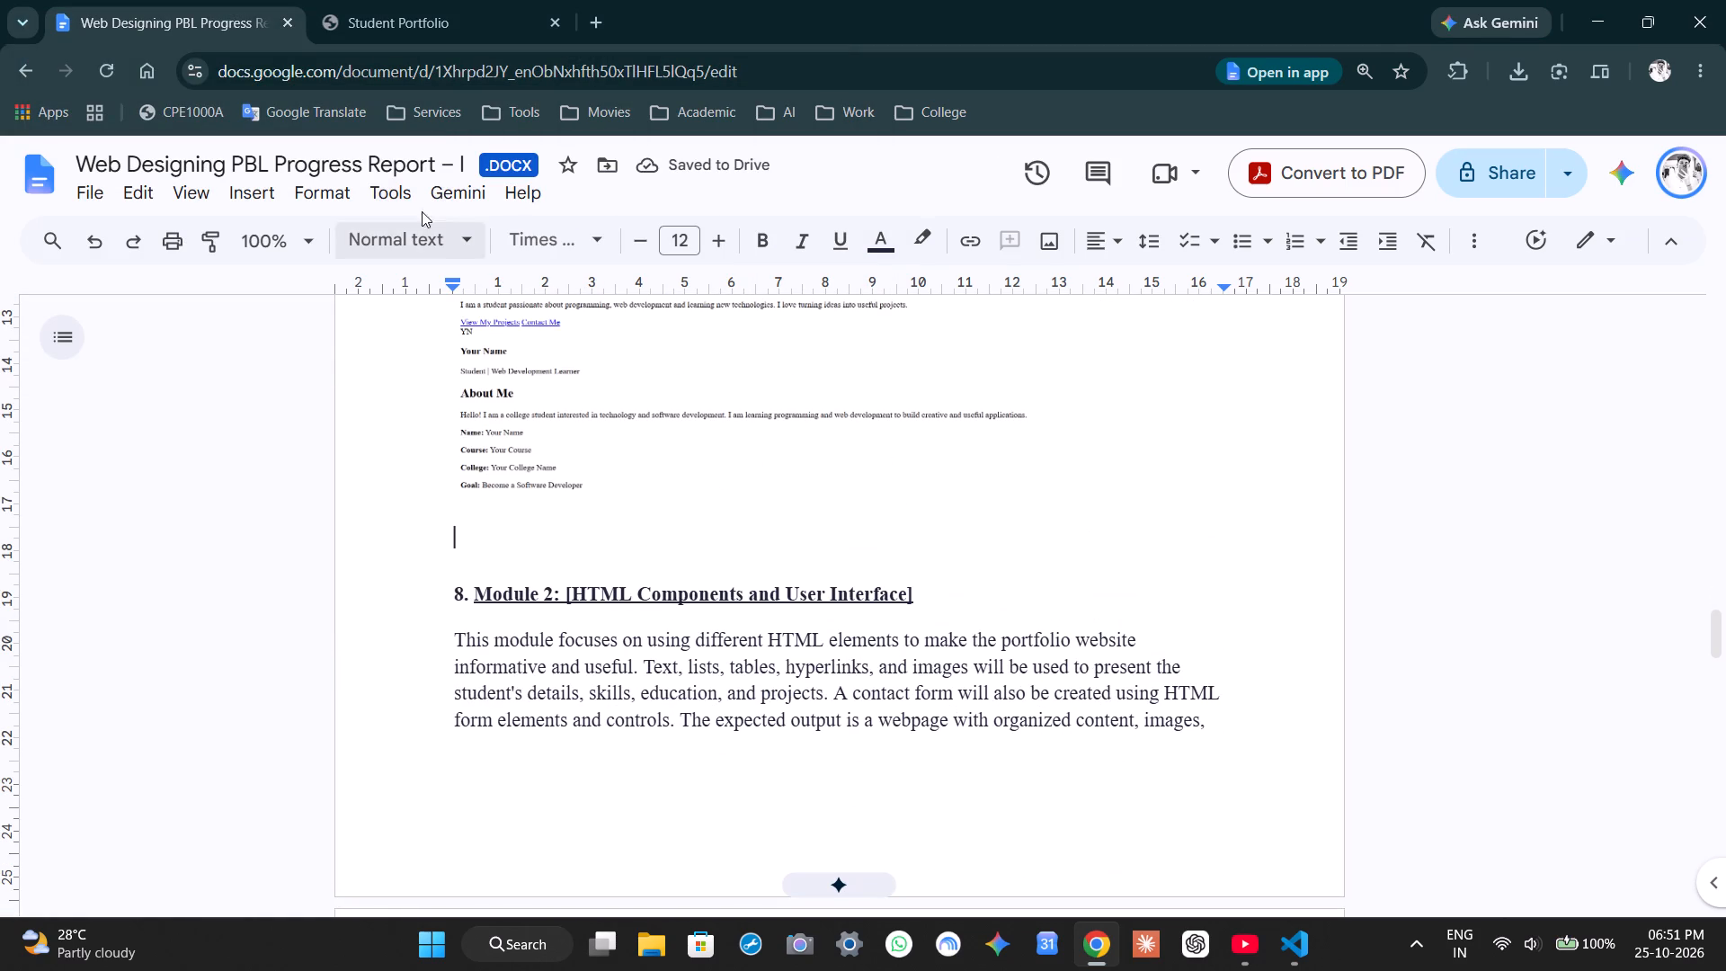
left_click(262, 188)
left_click(314, 232)
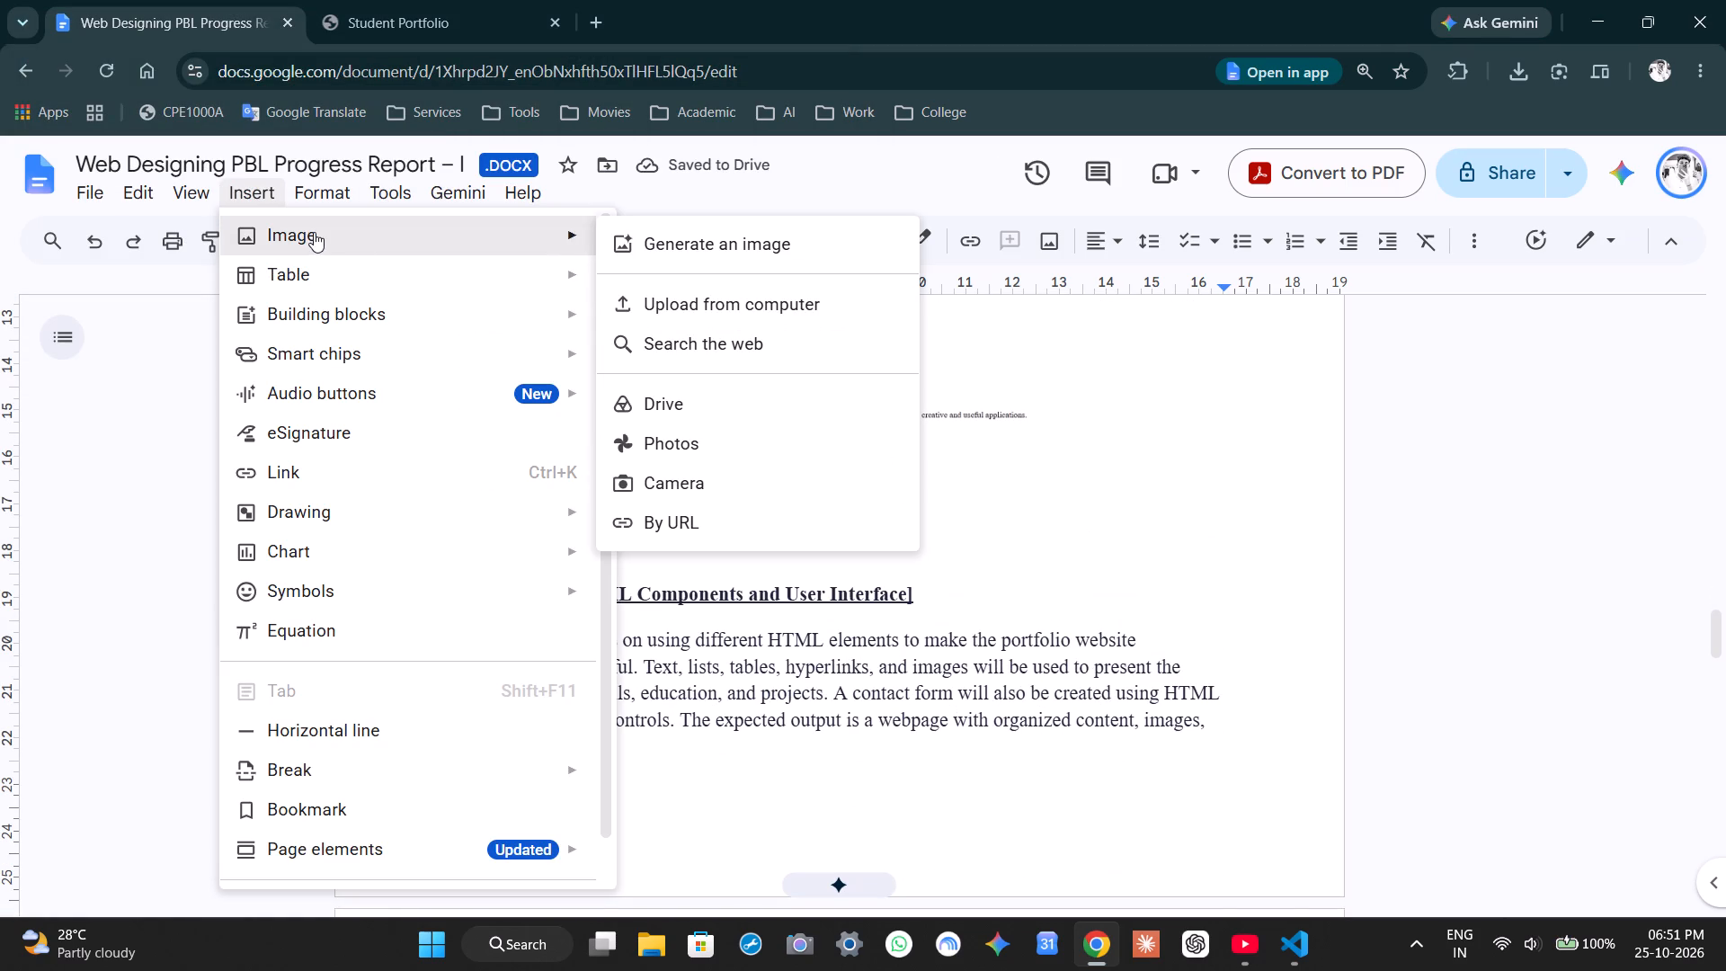
left_click(672, 302)
scroll(378, 342, "down", 8)
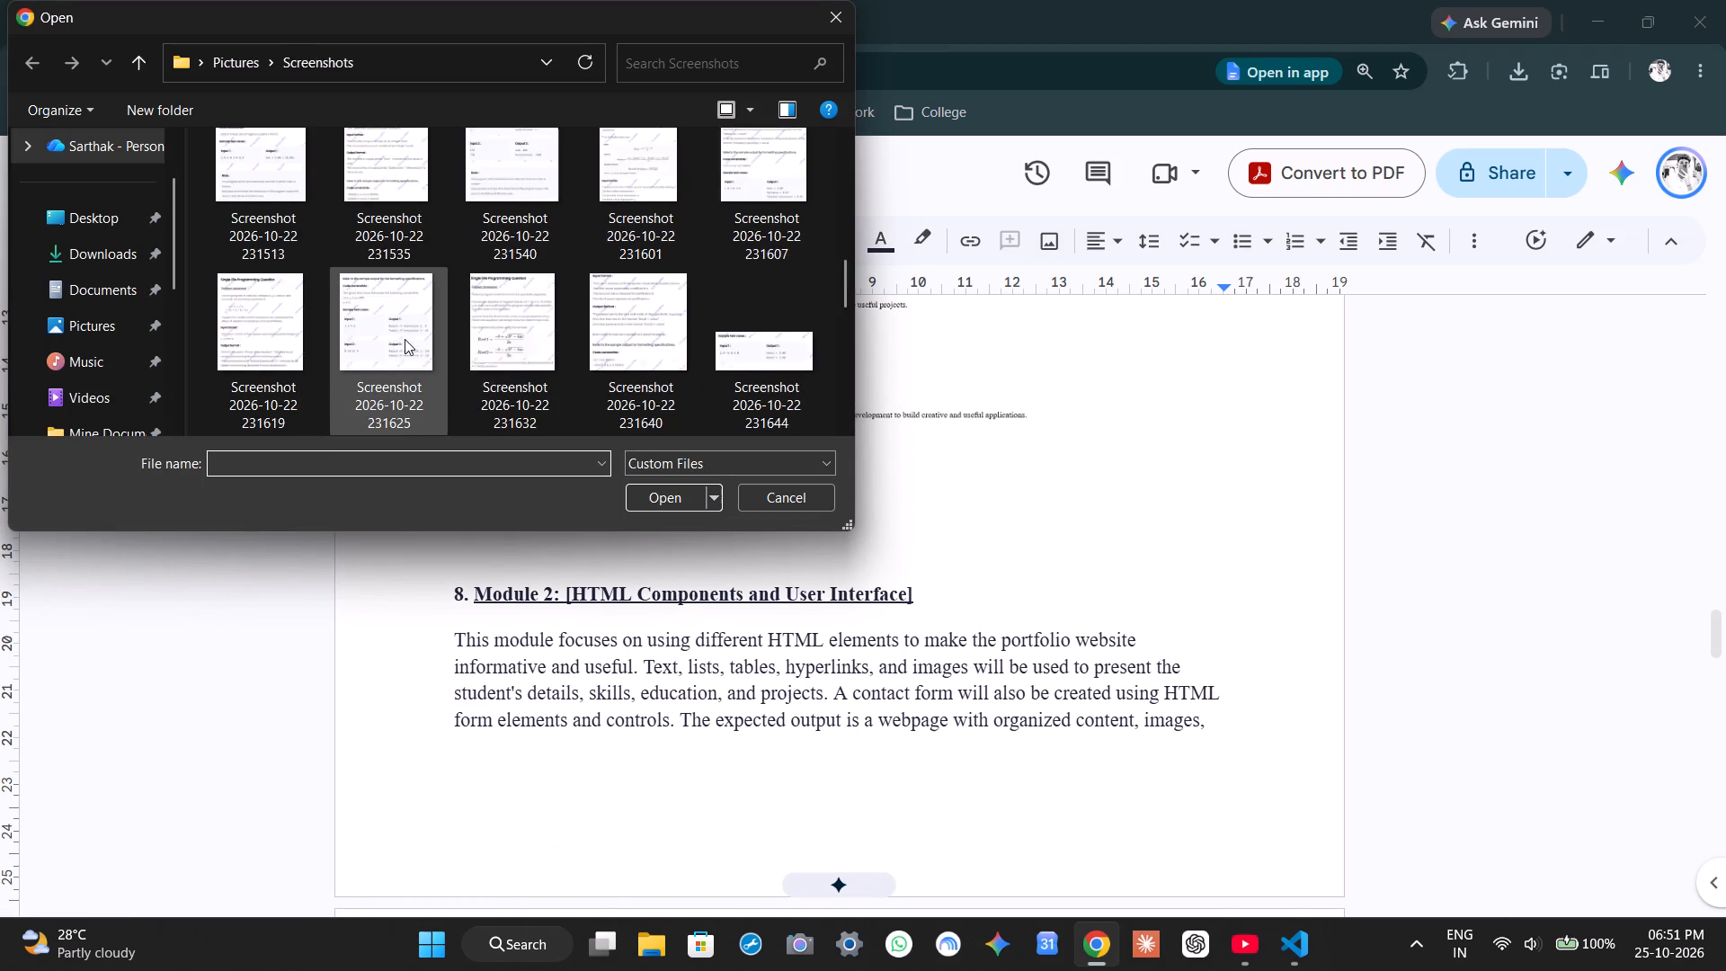
scroll(405, 339, "down", 17)
left_click(601, 320)
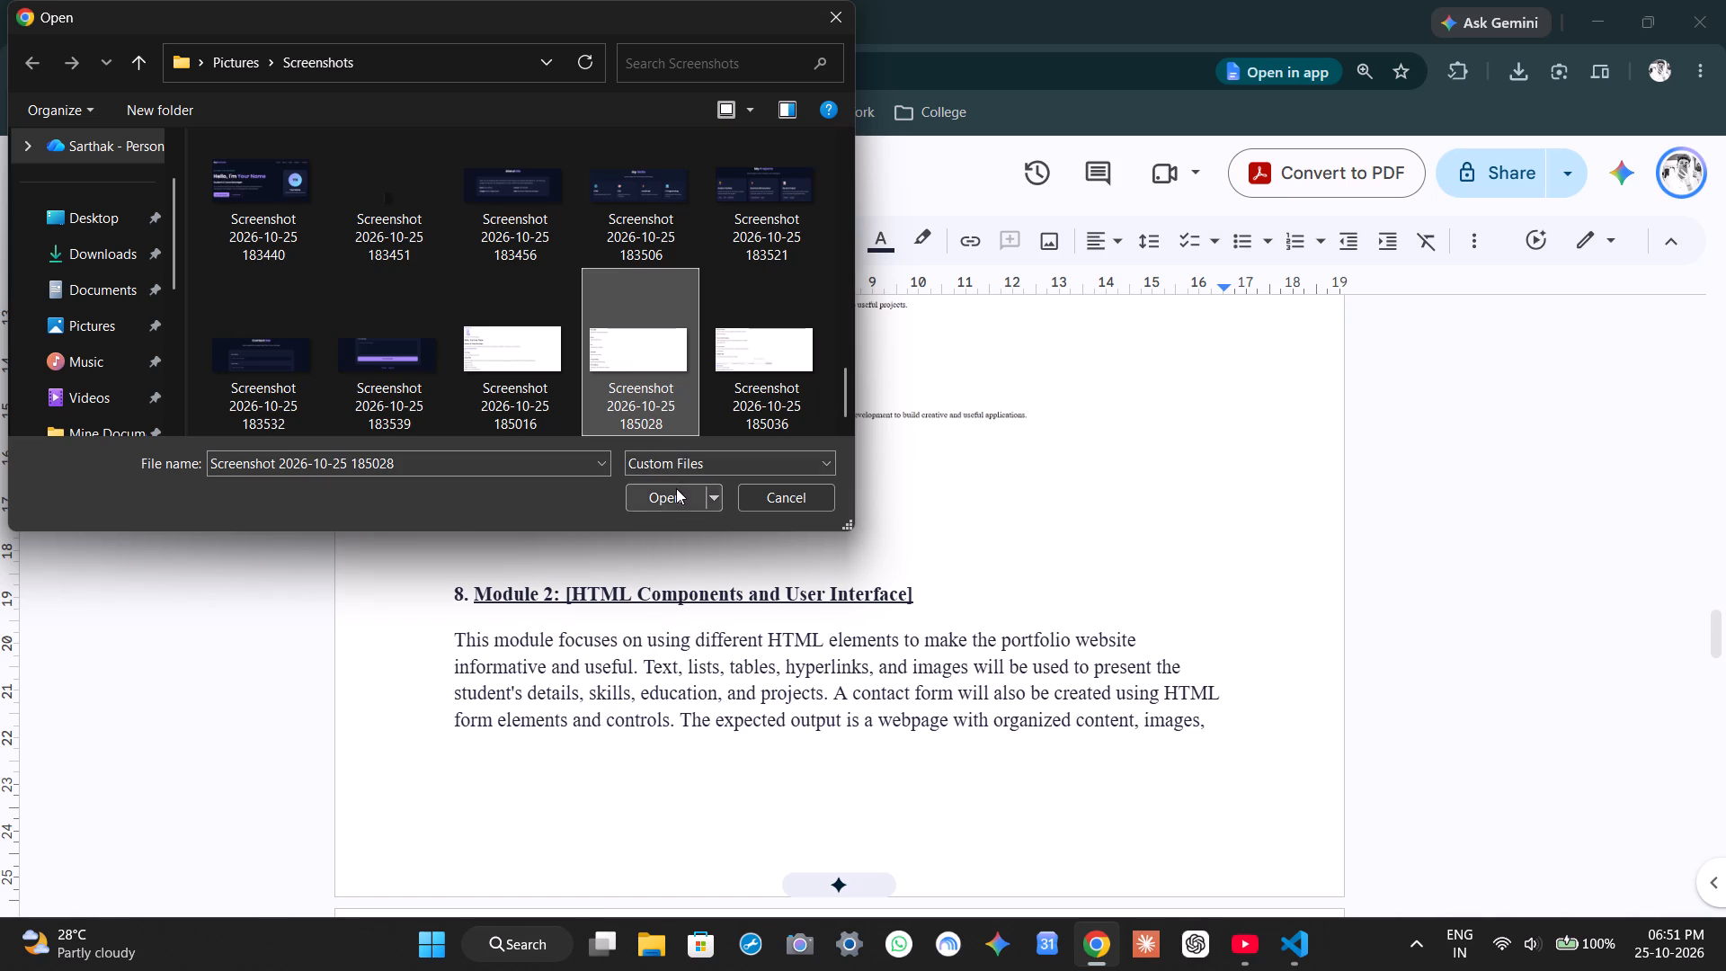
left_click(676, 488)
scroll(757, 481, "up", 10)
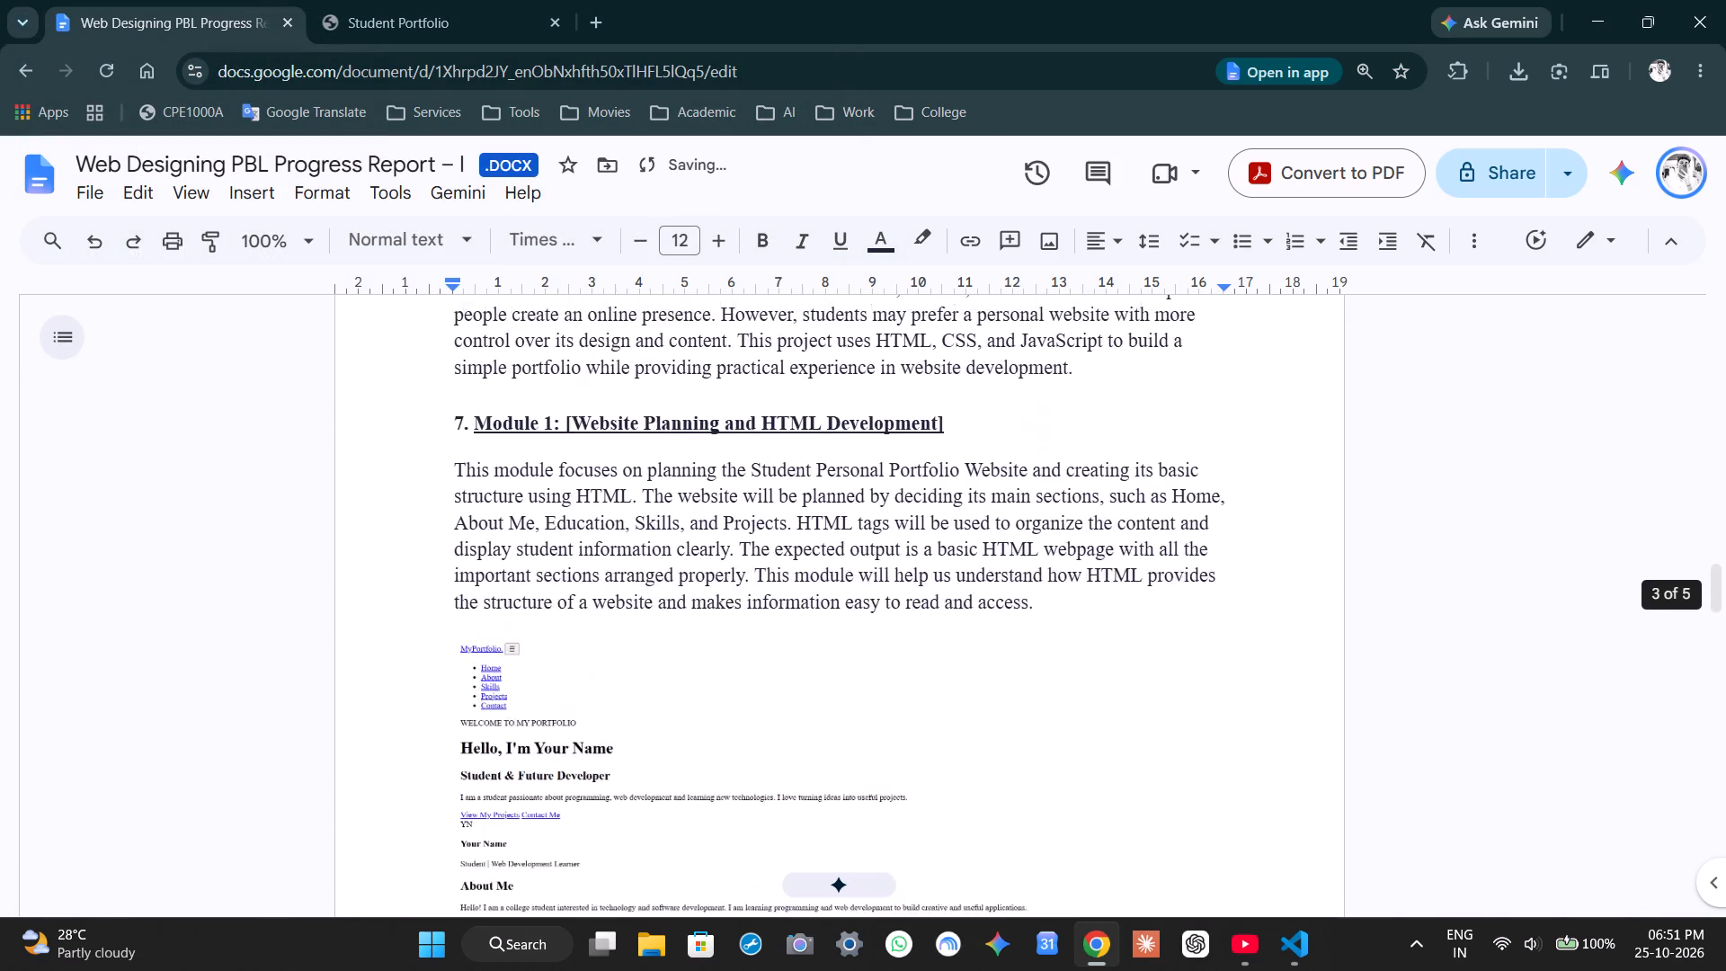
scroll(757, 481, "down", 13)
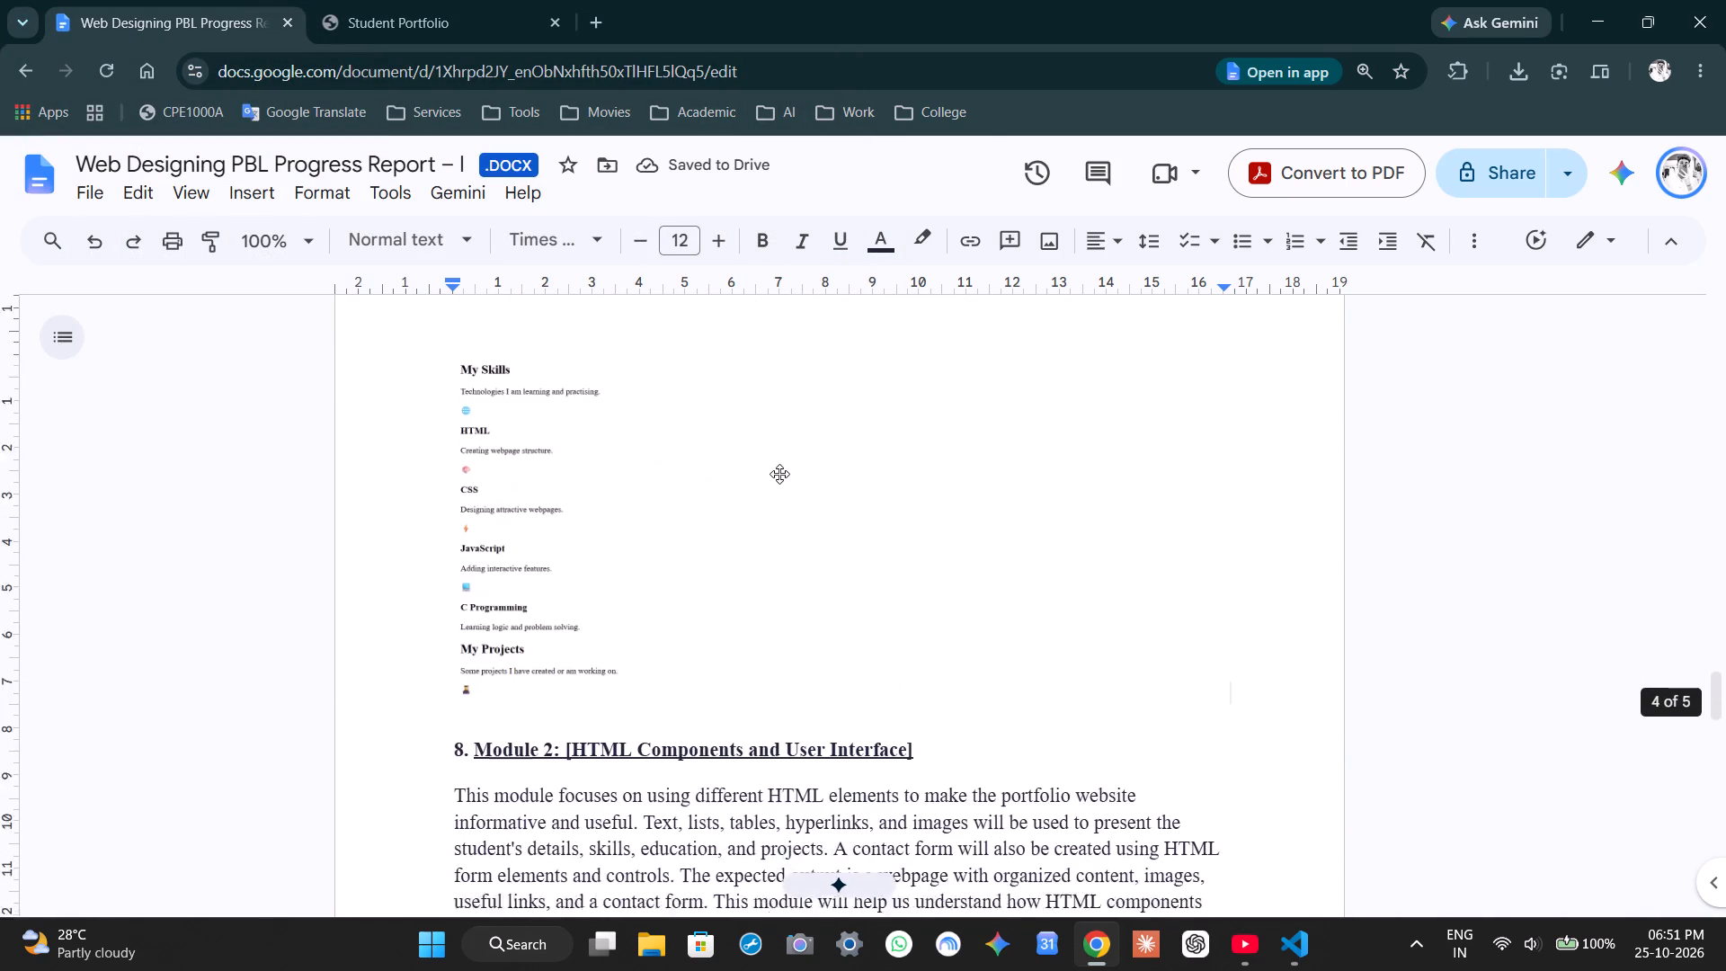
key("Return")
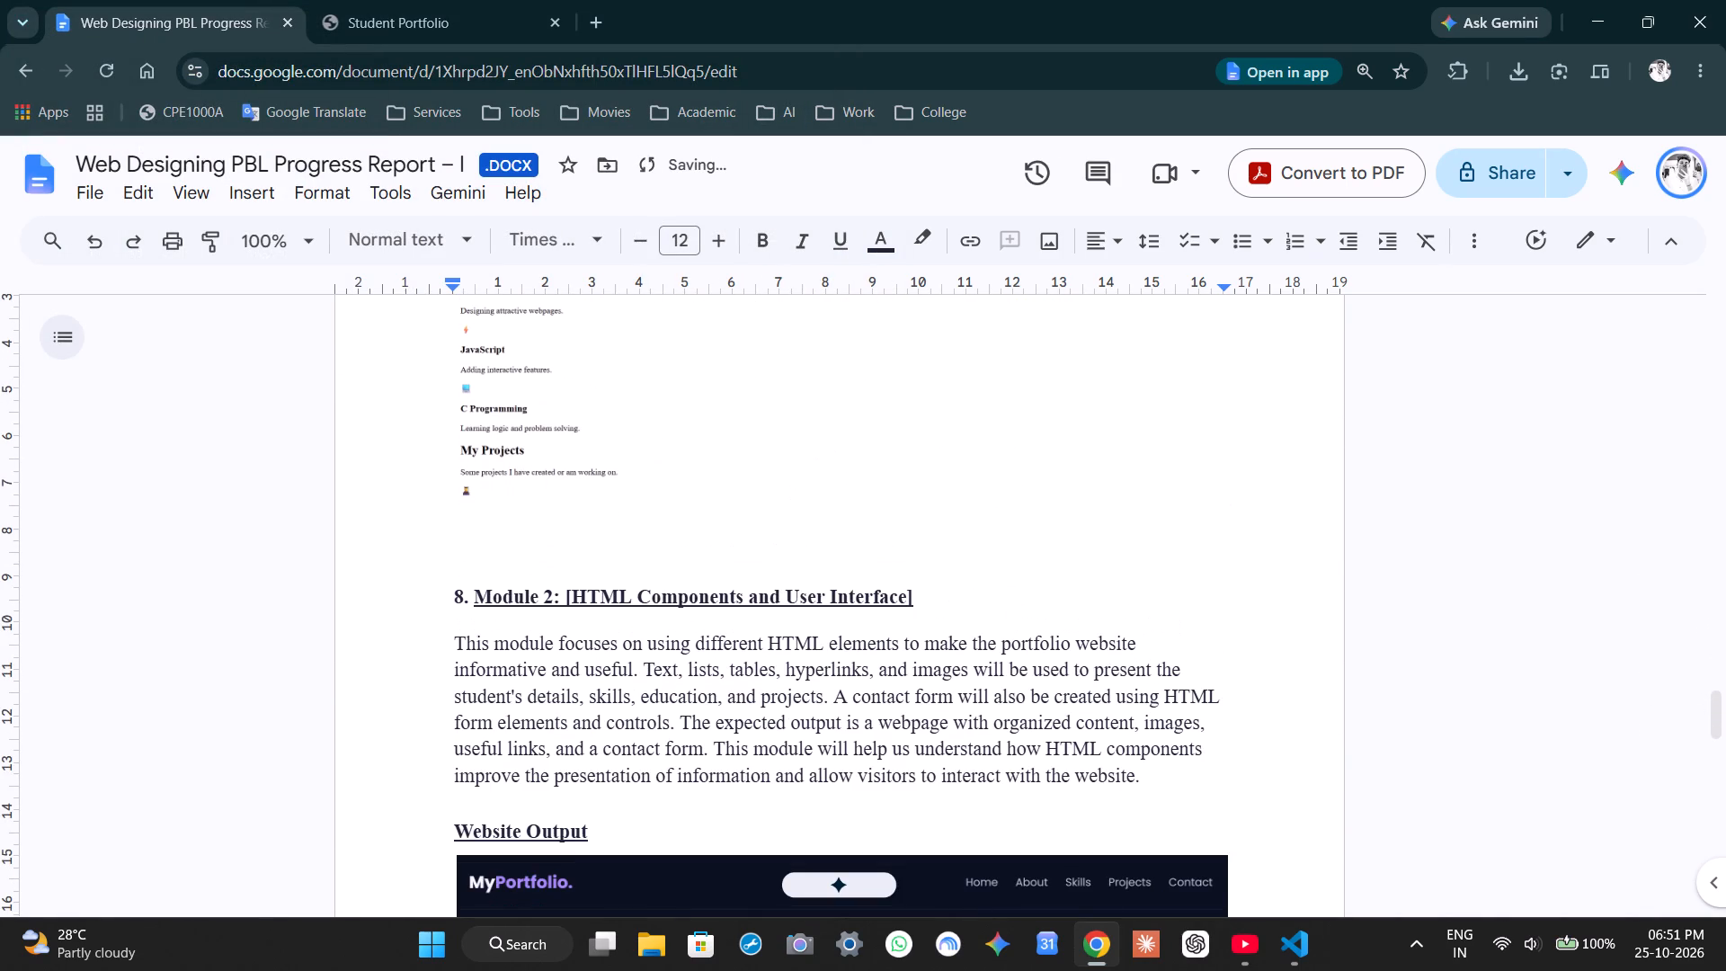
left_click(245, 190)
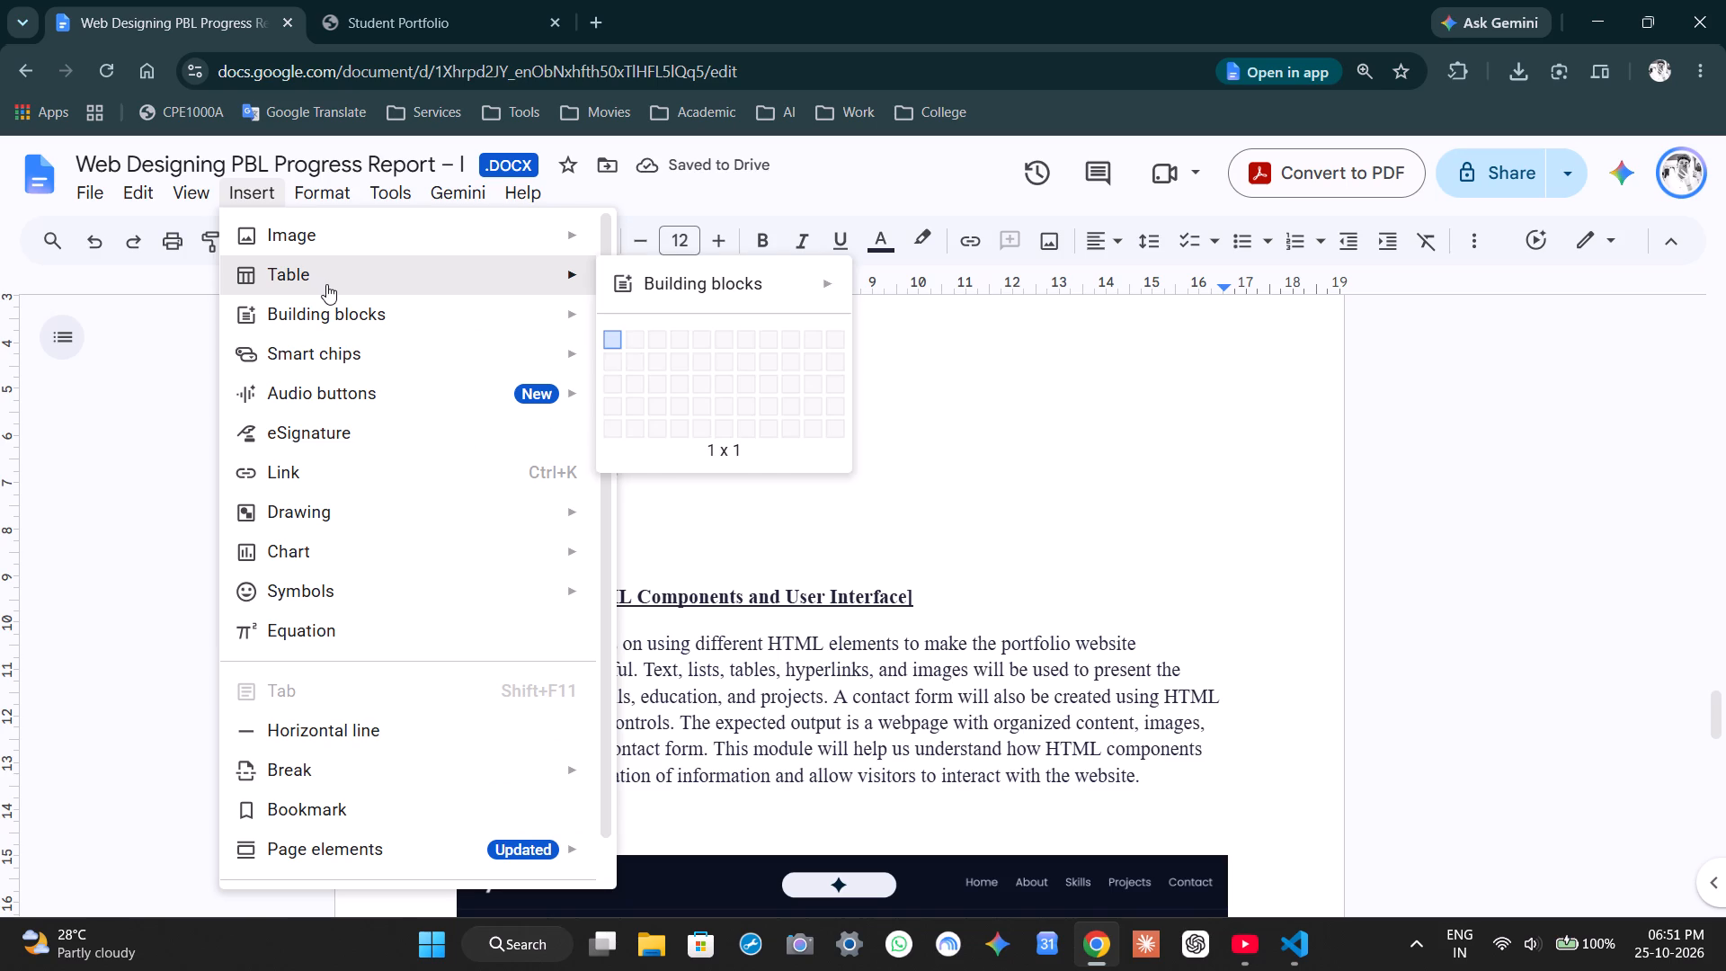
left_click(648, 295)
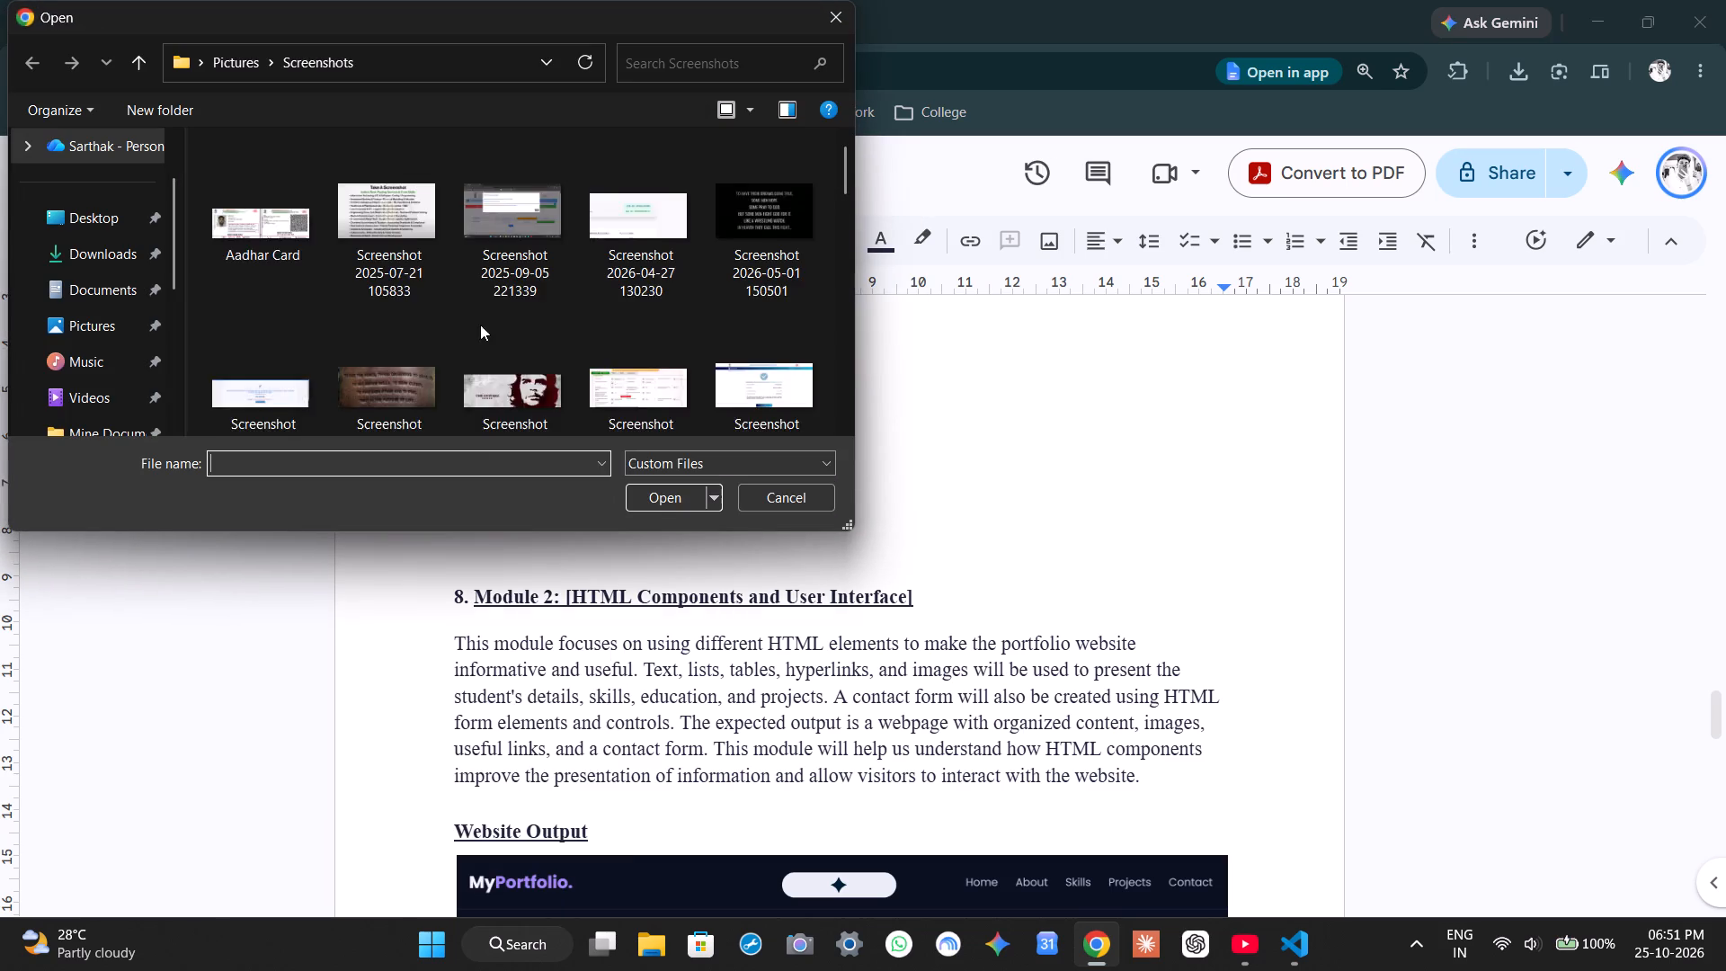
scroll(478, 325, "down", 20)
scroll(478, 325, "down", 5)
left_click(753, 362)
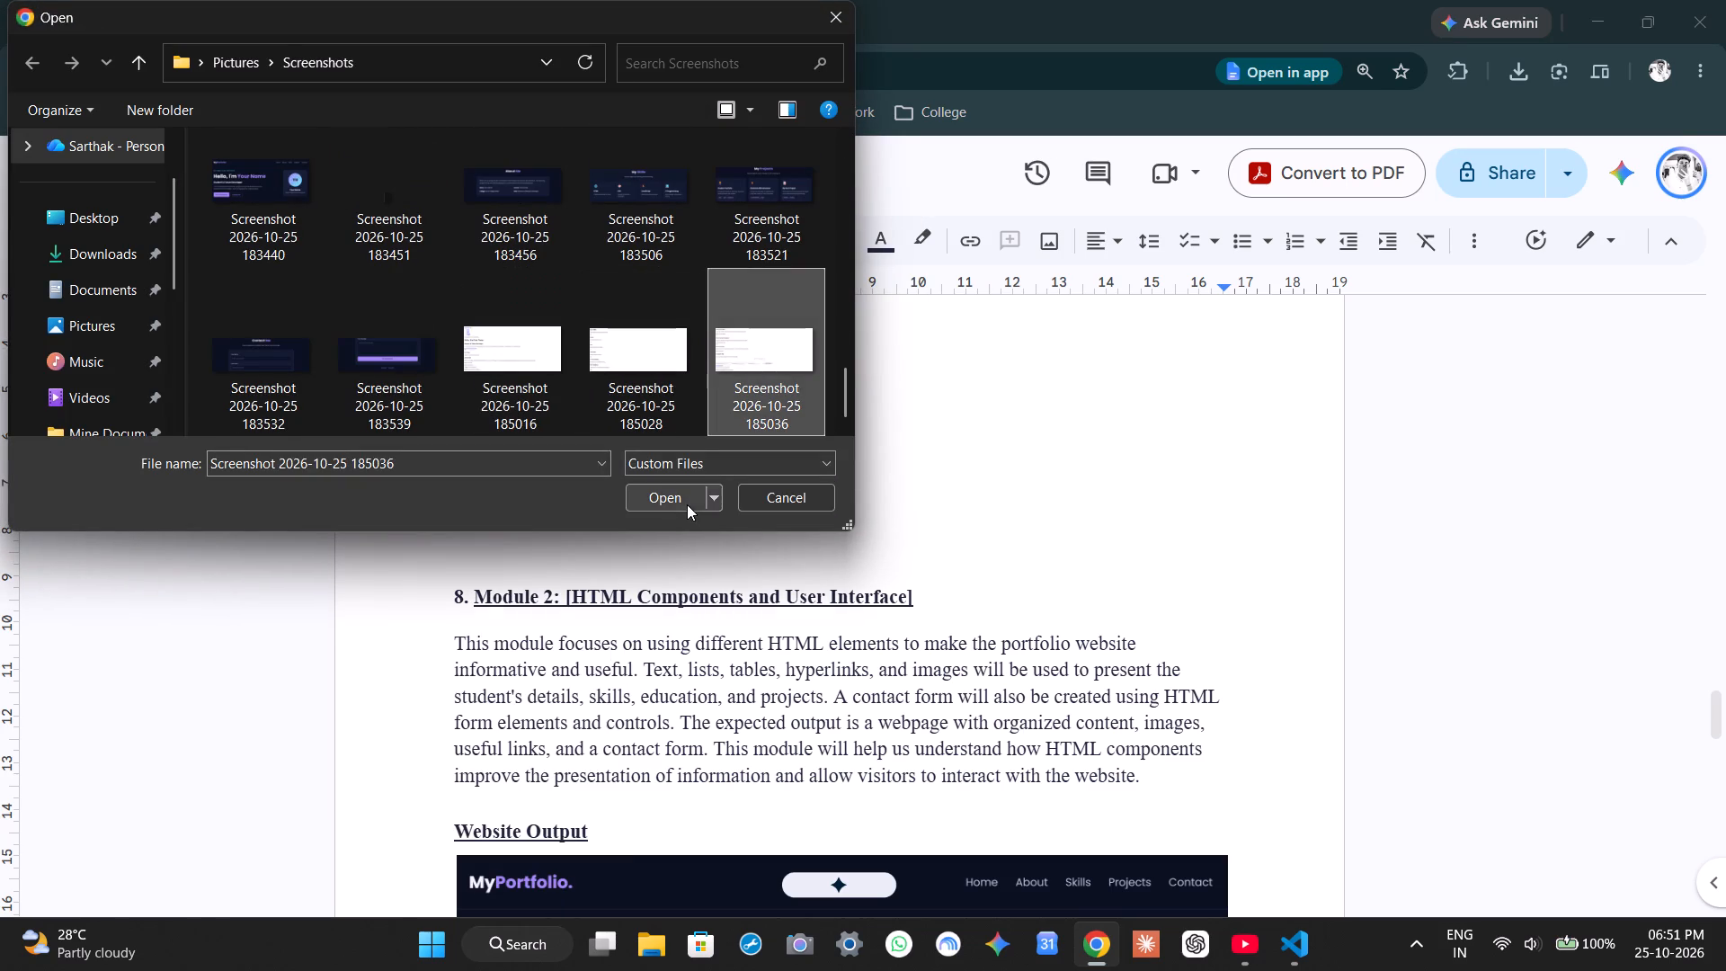
left_click(684, 501)
scroll(809, 458, "down", 6)
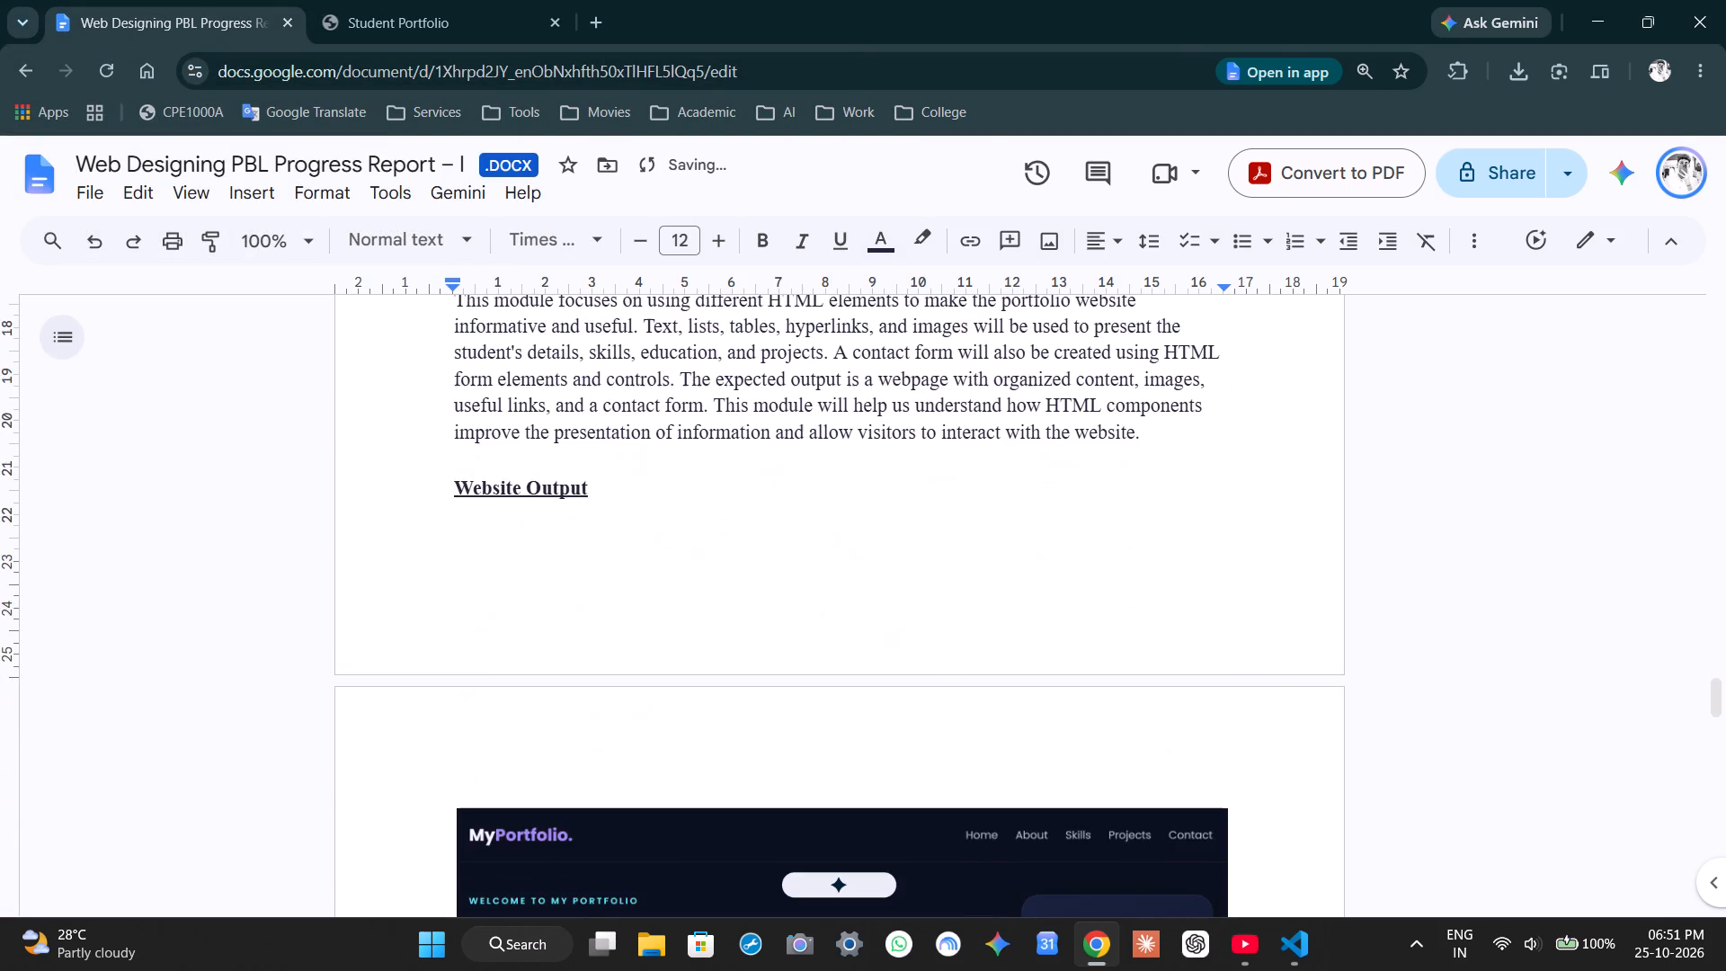
scroll(852, 445, "down", 1)
scroll(855, 445, "up", 3)
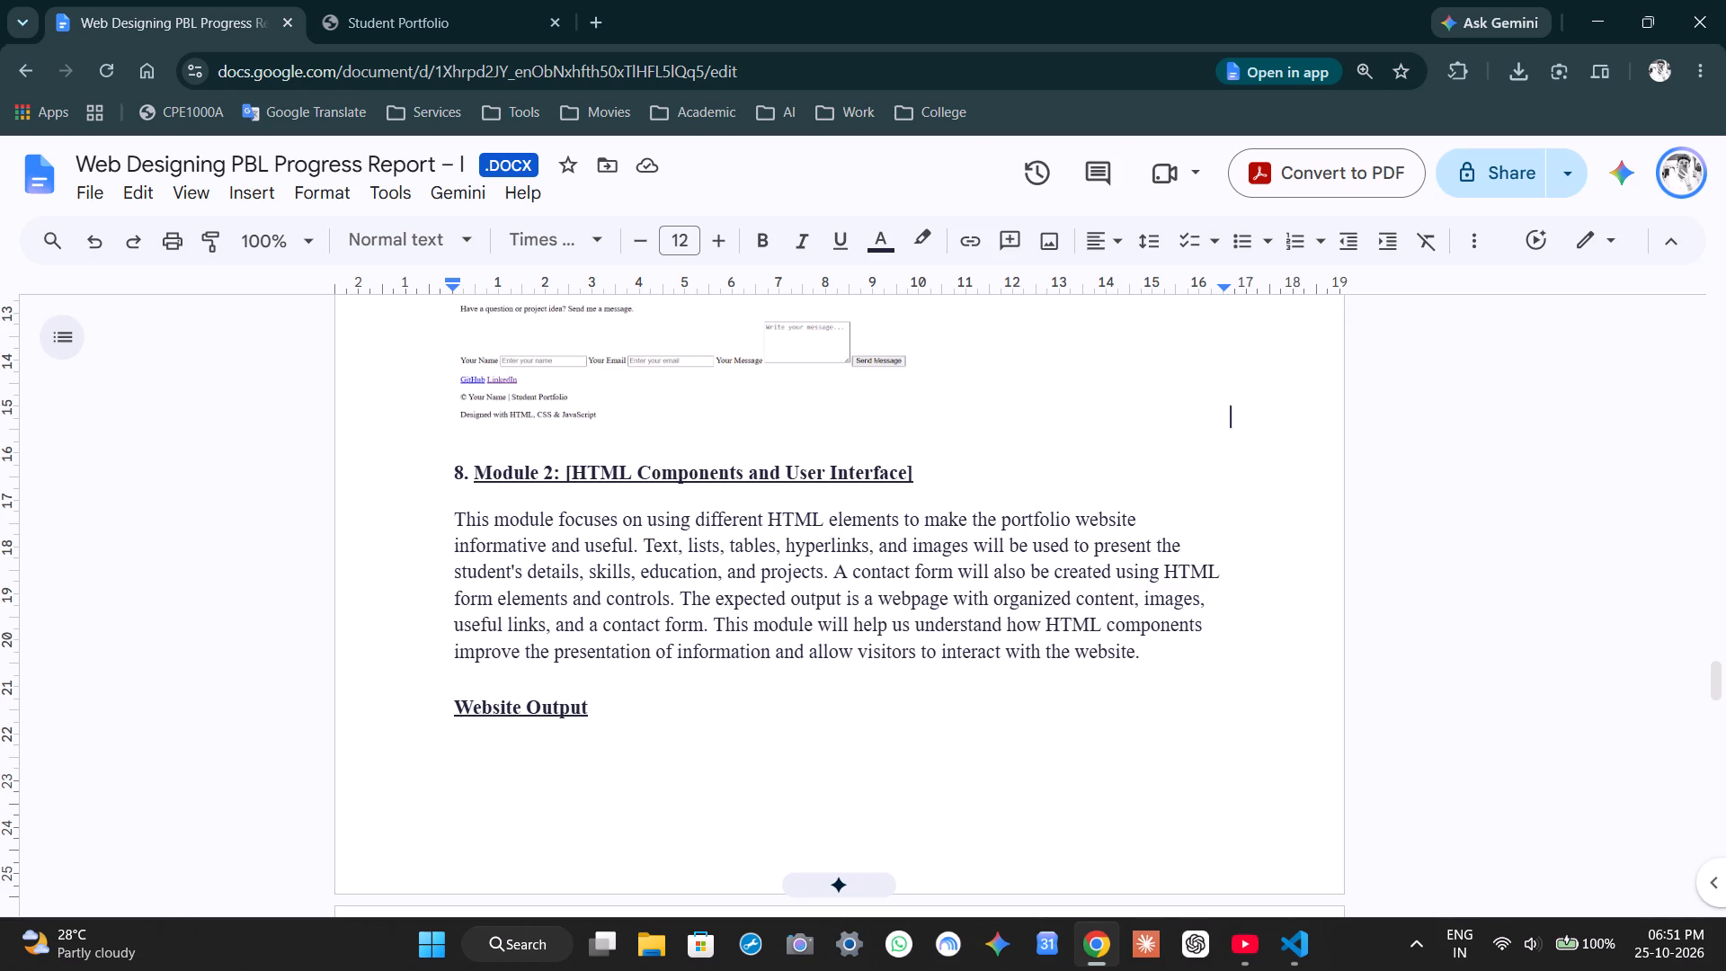
scroll(776, 670, "down", 1)
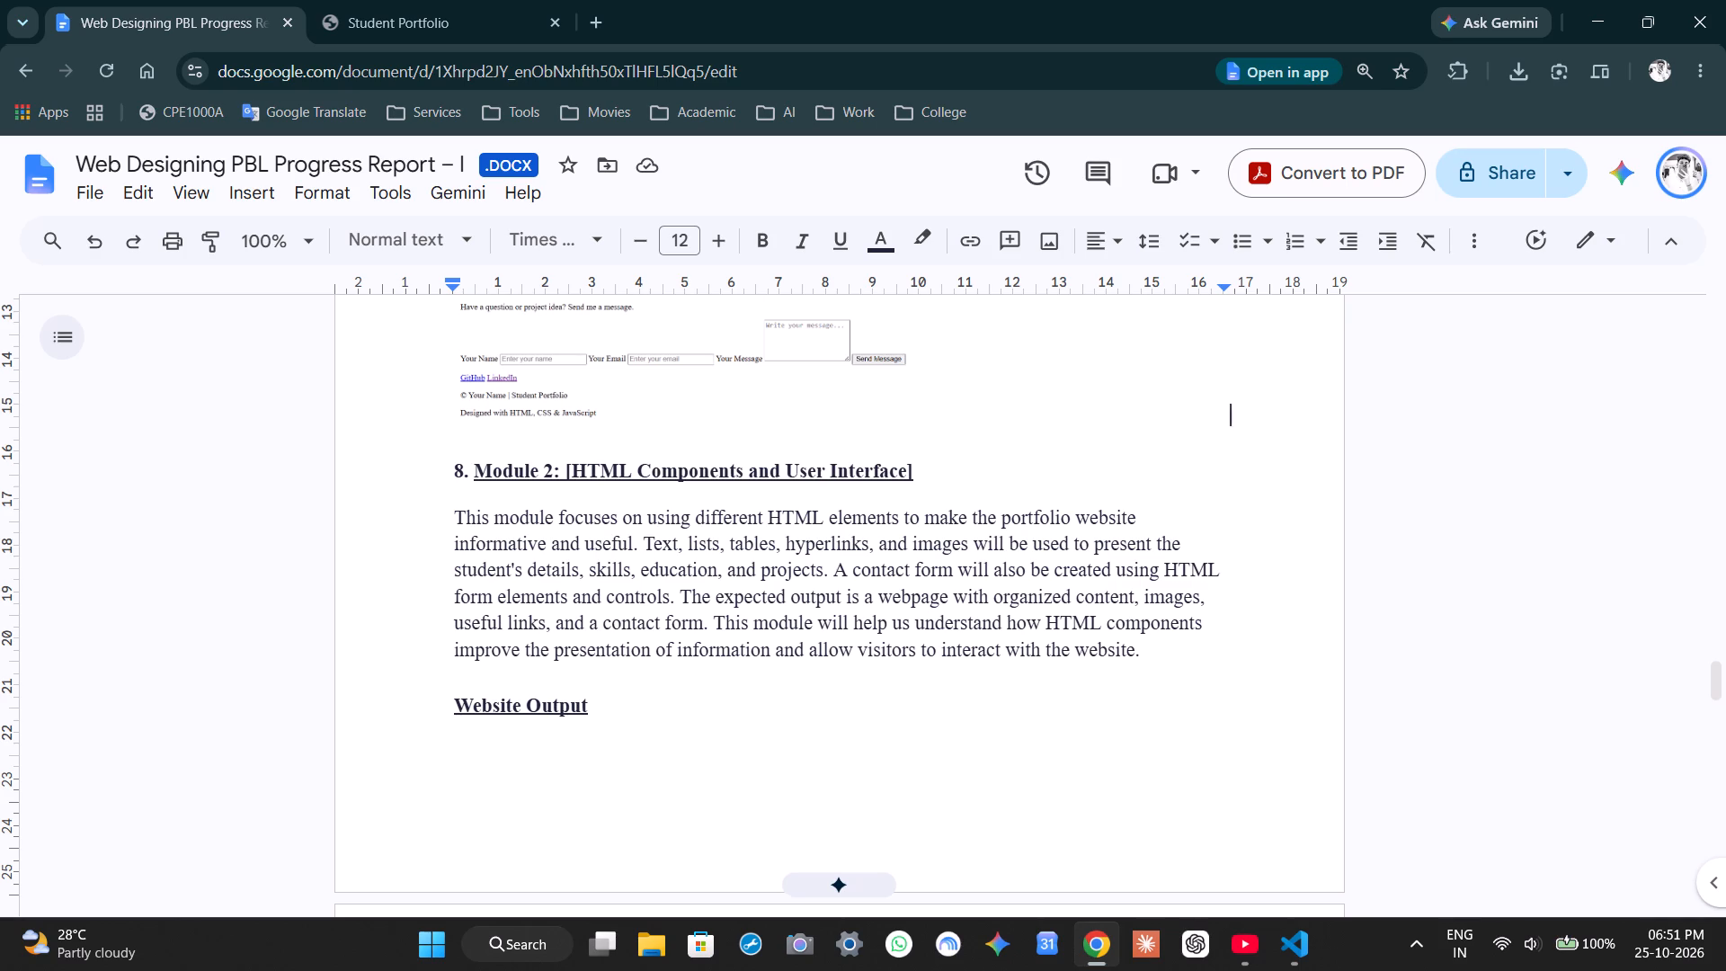
scroll(776, 670, "down", 1)
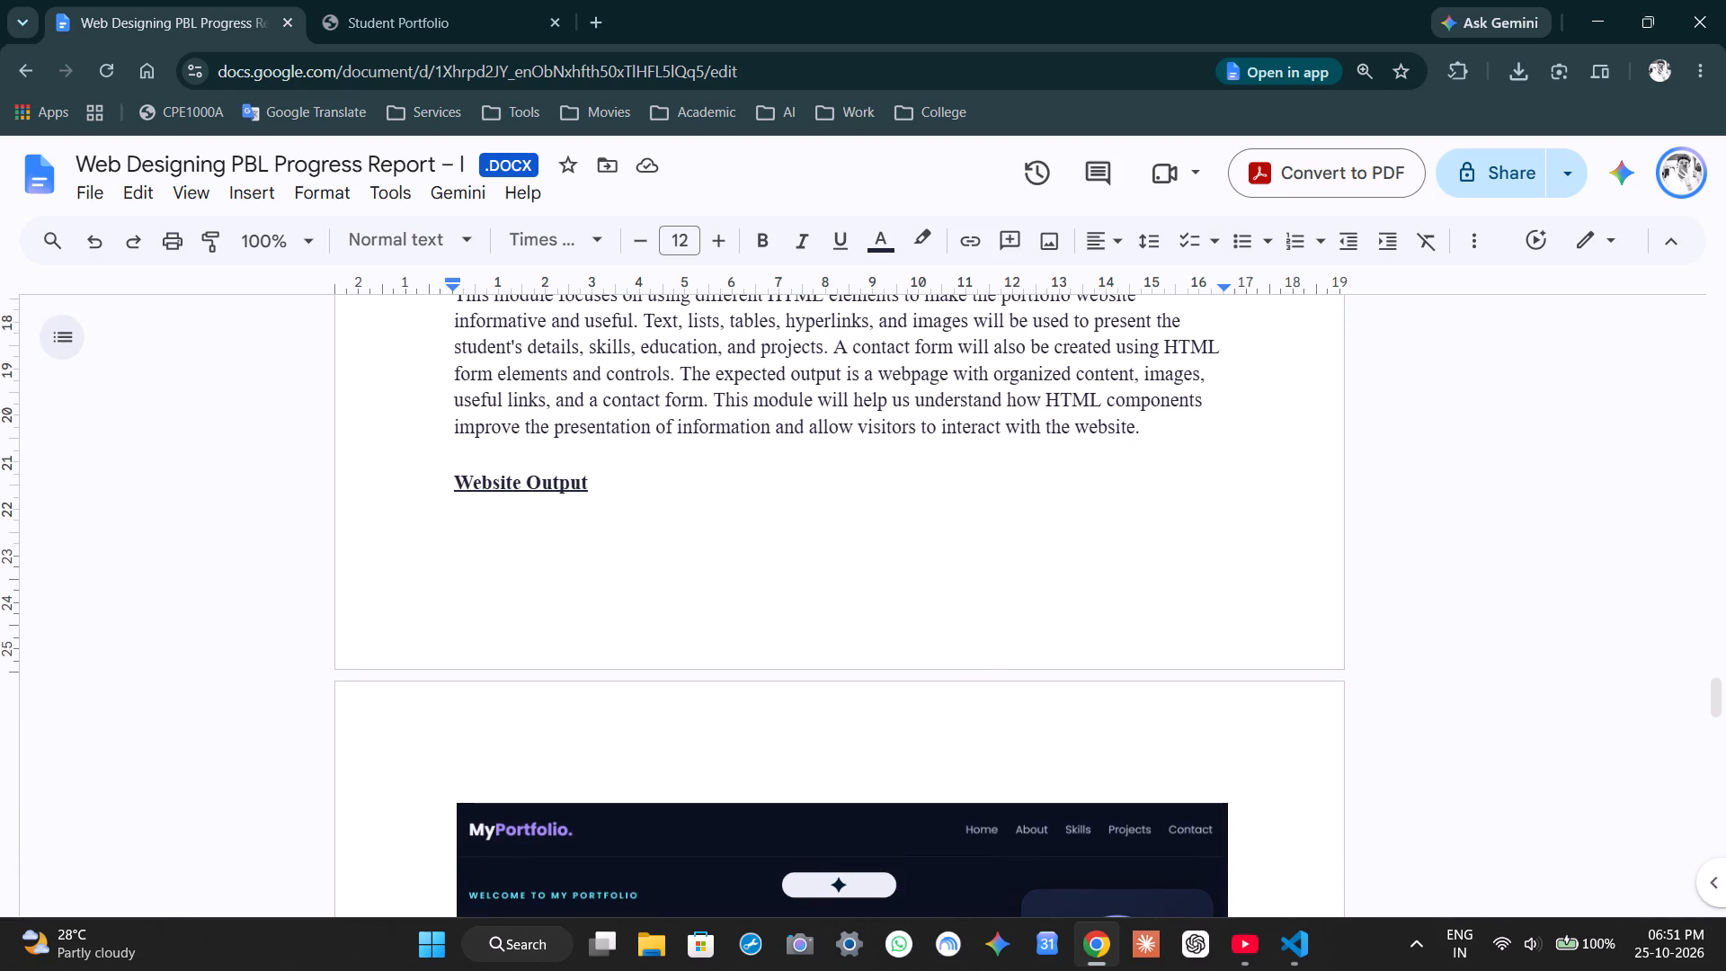
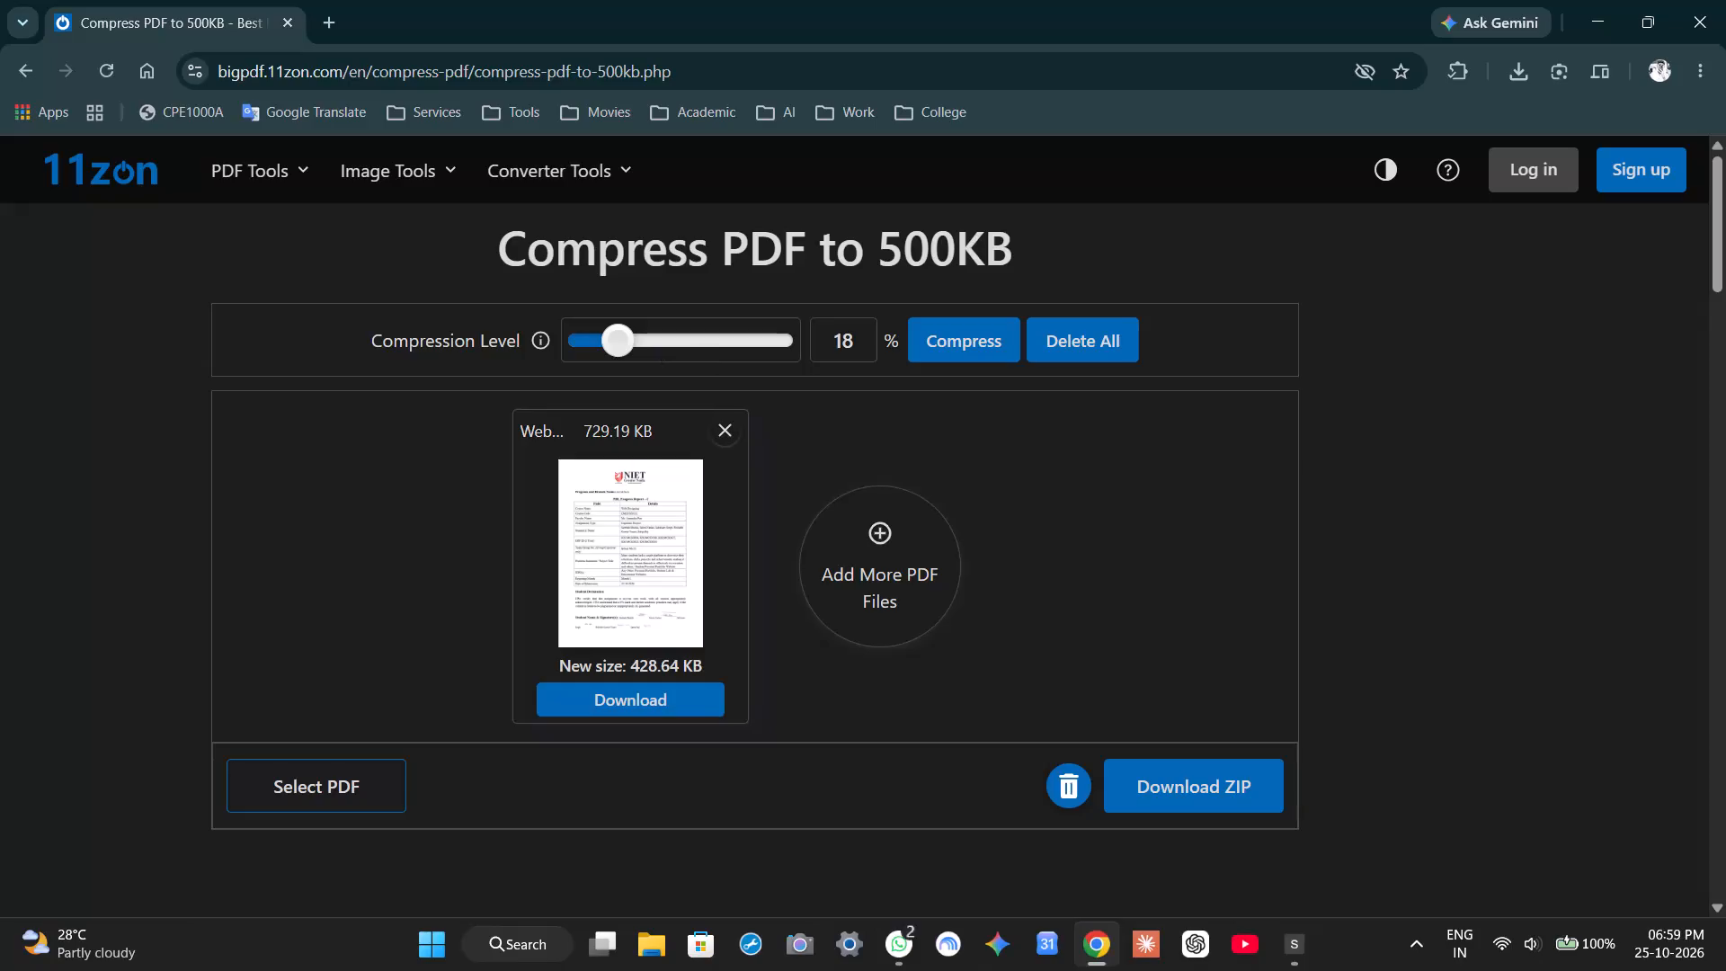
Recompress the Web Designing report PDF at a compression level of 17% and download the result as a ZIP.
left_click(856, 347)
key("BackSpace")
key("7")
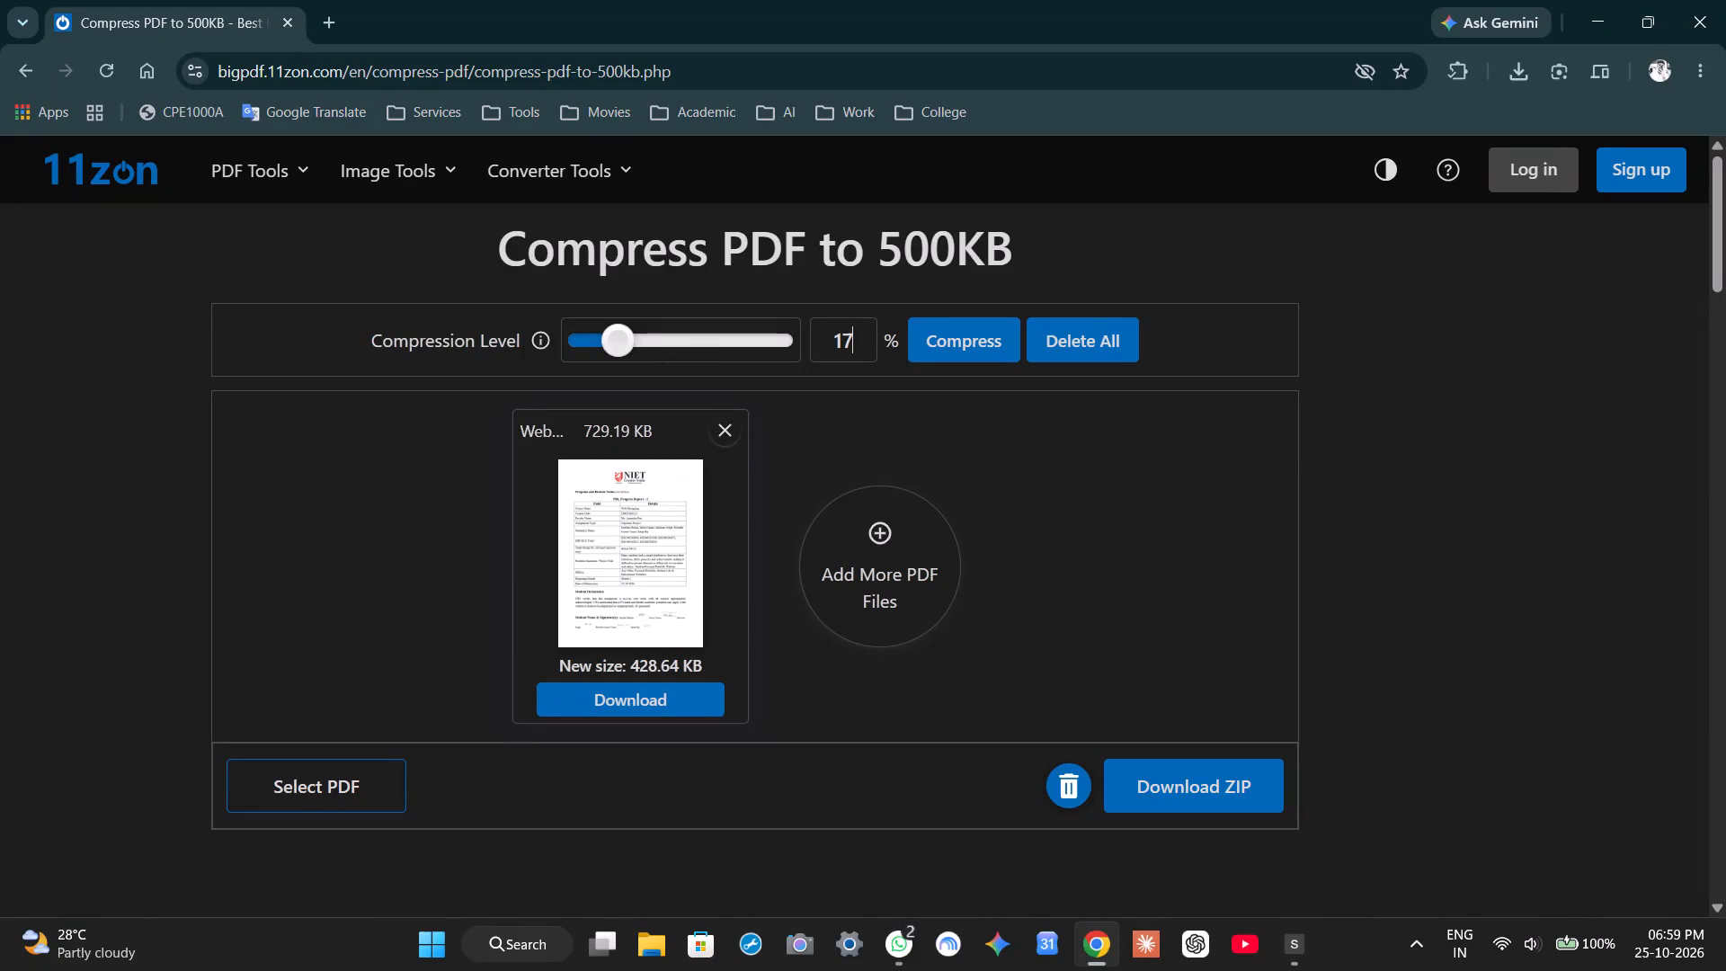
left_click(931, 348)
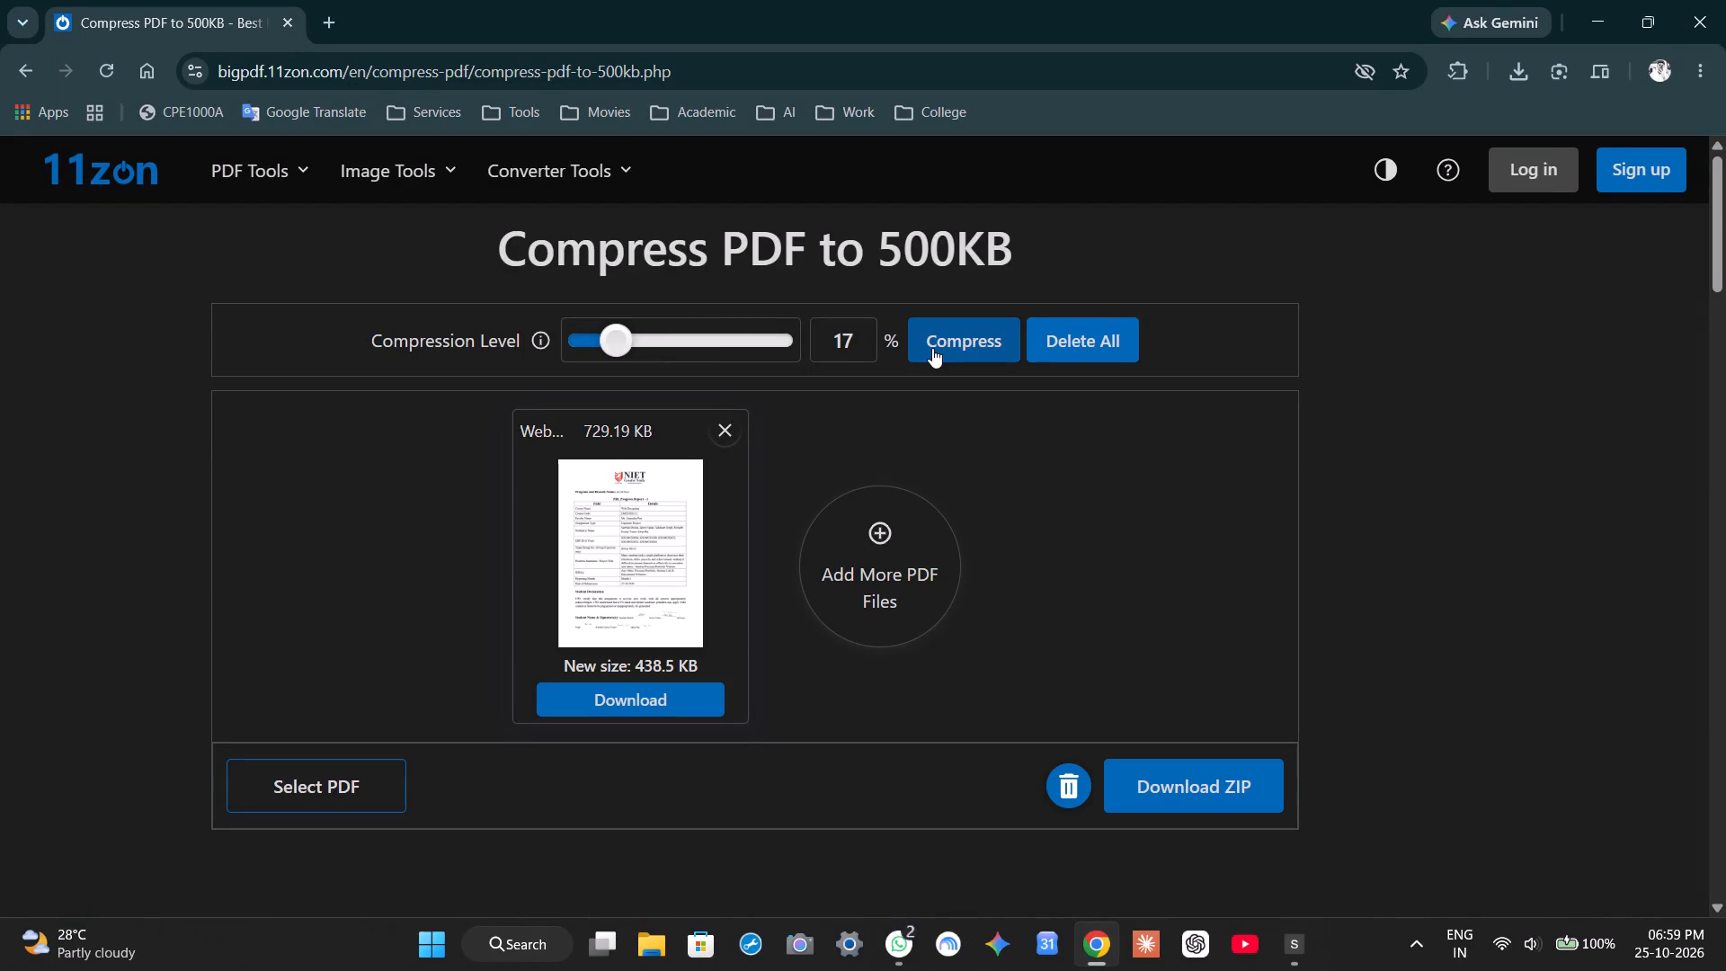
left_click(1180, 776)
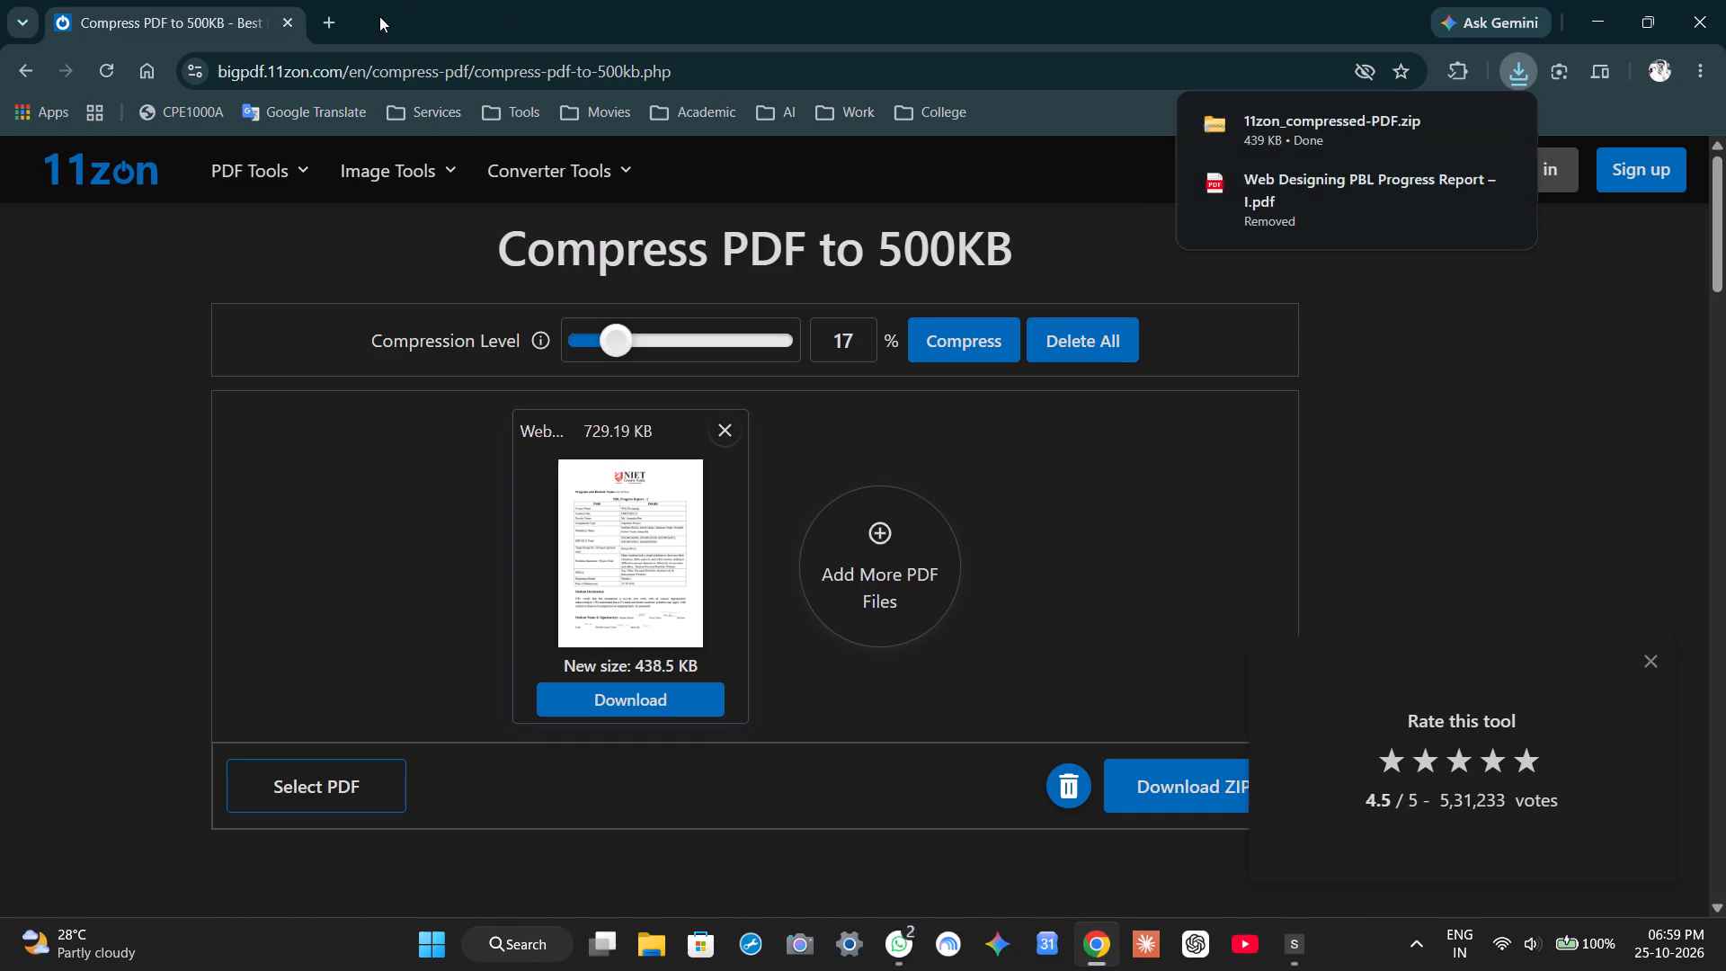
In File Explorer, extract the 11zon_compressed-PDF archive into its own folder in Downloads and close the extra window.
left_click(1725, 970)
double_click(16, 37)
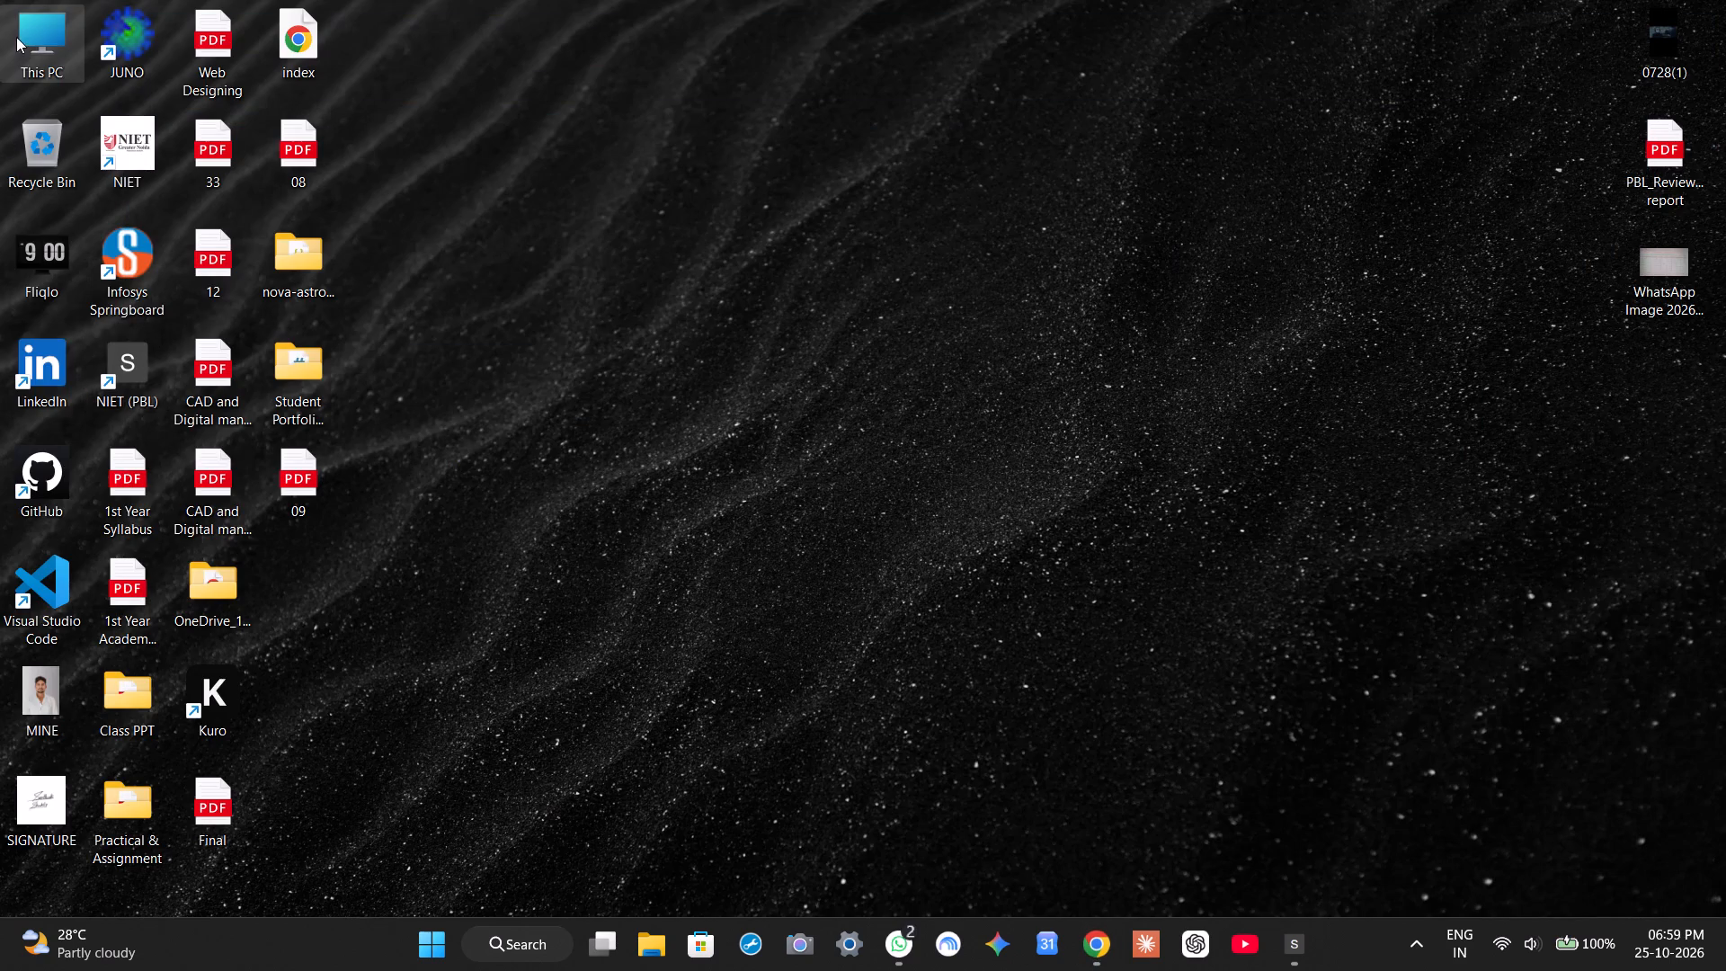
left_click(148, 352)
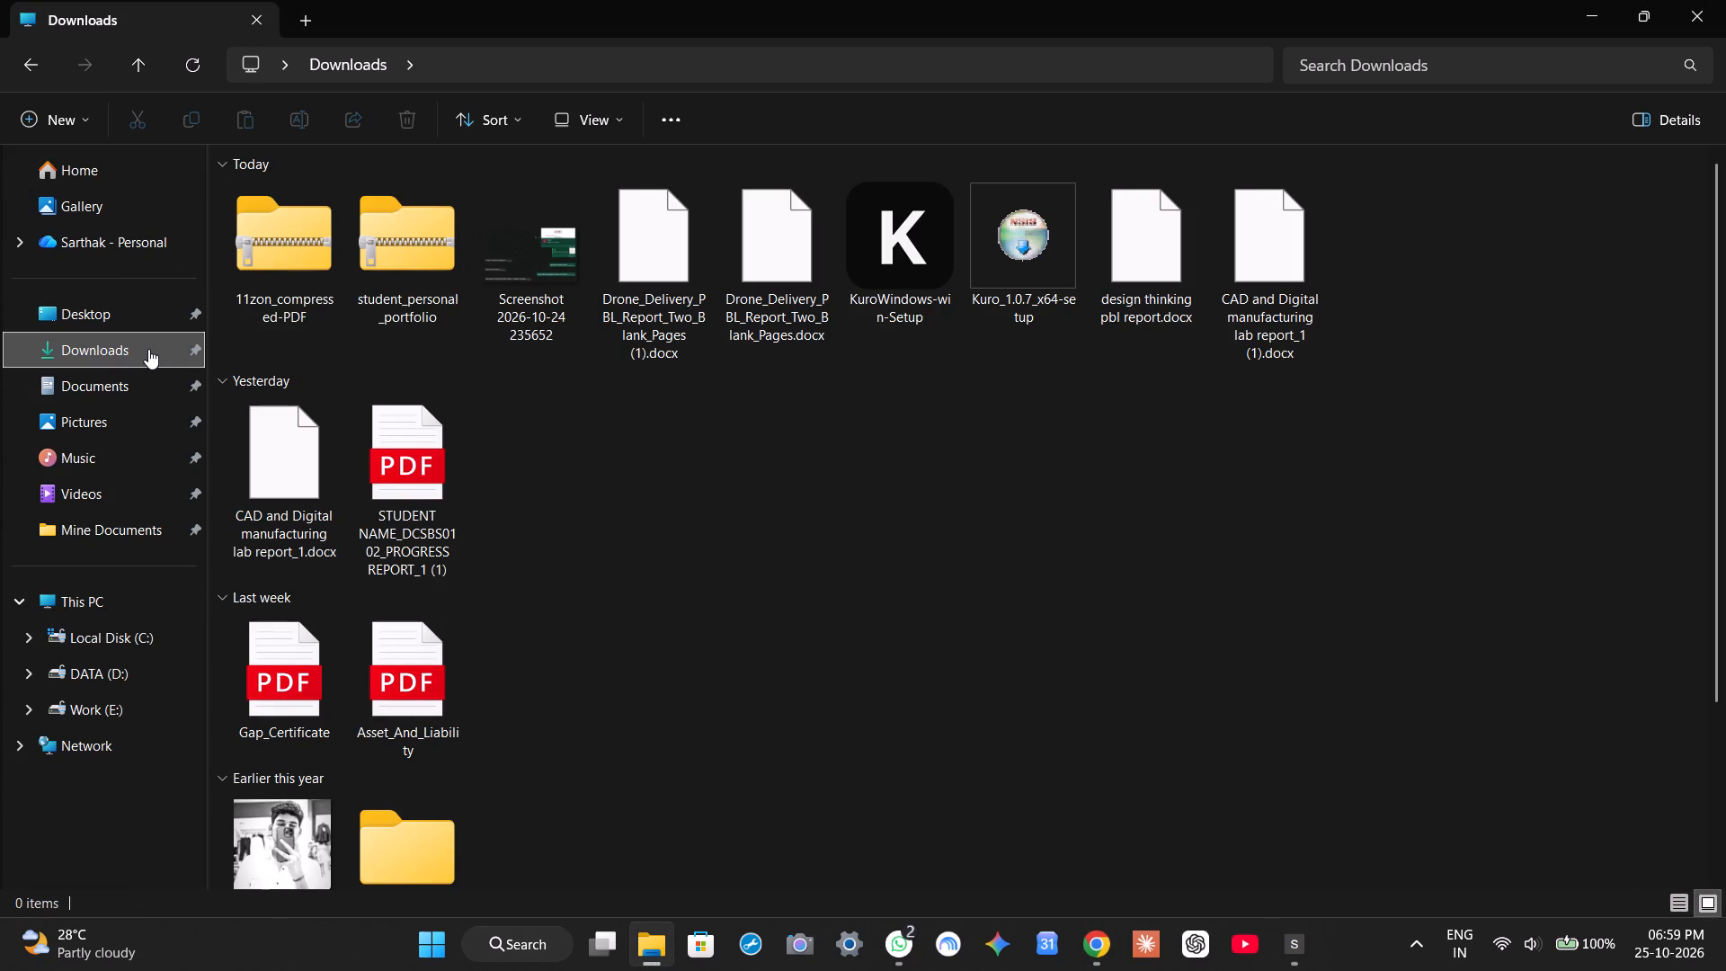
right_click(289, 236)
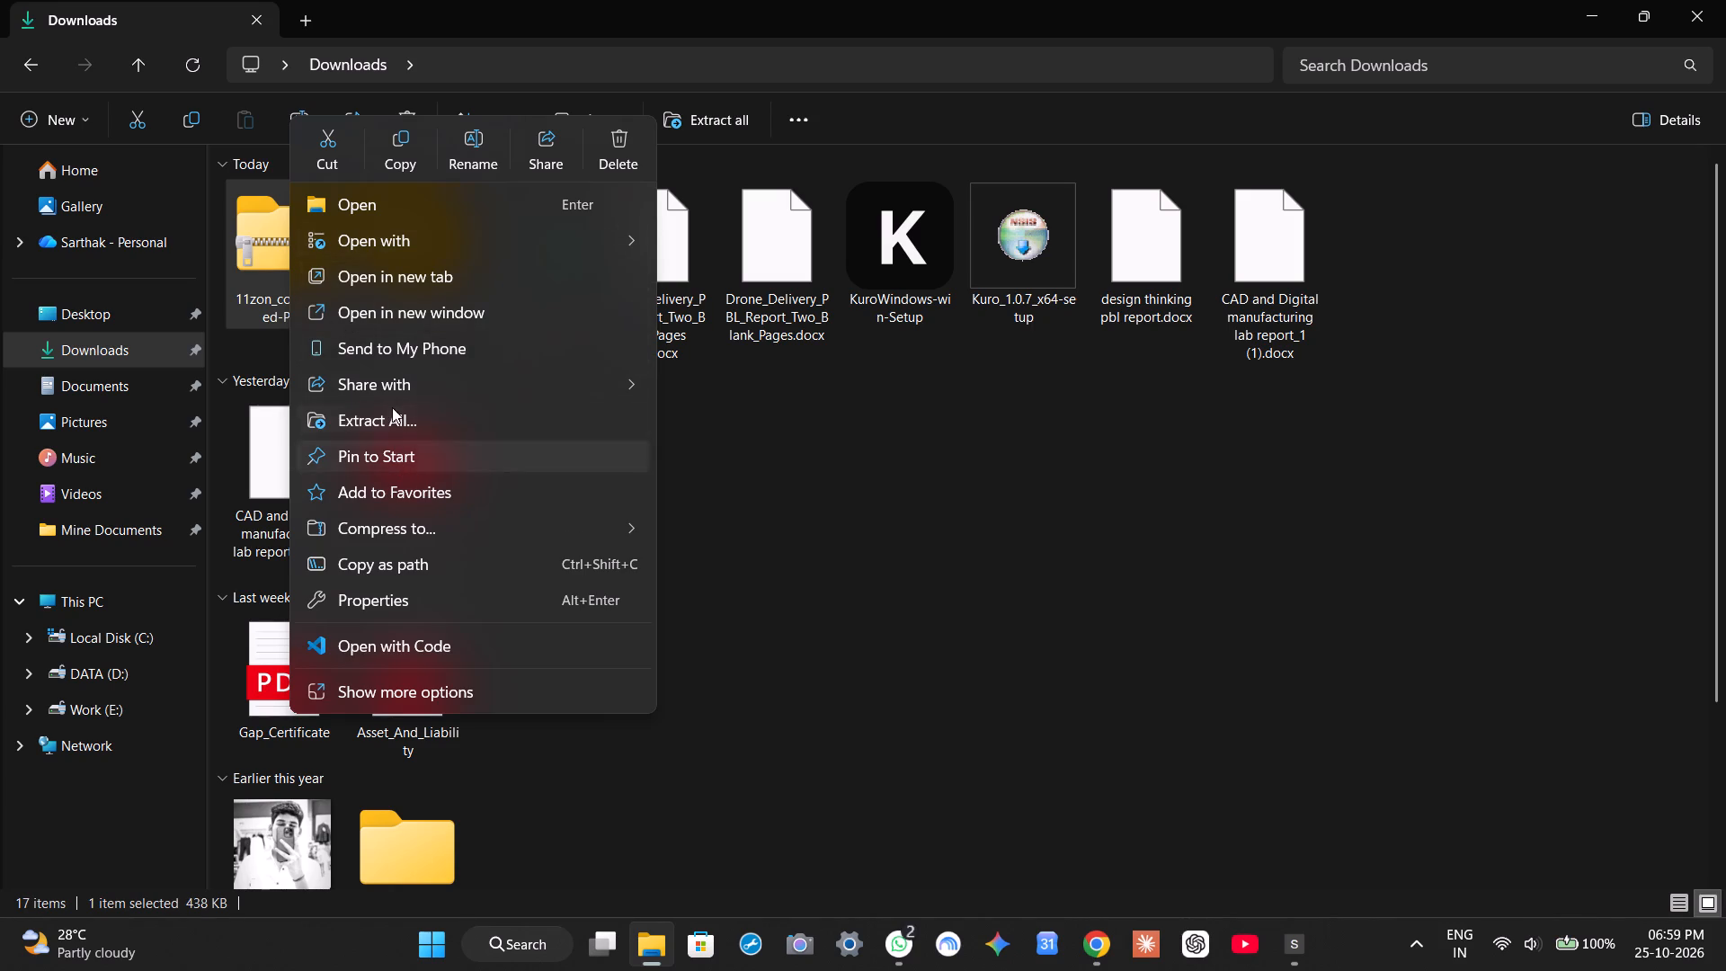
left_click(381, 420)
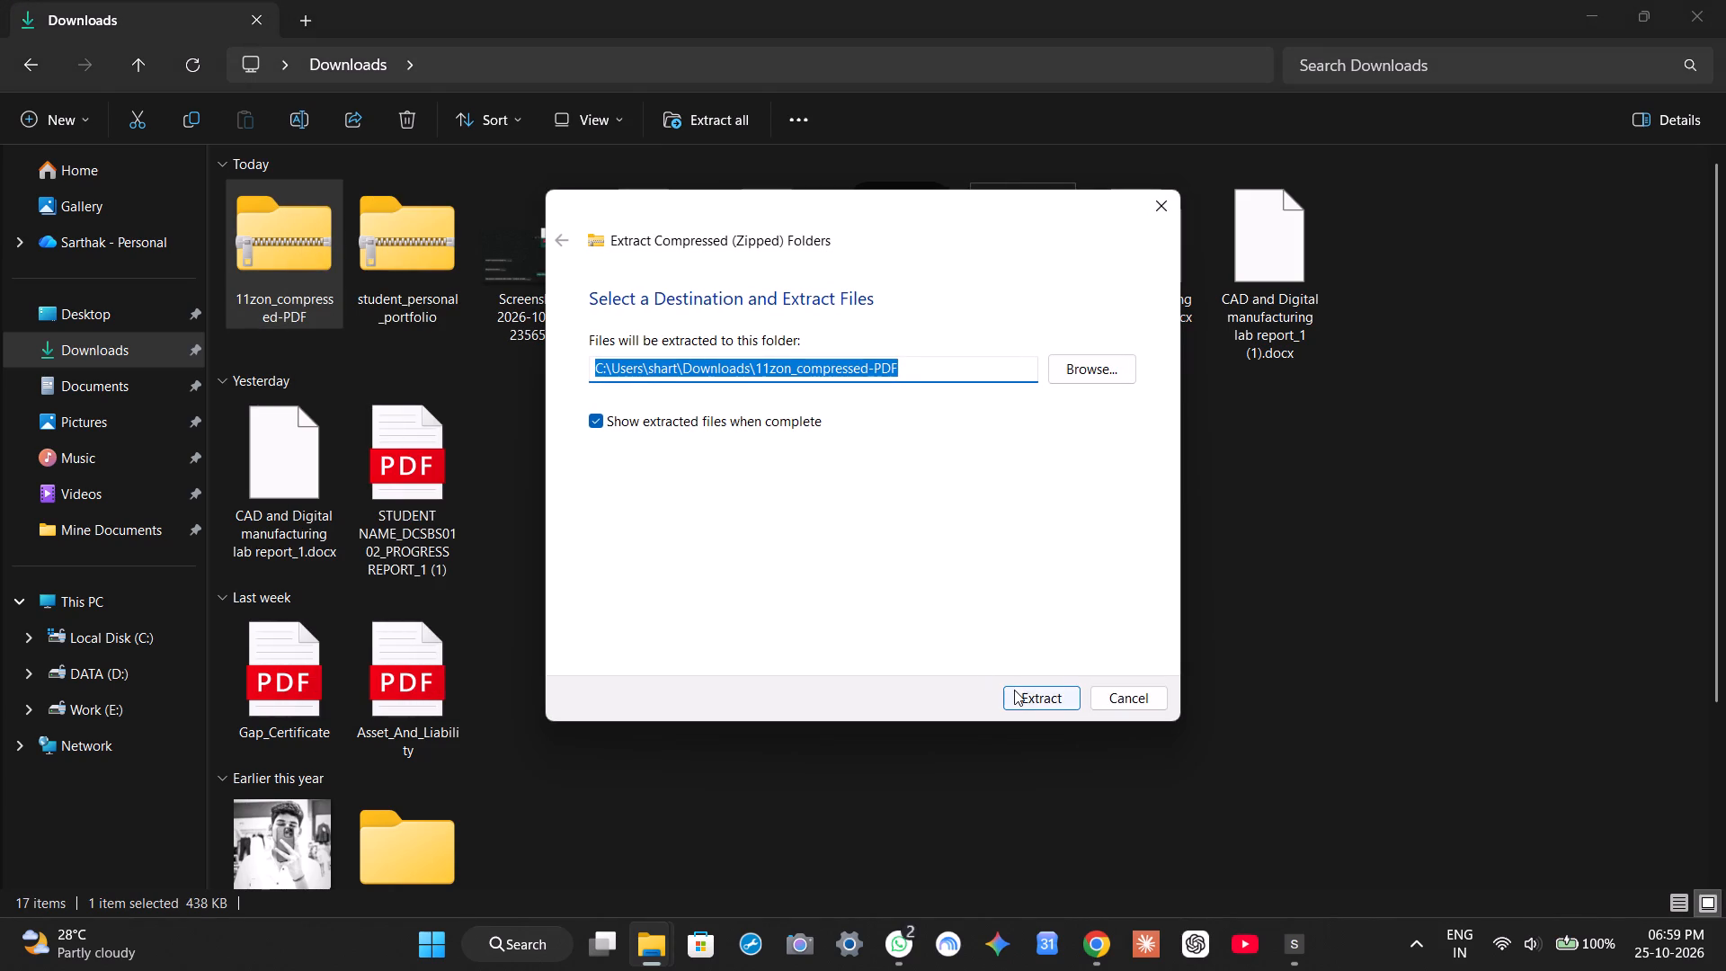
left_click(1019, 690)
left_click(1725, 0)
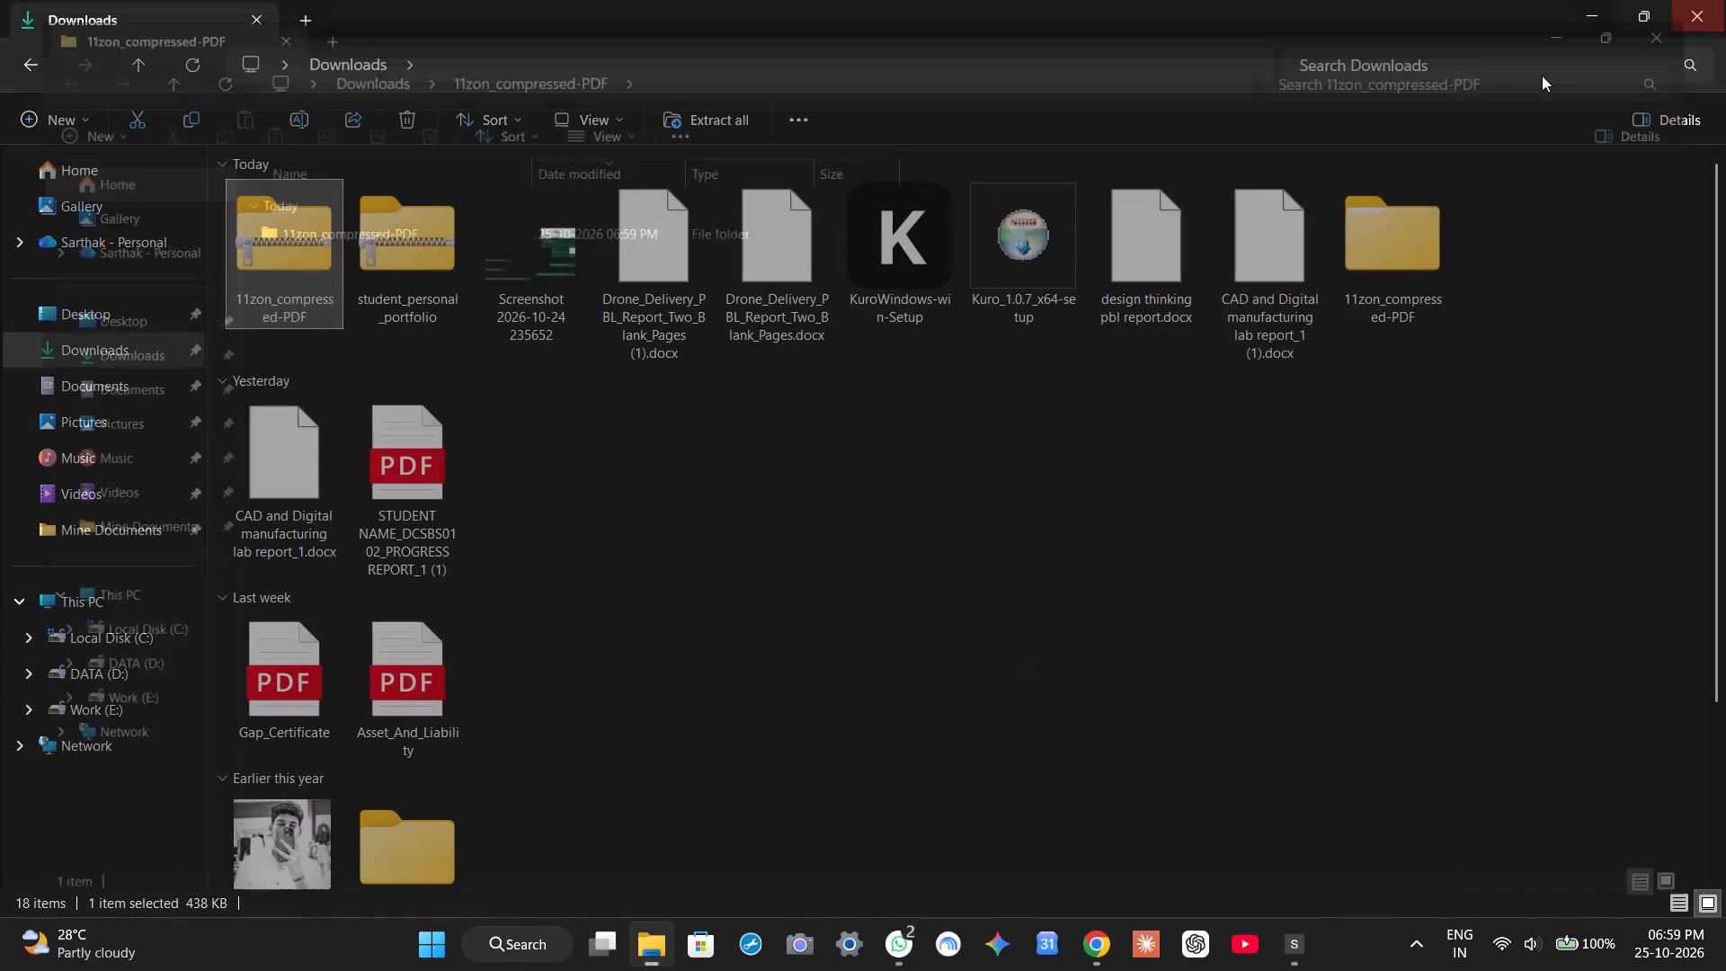
Open the extracted Web Designing PBL Progress Report PDF and examine its text, signatures and screenshots for quality after compression.
double_click(1389, 285)
double_click(381, 219)
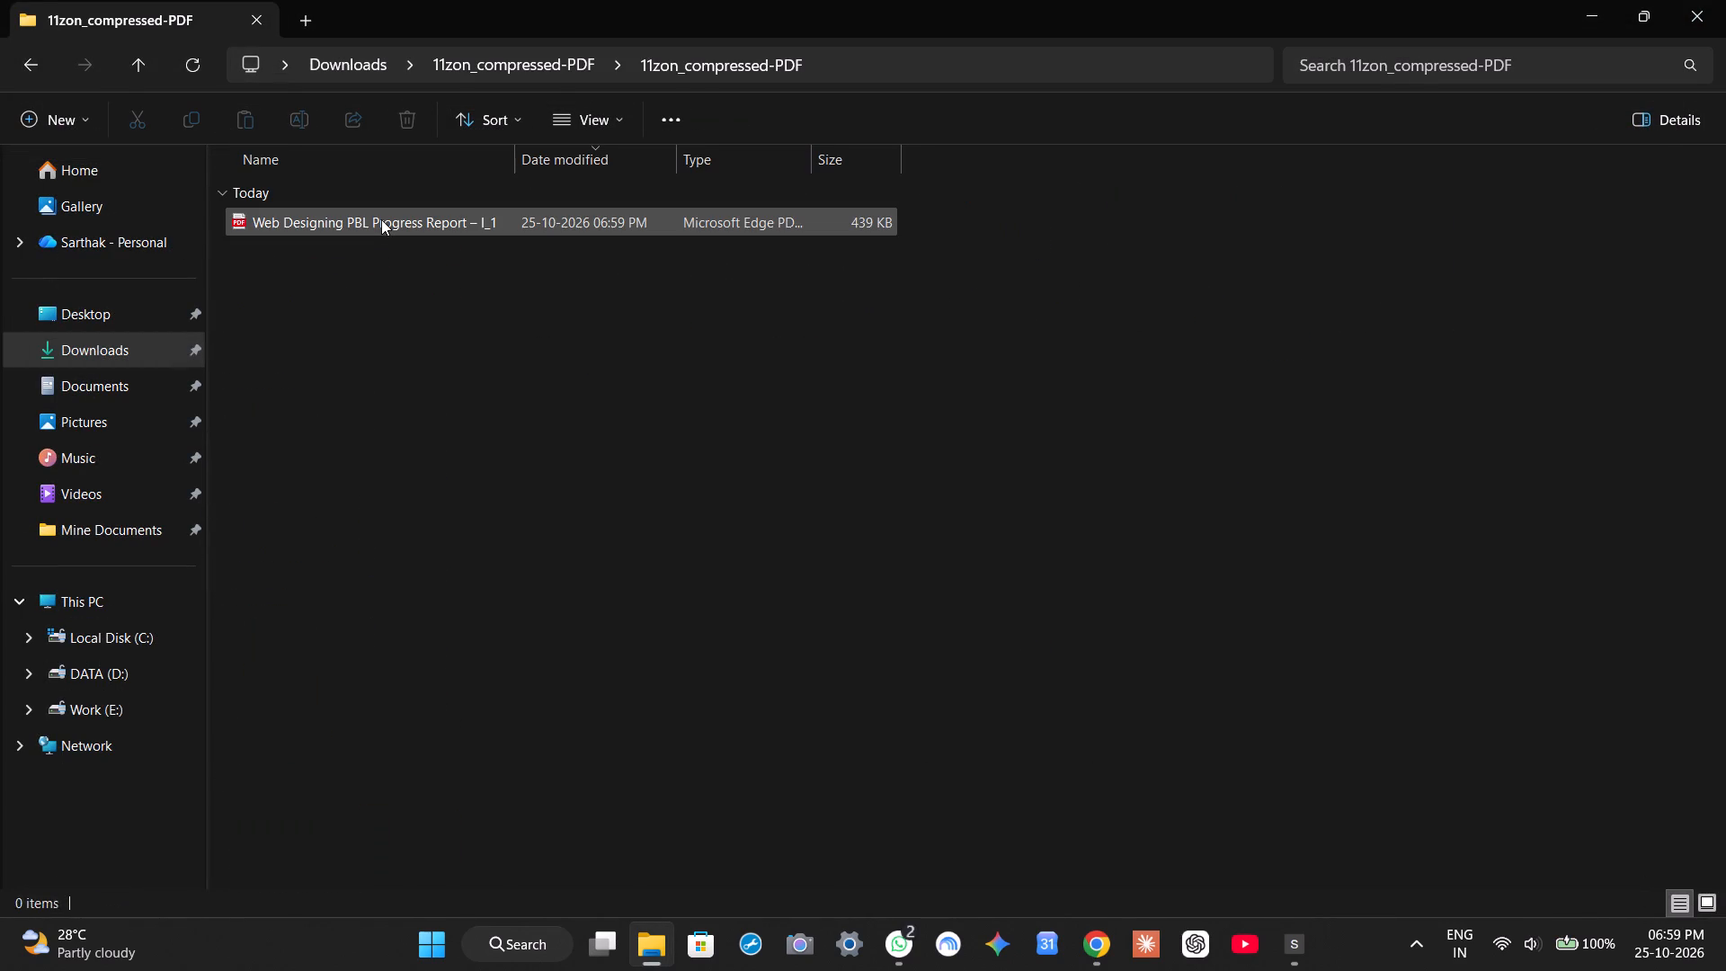
double_click(381, 219)
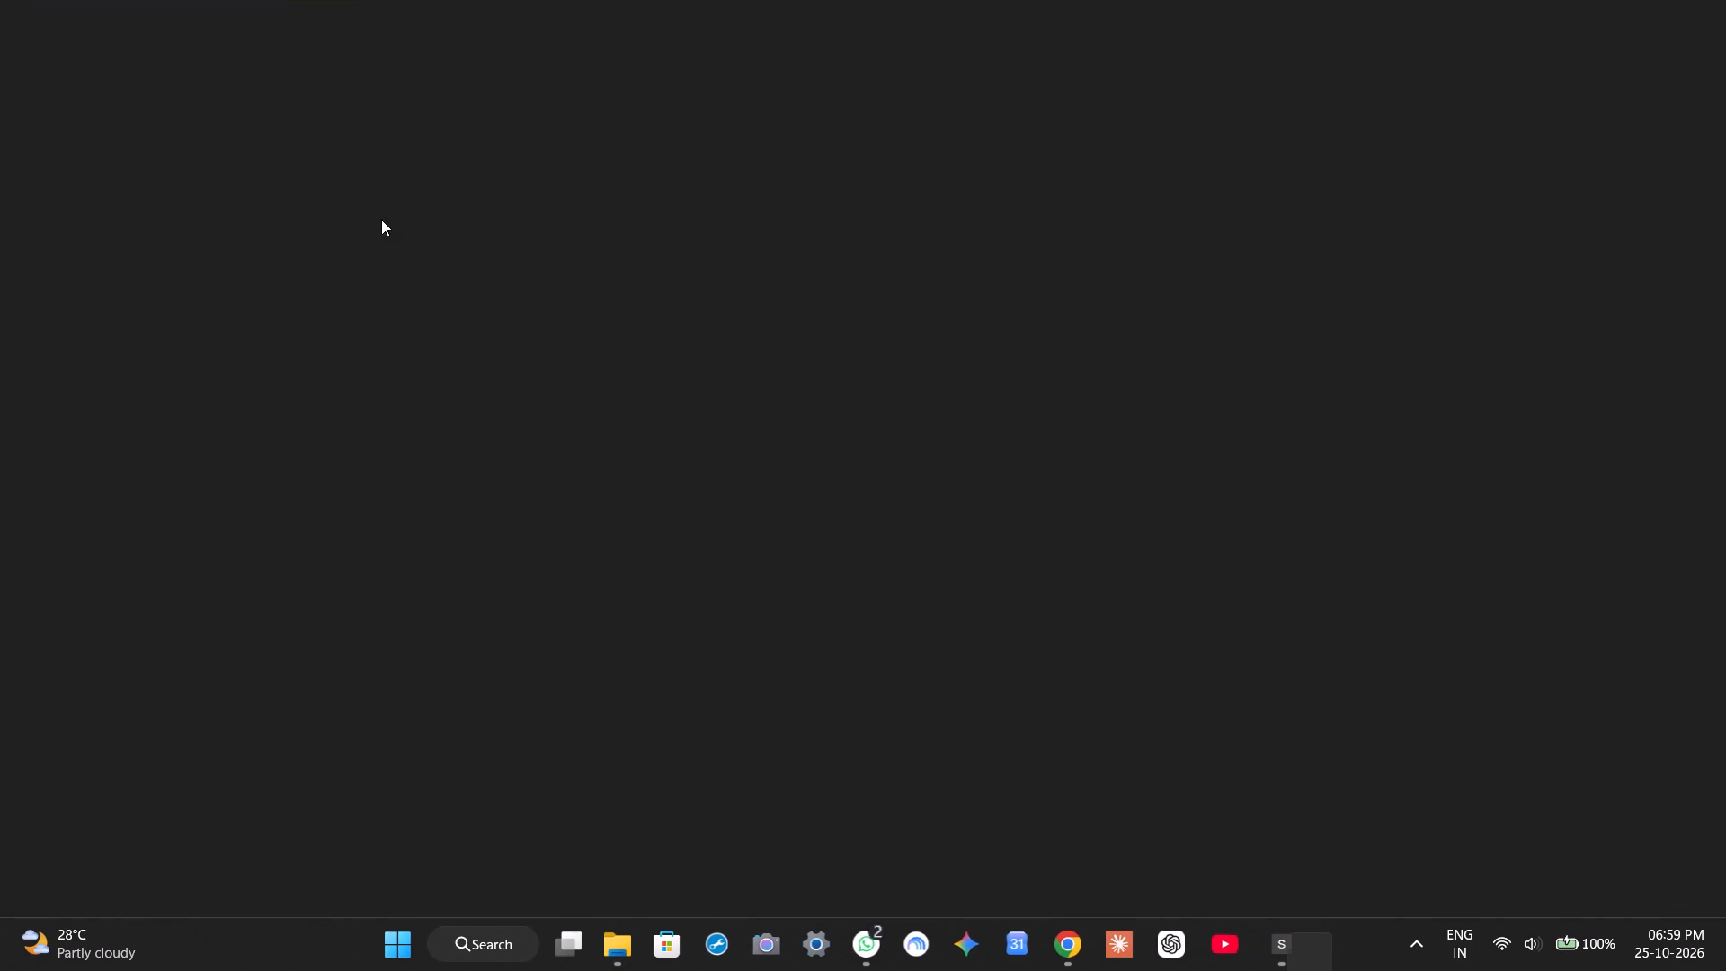
scroll(894, 428, "down", 1)
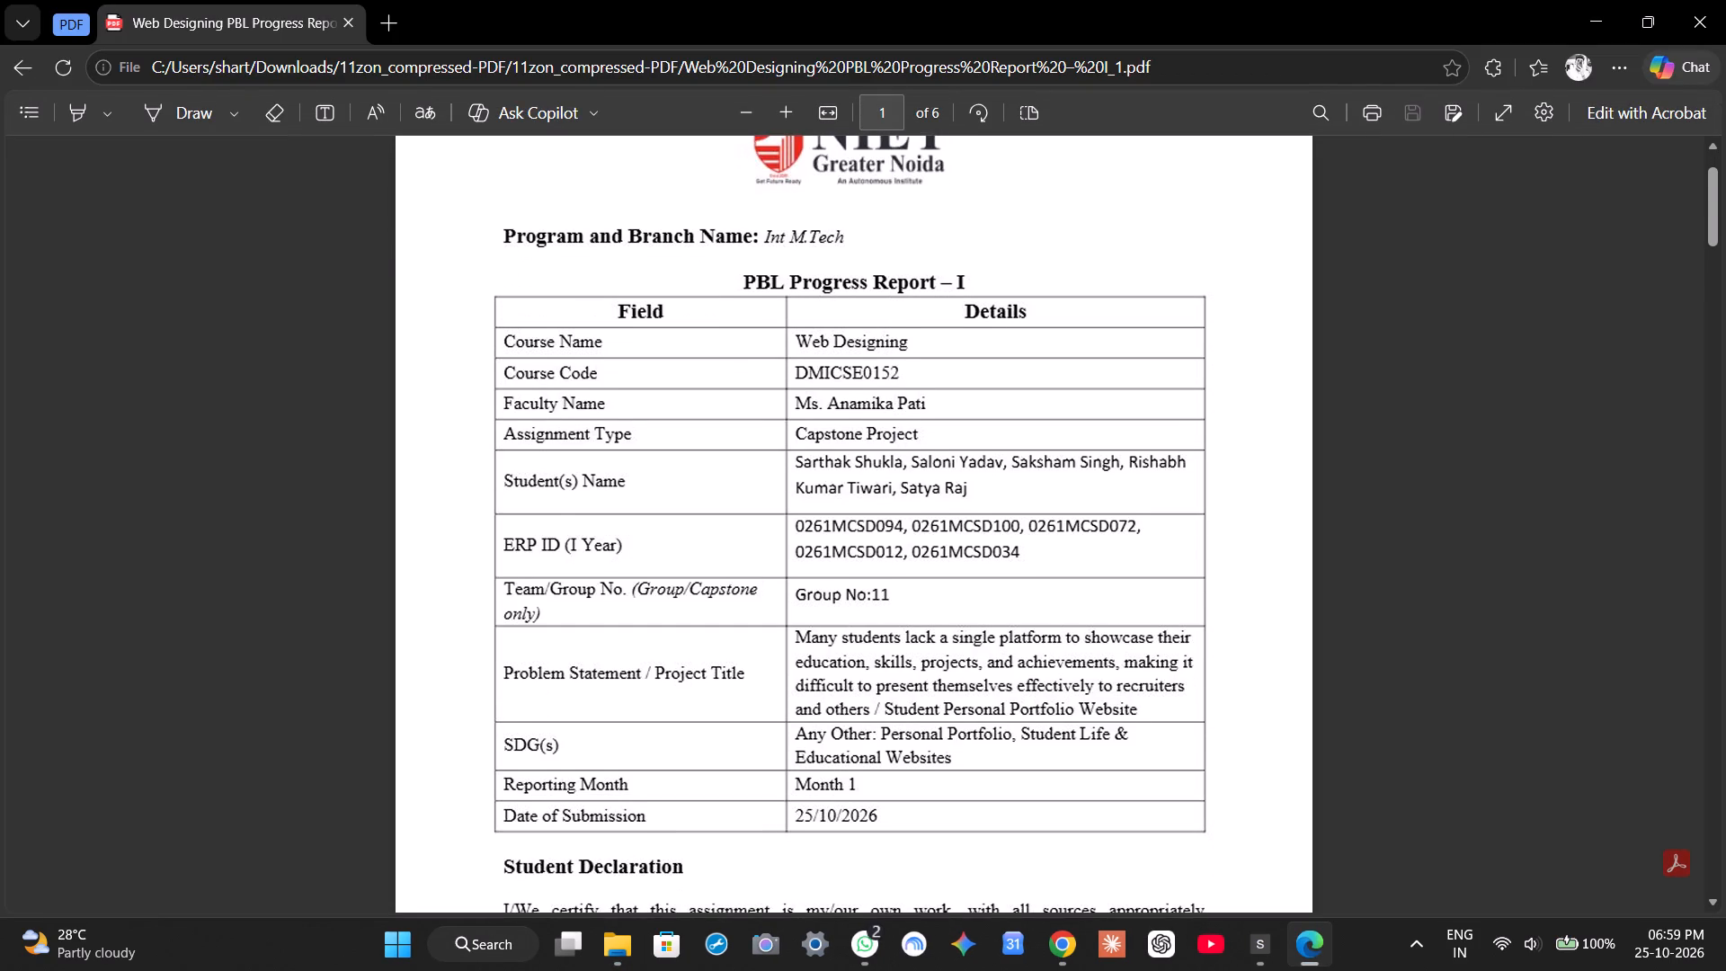
scroll(887, 413, "up", 1)
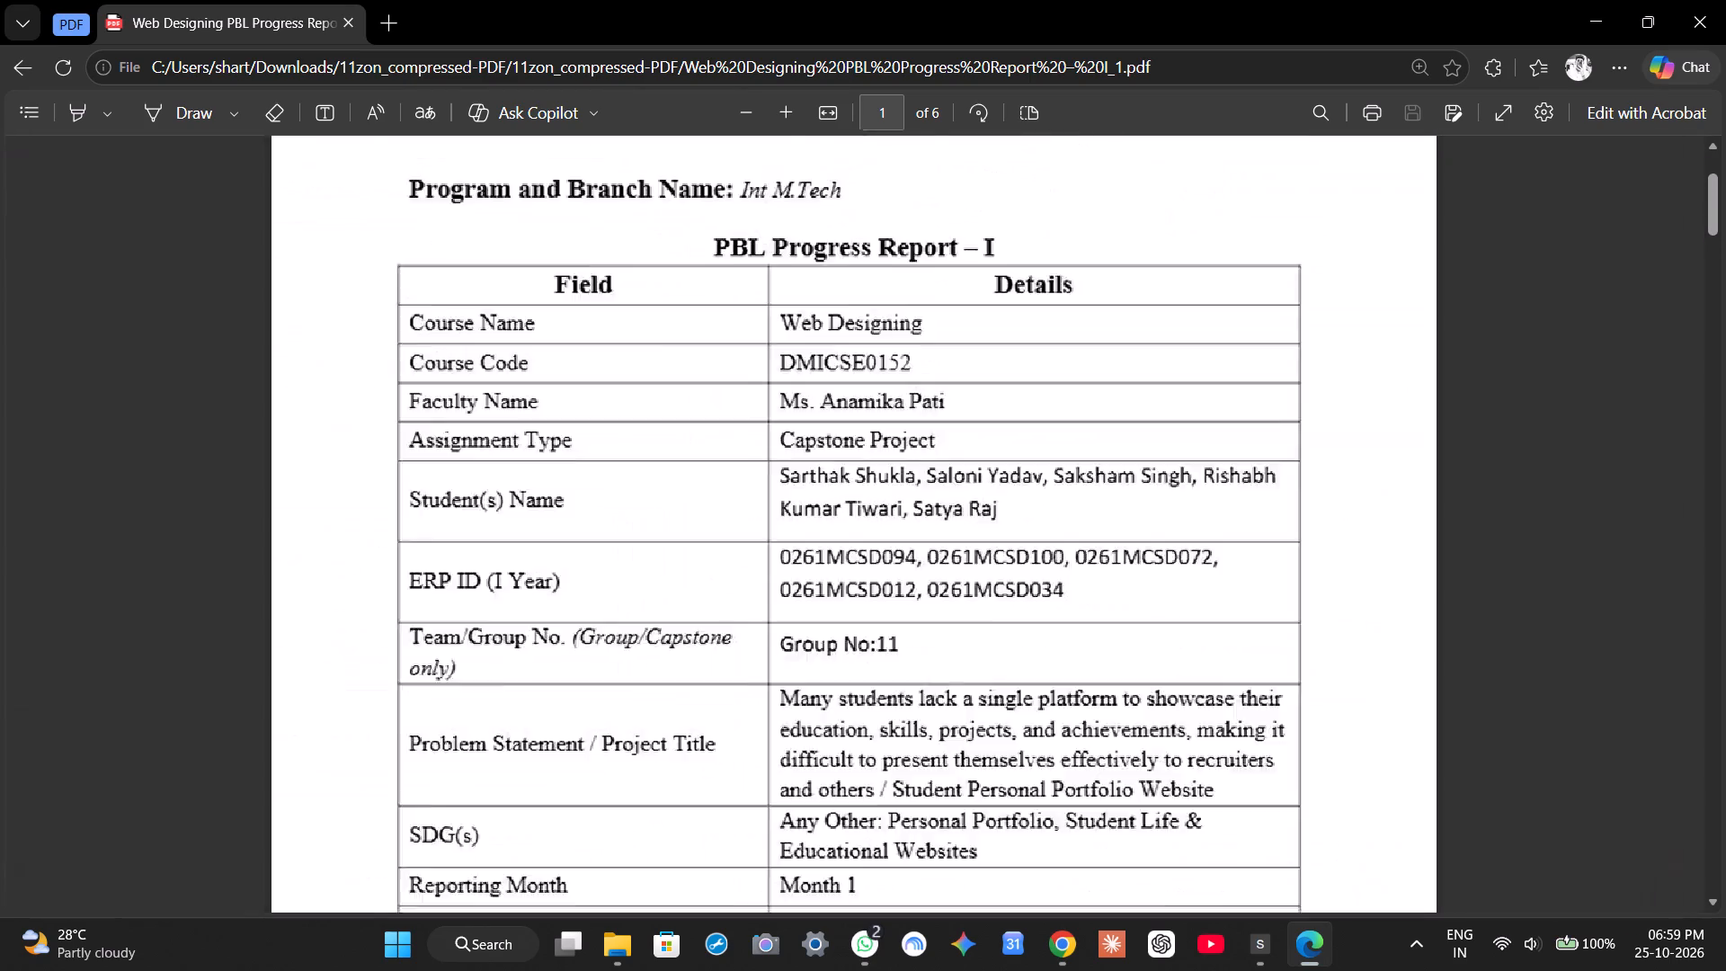
scroll(887, 413, "down", 6)
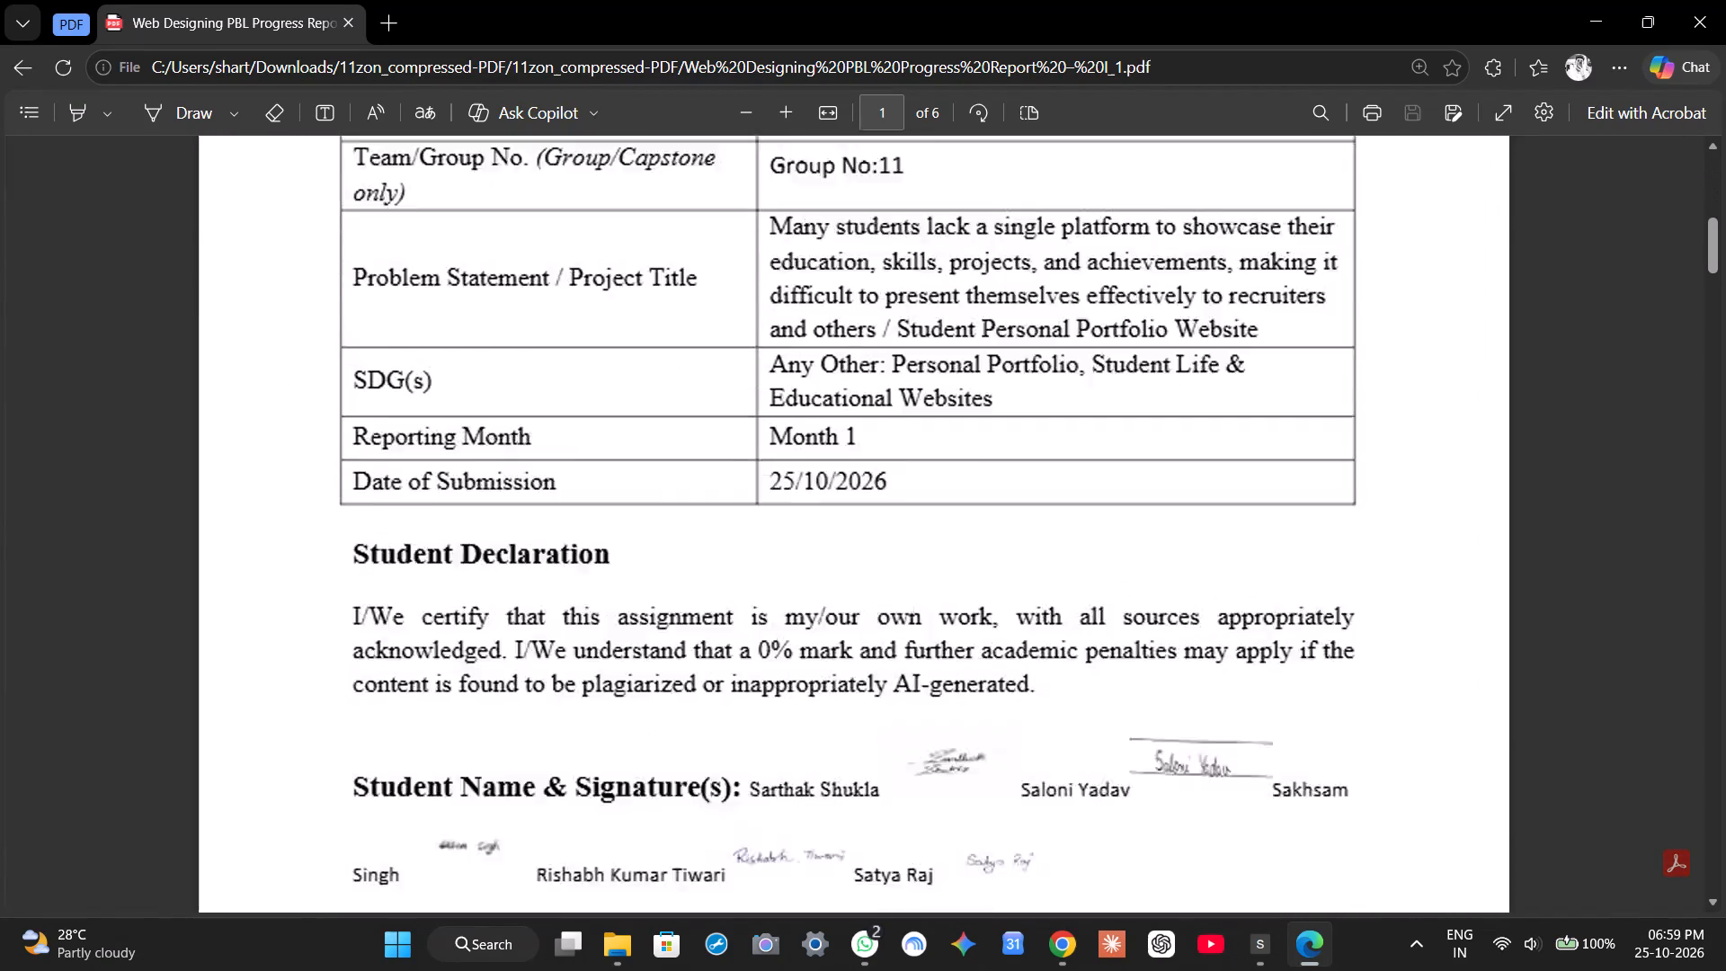
scroll(887, 413, "down", 20)
scroll(887, 413, "down", 20)
scroll(887, 413, "down", 7)
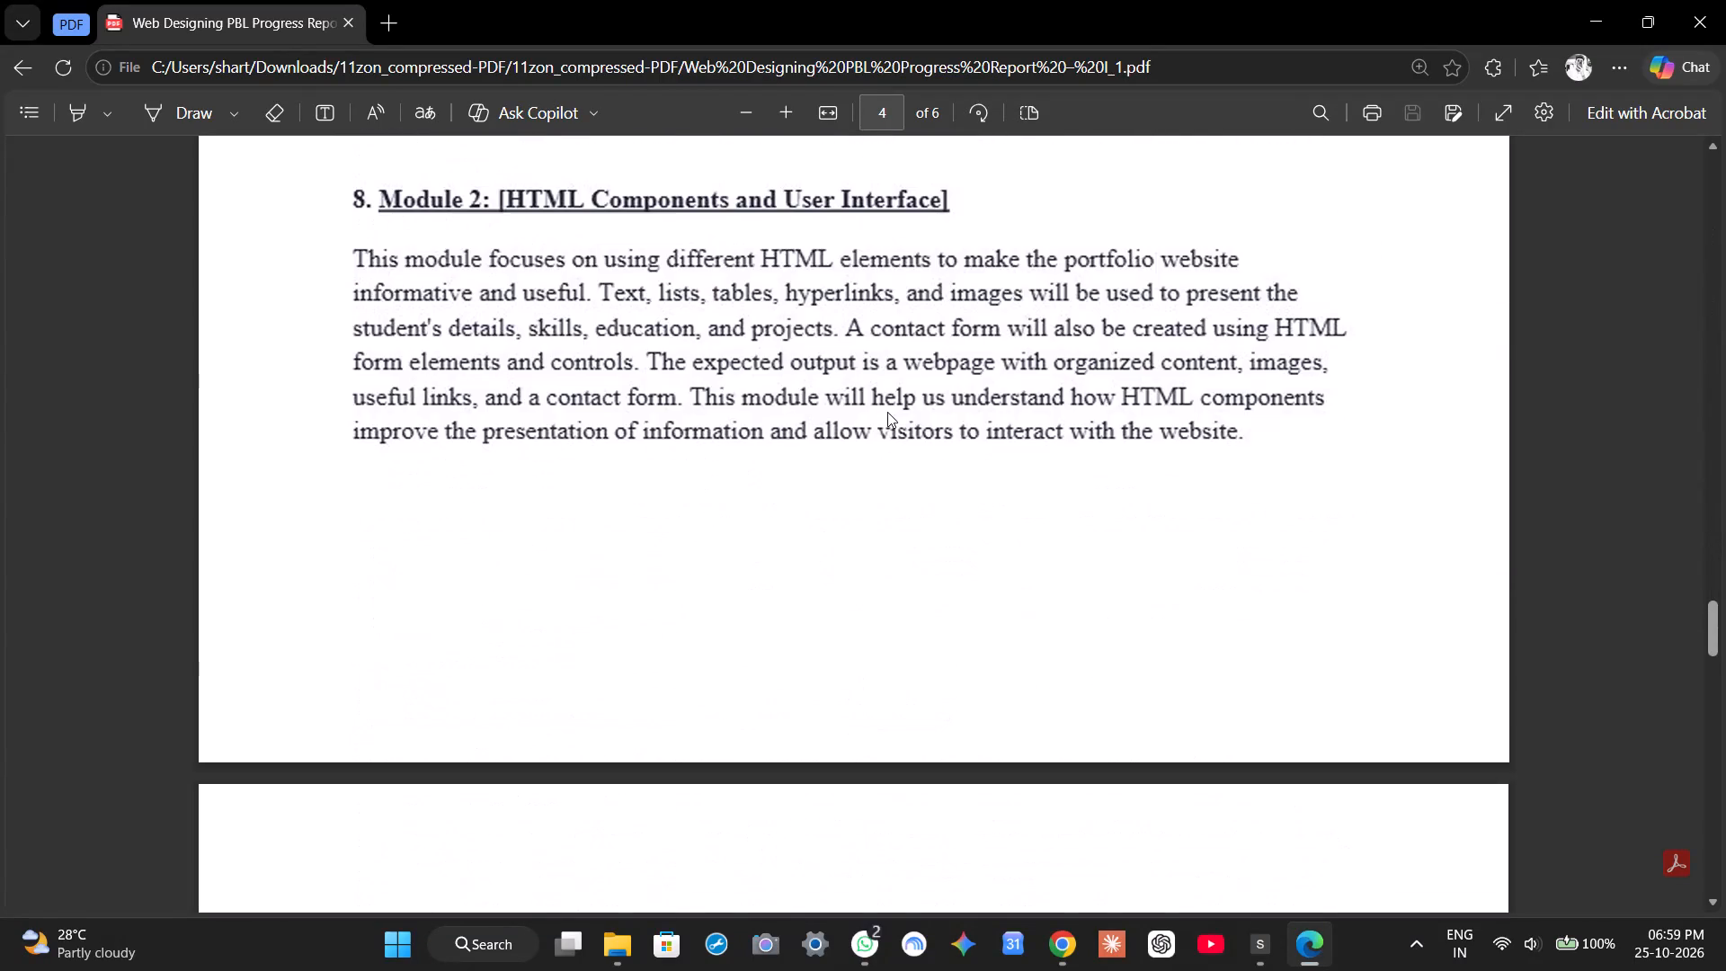
scroll(887, 412, "up", 7)
scroll(887, 412, "down", 18)
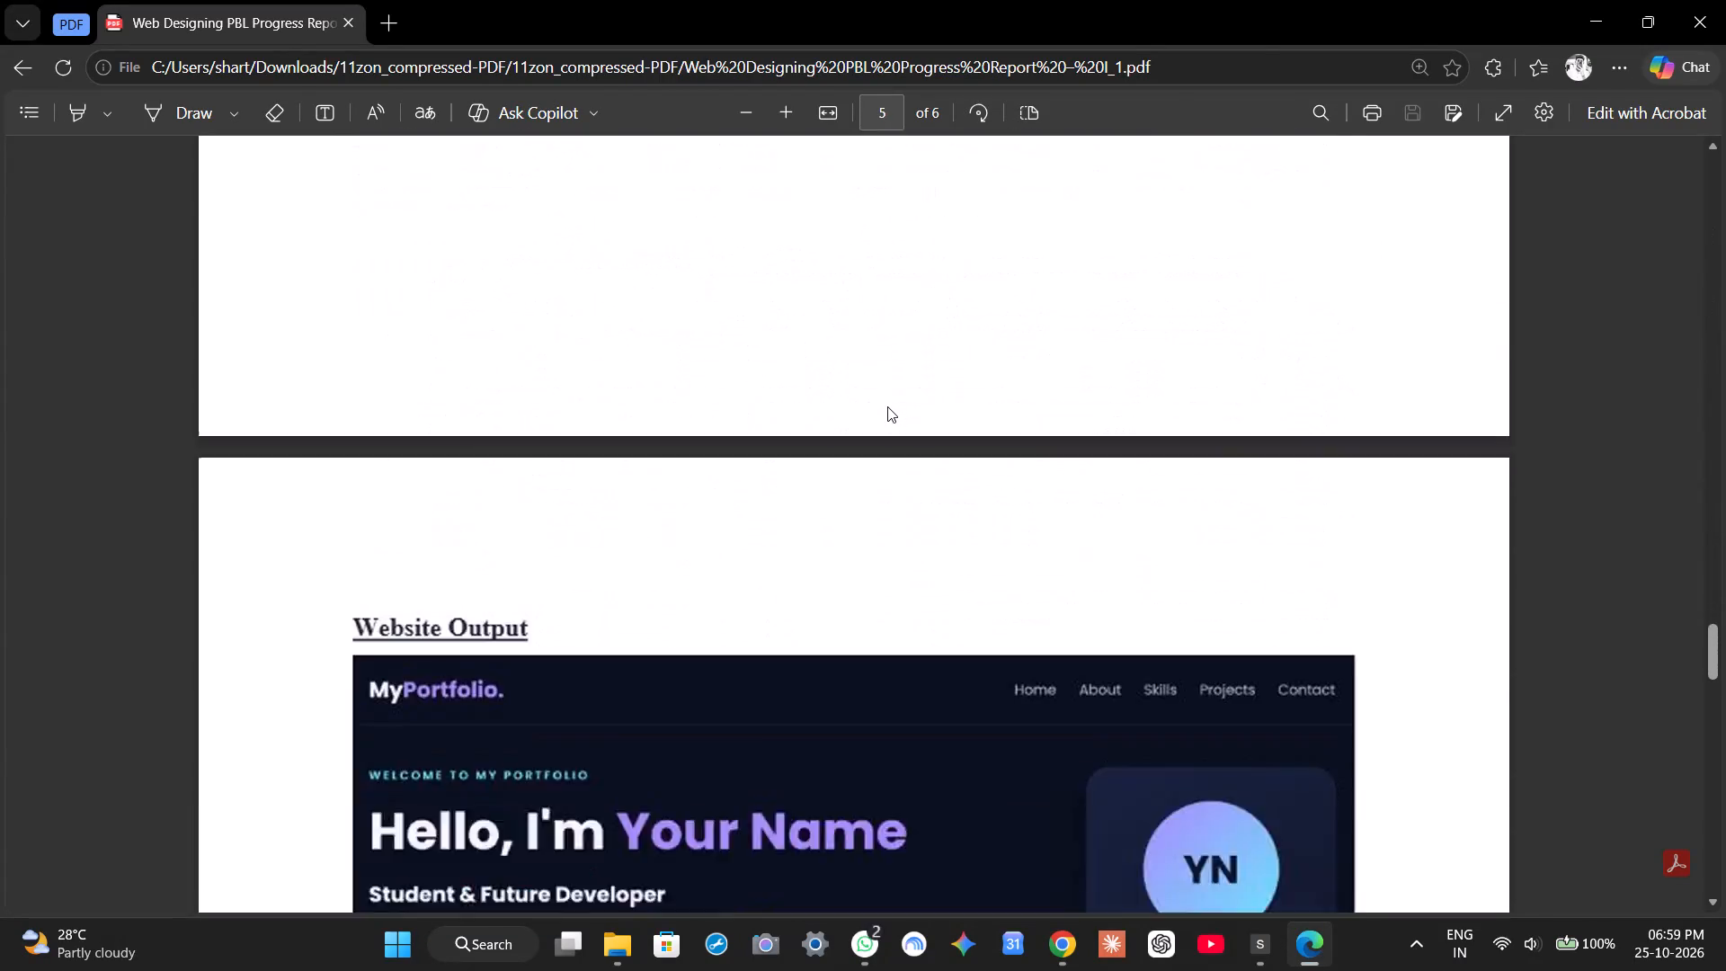
scroll(887, 405, "up", 6)
scroll(887, 405, "down", 18)
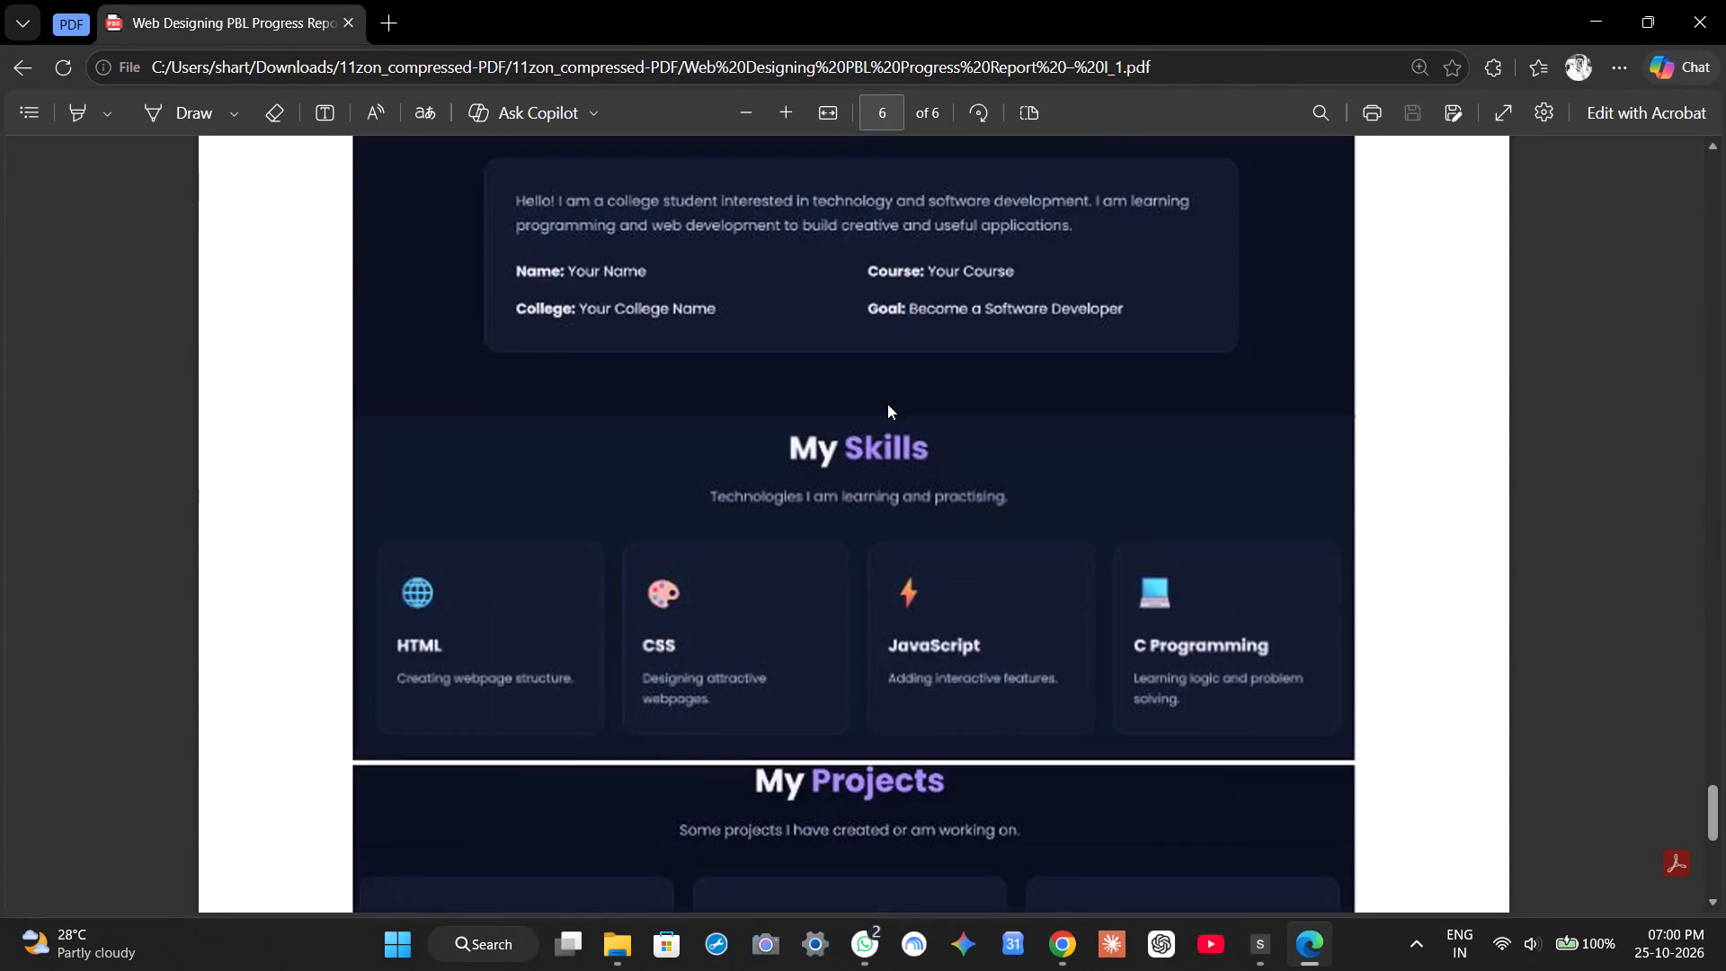
scroll(887, 404, "down", 17)
left_click(1725, 0)
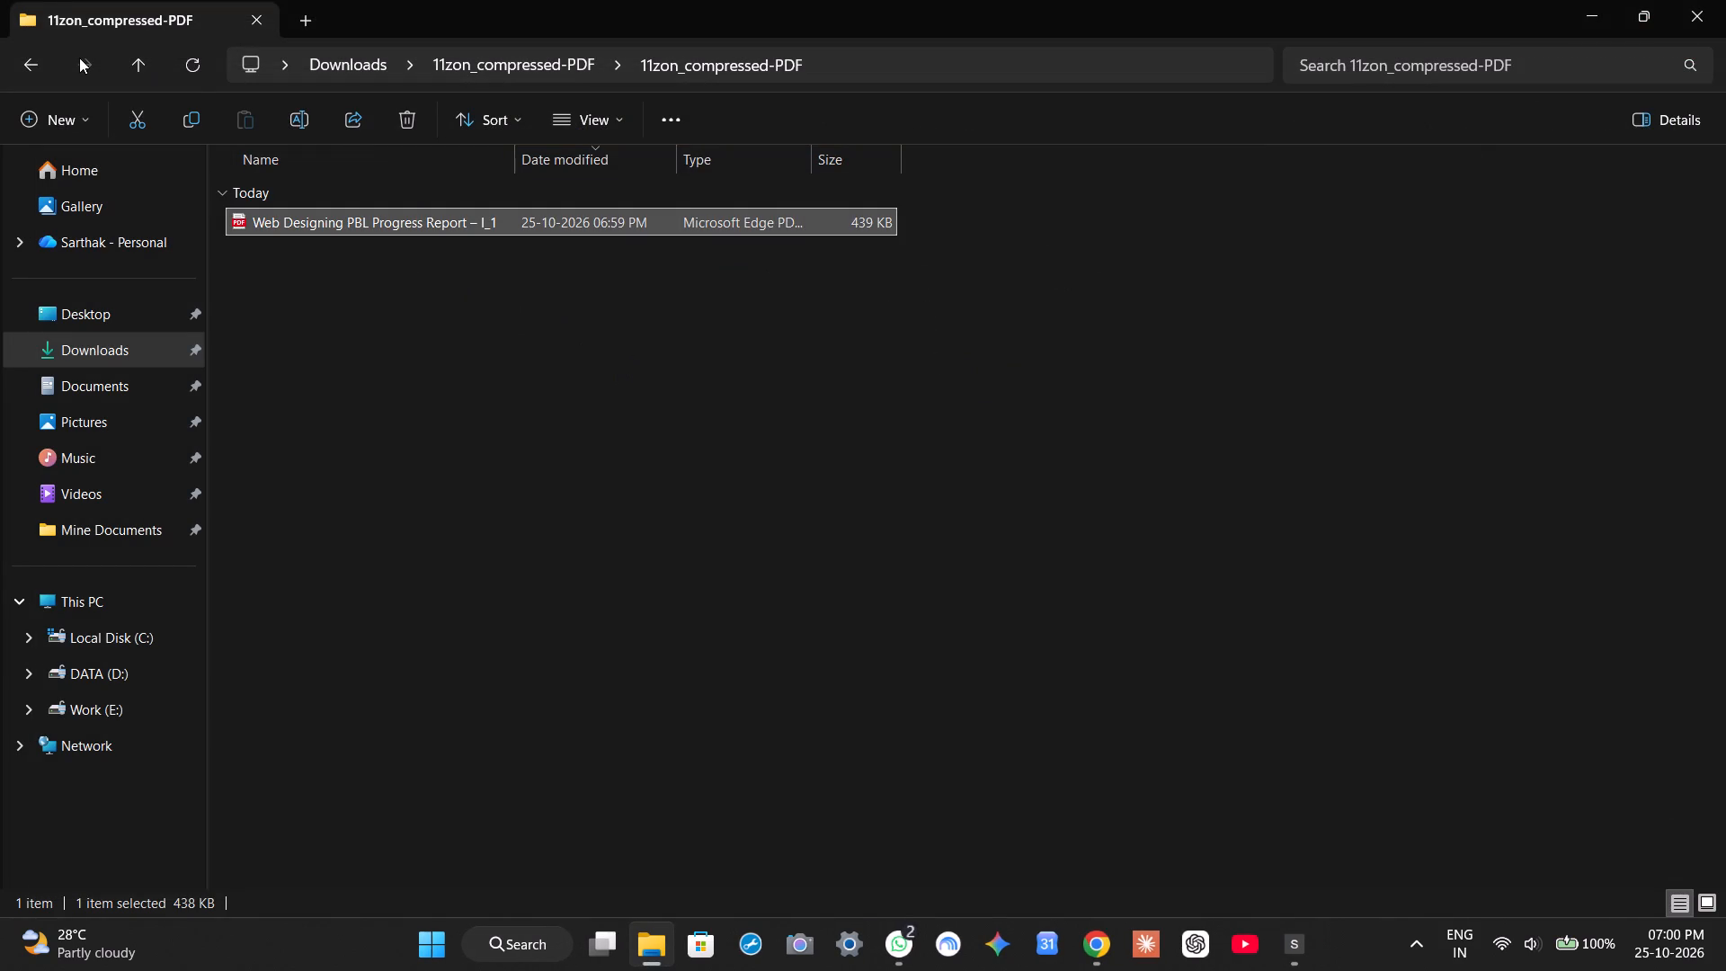
left_click(1725, 0)
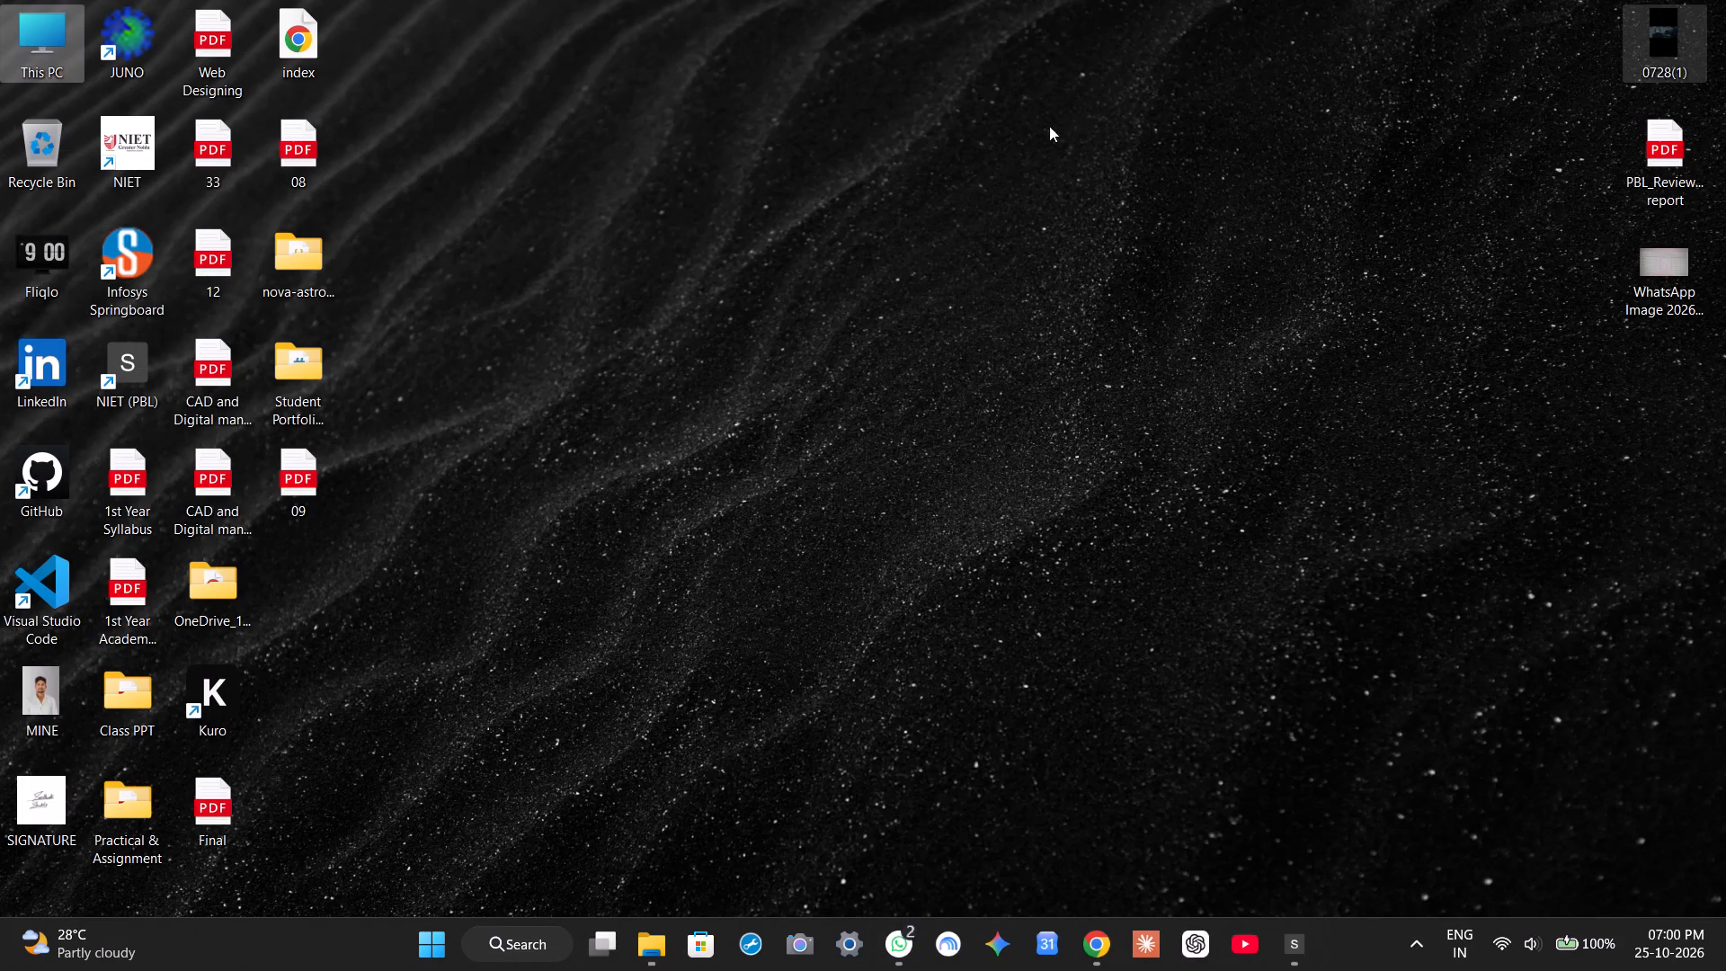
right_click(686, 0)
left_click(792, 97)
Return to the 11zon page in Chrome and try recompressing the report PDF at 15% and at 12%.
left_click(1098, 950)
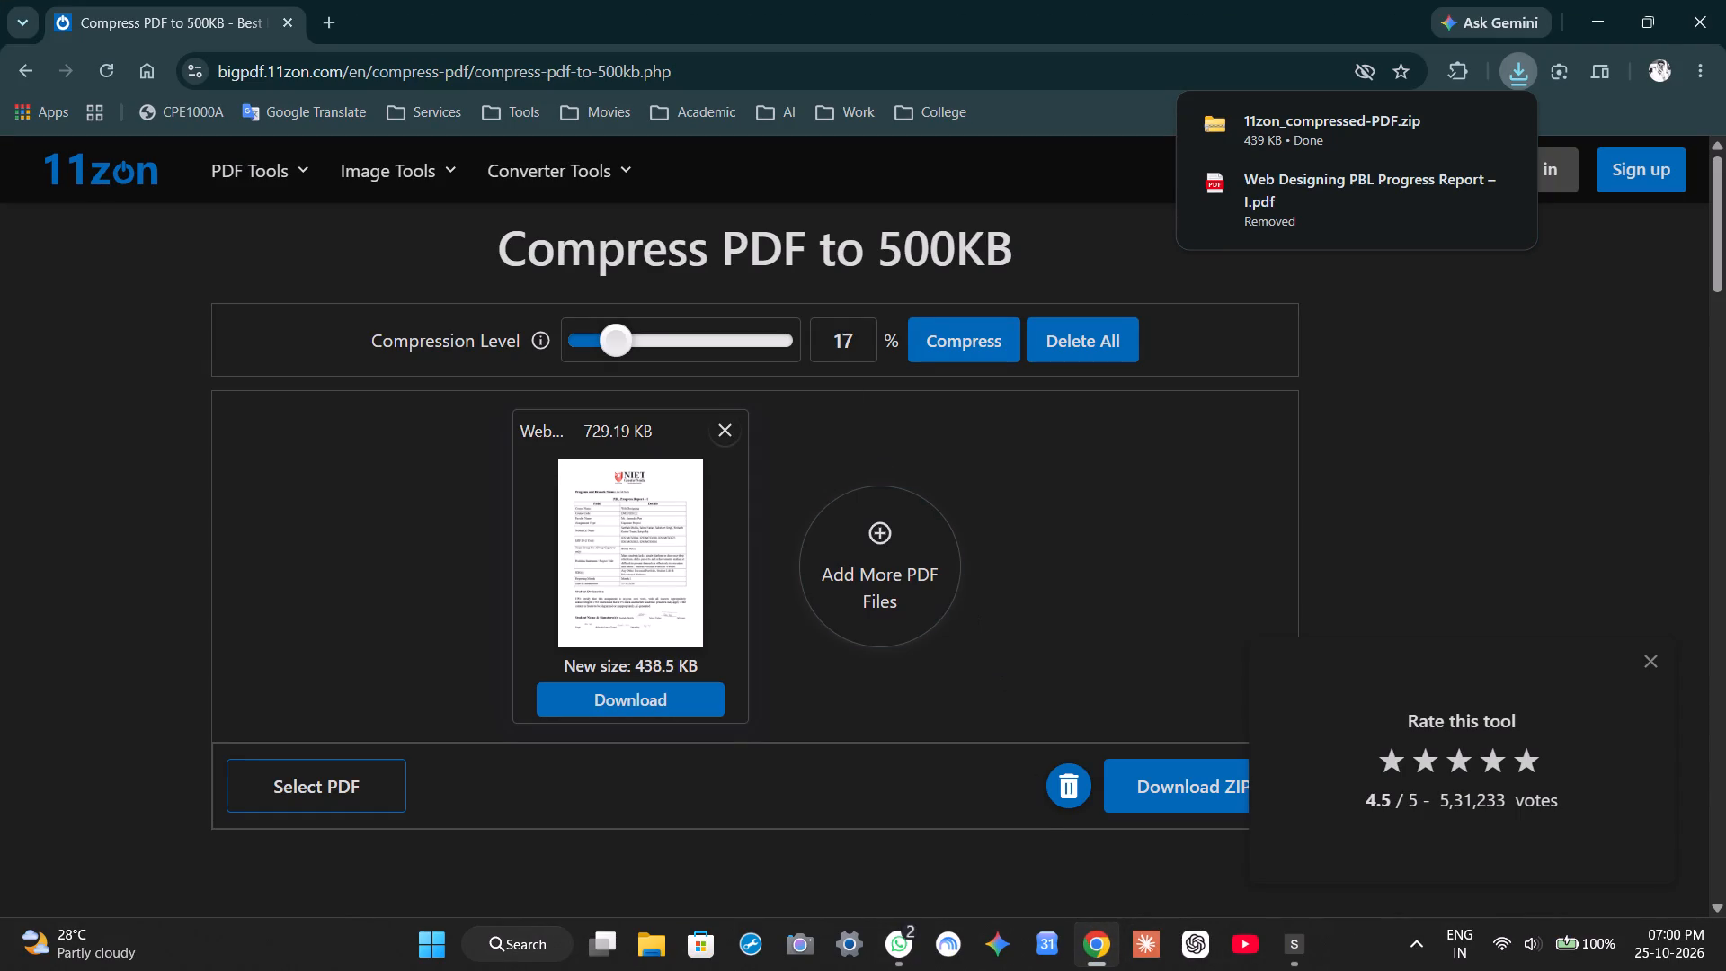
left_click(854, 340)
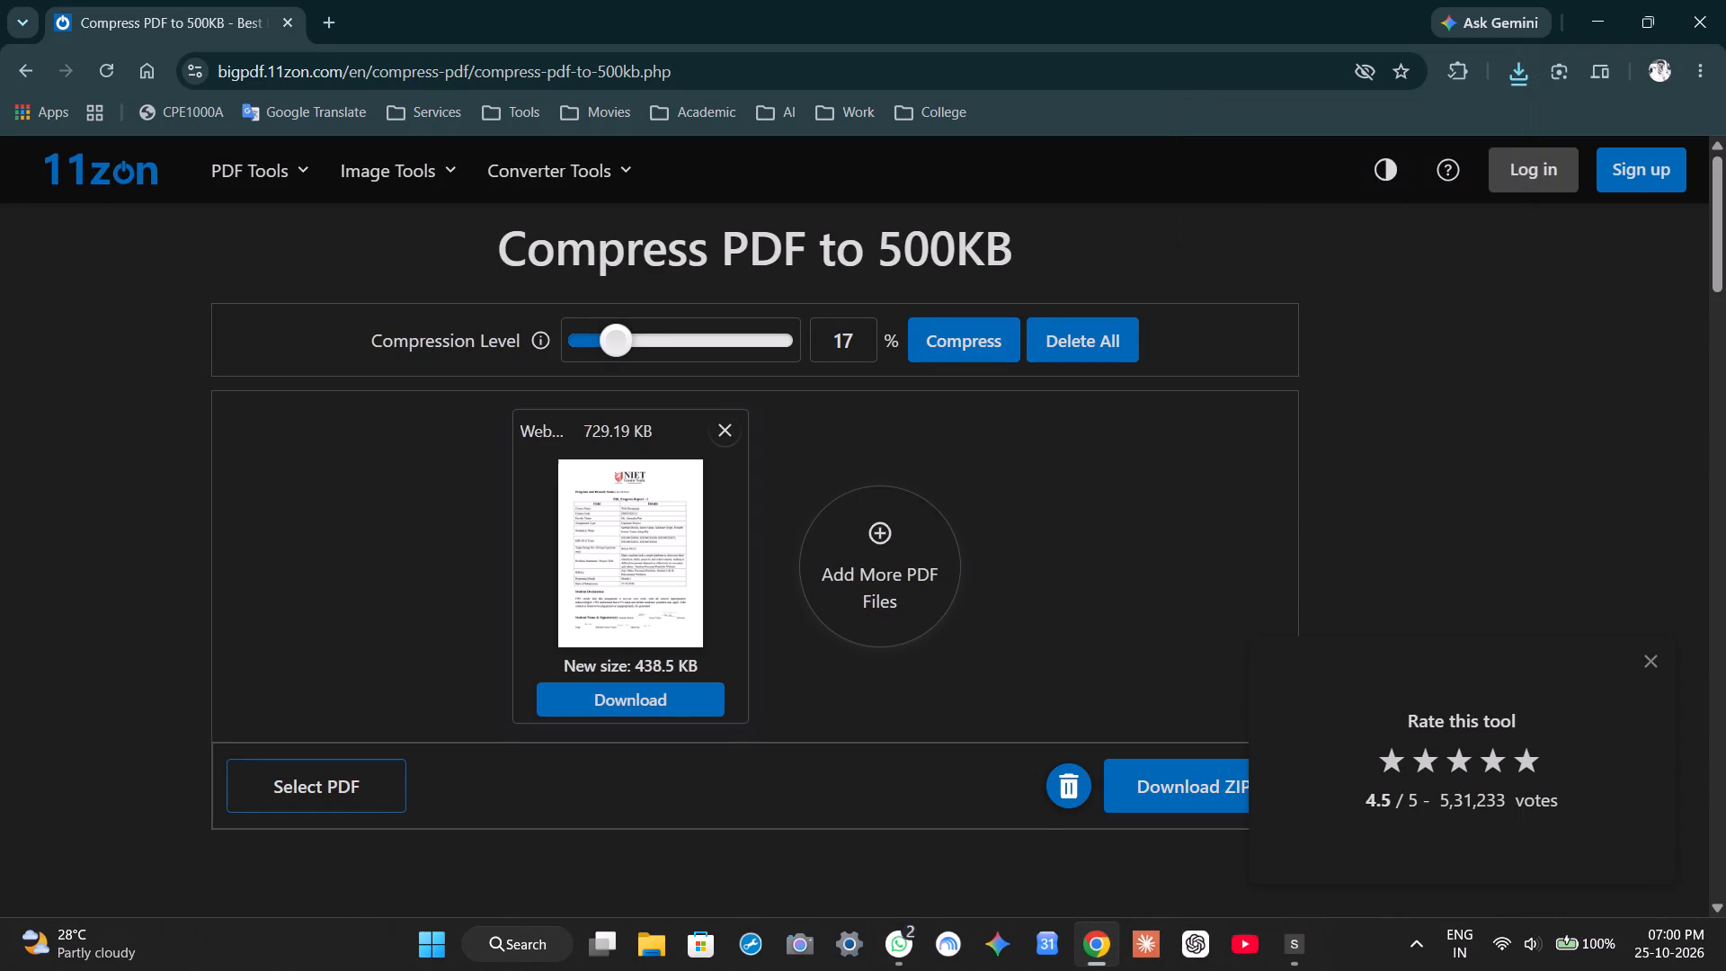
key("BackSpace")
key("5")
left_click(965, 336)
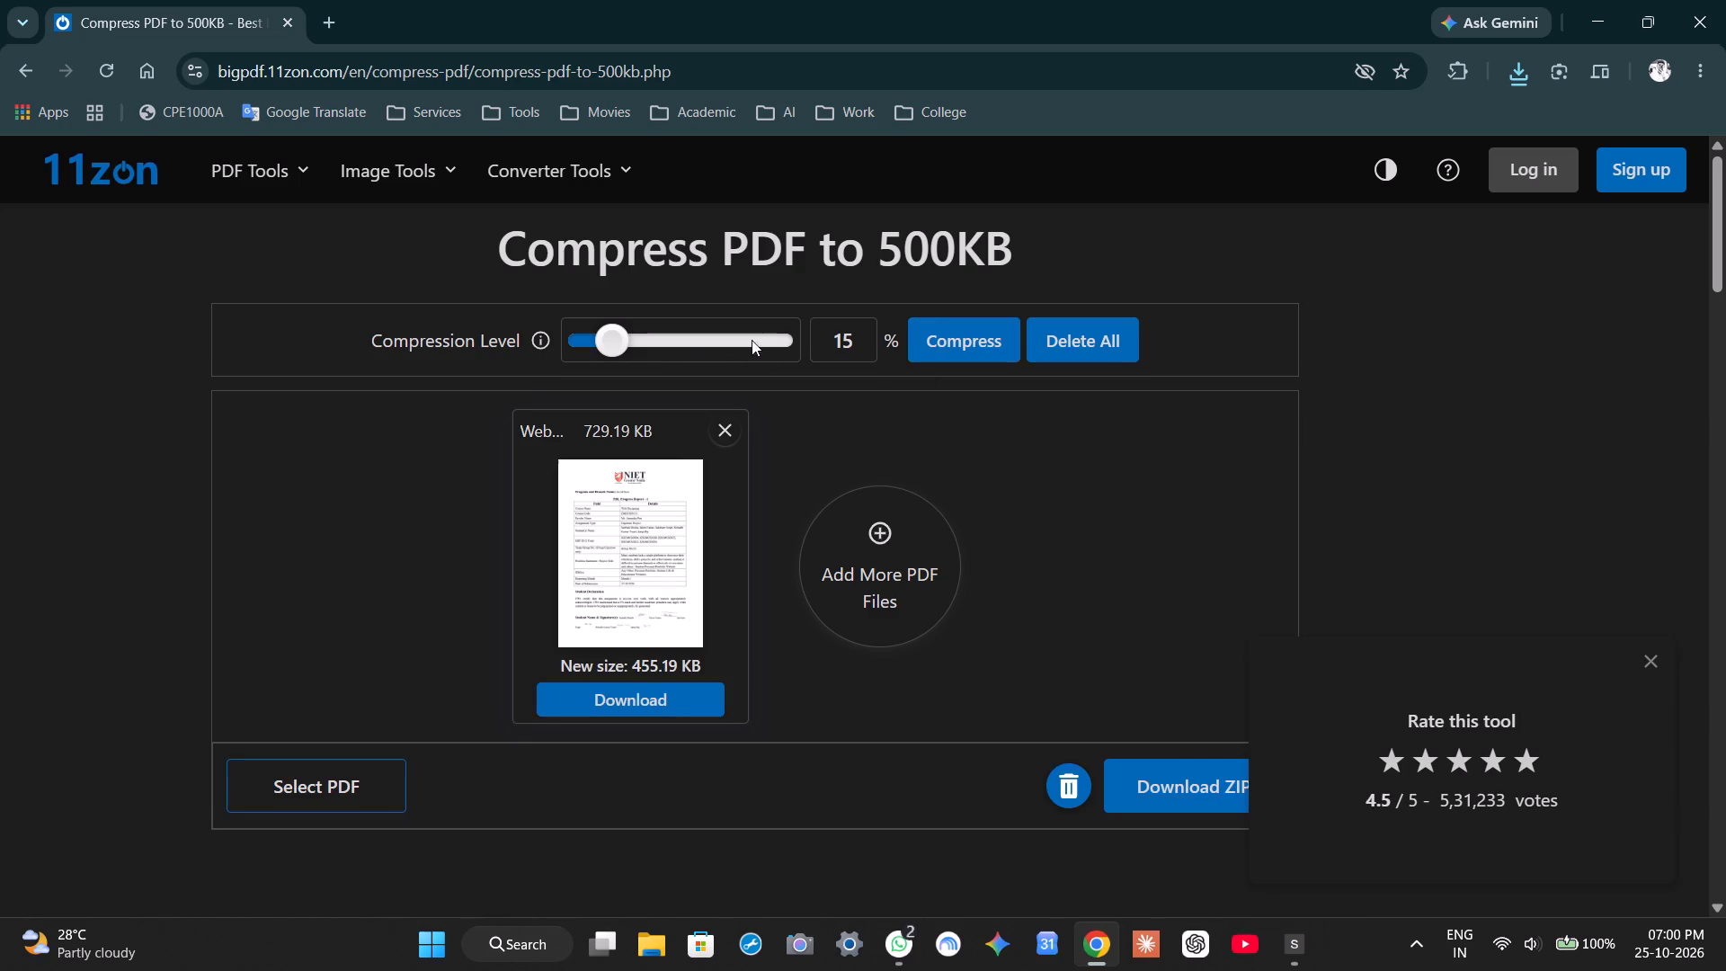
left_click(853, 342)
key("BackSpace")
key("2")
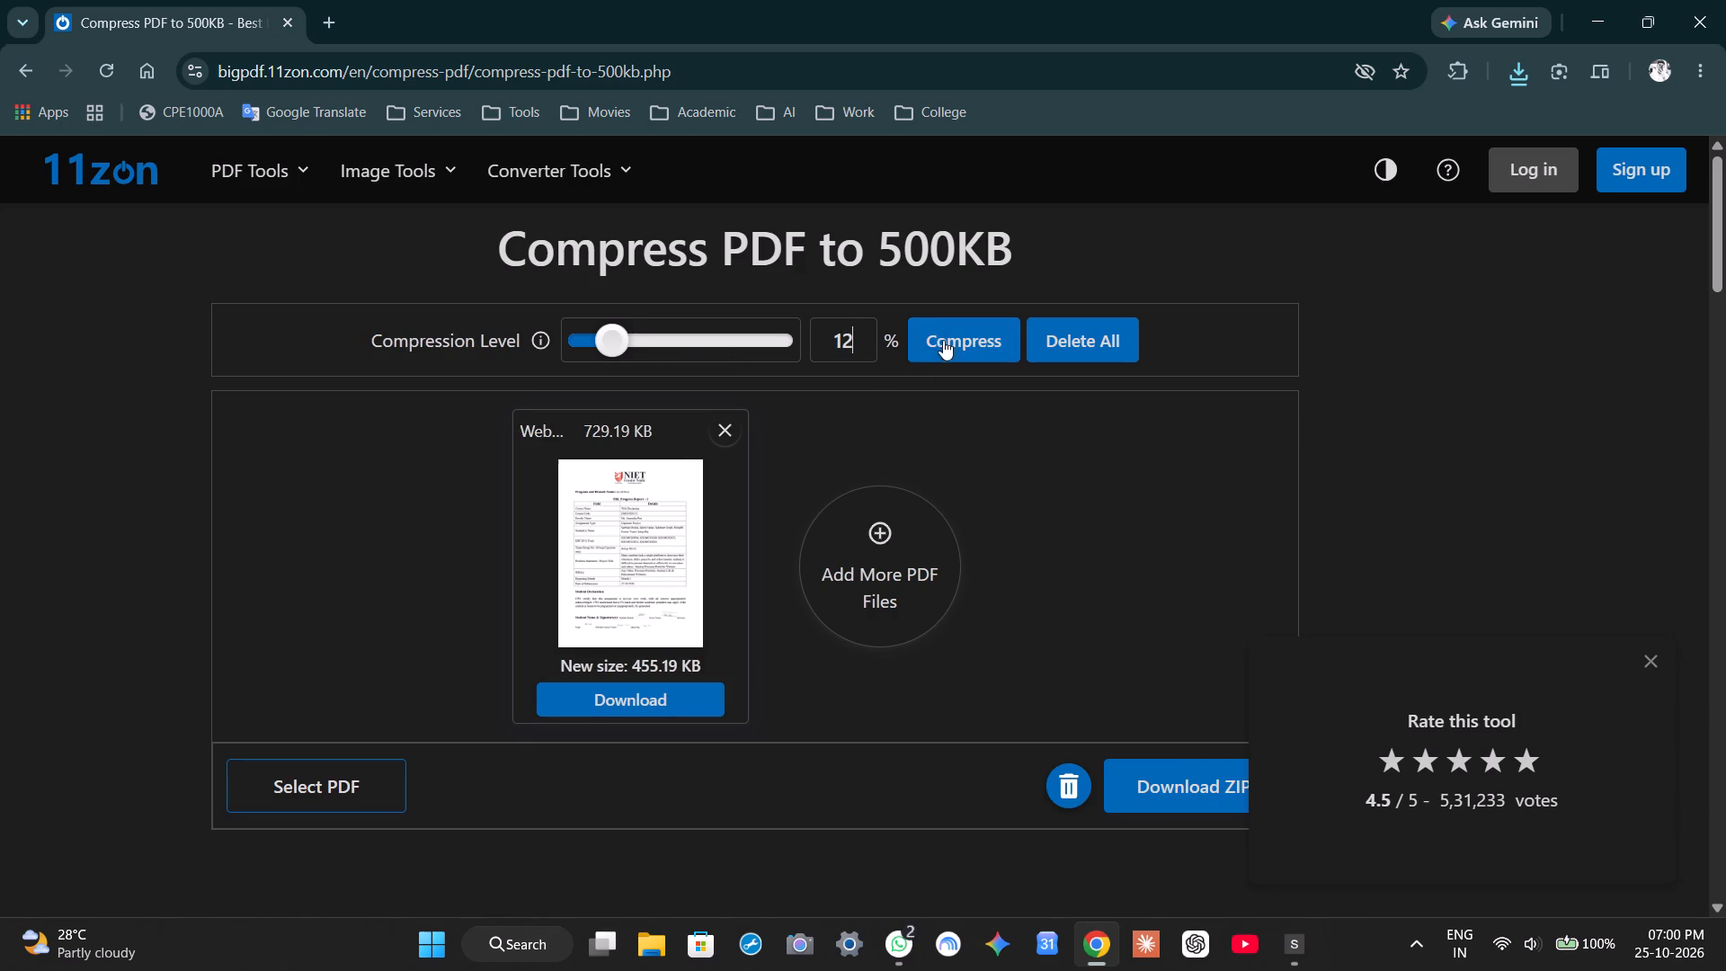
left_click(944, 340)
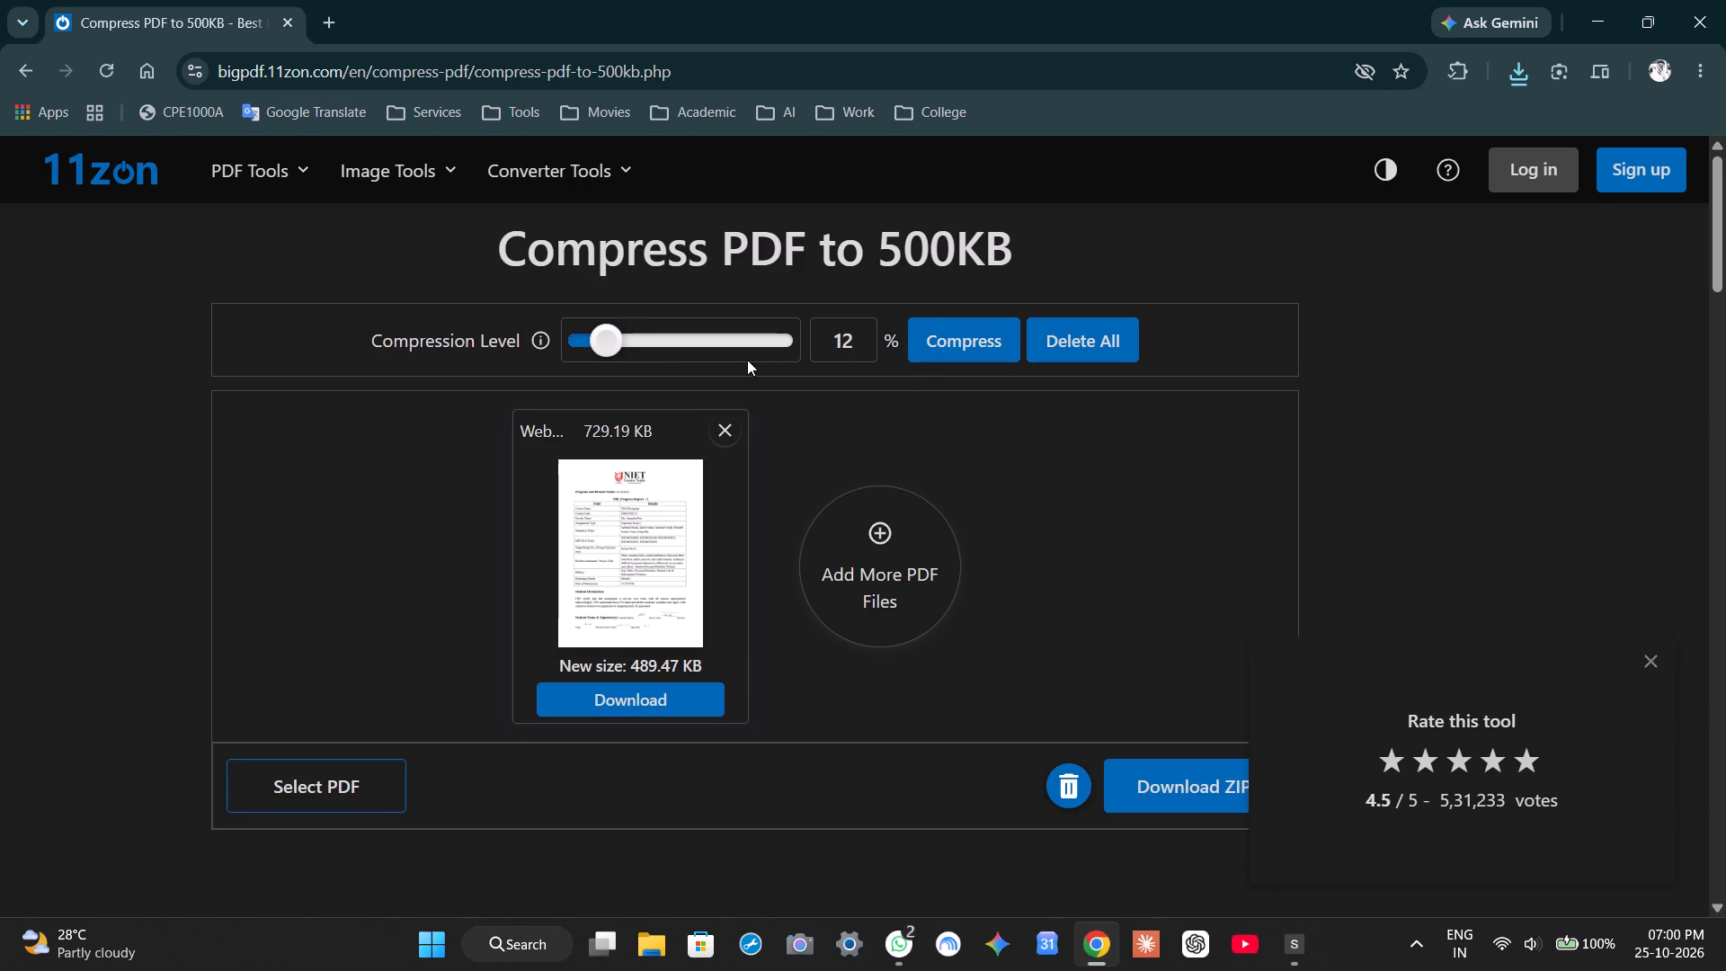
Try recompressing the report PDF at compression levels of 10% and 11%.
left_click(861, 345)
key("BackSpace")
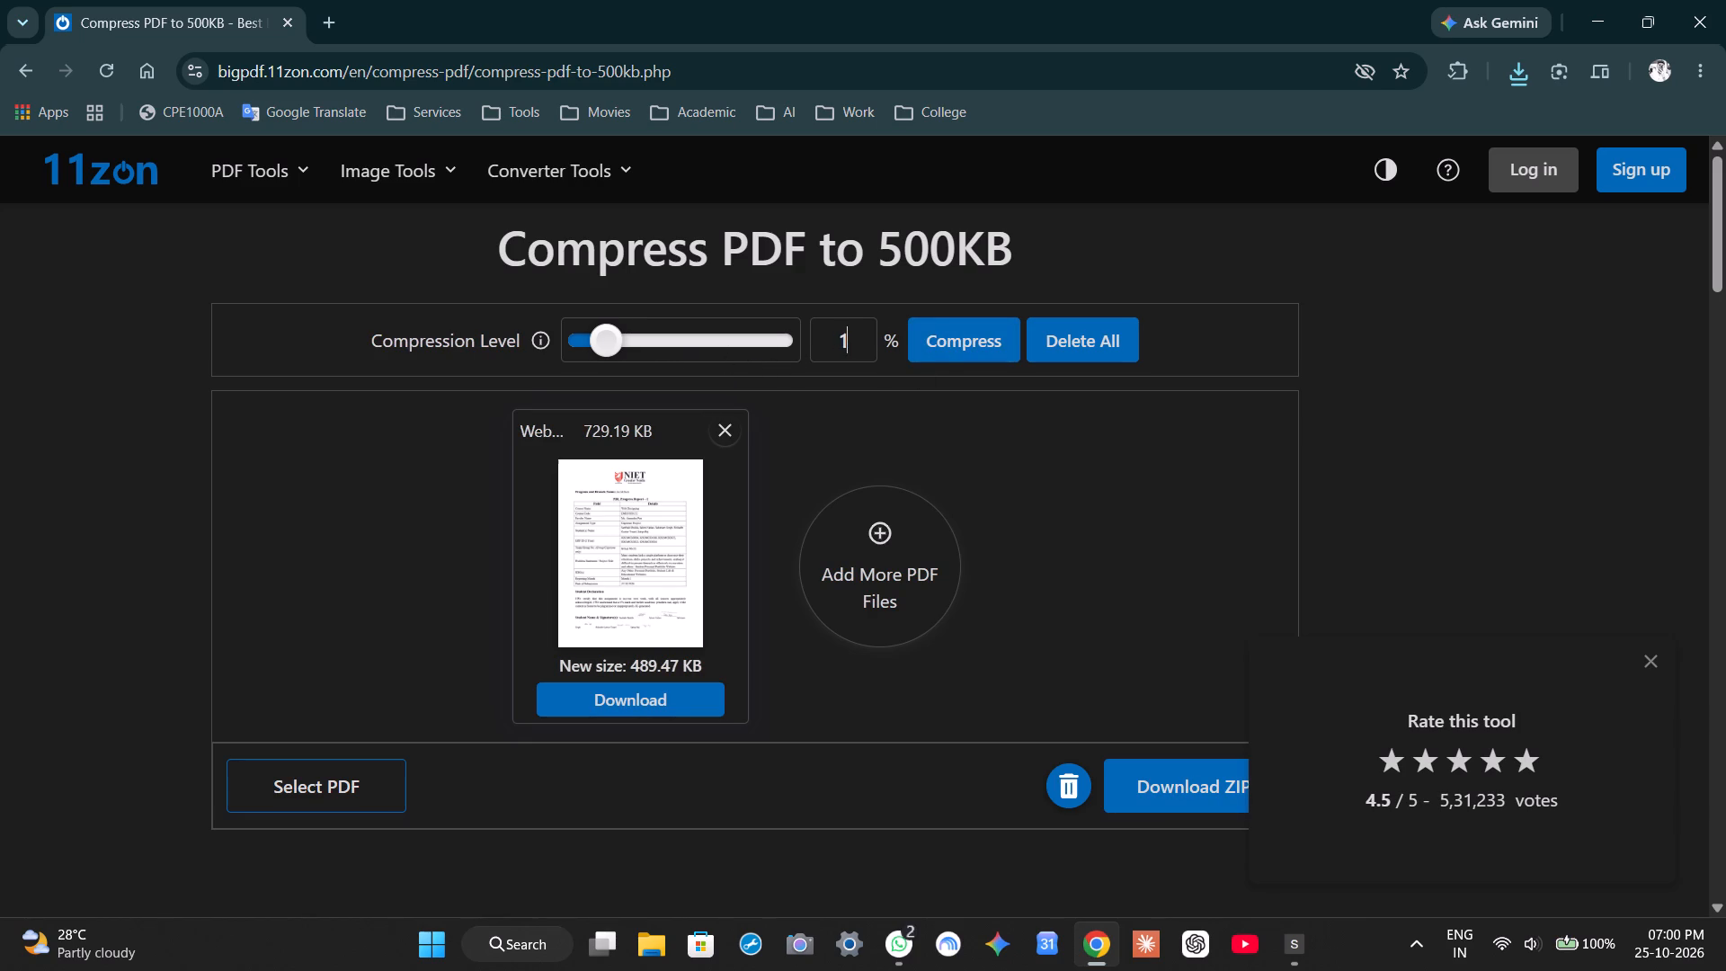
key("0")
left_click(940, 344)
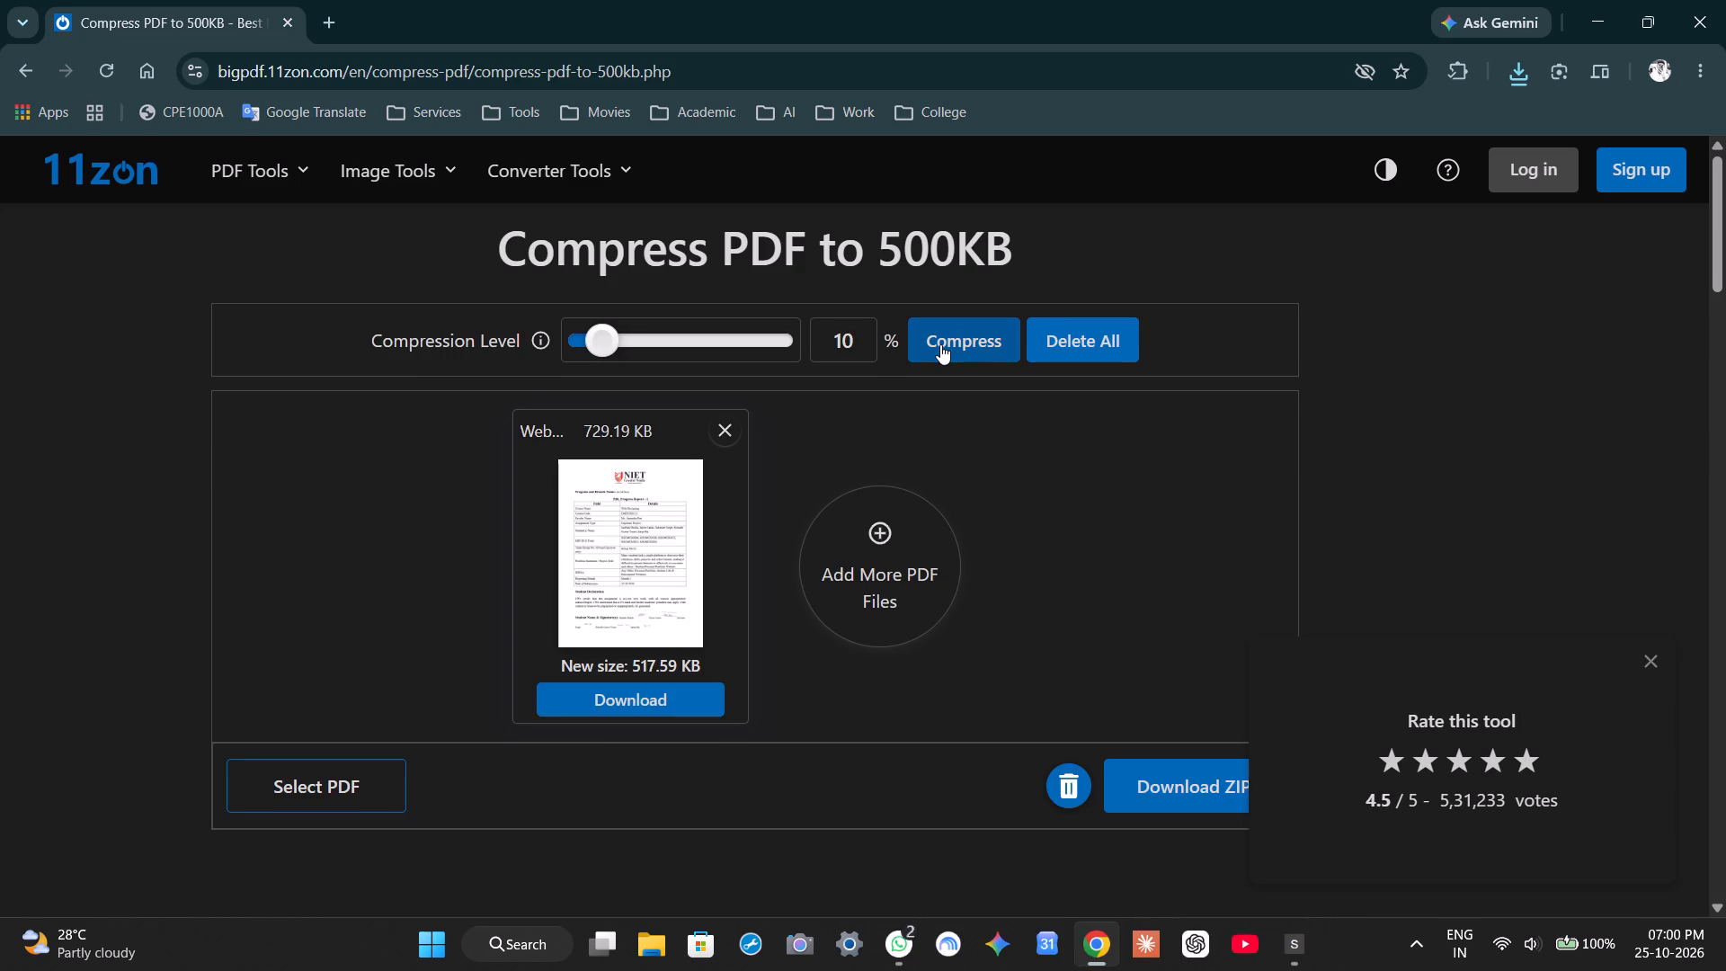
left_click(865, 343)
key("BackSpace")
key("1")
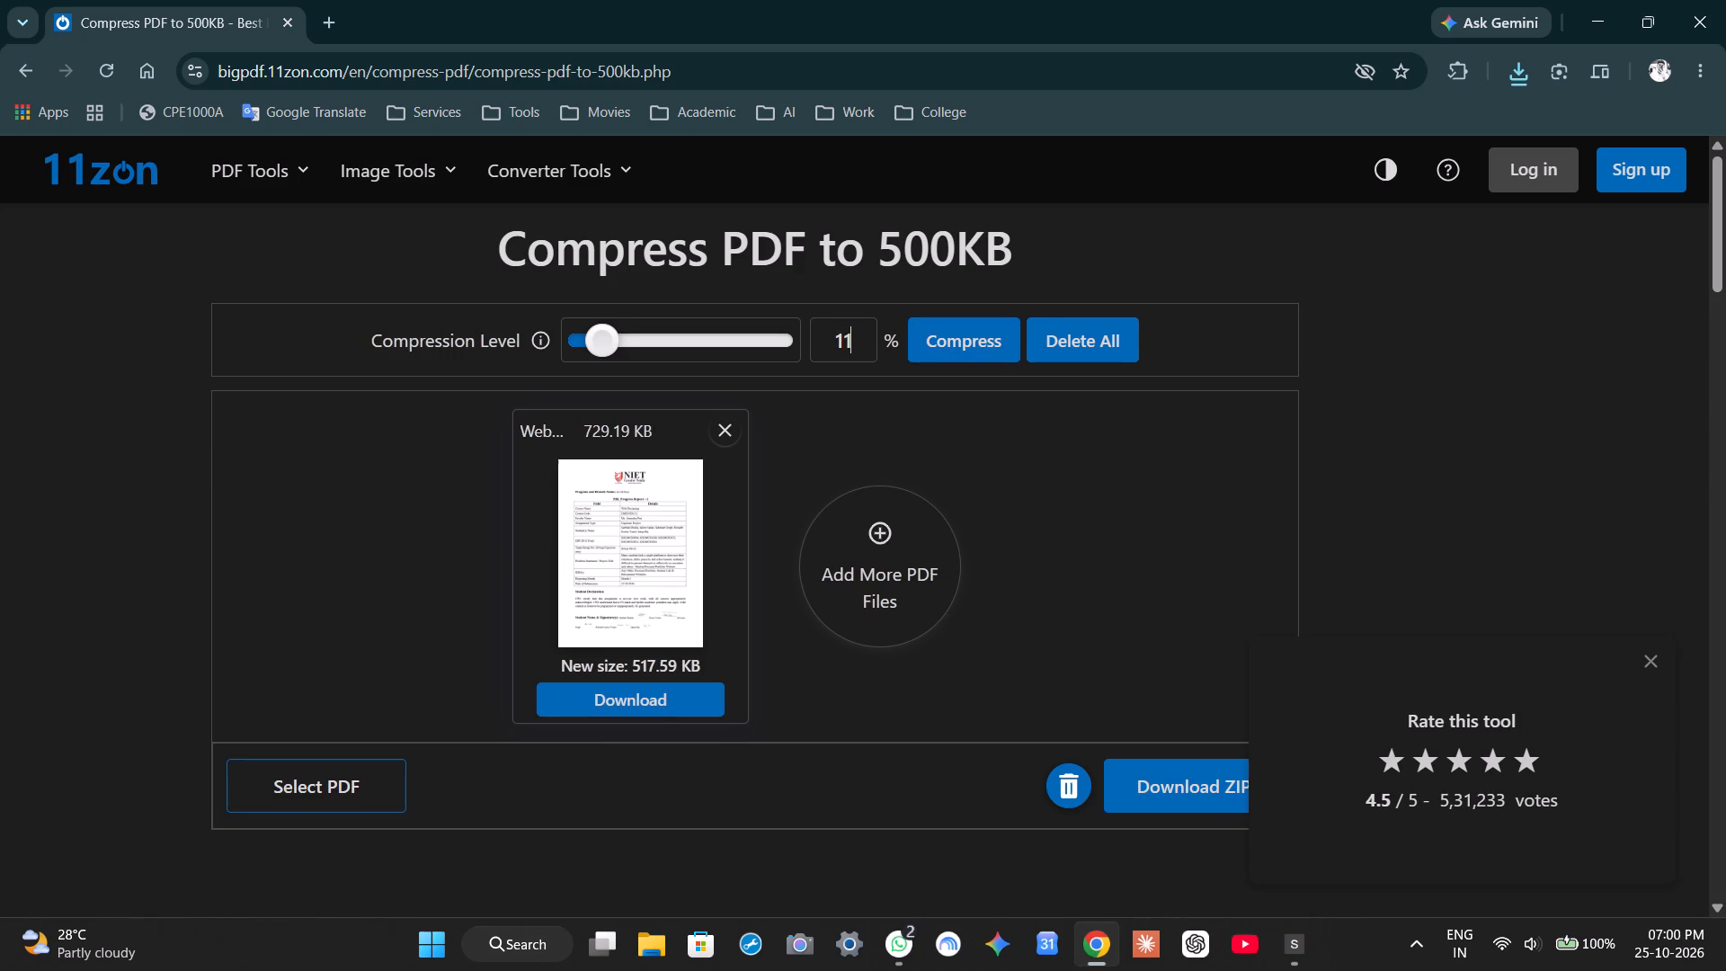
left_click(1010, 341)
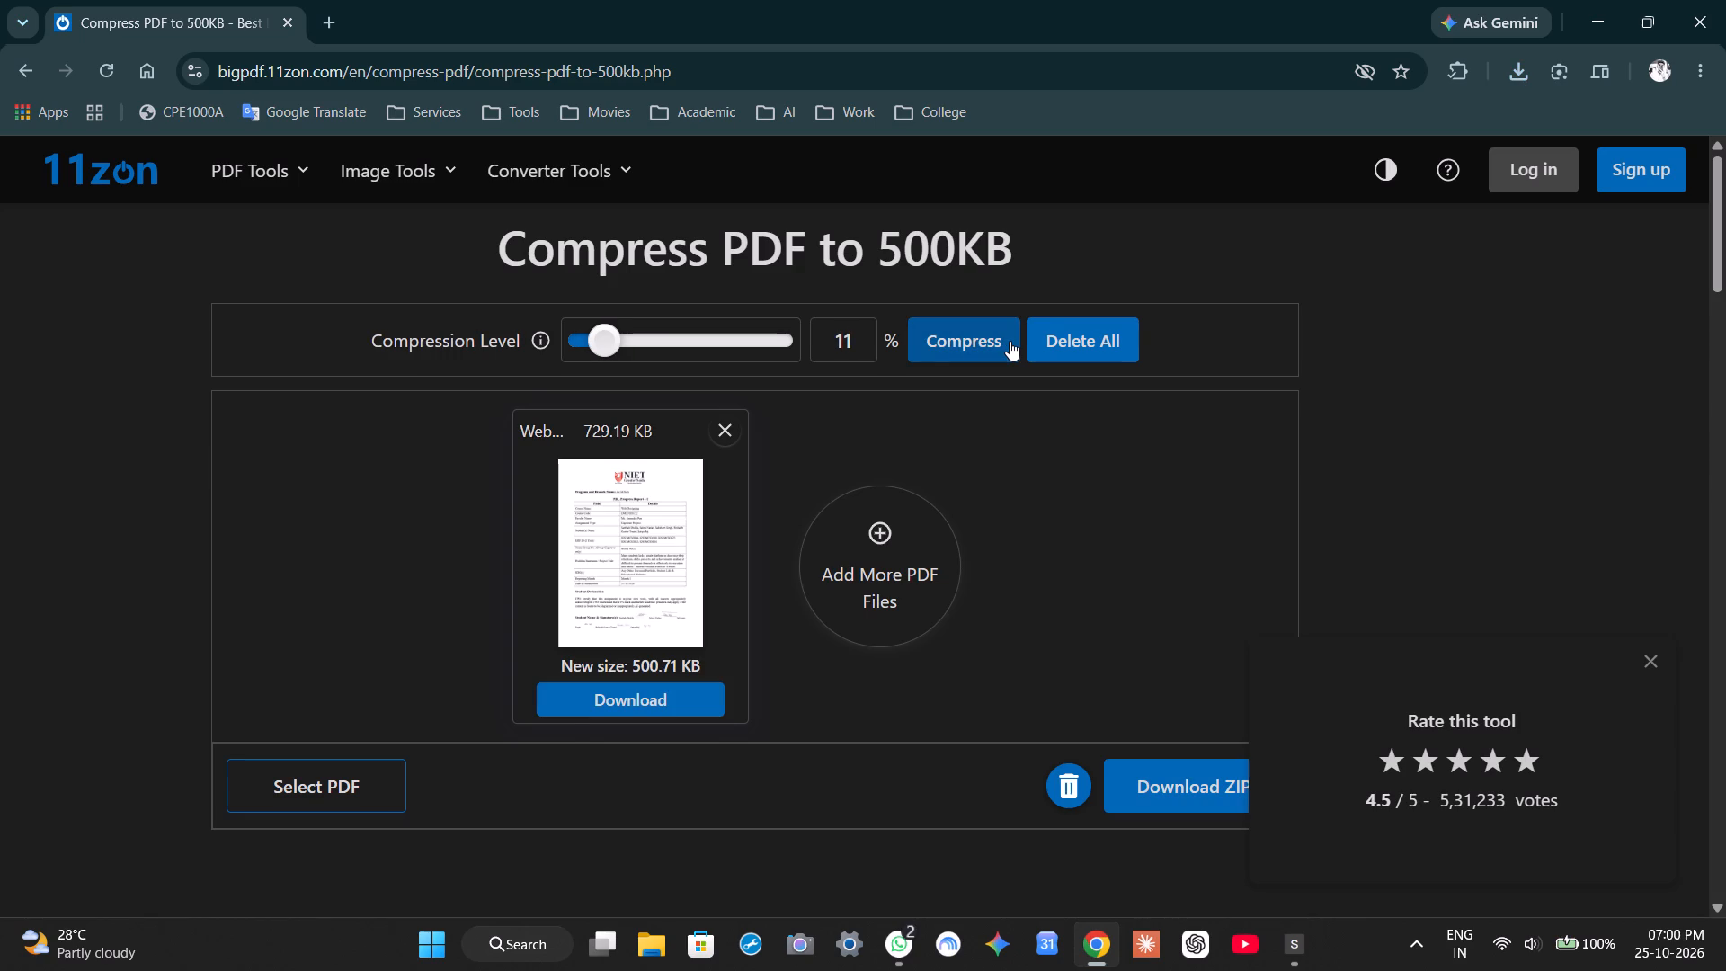
Recompress the report PDF at a compression level of 12% and download the result as a ZIP.
left_click(709, 341)
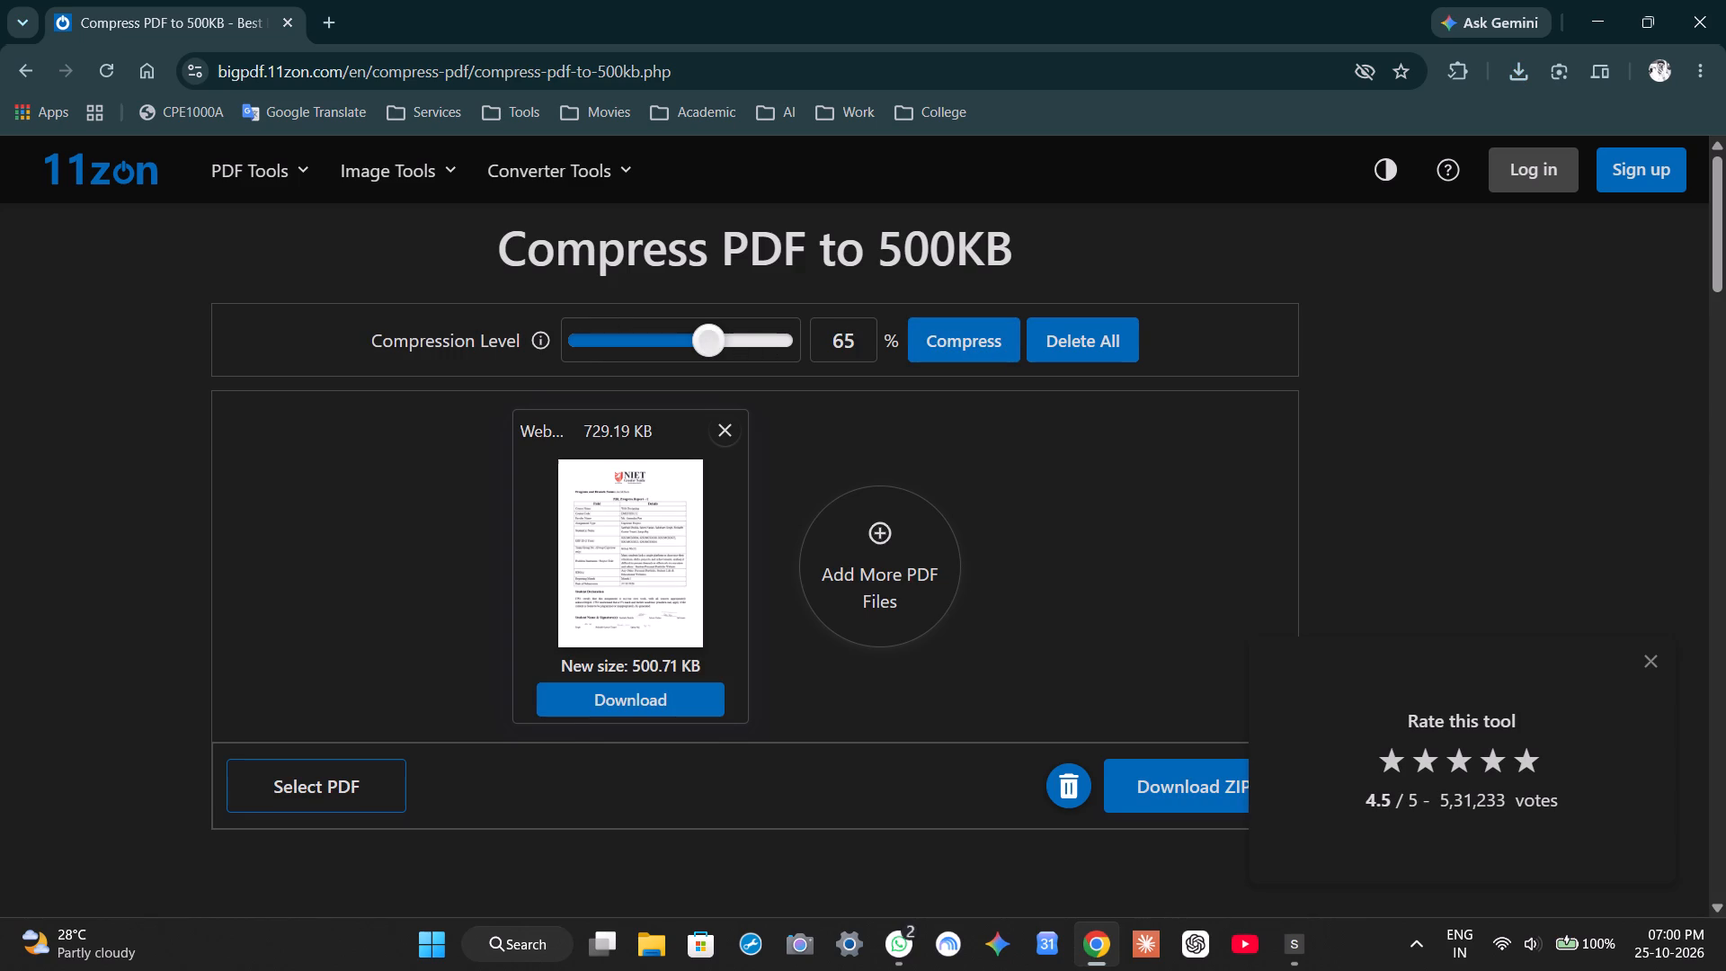
left_click(869, 347)
key("BackSpace")
key("BackSpace")
type("12")
left_click(969, 343)
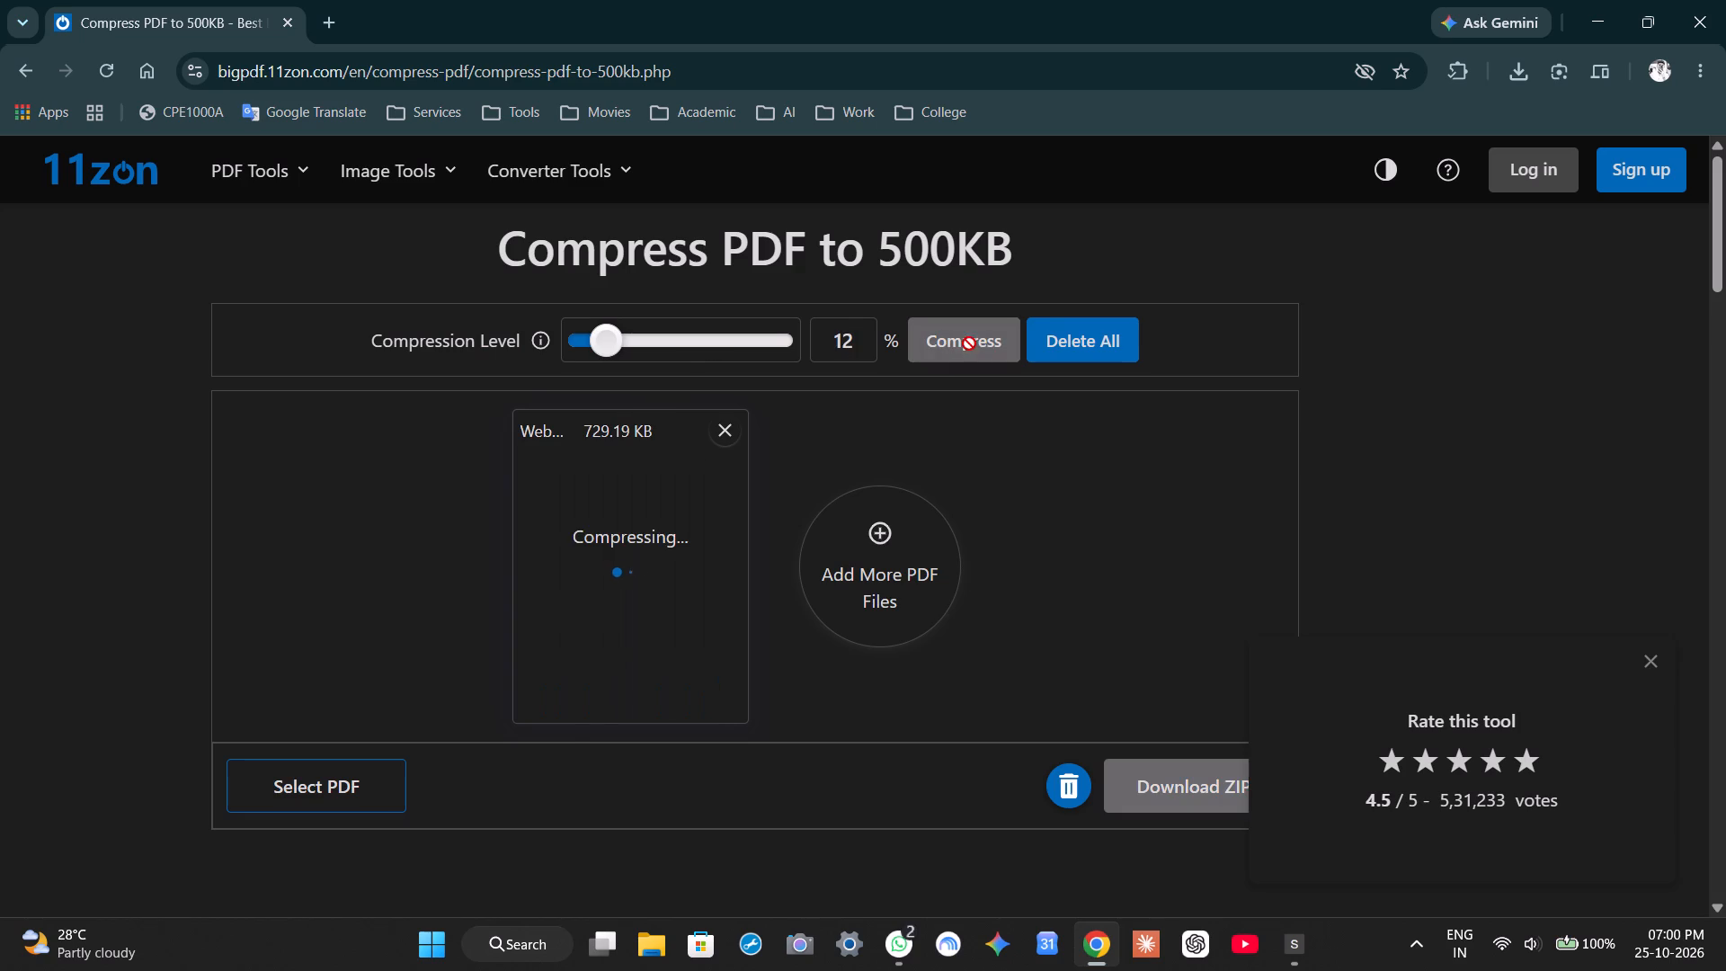
left_click(1179, 798)
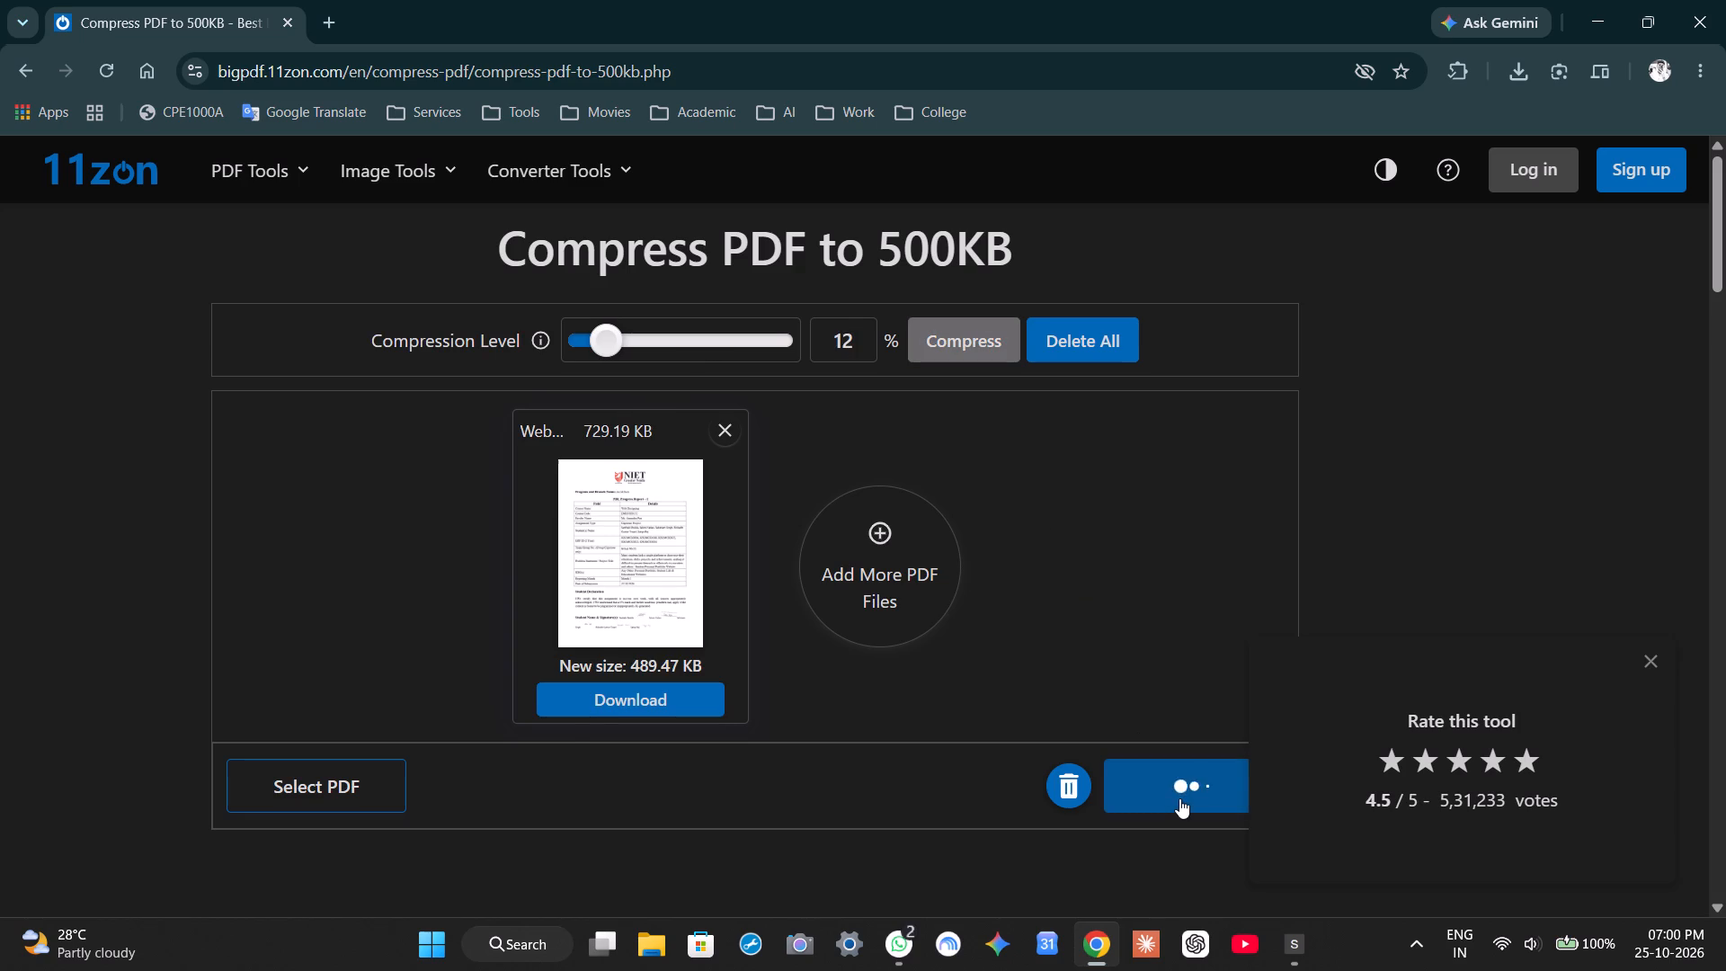
In File Explorer, delete the earlier 11zon_compressed-PDF archive and its extracted folder from Downloads.
left_click(1609, 0)
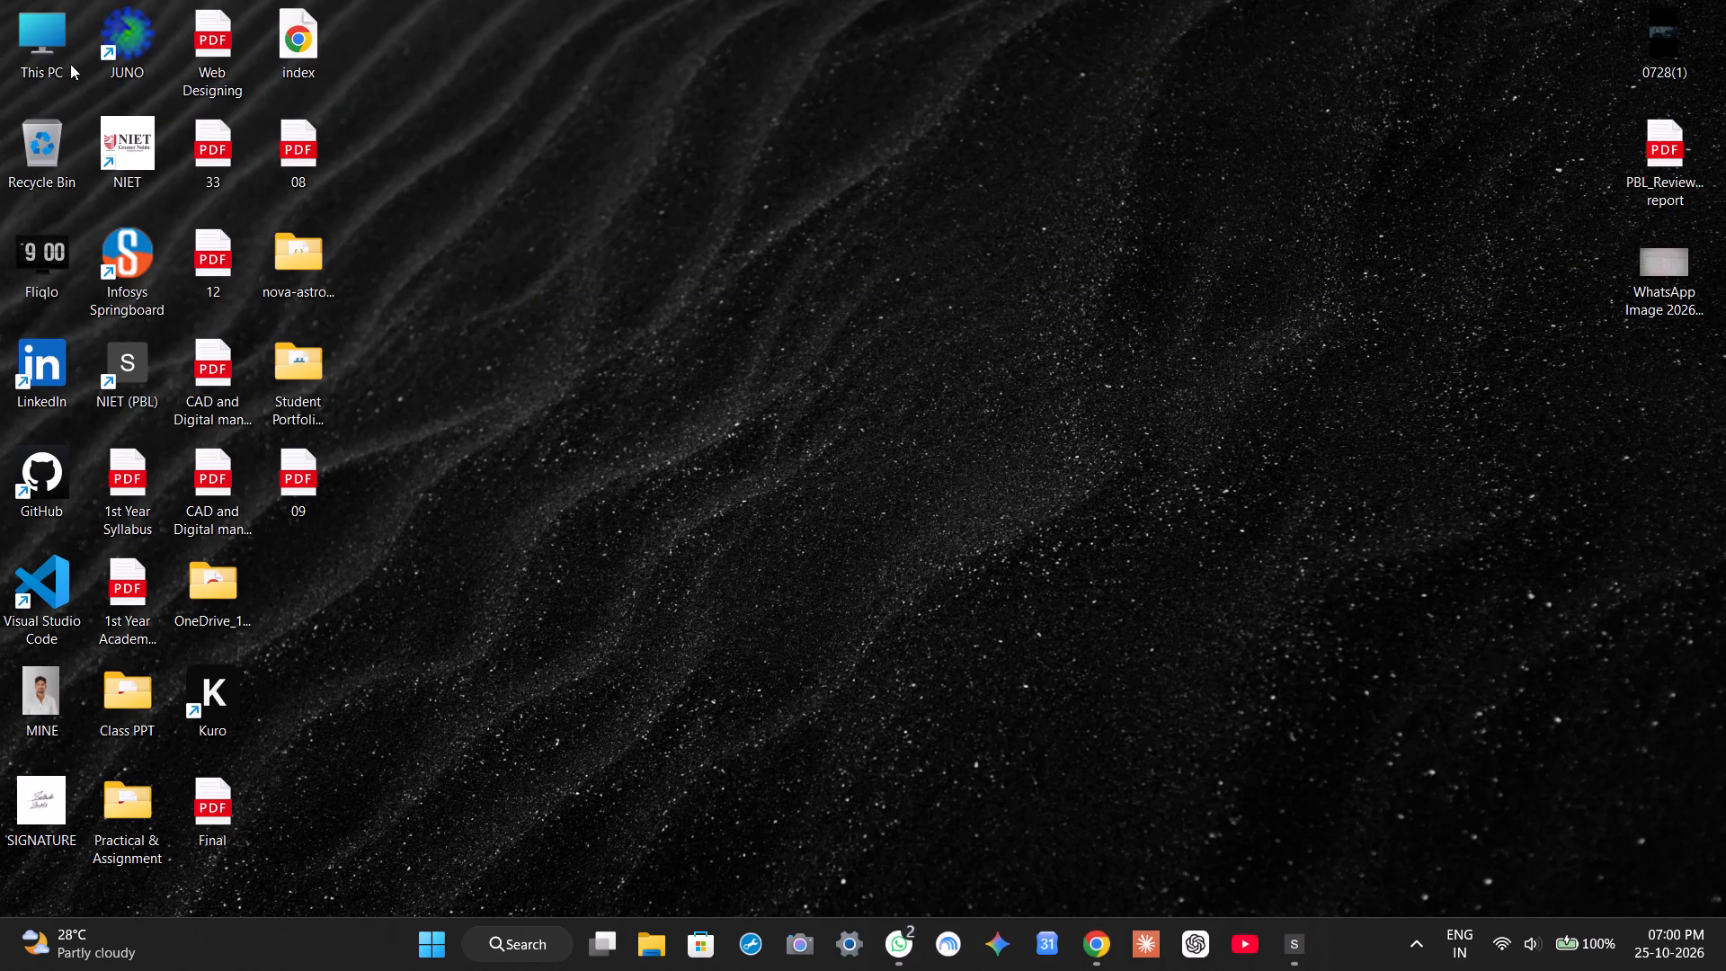
double_click(46, 64)
left_click(132, 343)
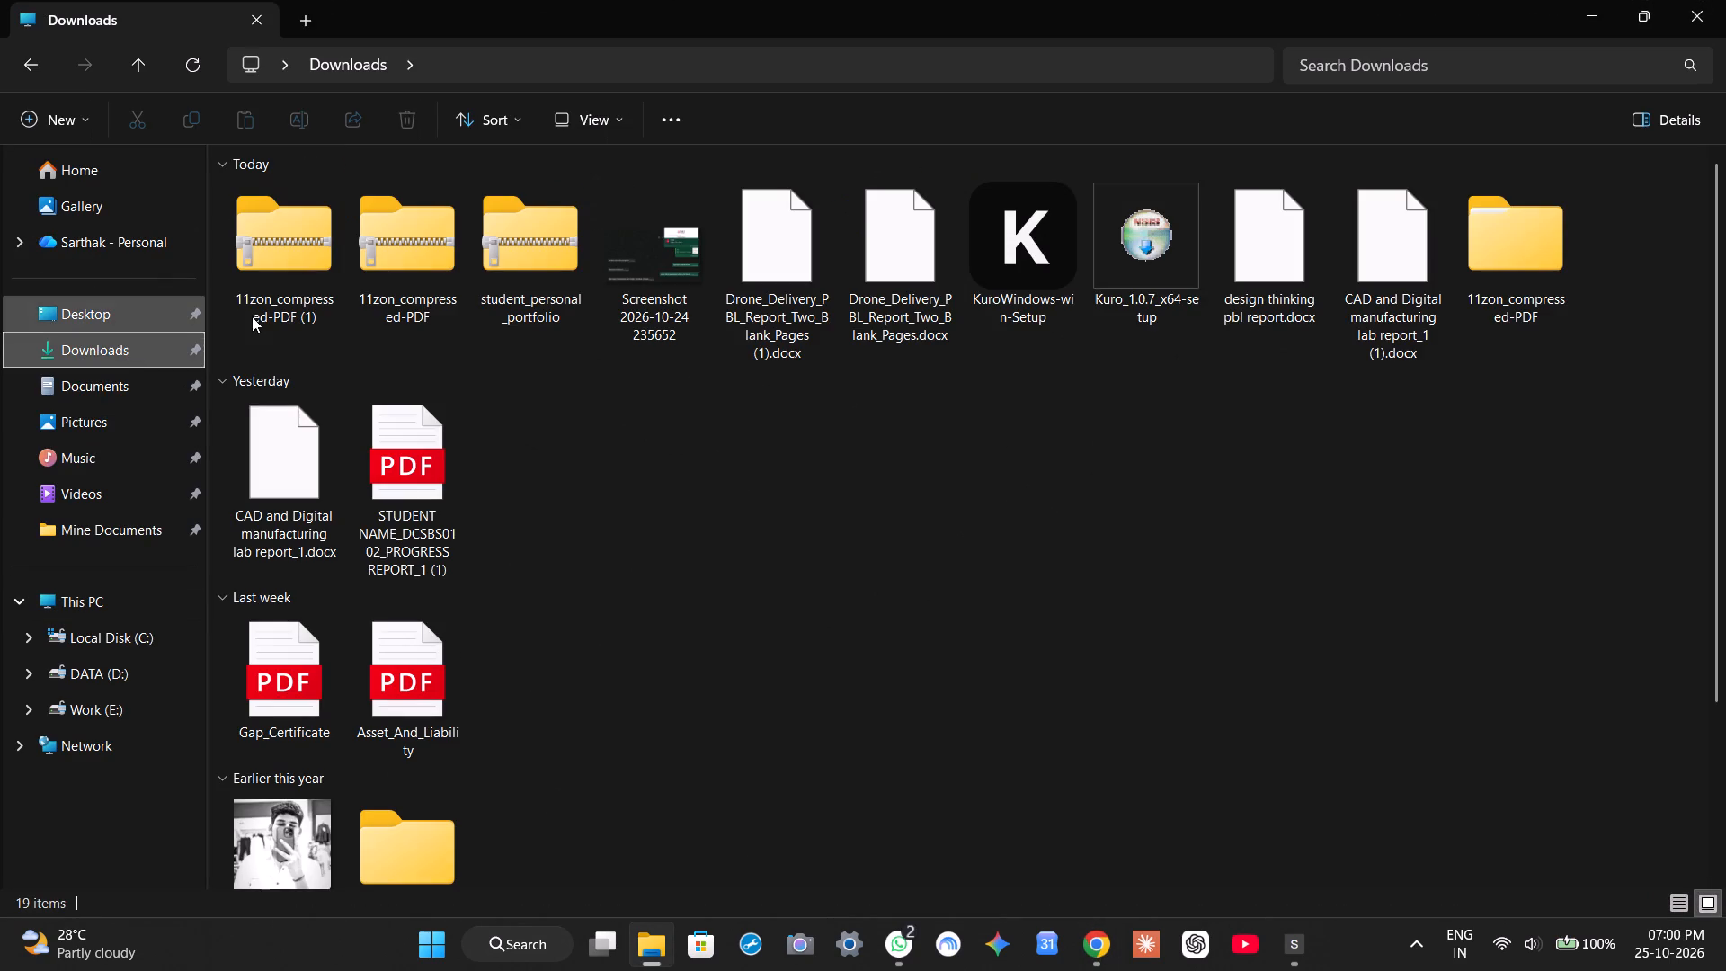
left_click(375, 266, "ctrl")
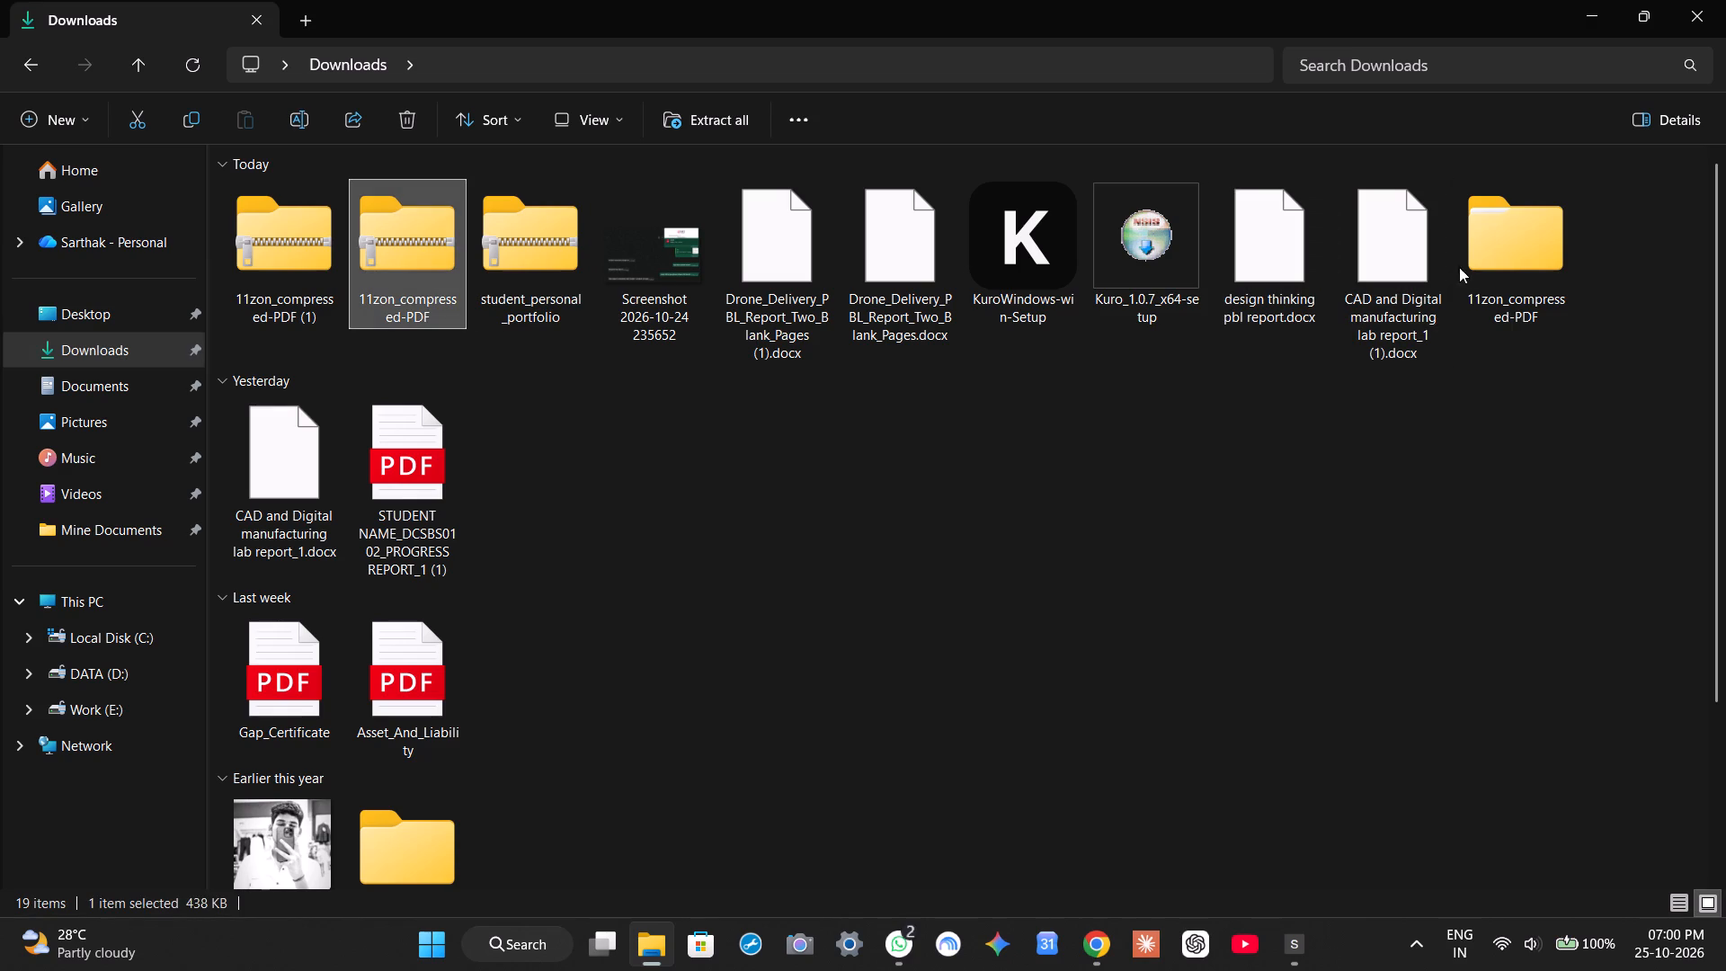
left_click(1495, 266, "ctrl")
left_click(409, 125)
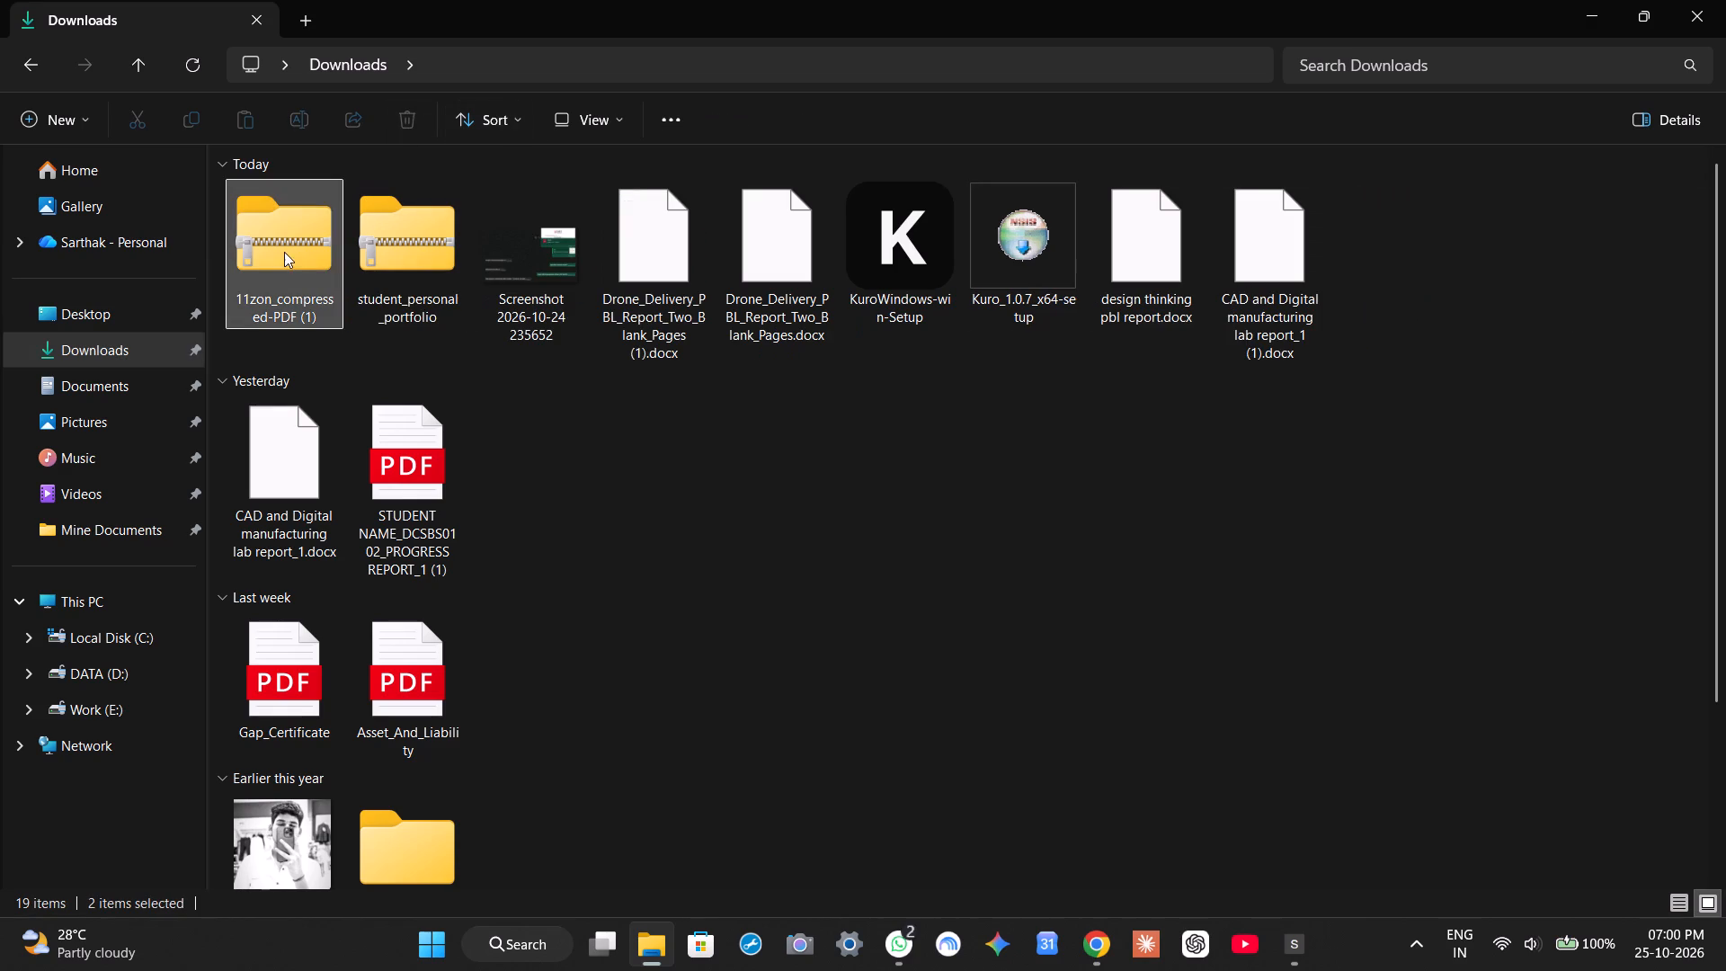
Extract the 11zon_compressed-PDF (1) archive into its own folder in Downloads and close the extracted folder's window.
right_click(284, 250)
left_click(364, 389)
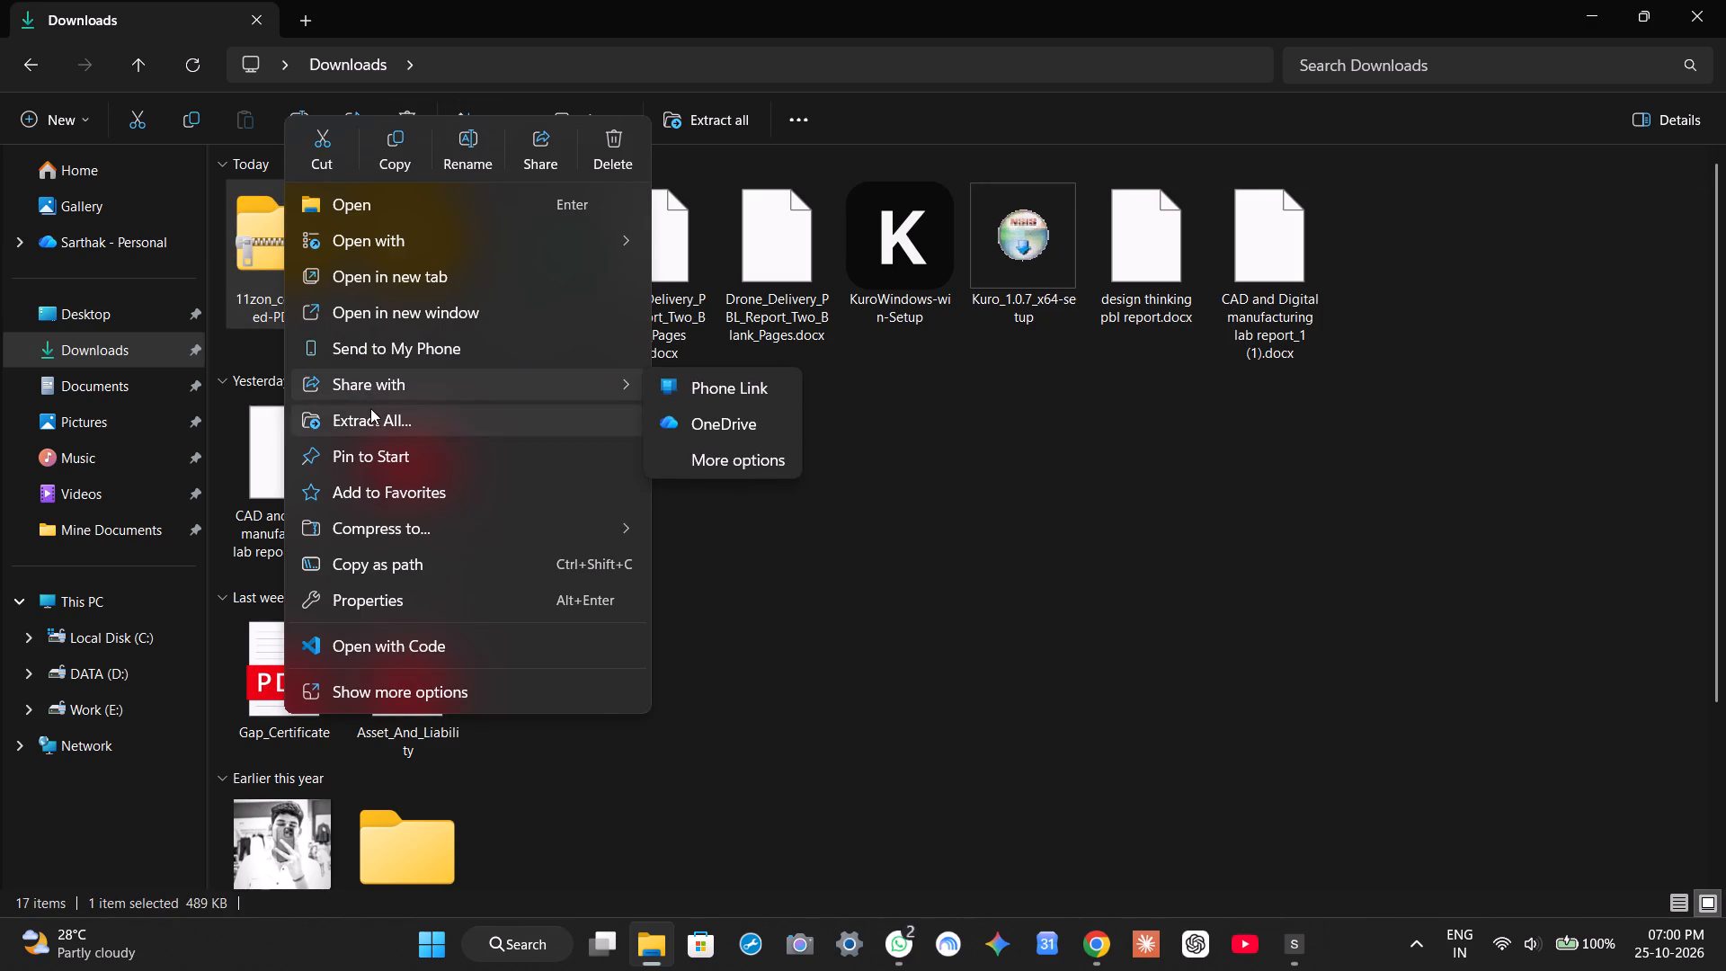
left_click(370, 408)
left_click(1028, 702)
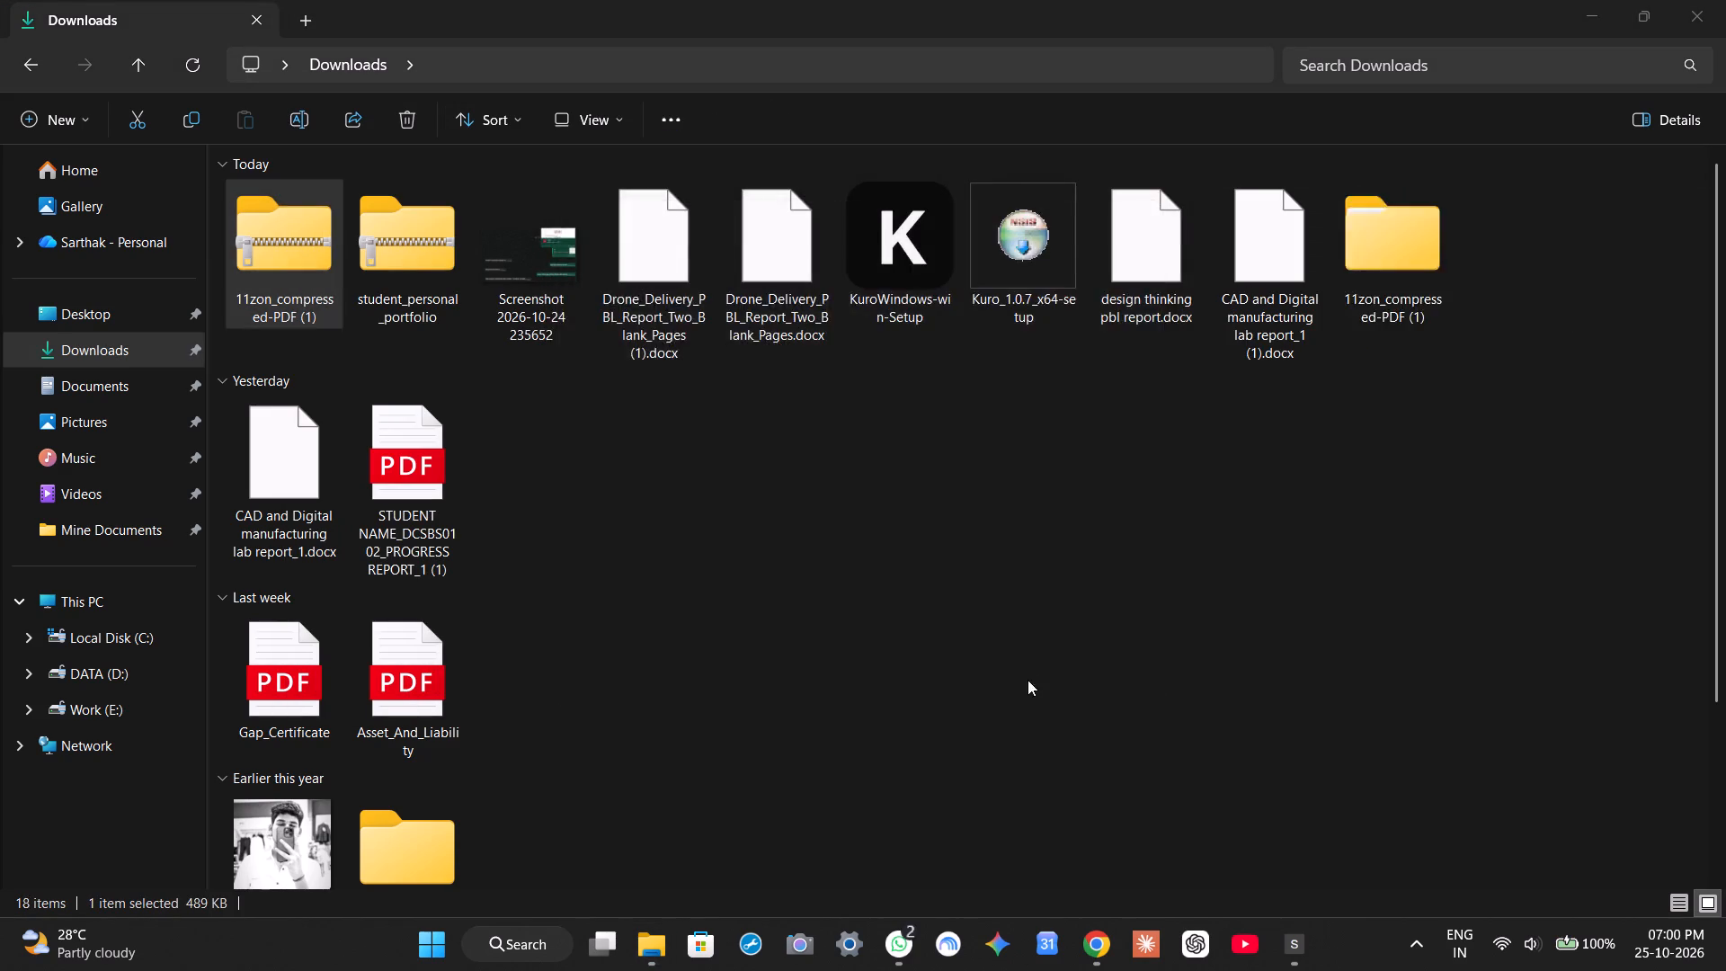
left_click(1725, 0)
Open the compressed report PDF from the extracted 11zon_compressed-PDF (1) folder, examine the readability of its text and screenshots, and close it.
double_click(1372, 269)
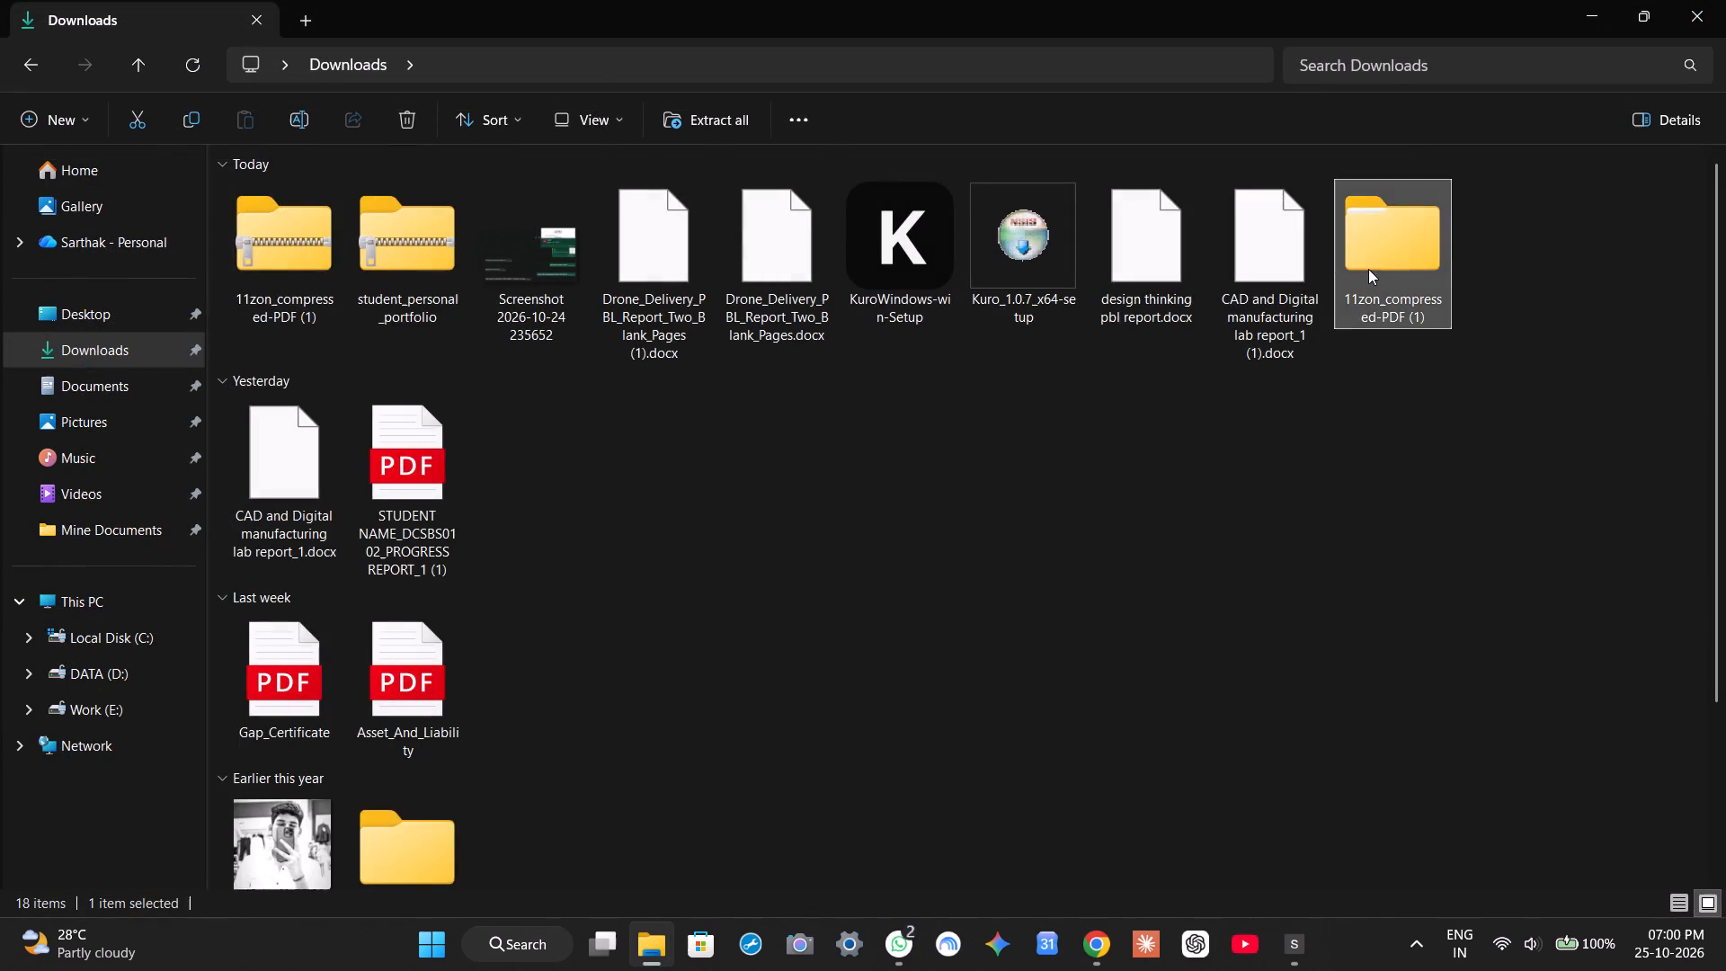
double_click(319, 231)
double_click(325, 220)
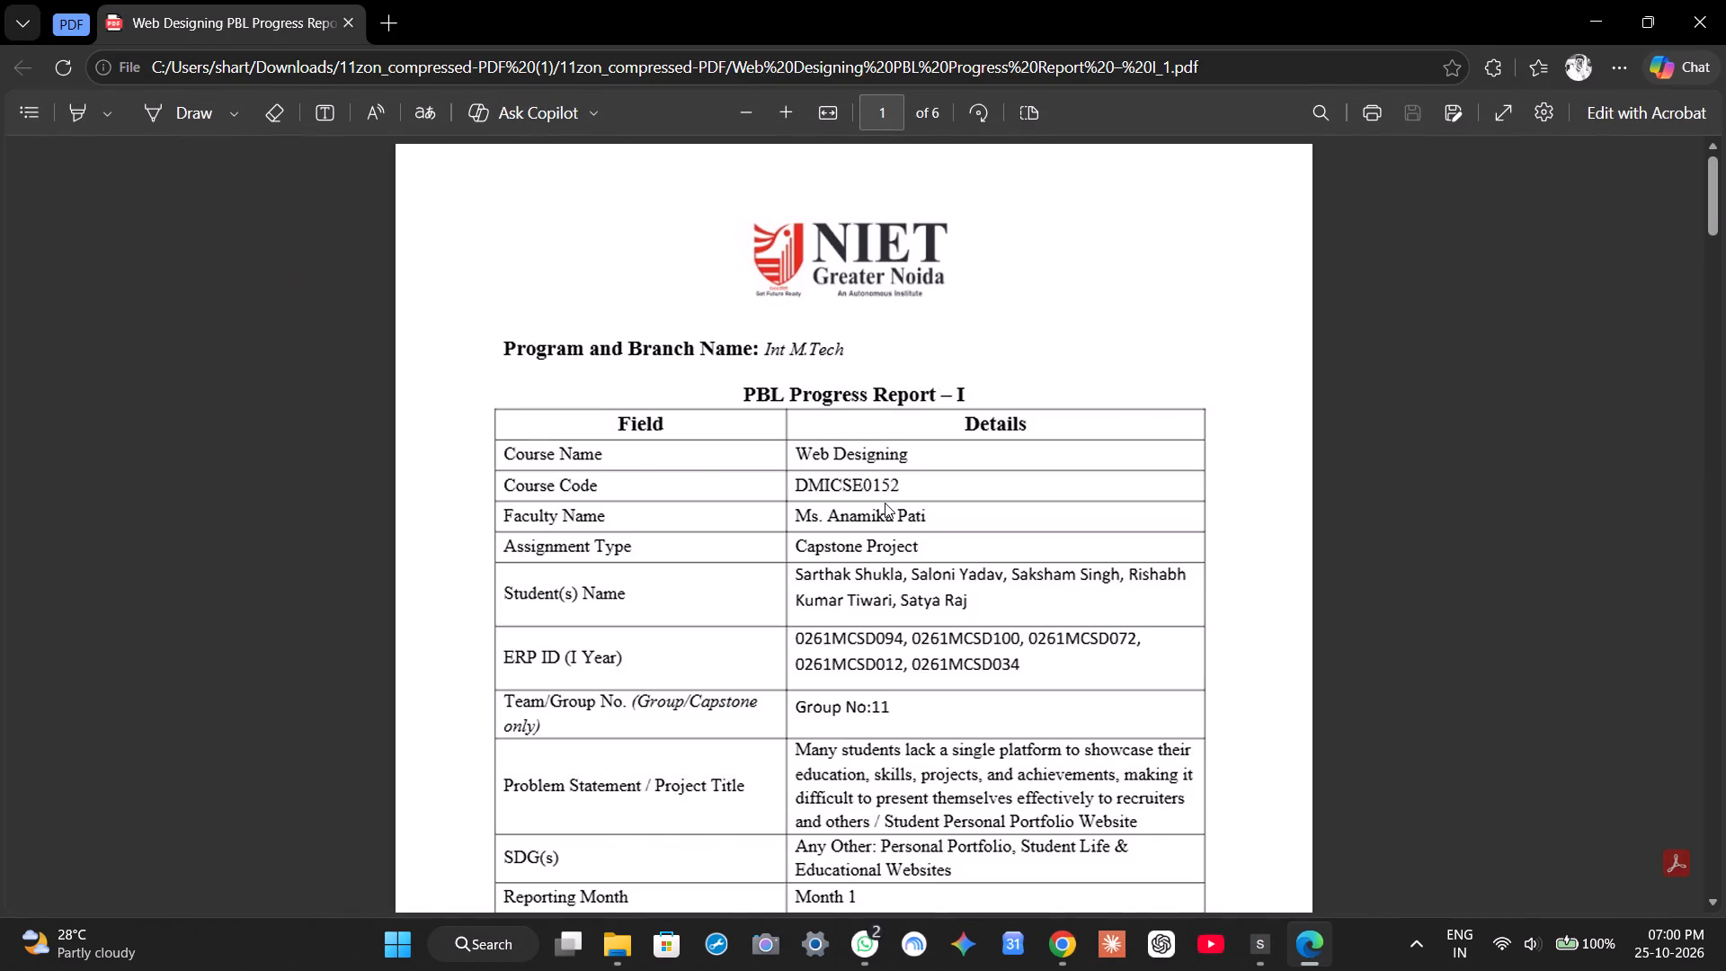
scroll(885, 496, "down", 4)
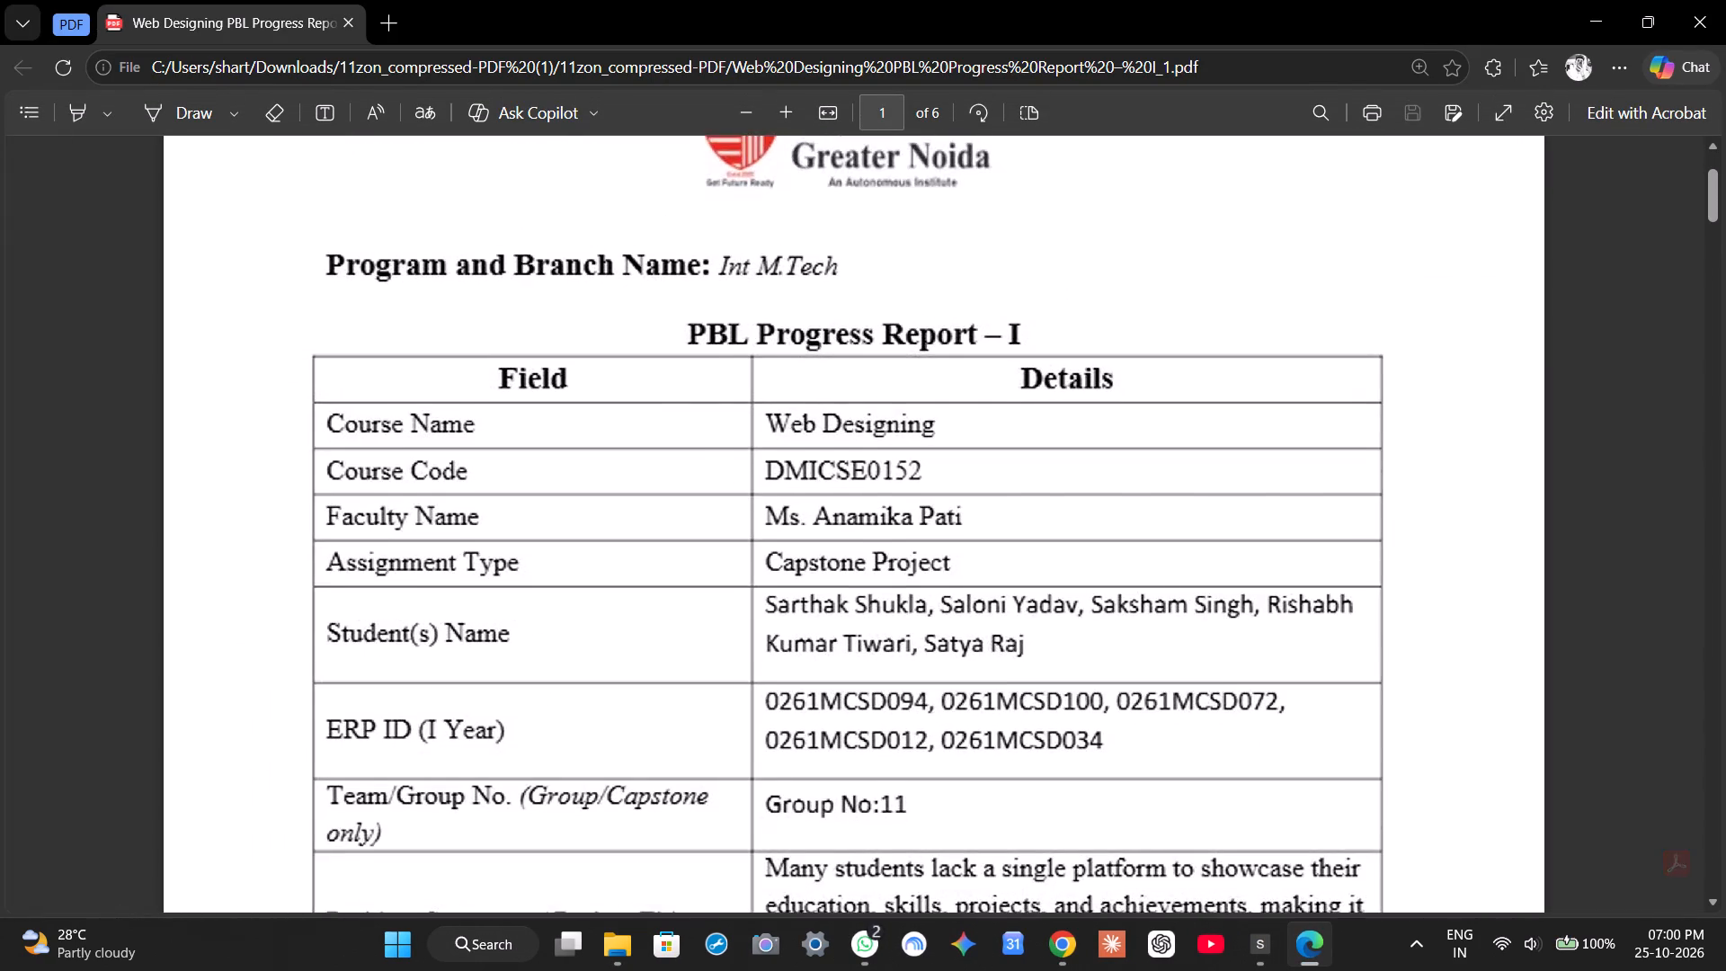
scroll(885, 496, "down", 19)
scroll(885, 493, "down", 9)
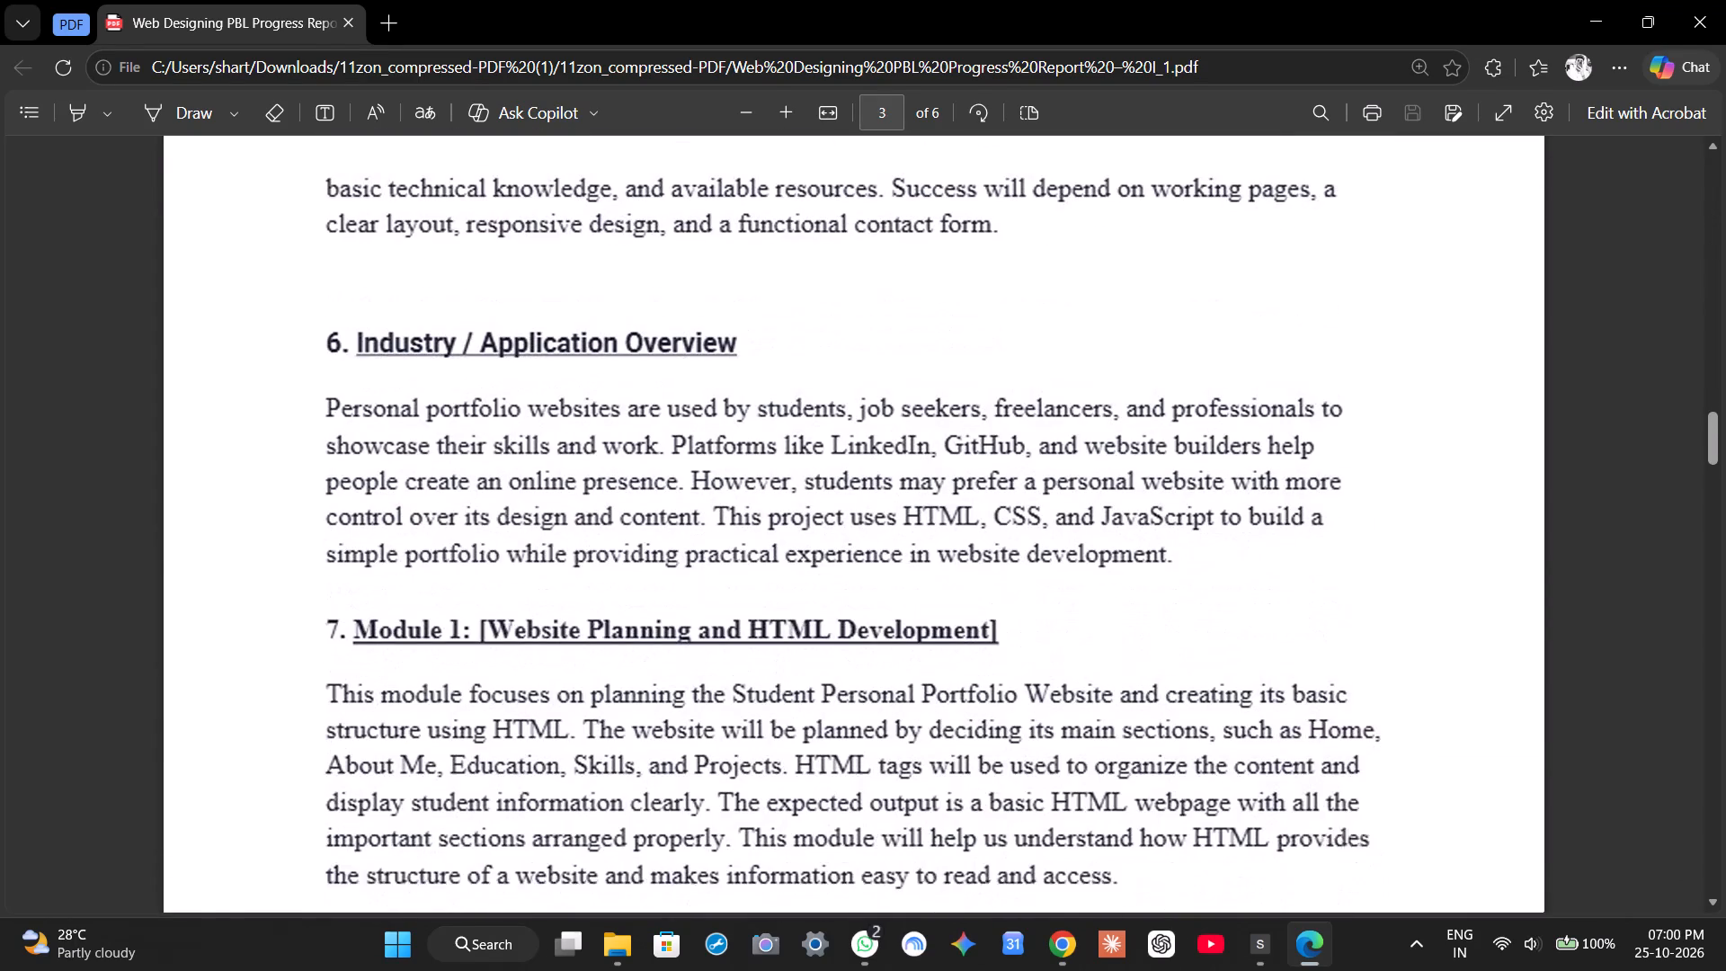
scroll(885, 493, "down", 8)
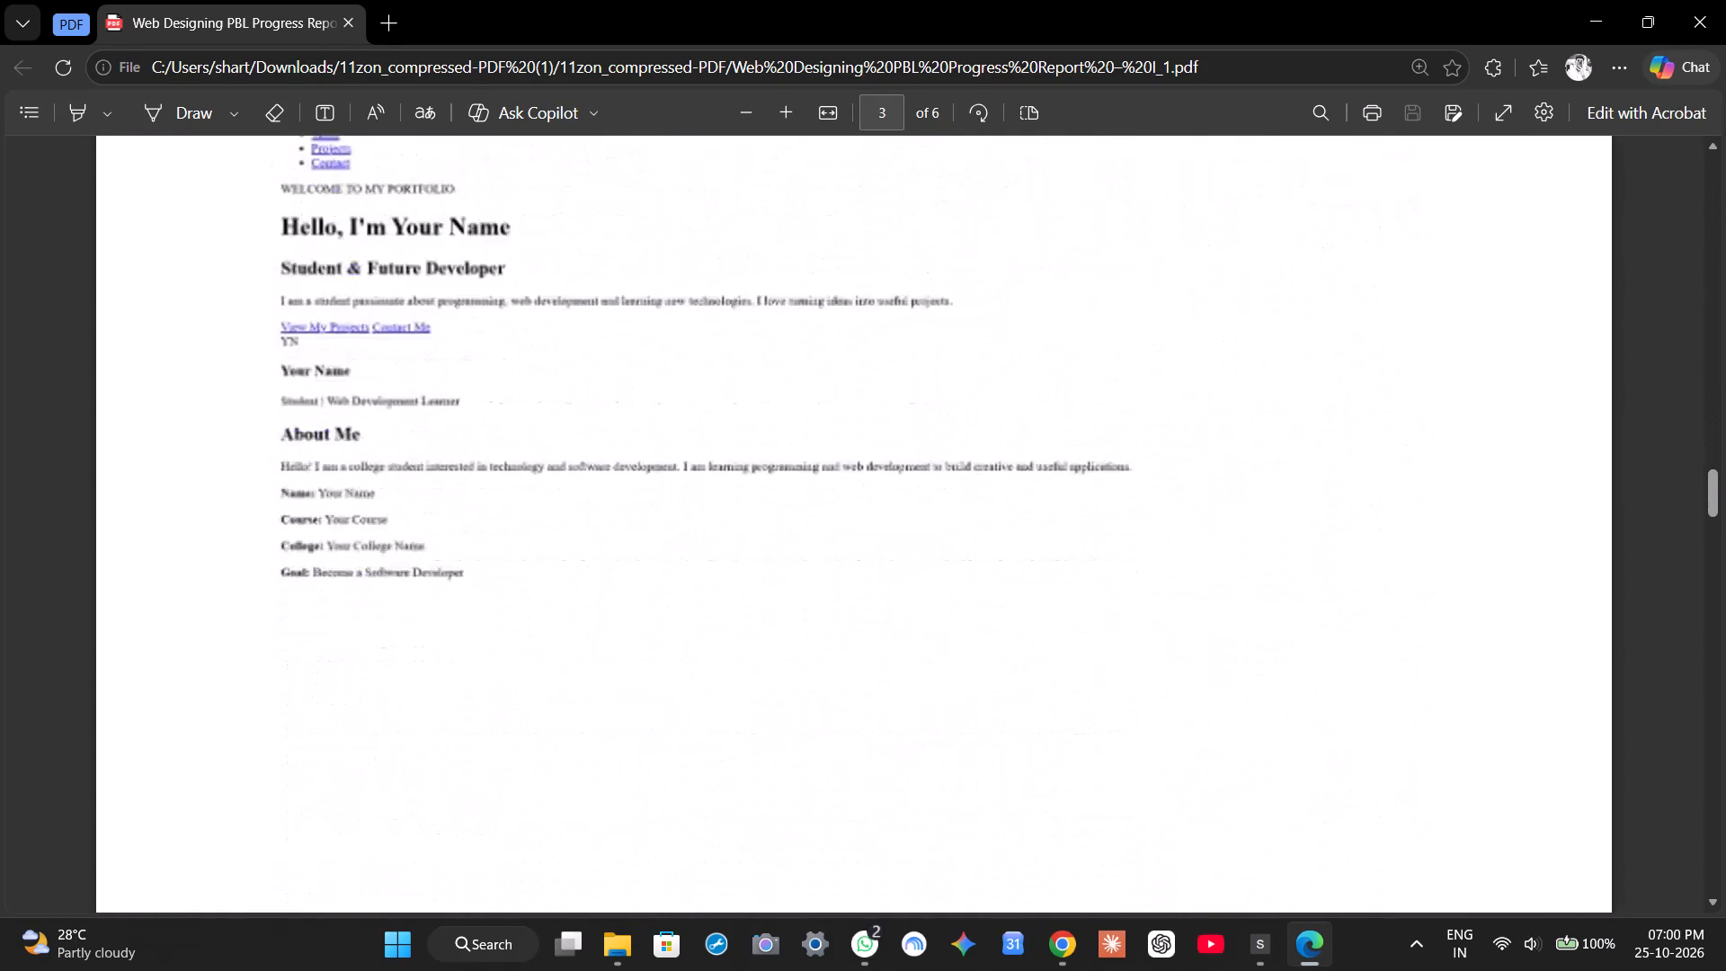
scroll(885, 493, "up", 2)
scroll(885, 493, "down", 20)
scroll(885, 493, "down", 3)
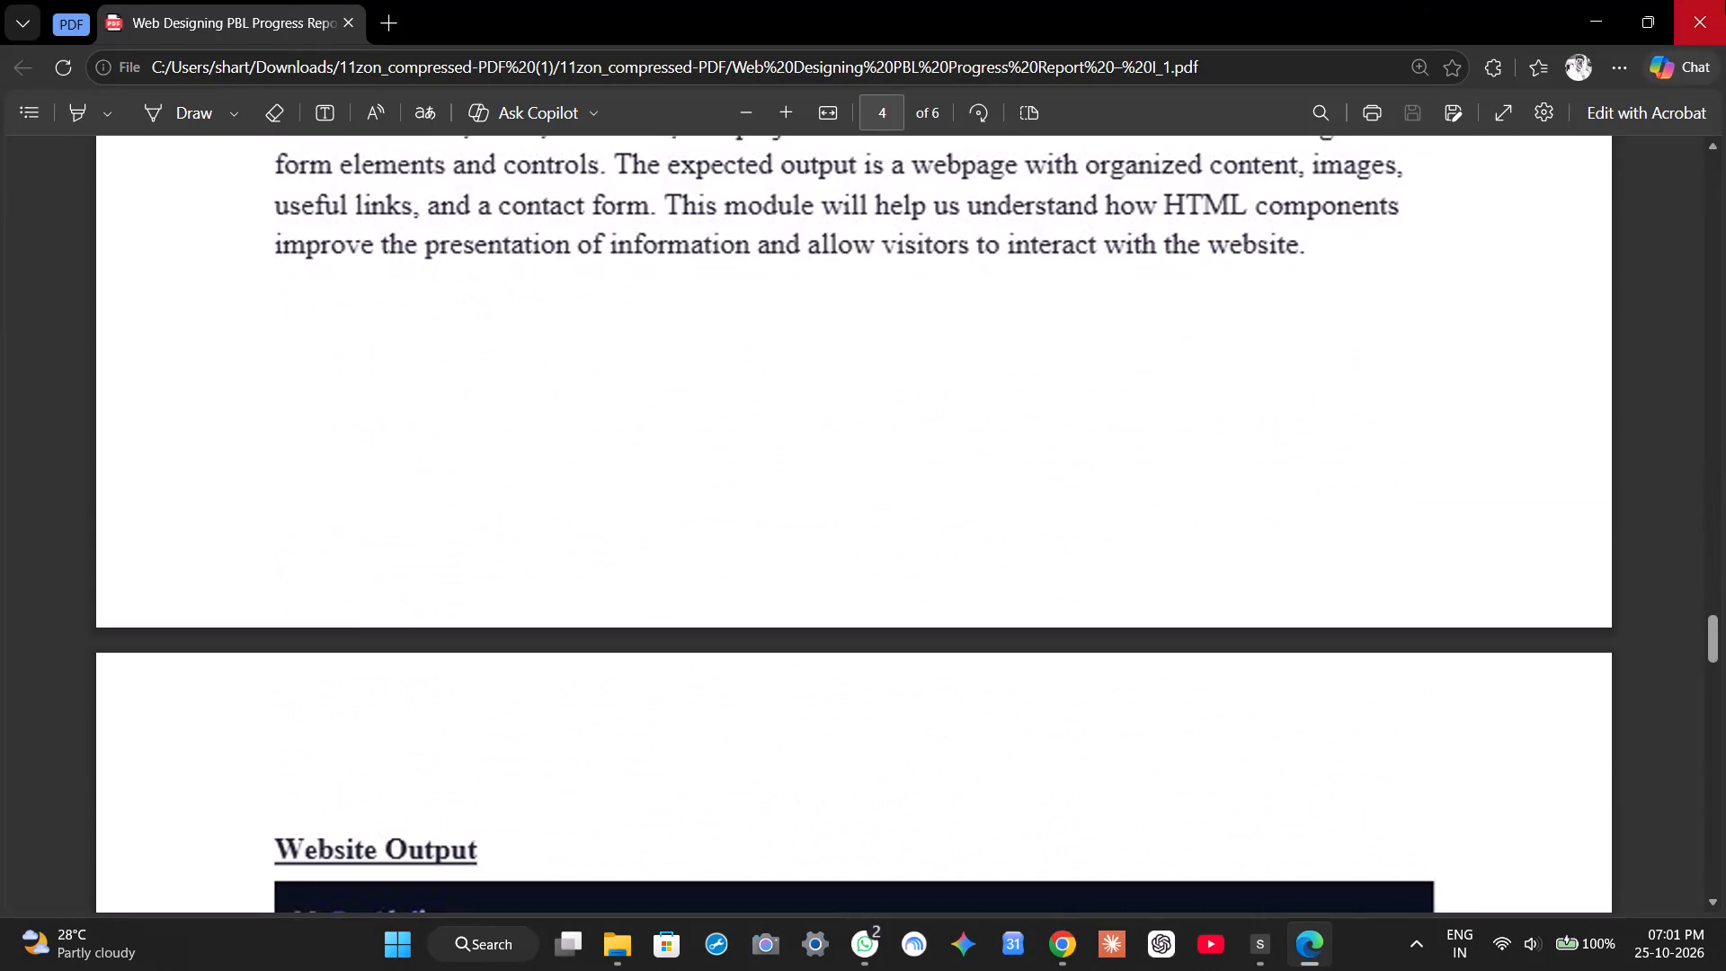
left_click(1725, 0)
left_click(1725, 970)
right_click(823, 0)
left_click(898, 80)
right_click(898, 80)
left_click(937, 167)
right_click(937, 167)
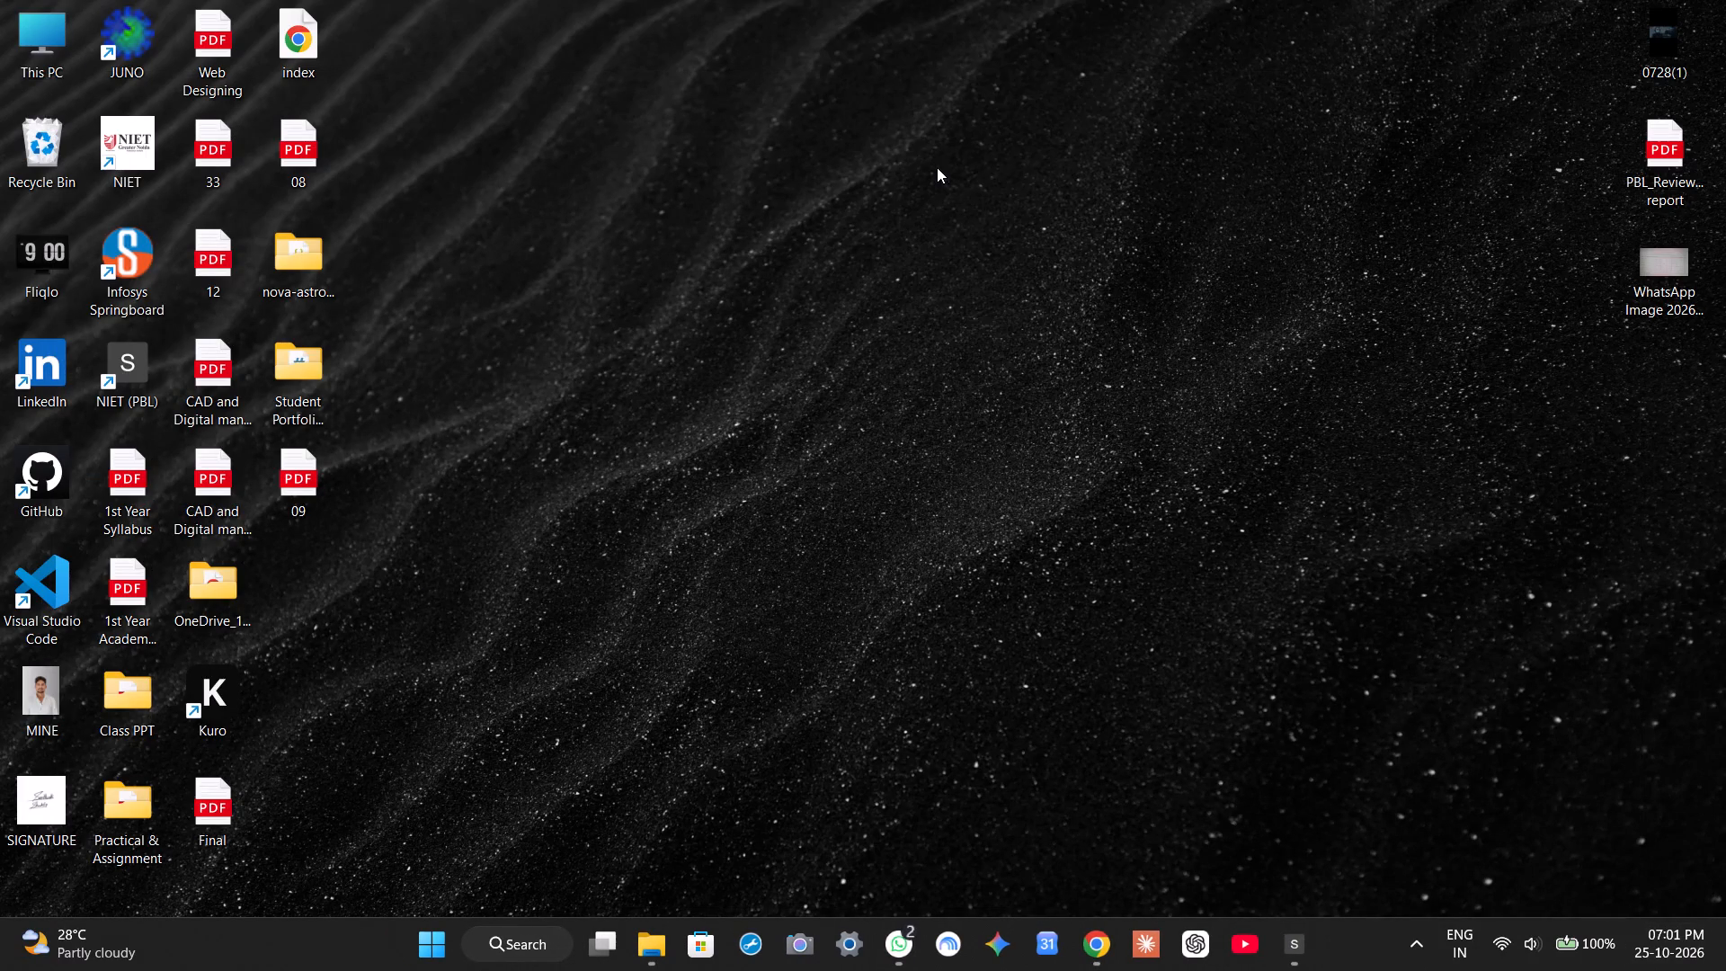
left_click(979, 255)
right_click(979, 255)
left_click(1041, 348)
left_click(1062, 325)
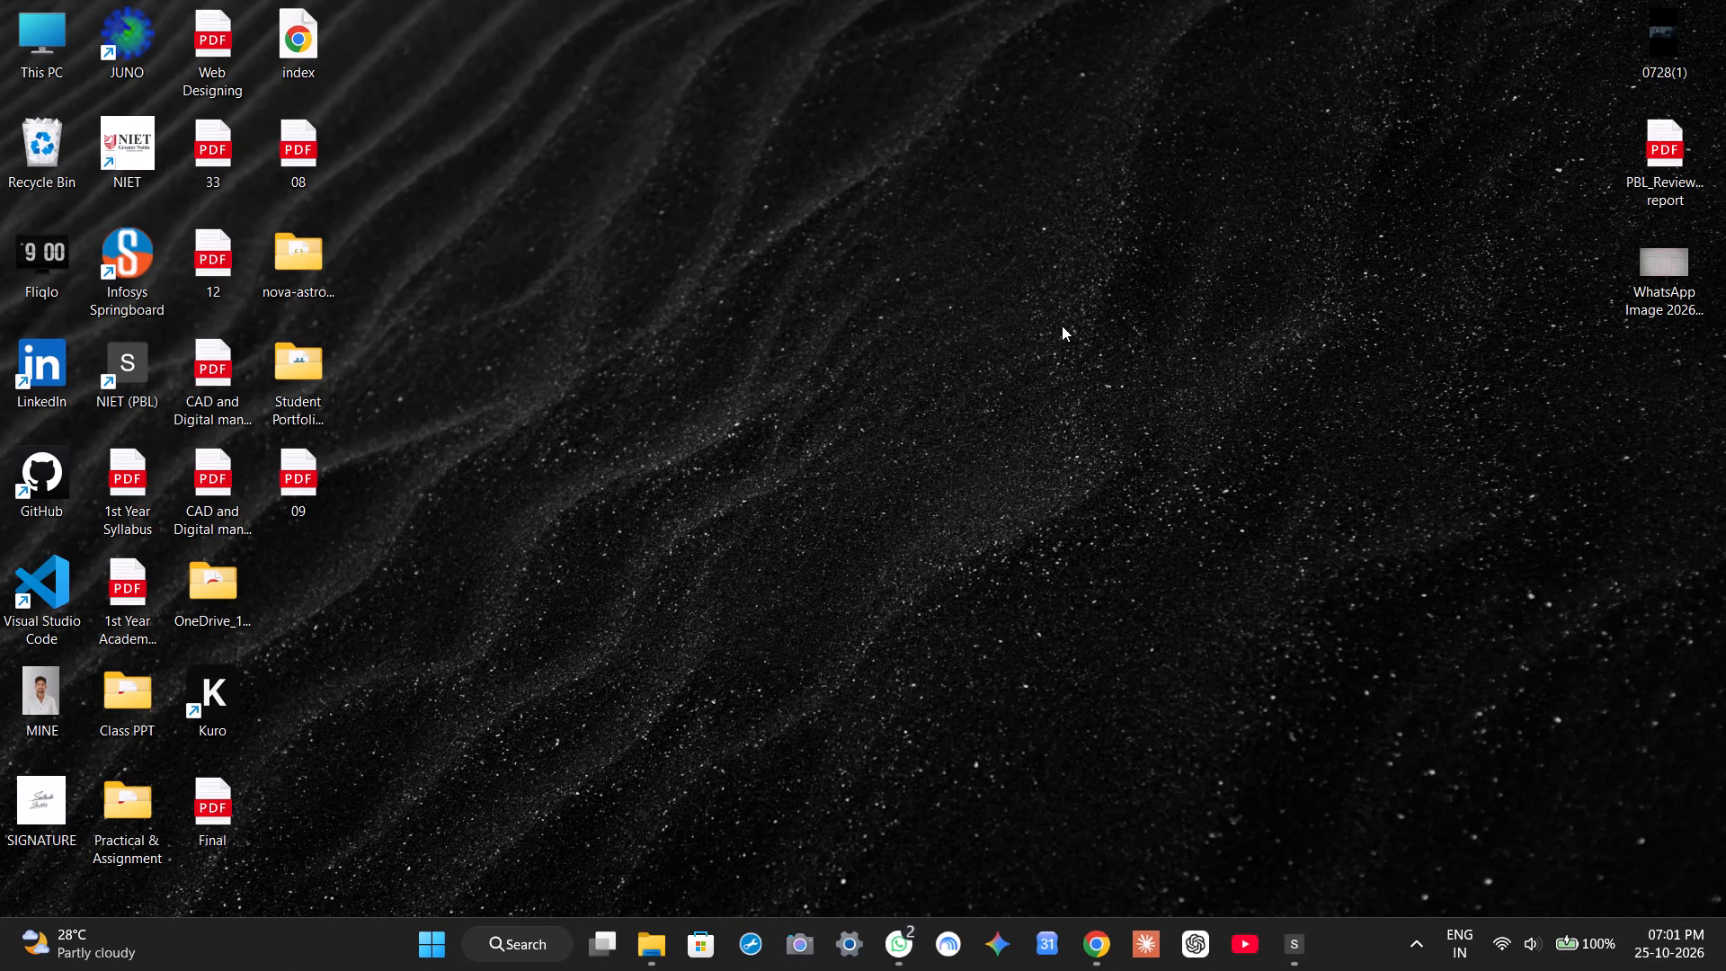